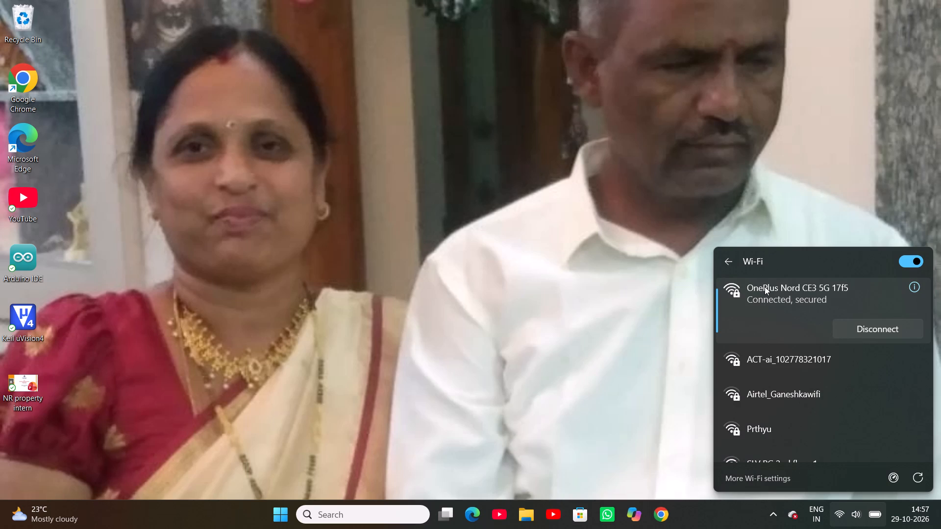
Dismiss the Wi-Fi network list and launch the installed app with the black icon next to WhatsApp.
{"action": "left_click", "coordinate": [626, 244]}
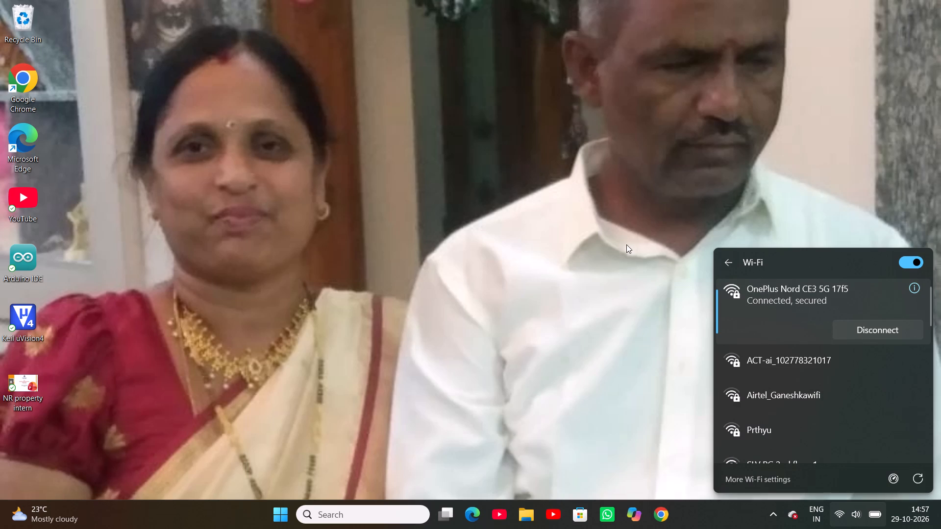
{"action": "left_click", "coordinate": [276, 520]}
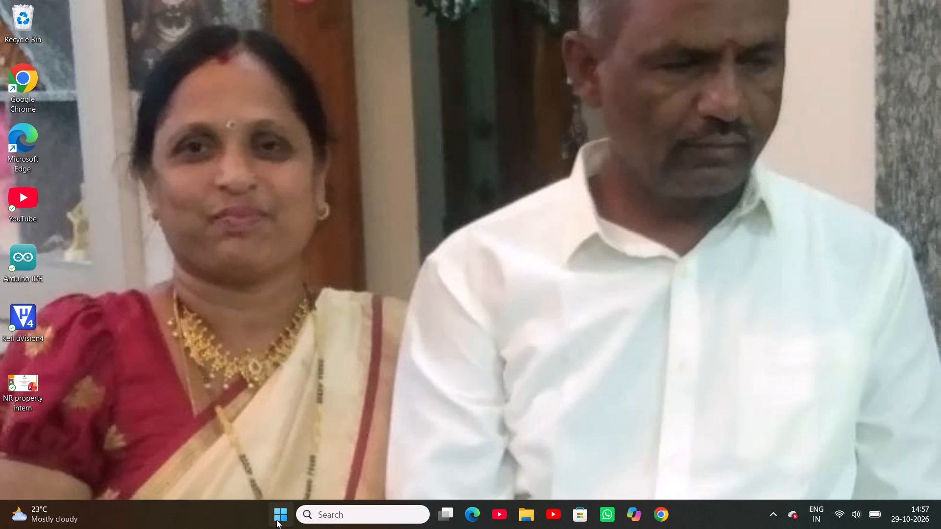
{"action": "double_click", "coordinate": [422, 407]}
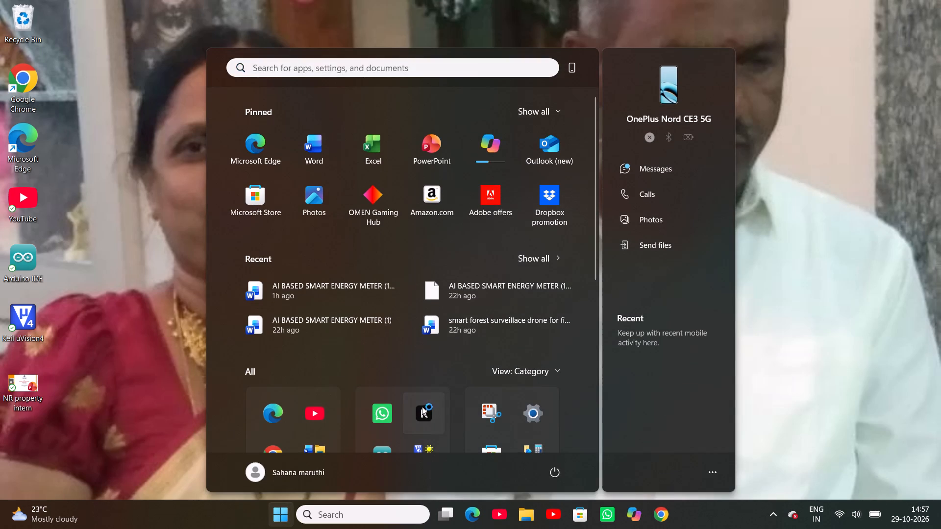
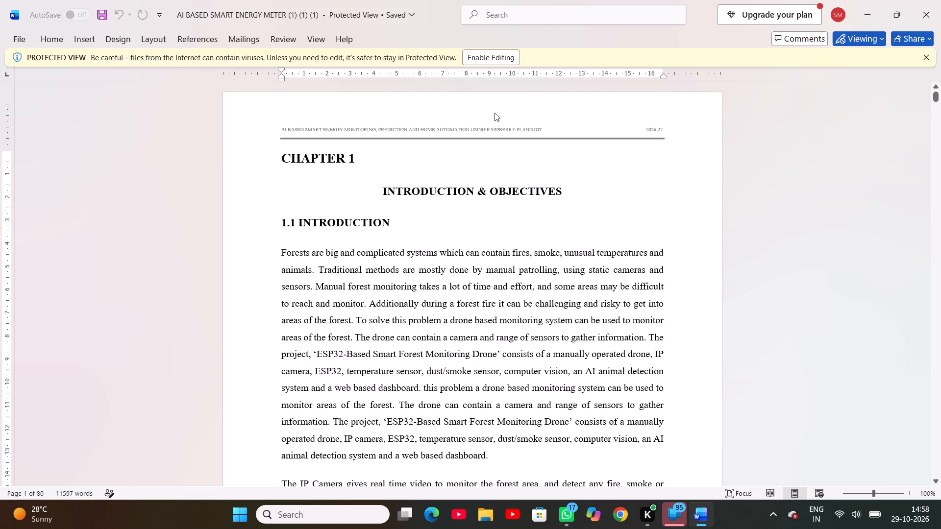
Enable editing for the protected AI BASED SMART ENERGY METER report.
{"action": "left_click", "coordinate": [483, 59]}
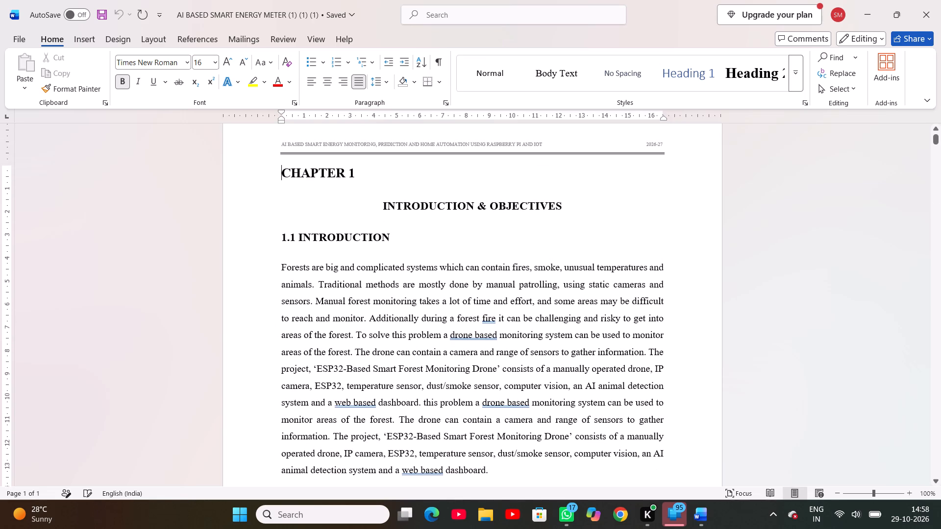
Read through Chapter 1, Introduction & Objectives, from the introduction to section 1.6 Project Scope.
{"action": "scroll", "coordinate": [511, 305], "scroll_direction": "down", "scroll_amount": 1}
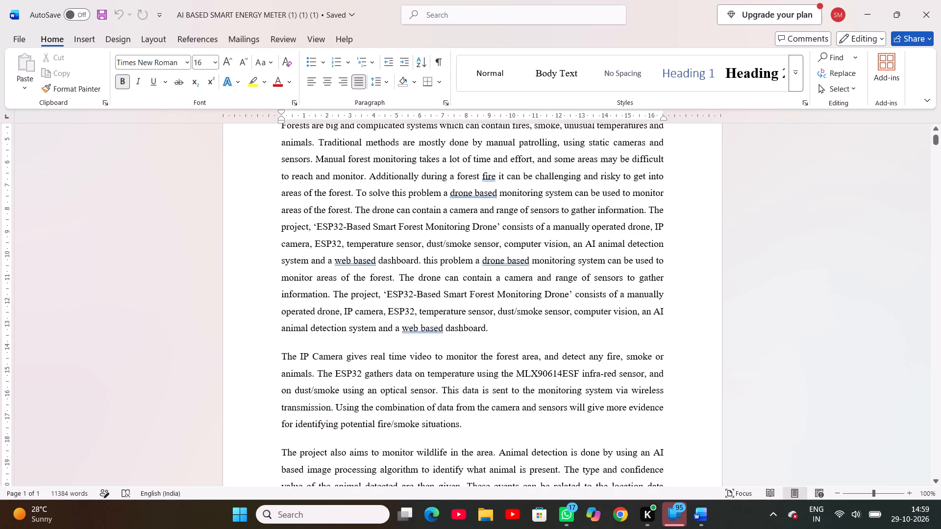
{"action": "scroll", "coordinate": [511, 305], "scroll_direction": "down", "scroll_amount": 3}
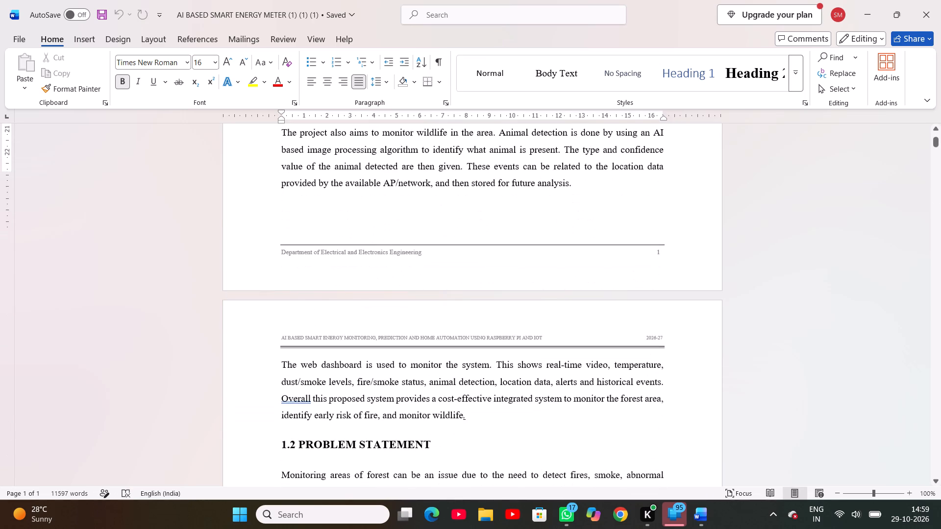
{"action": "scroll", "coordinate": [511, 305], "scroll_direction": "down", "scroll_amount": 3}
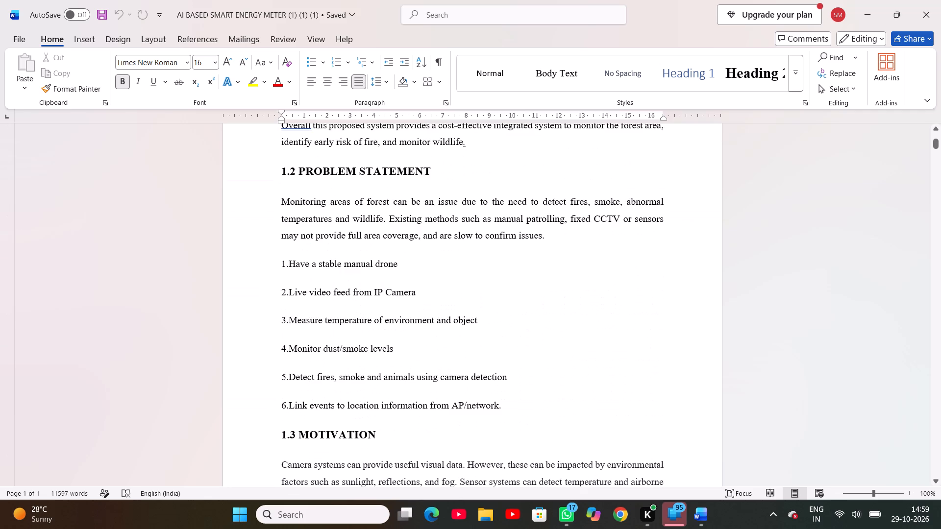
{"action": "scroll", "coordinate": [511, 305], "scroll_direction": "down", "scroll_amount": 2}
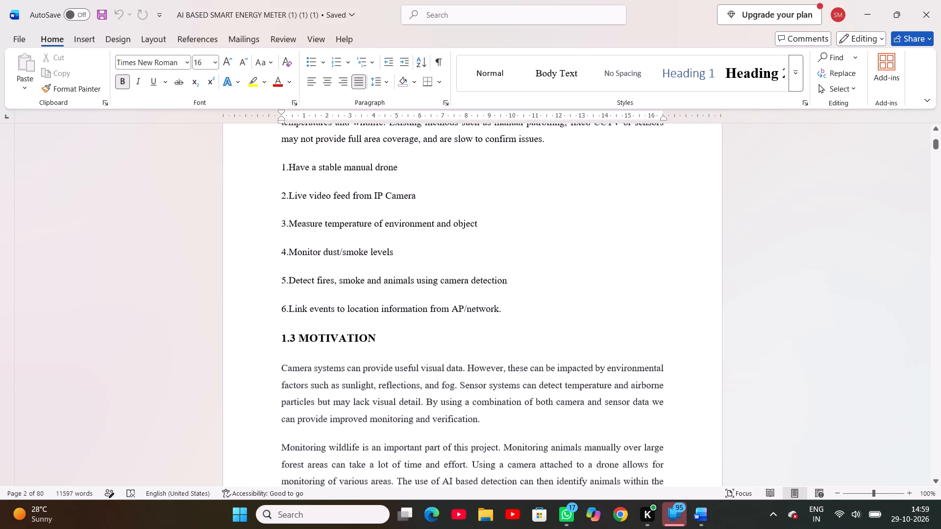
{"action": "scroll", "coordinate": [511, 305], "scroll_direction": "down", "scroll_amount": 7}
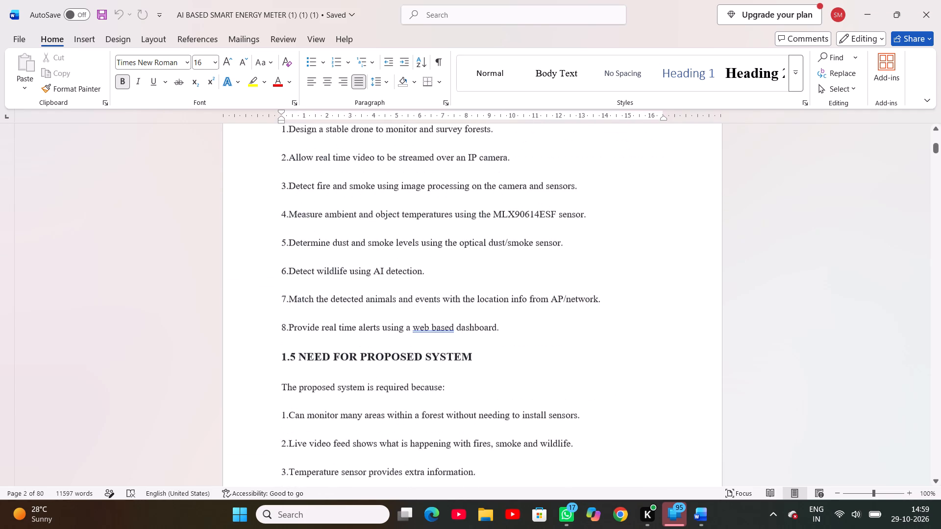
{"action": "scroll", "coordinate": [511, 305], "scroll_direction": "down", "scroll_amount": 5}
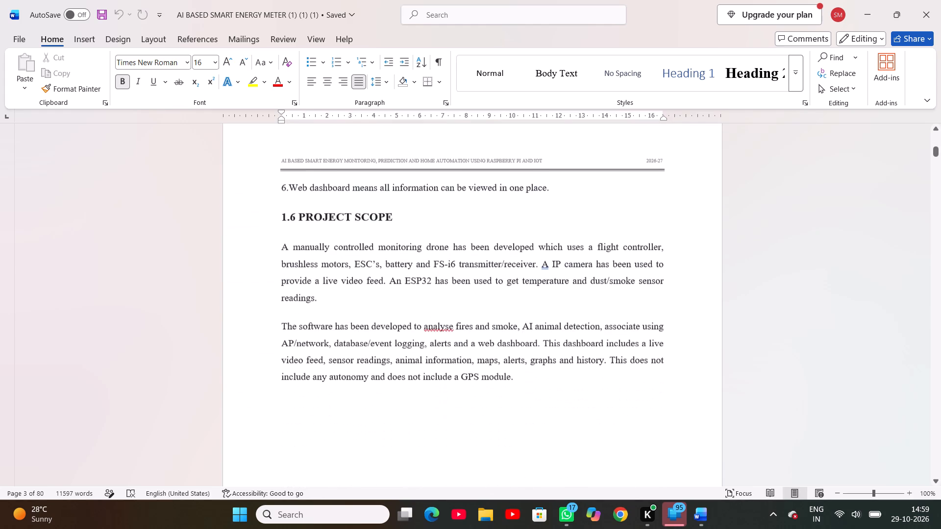
{"action": "scroll", "coordinate": [511, 305], "scroll_direction": "down", "scroll_amount": 3}
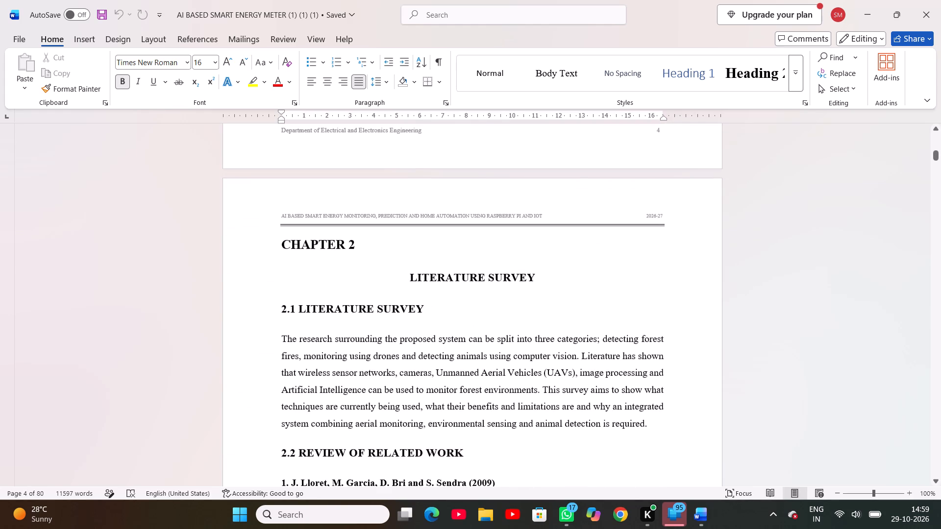
Read through Chapter 2, Literature Survey, including related work, technology trends and research gaps.
{"action": "scroll", "coordinate": [511, 305], "scroll_direction": "down", "scroll_amount": 3}
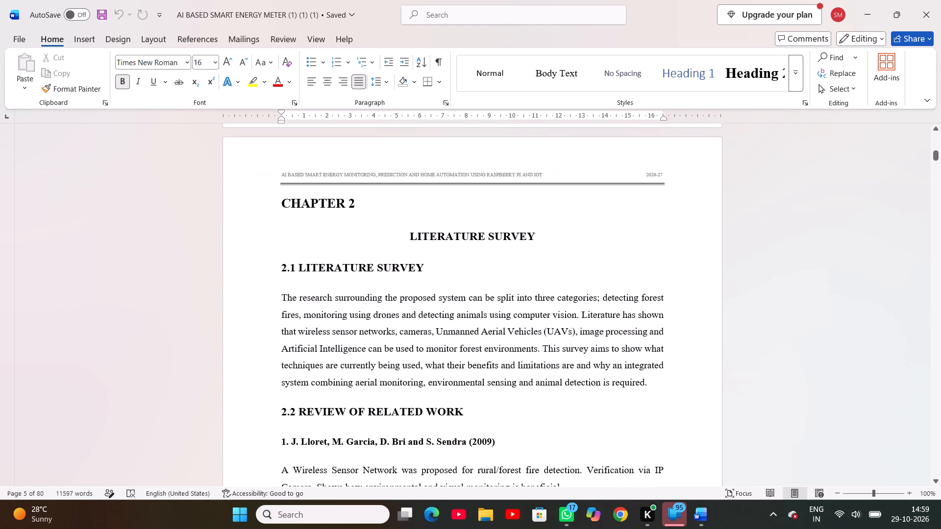
{"action": "scroll", "coordinate": [511, 305], "scroll_direction": "down", "scroll_amount": 3}
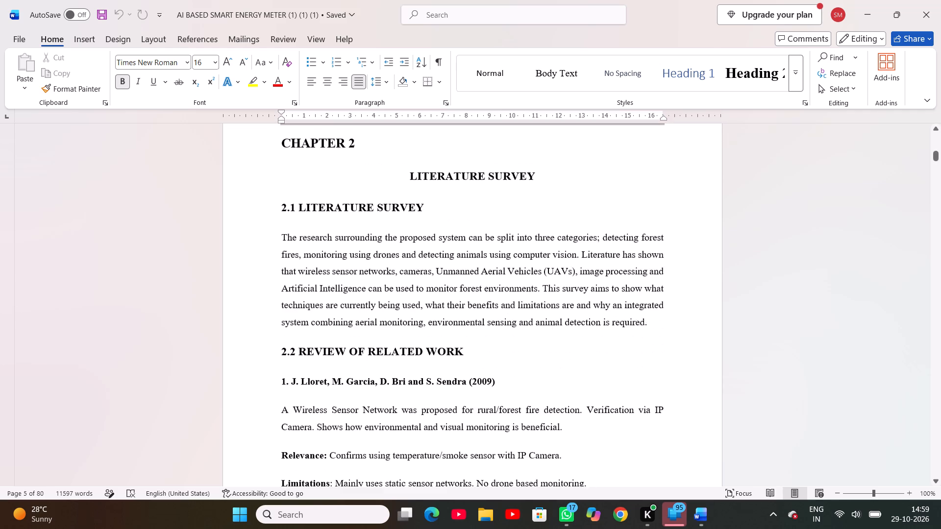
{"action": "scroll", "coordinate": [511, 305], "scroll_direction": "down", "scroll_amount": 2}
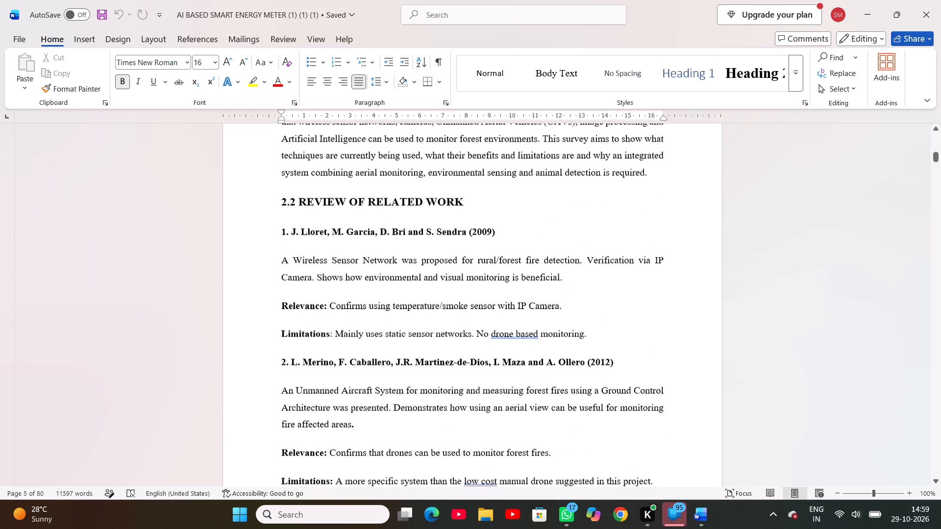
{"action": "scroll", "coordinate": [511, 305], "scroll_direction": "down", "scroll_amount": 3}
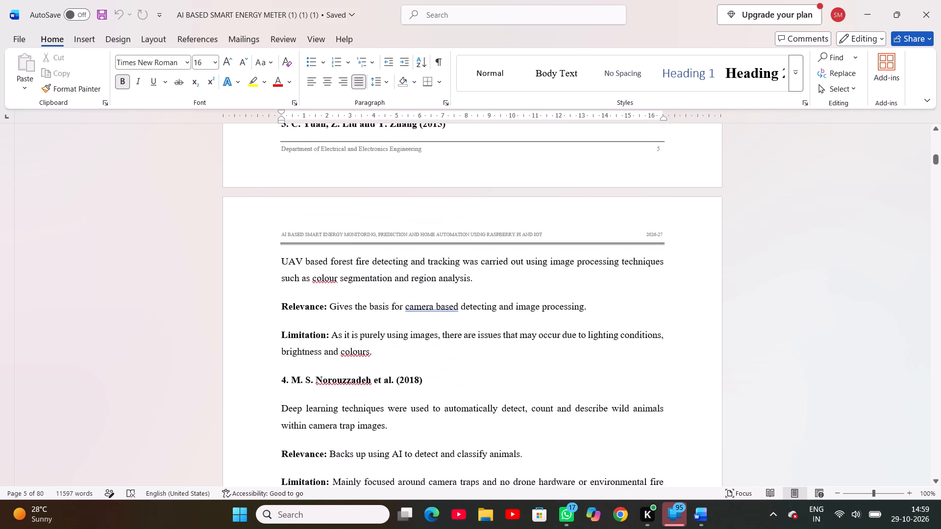
{"action": "scroll", "coordinate": [511, 305], "scroll_direction": "down", "scroll_amount": 3}
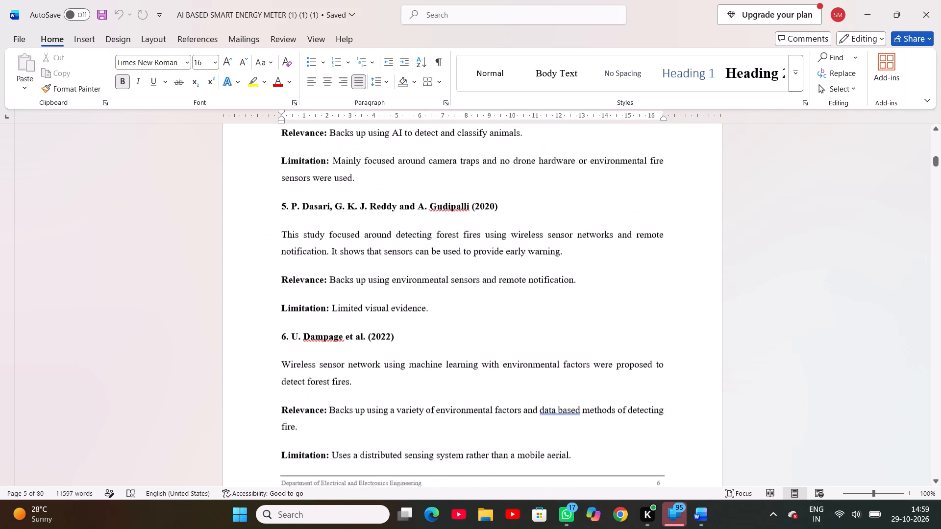
{"action": "scroll", "coordinate": [511, 305], "scroll_direction": "down", "scroll_amount": 3}
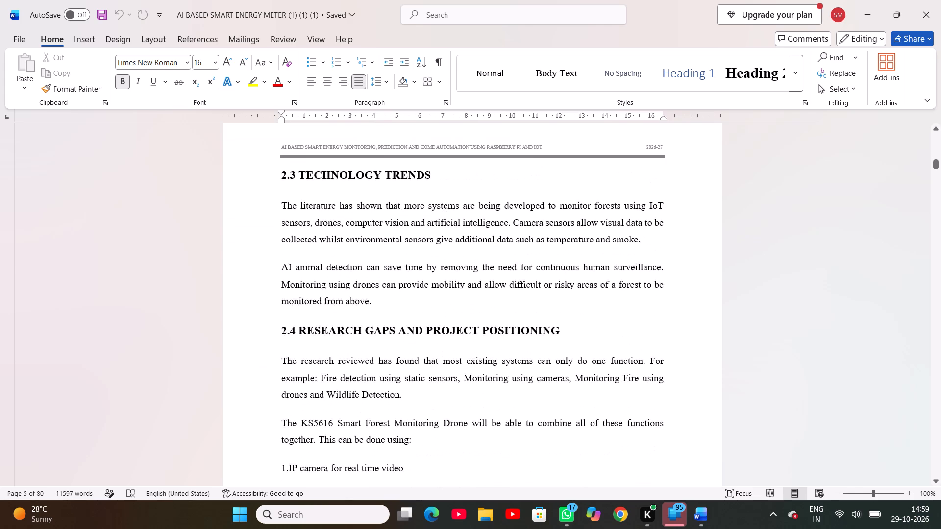
{"action": "scroll", "coordinate": [511, 305], "scroll_direction": "down", "scroll_amount": 2}
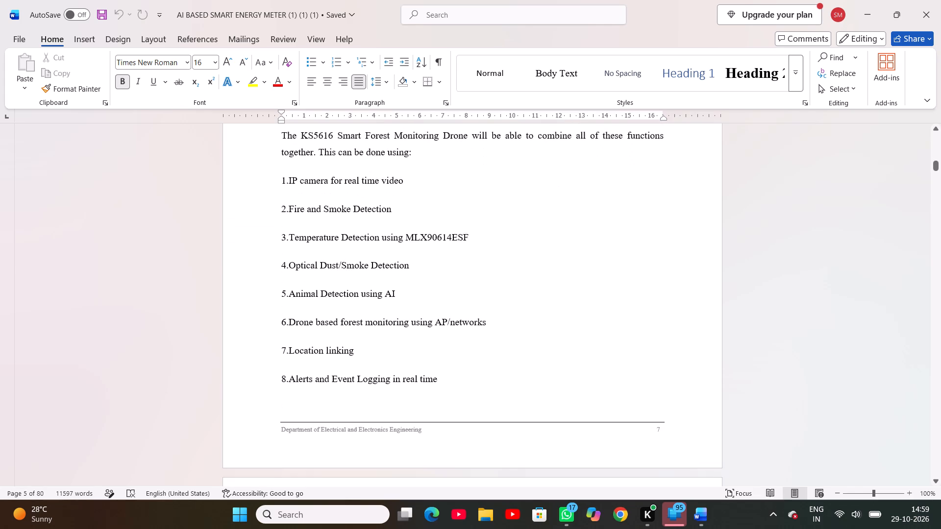
{"action": "scroll", "coordinate": [511, 305], "scroll_direction": "down", "scroll_amount": 3}
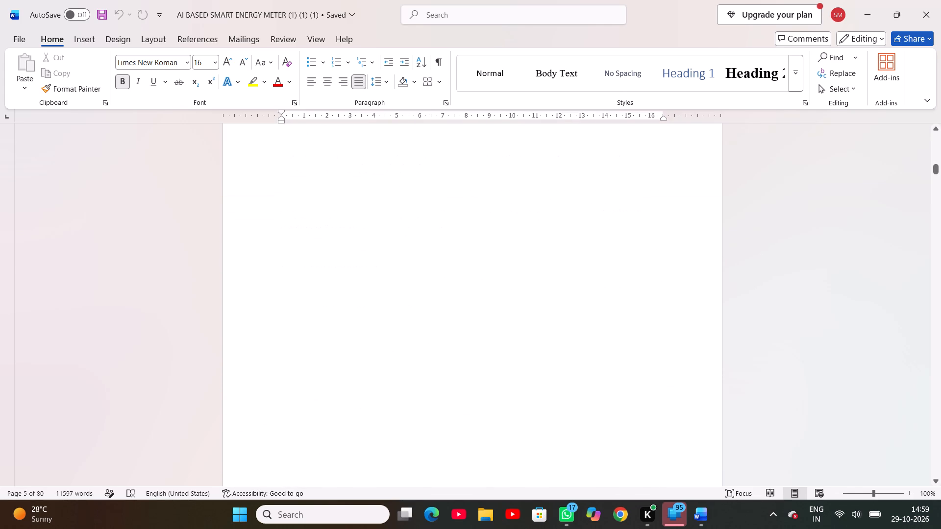
{"action": "scroll", "coordinate": [511, 305], "scroll_direction": "down", "scroll_amount": 1}
{"action": "scroll", "coordinate": [511, 305], "scroll_direction": "up", "scroll_amount": 2}
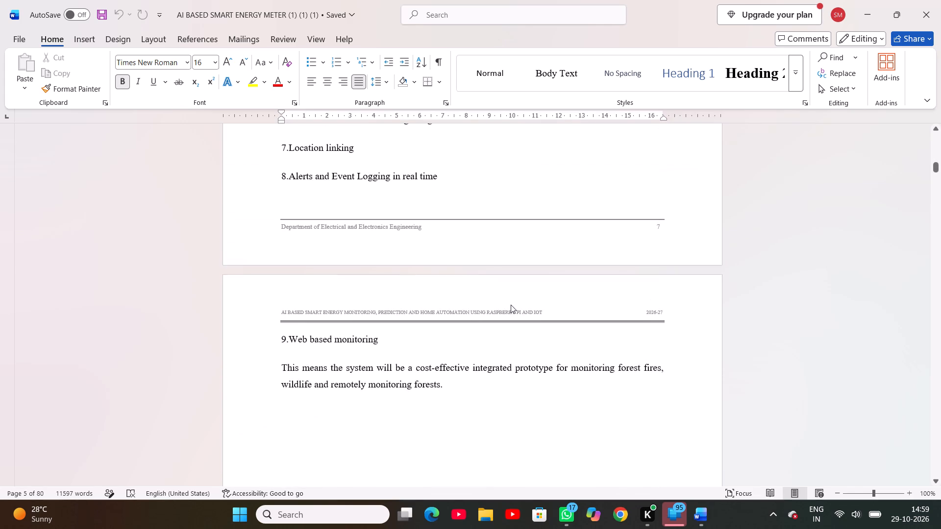
{"action": "scroll", "coordinate": [511, 305], "scroll_direction": "up", "scroll_amount": 1}
Review Chapter 3, Methodology, including the block diagram, operational flow chart and sections 3.4 to 3.6.
{"action": "scroll", "coordinate": [511, 305], "scroll_direction": "down", "scroll_amount": 3}
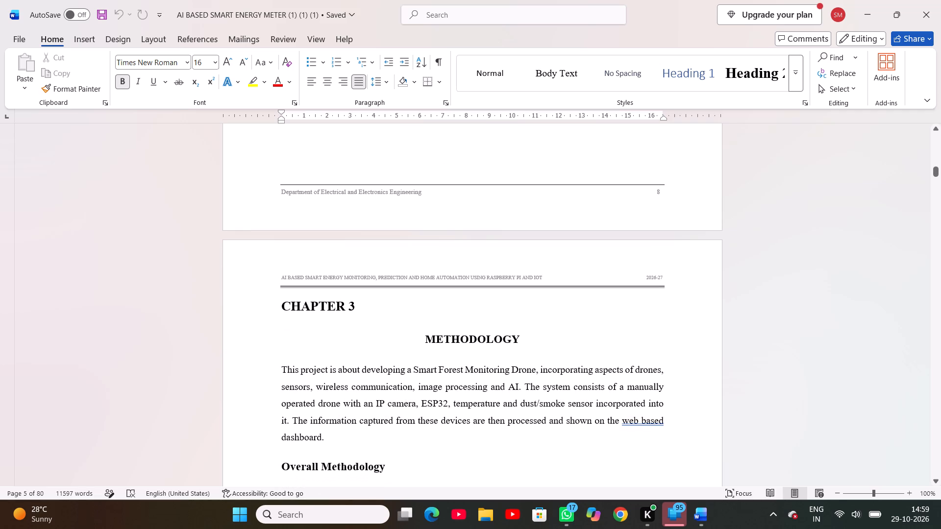
{"action": "scroll", "coordinate": [511, 305], "scroll_direction": "down", "scroll_amount": 1}
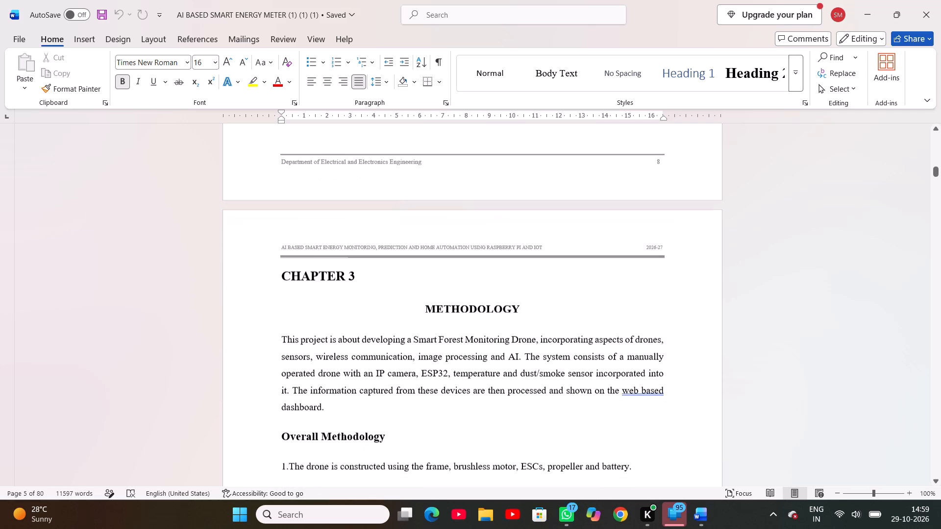
{"action": "scroll", "coordinate": [511, 305], "scroll_direction": "down", "scroll_amount": 1}
{"action": "left_click", "coordinate": [496, 307]}
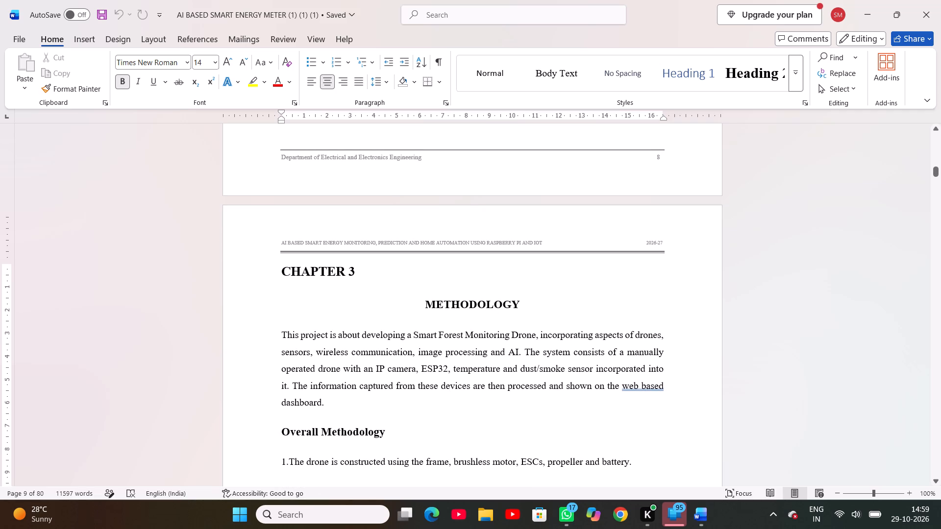
{"action": "scroll", "coordinate": [489, 385], "scroll_direction": "down", "scroll_amount": 2}
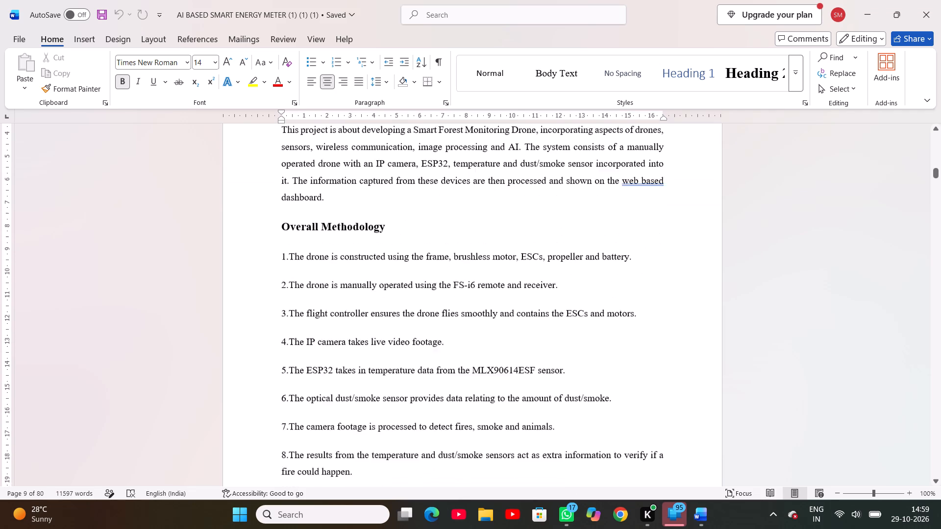
{"action": "scroll", "coordinate": [489, 385], "scroll_direction": "down", "scroll_amount": 5}
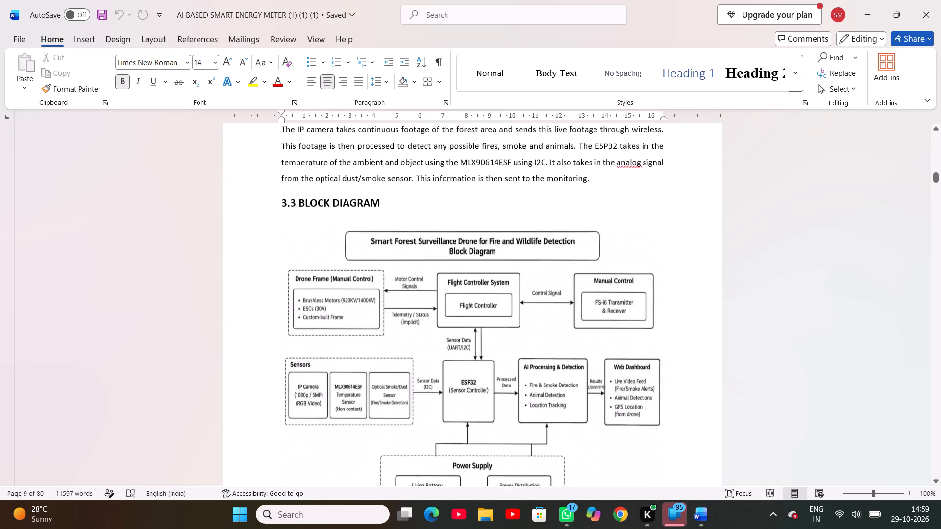
{"action": "scroll", "coordinate": [489, 385], "scroll_direction": "down", "scroll_amount": 4}
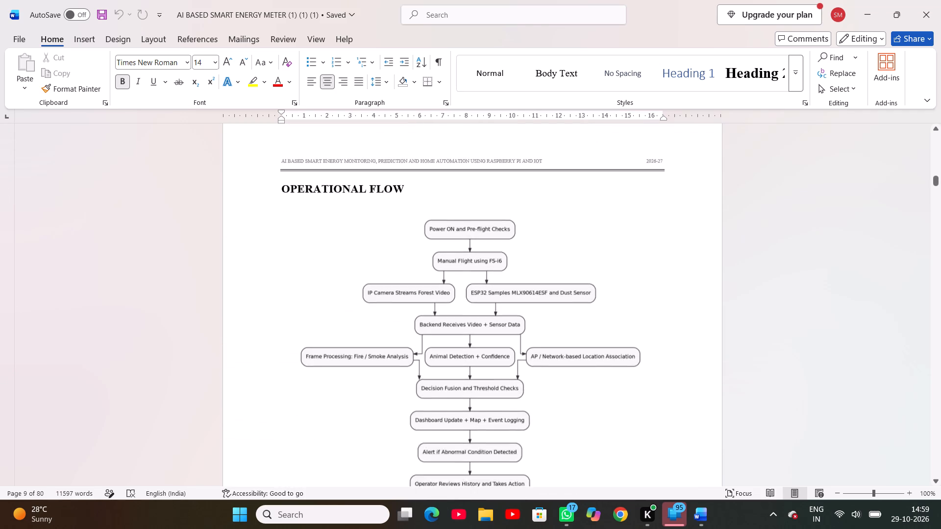
{"action": "scroll", "coordinate": [489, 385], "scroll_direction": "down", "scroll_amount": 4}
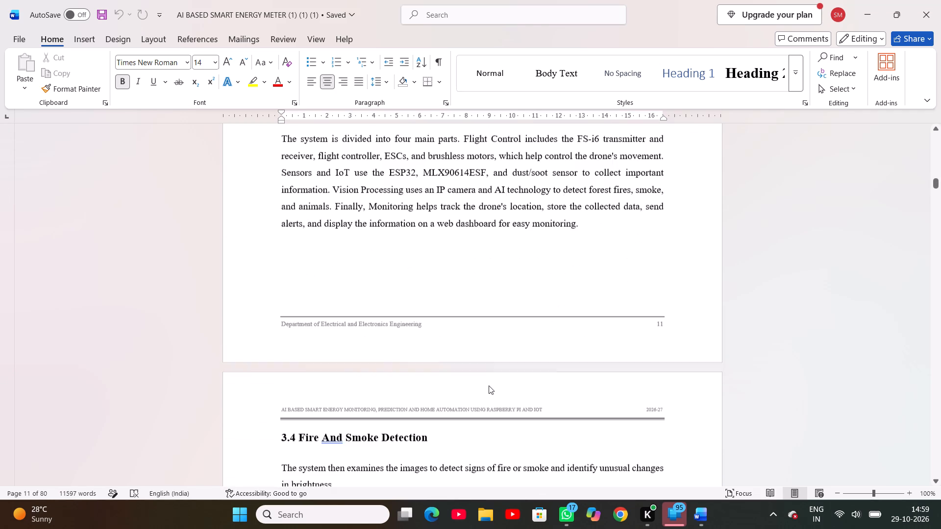
{"action": "scroll", "coordinate": [489, 385], "scroll_direction": "down", "scroll_amount": 2}
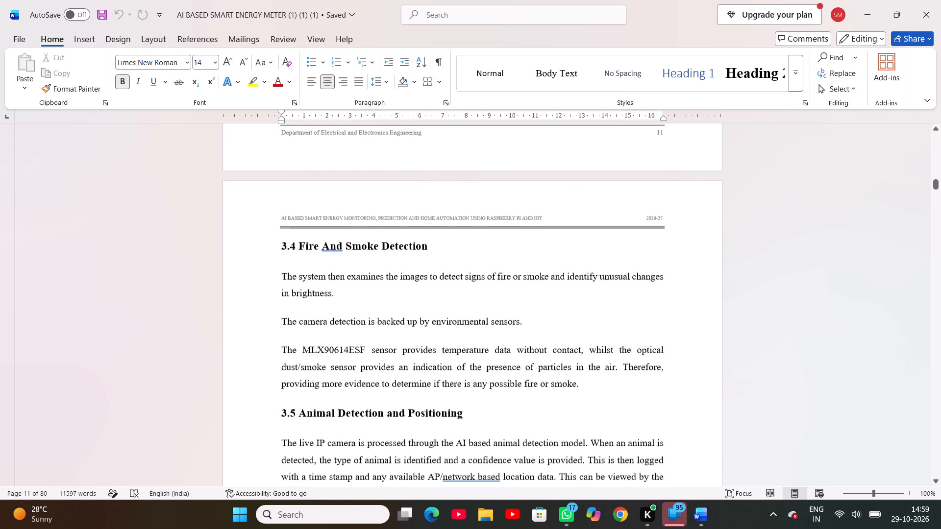
{"action": "scroll", "coordinate": [489, 385], "scroll_direction": "down", "scroll_amount": 2}
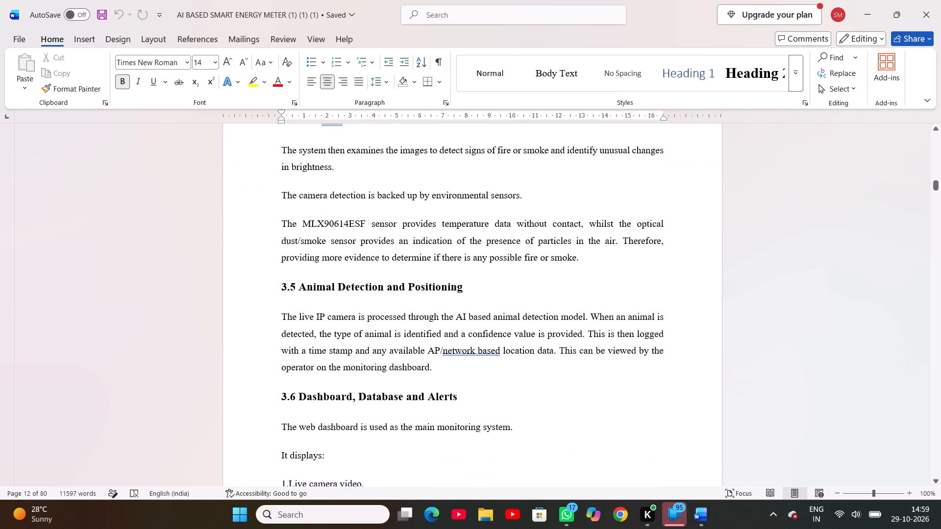
{"action": "scroll", "coordinate": [489, 385], "scroll_direction": "down", "scroll_amount": 2}
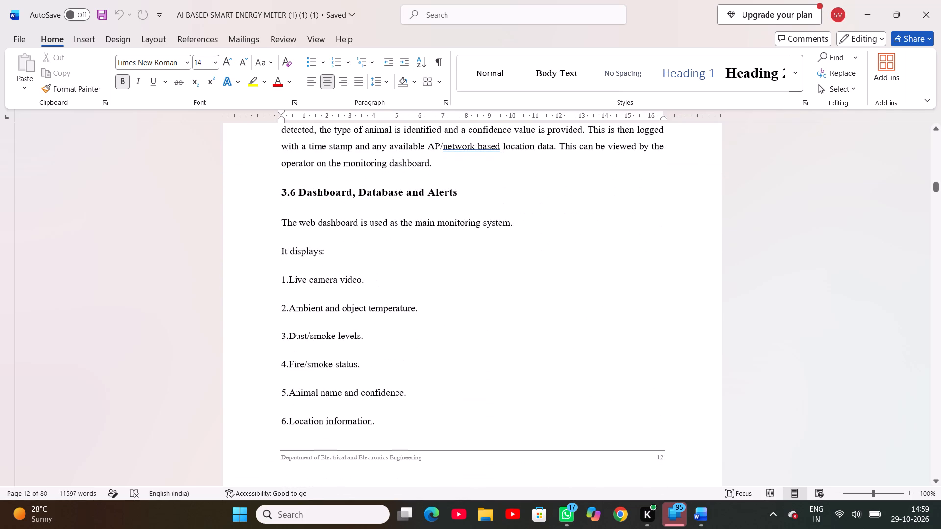
{"action": "scroll", "coordinate": [489, 385], "scroll_direction": "down", "scroll_amount": 1}
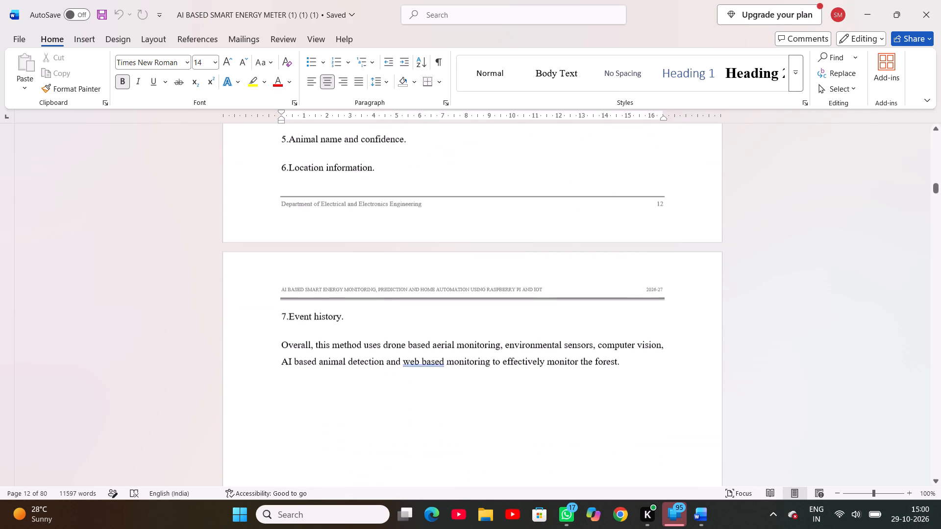
Review the start of Chapter 4, Hardware and Software Requirements, covering sections 4.1 Drone flight system and 4.2 Flight Controller with their figures.
{"action": "scroll", "coordinate": [489, 385], "scroll_direction": "down", "scroll_amount": 5}
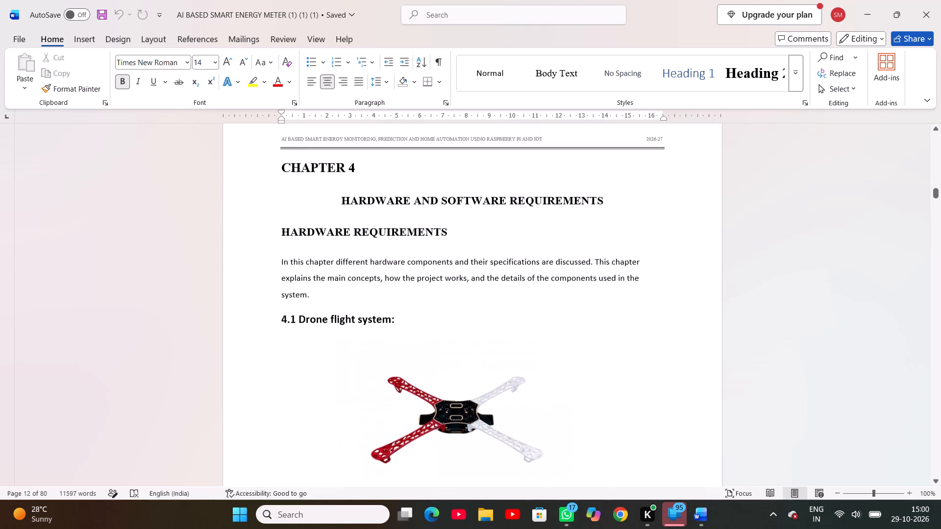
{"action": "scroll", "coordinate": [489, 385], "scroll_direction": "down", "scroll_amount": 1}
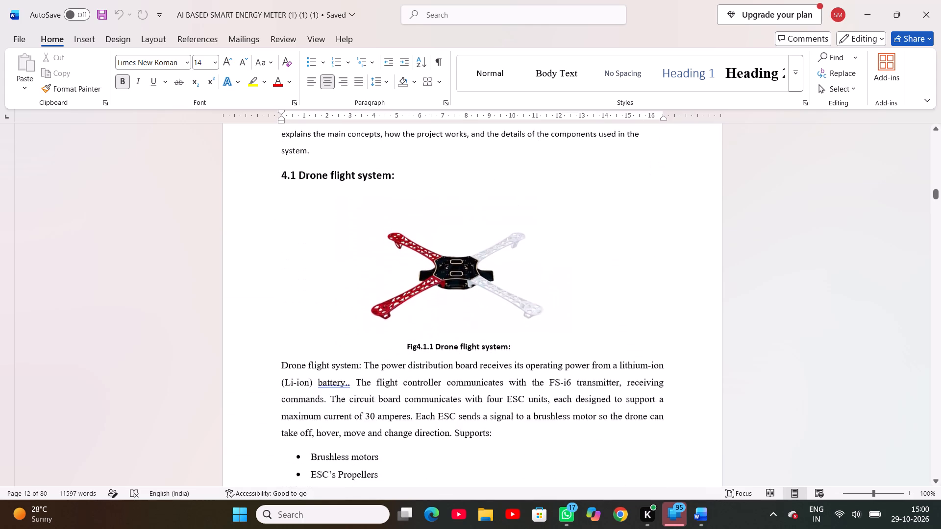
{"action": "scroll", "coordinate": [489, 385], "scroll_direction": "down", "scroll_amount": 1}
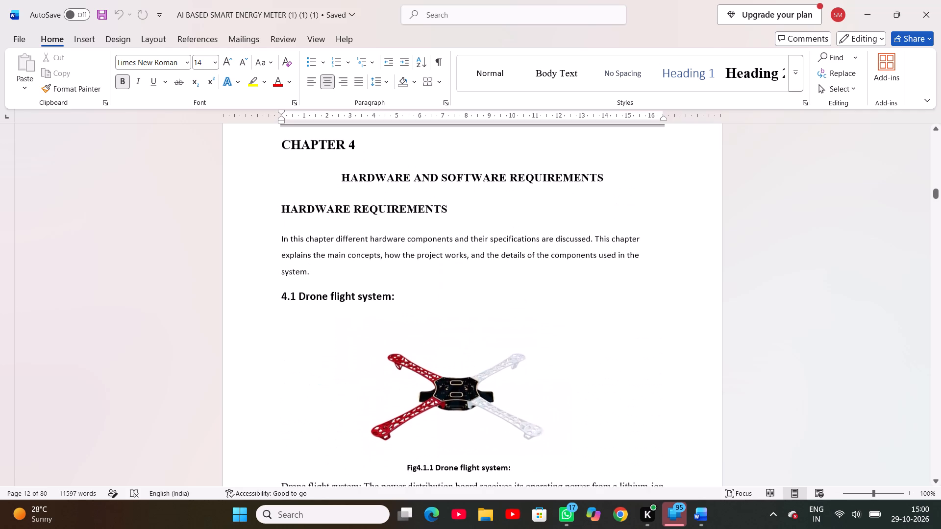
{"action": "scroll", "coordinate": [489, 385], "scroll_direction": "down", "scroll_amount": 1}
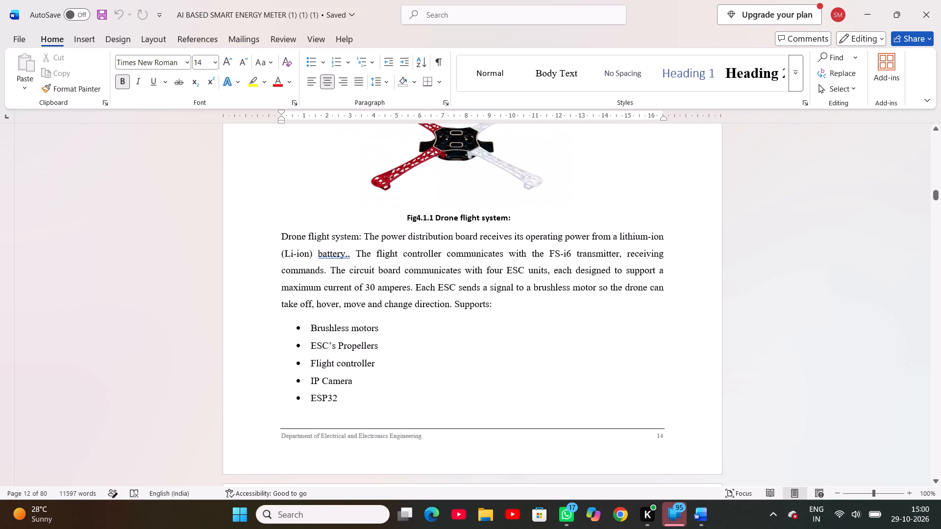
{"action": "scroll", "coordinate": [489, 385], "scroll_direction": "down", "scroll_amount": 2}
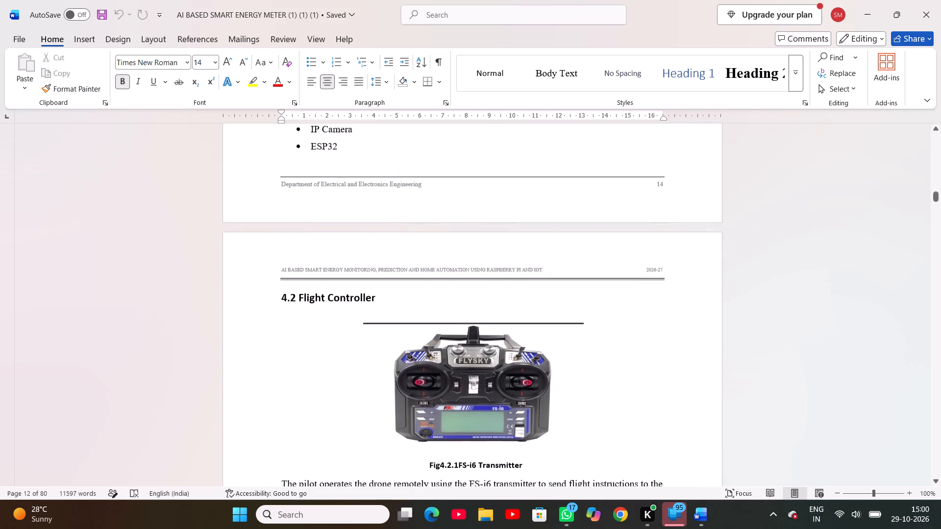
{"action": "scroll", "coordinate": [489, 385], "scroll_direction": "down", "scroll_amount": 2}
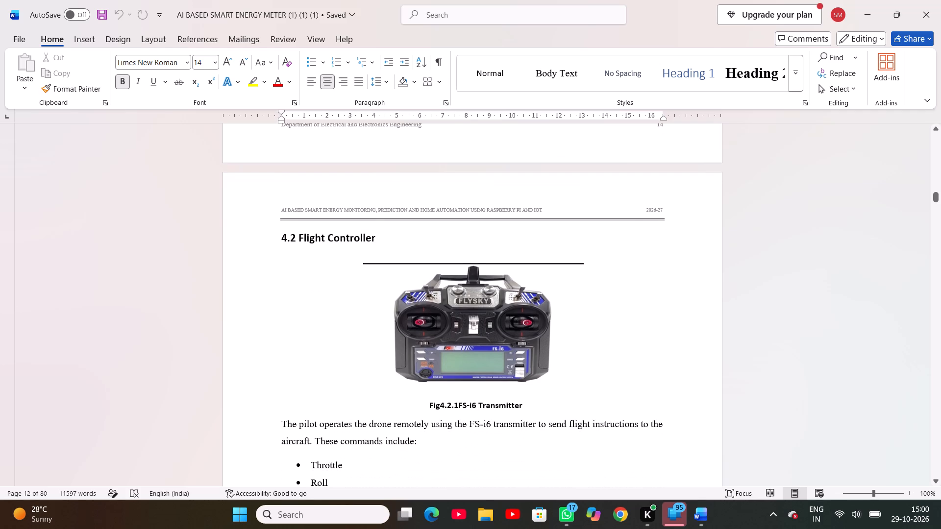
{"action": "left_click", "coordinate": [441, 424]}
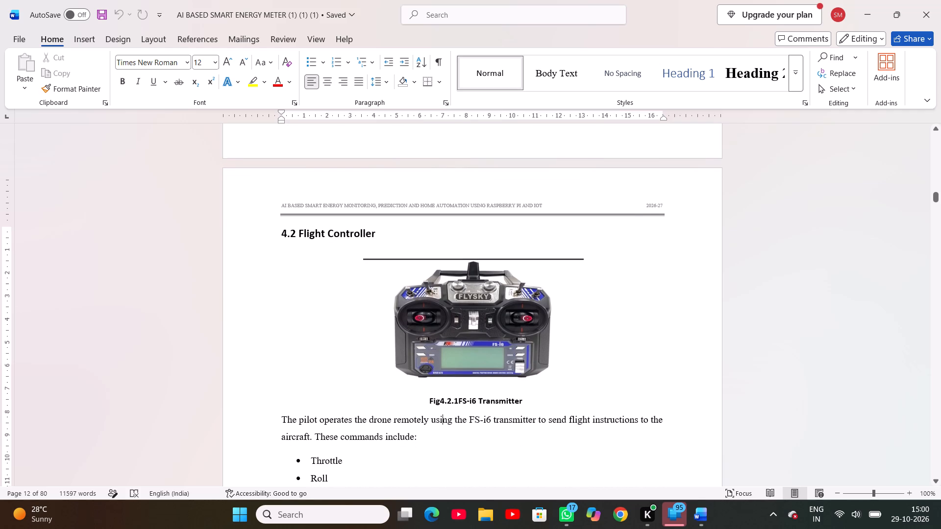
{"action": "left_click", "coordinate": [351, 232]}
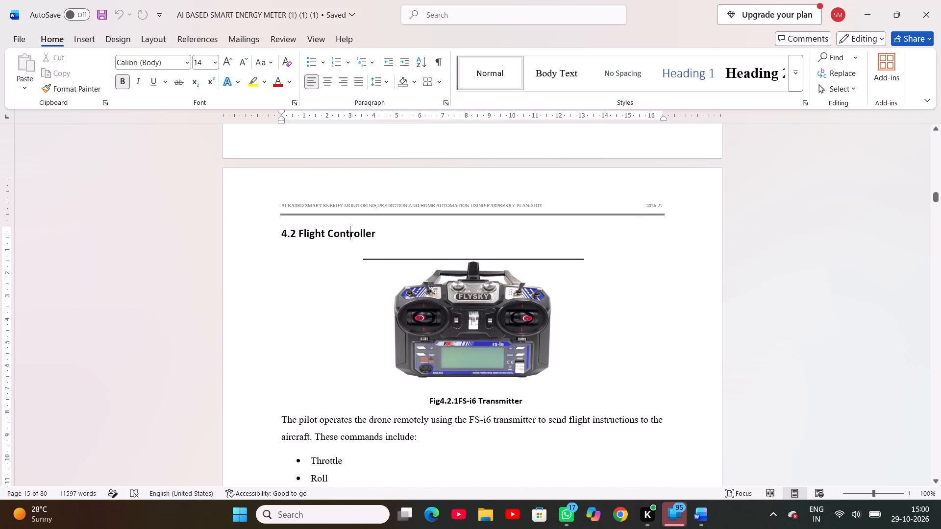
{"action": "scroll", "coordinate": [395, 413], "scroll_direction": "down", "scroll_amount": 1}
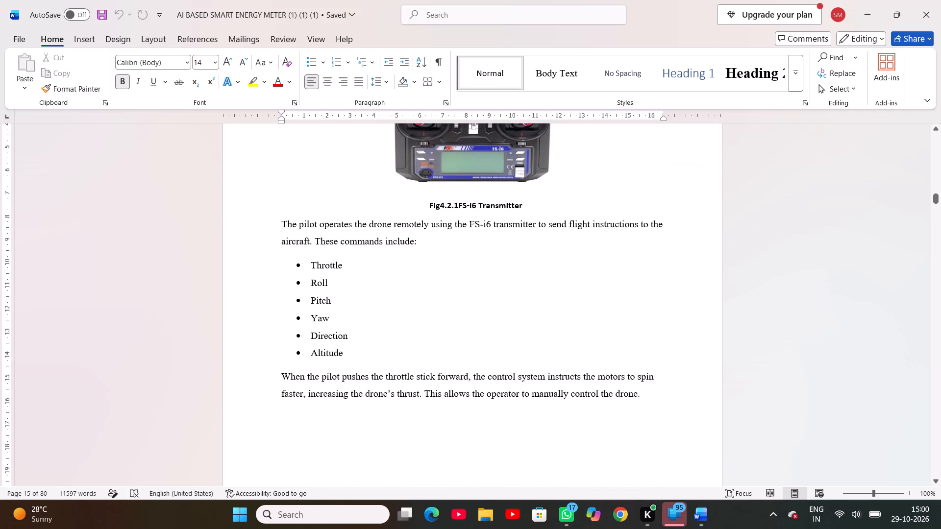
{"action": "scroll", "coordinate": [395, 413], "scroll_direction": "down", "scroll_amount": 1}
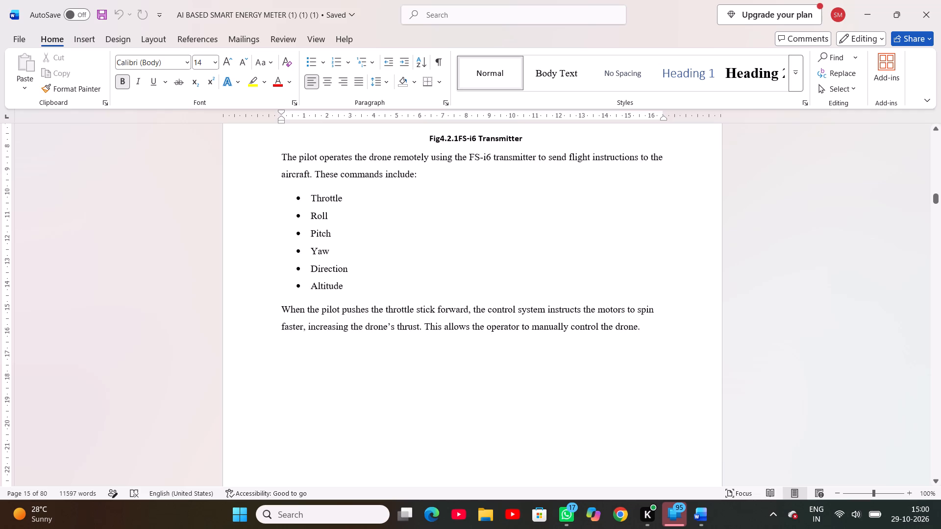
{"action": "scroll", "coordinate": [395, 413], "scroll_direction": "down", "scroll_amount": 2}
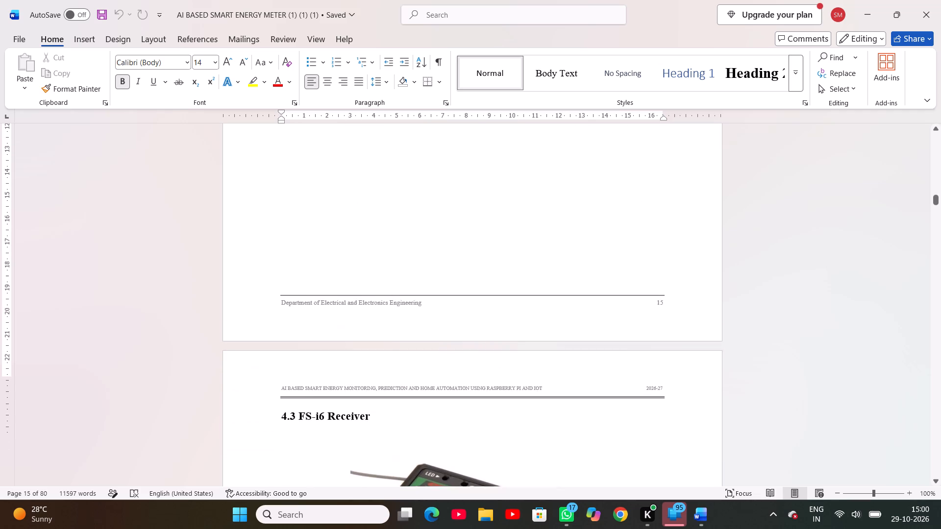
Read through sections 4.3 FS-i6 Receiver, 4.4 Flight Controller and 4.5 Brushless Motors, including their figures and numbered lists.
{"action": "scroll", "coordinate": [395, 413], "scroll_direction": "down", "scroll_amount": 2}
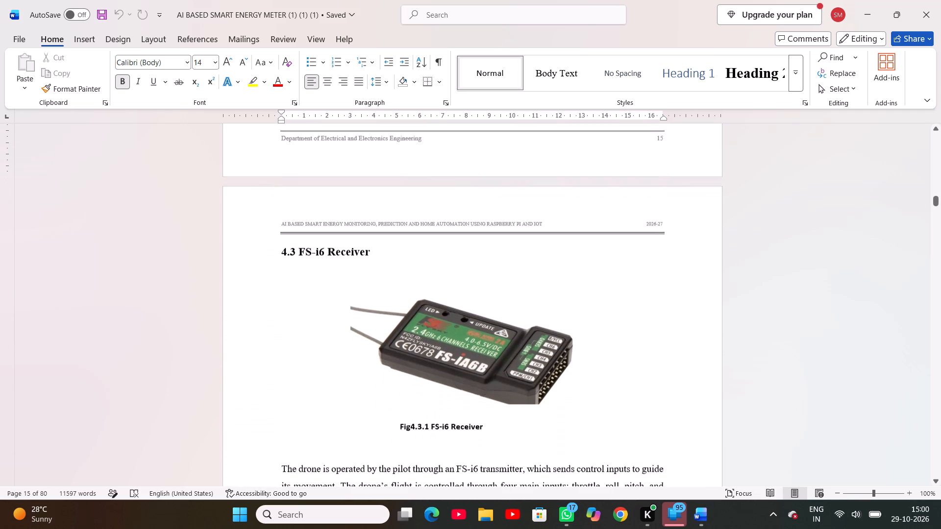
{"action": "scroll", "coordinate": [395, 413], "scroll_direction": "down", "scroll_amount": 1}
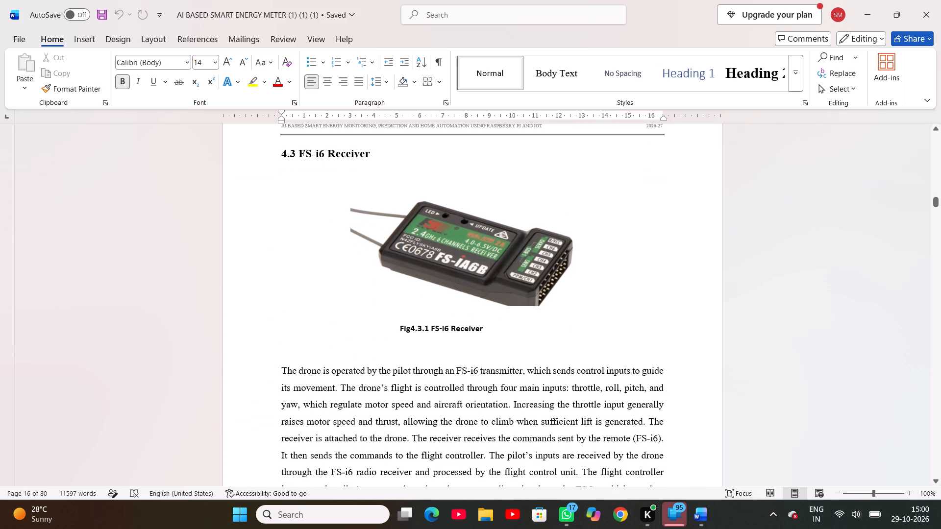
{"action": "scroll", "coordinate": [395, 413], "scroll_direction": "down", "scroll_amount": 1}
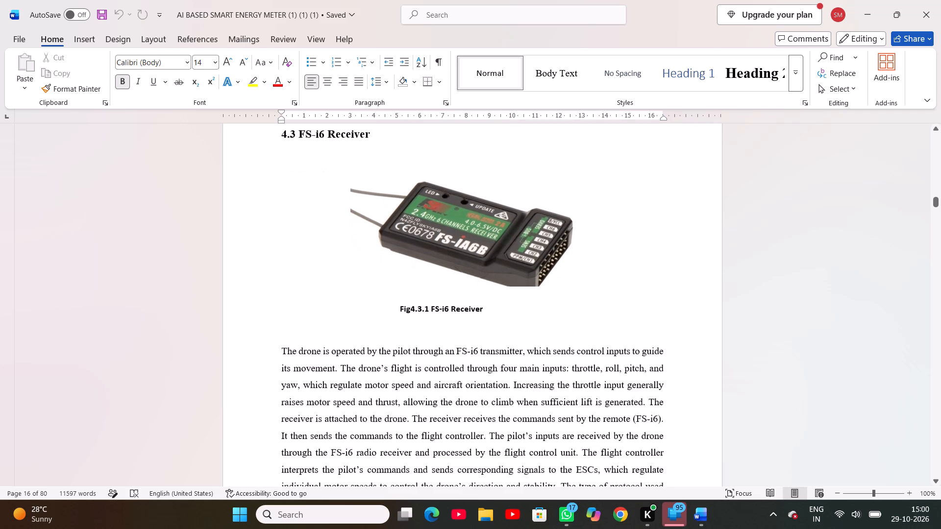
{"action": "scroll", "coordinate": [395, 413], "scroll_direction": "down", "scroll_amount": 2}
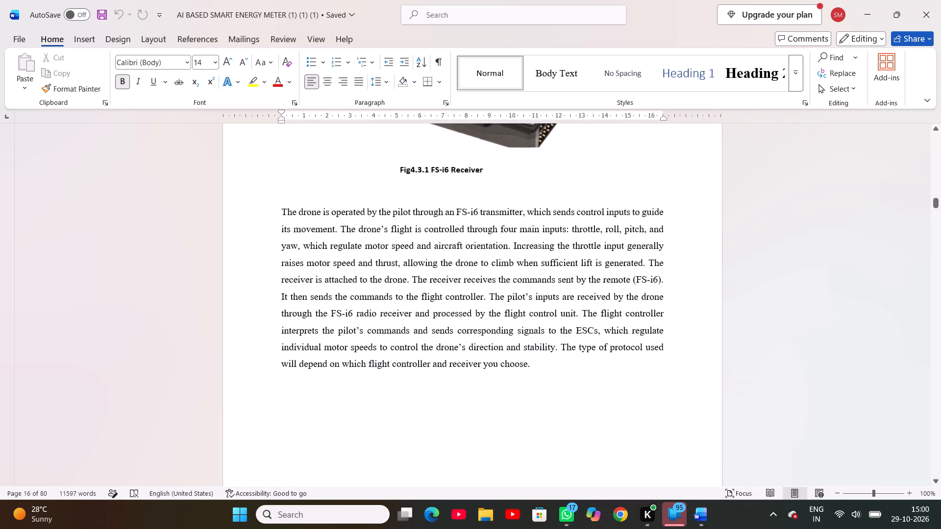
{"action": "scroll", "coordinate": [395, 413], "scroll_direction": "down", "scroll_amount": 3}
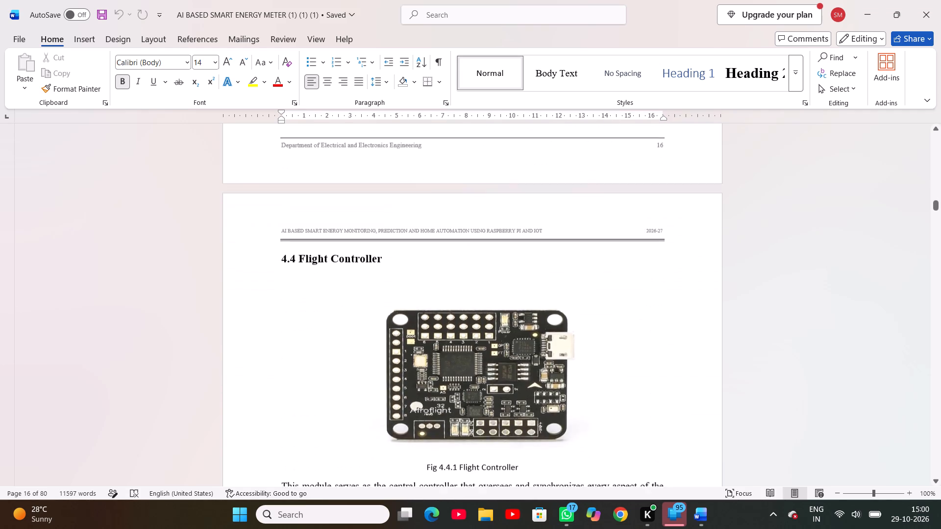
{"action": "scroll", "coordinate": [395, 413], "scroll_direction": "down", "scroll_amount": 4}
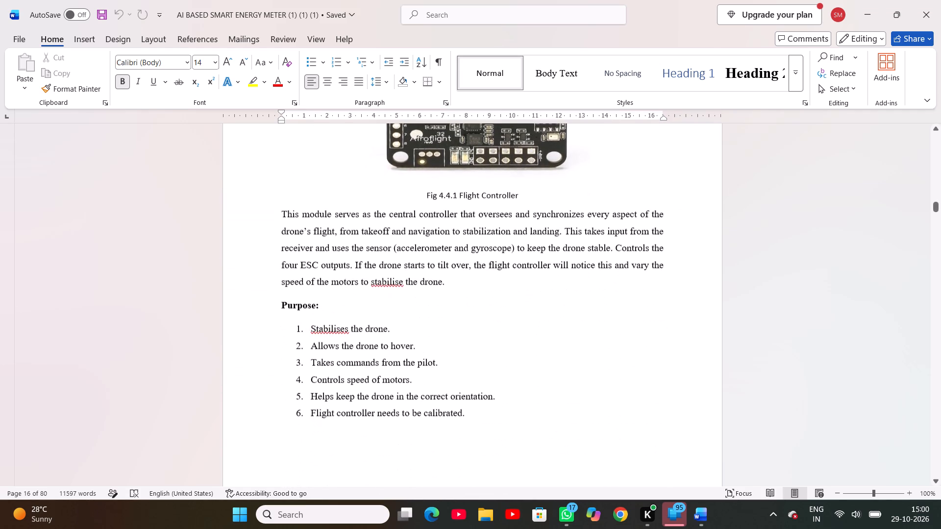
{"action": "scroll", "coordinate": [395, 413], "scroll_direction": "down", "scroll_amount": 2}
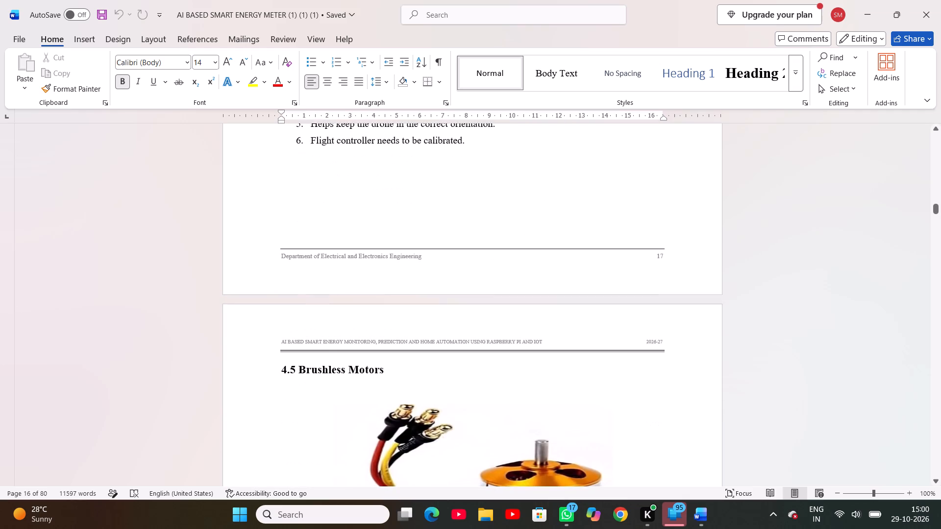
{"action": "scroll", "coordinate": [395, 413], "scroll_direction": "down", "scroll_amount": 4}
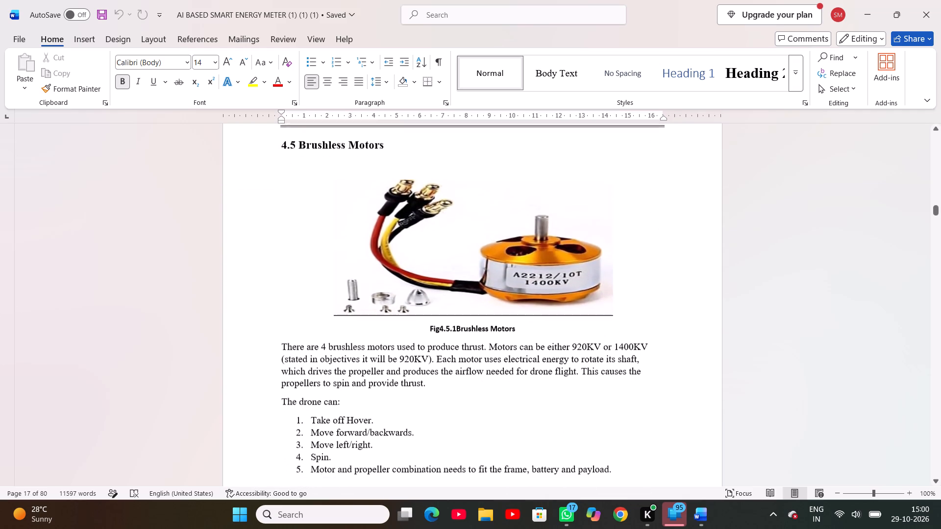
{"action": "scroll", "coordinate": [395, 413], "scroll_direction": "down", "scroll_amount": 1}
{"action": "left_click", "coordinate": [384, 377]}
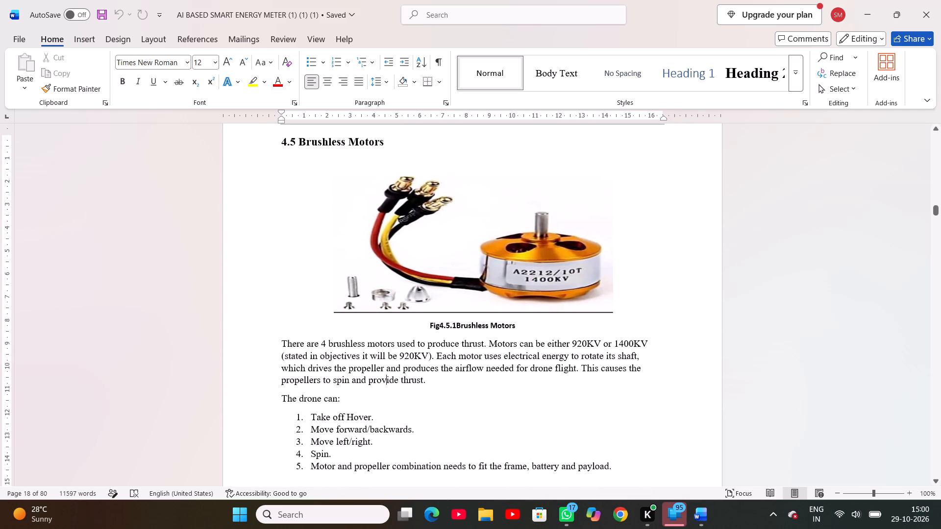
Recheck the body paragraphs of Chapter 4 from section 4.4 back to 4.1, ending on the throttle description in section 4.2.
{"action": "scroll", "coordinate": [396, 299], "scroll_direction": "up", "scroll_amount": 4}
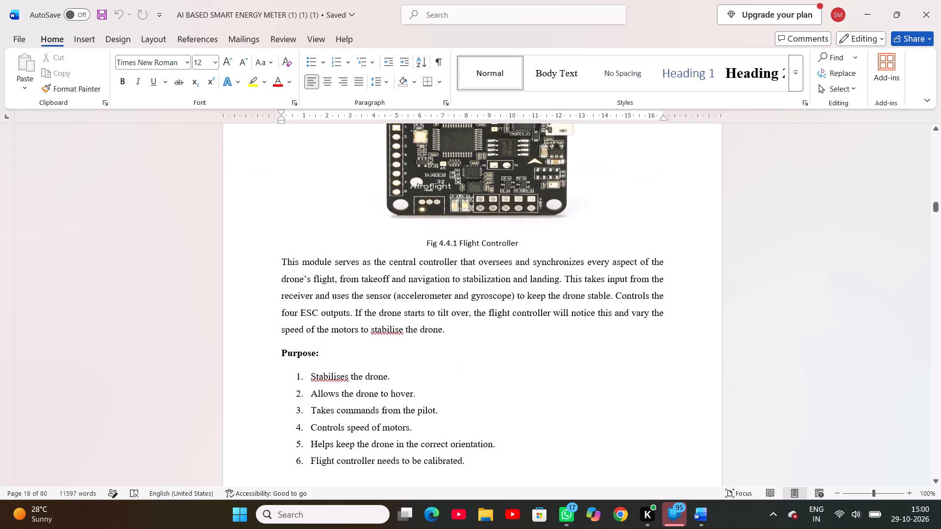
{"action": "left_click", "coordinate": [396, 299]}
{"action": "scroll", "coordinate": [396, 299], "scroll_direction": "up", "scroll_amount": 2}
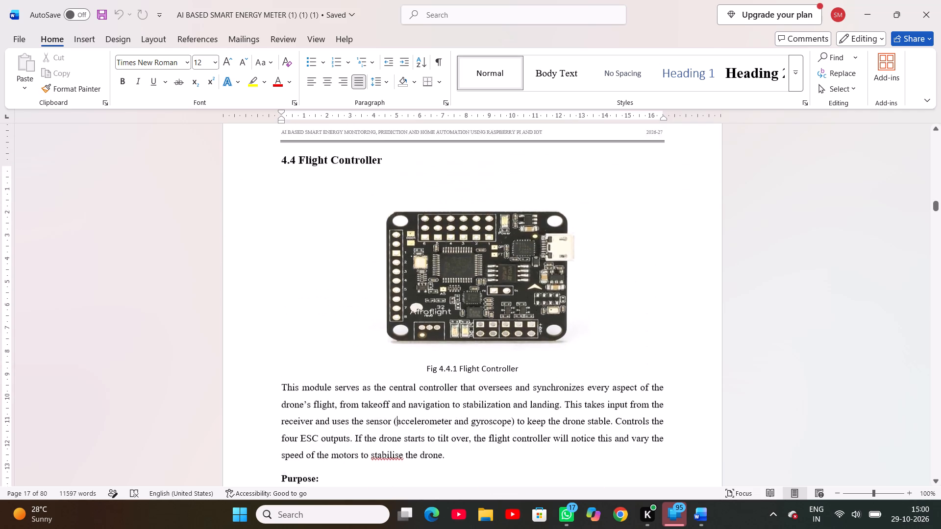
{"action": "scroll", "coordinate": [396, 299], "scroll_direction": "up", "scroll_amount": 3}
{"action": "left_click", "coordinate": [396, 299]}
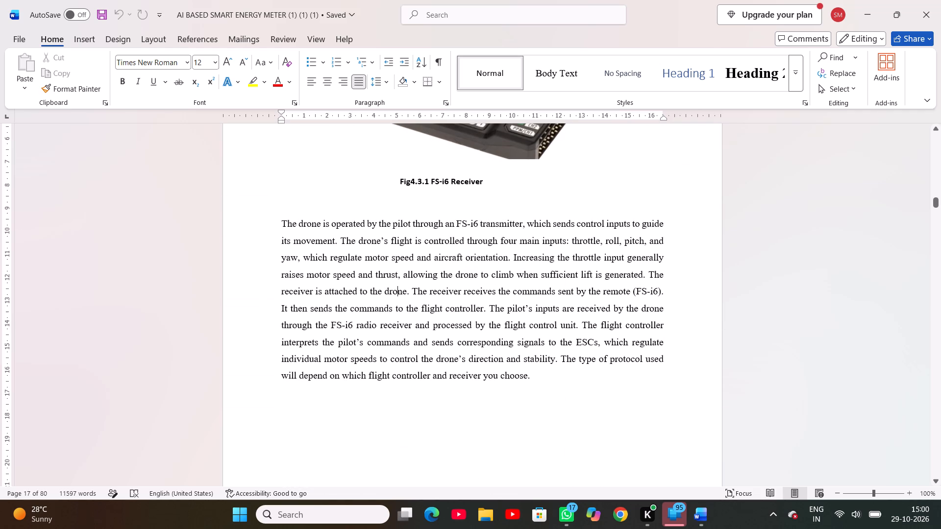
{"action": "scroll", "coordinate": [396, 299], "scroll_direction": "up", "scroll_amount": 5}
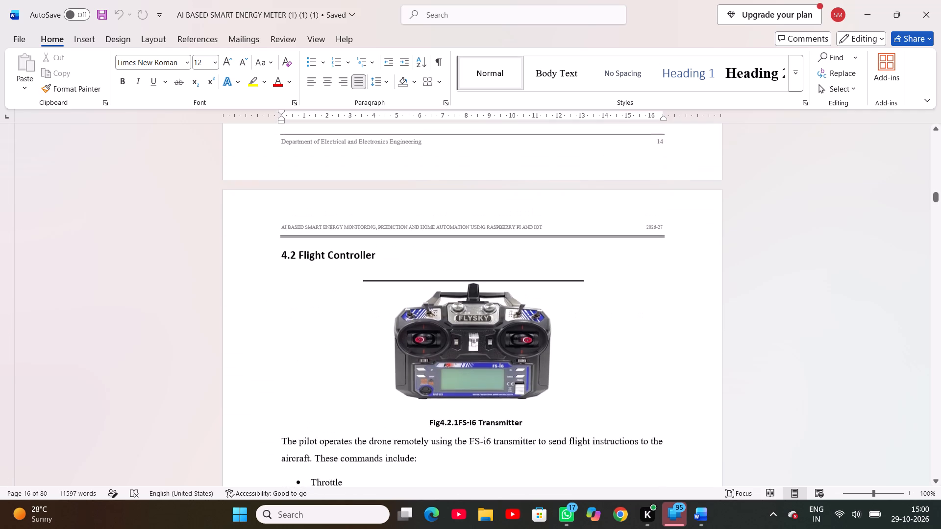
{"action": "scroll", "coordinate": [396, 299], "scroll_direction": "up", "scroll_amount": 3}
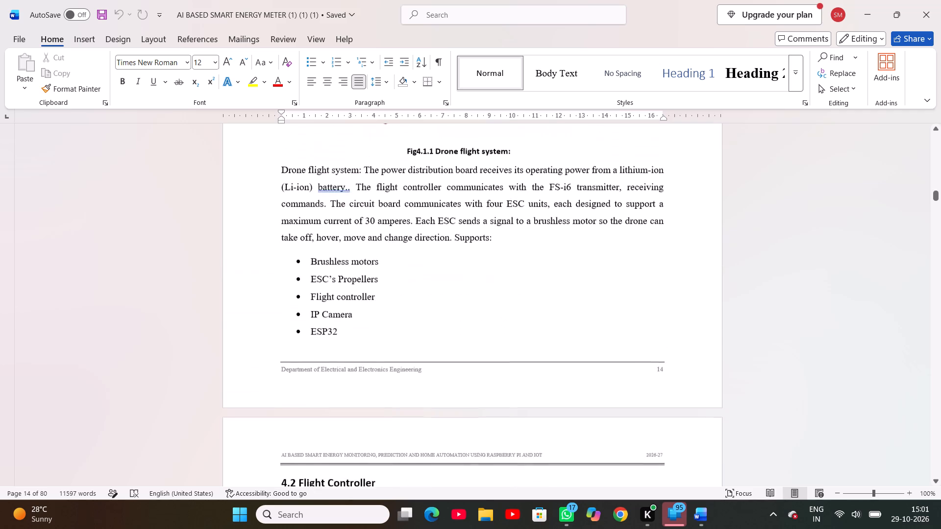
{"action": "scroll", "coordinate": [396, 299], "scroll_direction": "up", "scroll_amount": 1}
{"action": "left_click", "coordinate": [401, 290]}
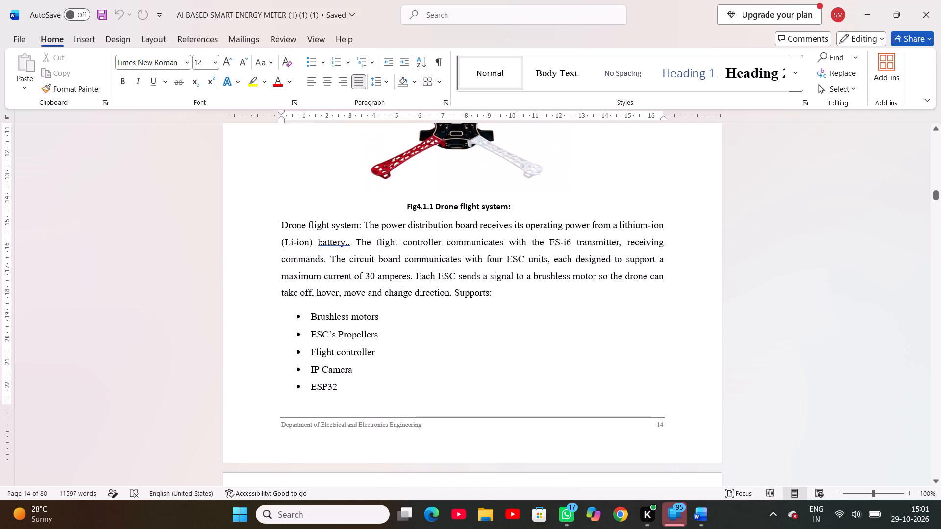
{"action": "scroll", "coordinate": [401, 290], "scroll_direction": "down", "scroll_amount": 3}
{"action": "left_click", "coordinate": [401, 290]}
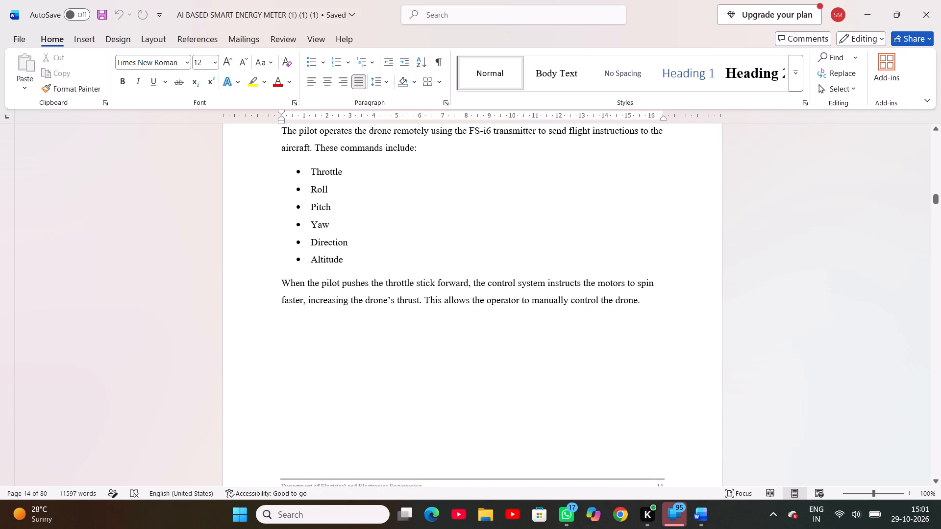
{"action": "left_click", "coordinate": [401, 273]}
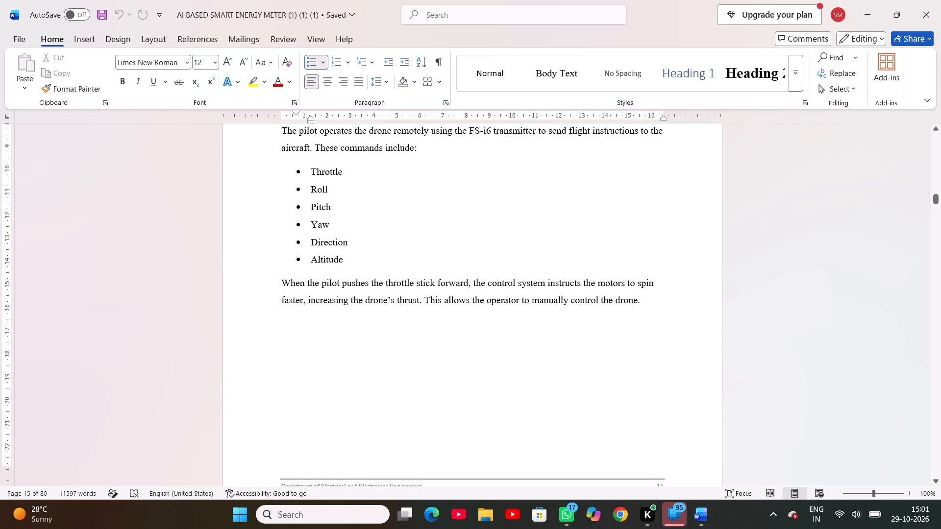
{"action": "left_click", "coordinate": [404, 283]}
{"action": "left_click", "coordinate": [407, 299]}
Return to the opening of Chapter 3, Methodology, and re-examine its introduction and the Overall Methodology list.
{"action": "scroll", "coordinate": [407, 299], "scroll_direction": "up", "scroll_amount": 1}
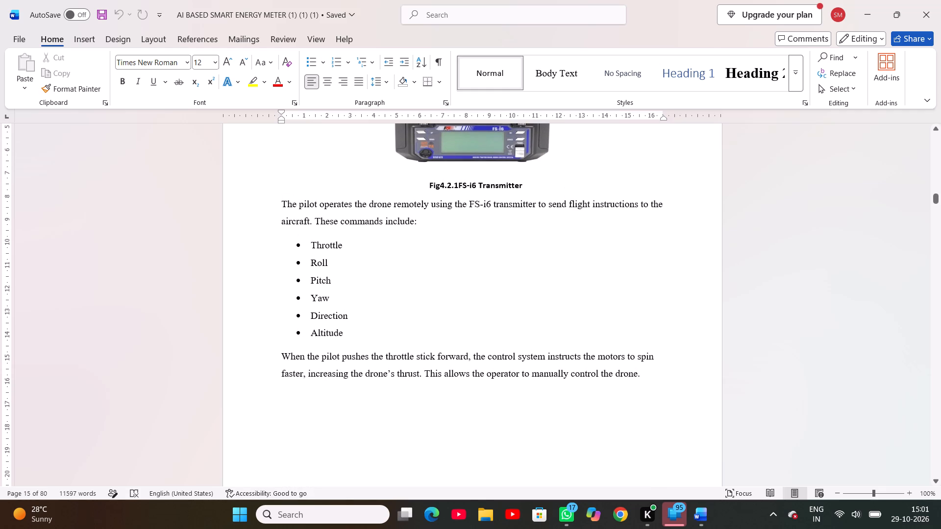
{"action": "scroll", "coordinate": [407, 299], "scroll_direction": "up", "scroll_amount": 11}
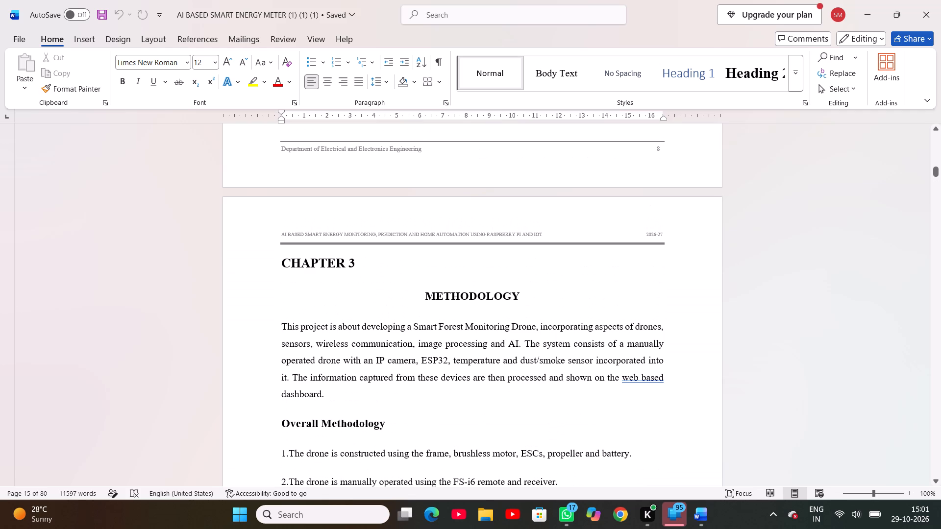
{"action": "left_click", "coordinate": [423, 346]}
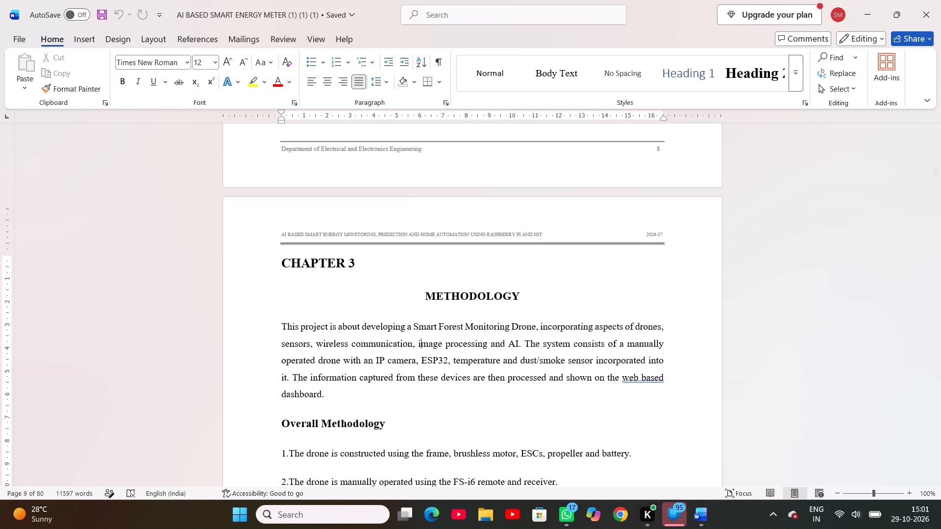
{"action": "scroll", "coordinate": [423, 346], "scroll_direction": "down", "scroll_amount": 1}
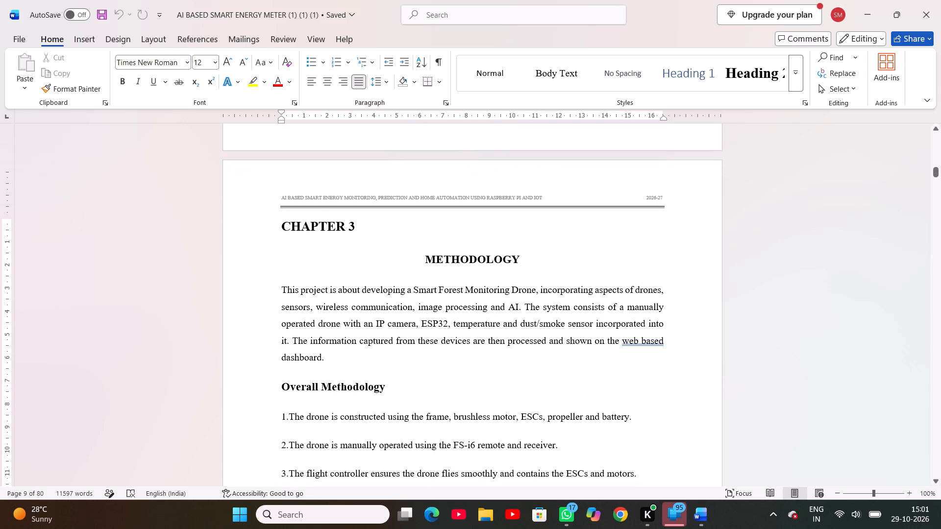
{"action": "scroll", "coordinate": [423, 346], "scroll_direction": "down", "scroll_amount": 1}
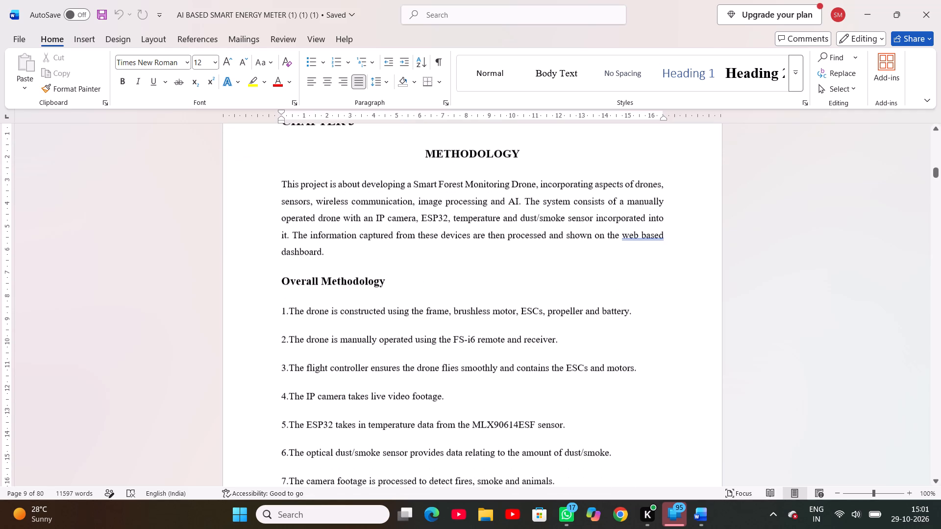
{"action": "left_click", "coordinate": [423, 346]}
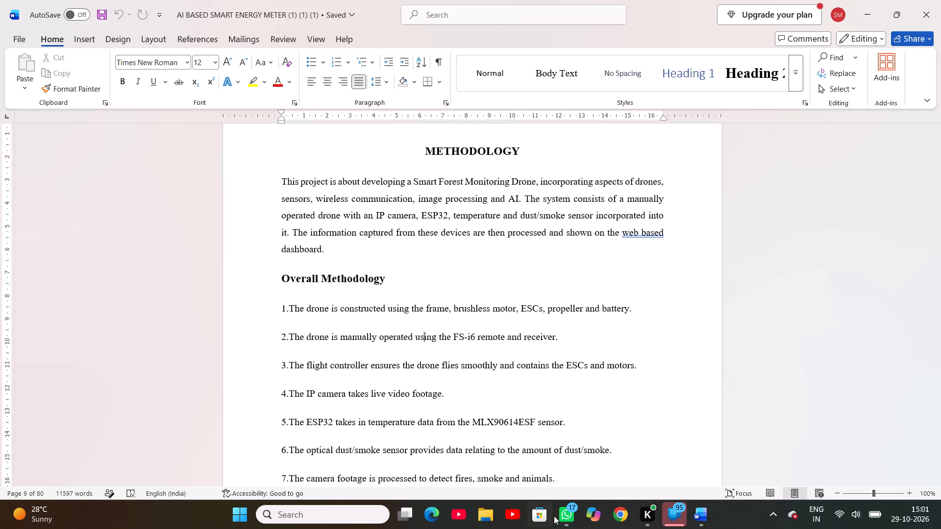
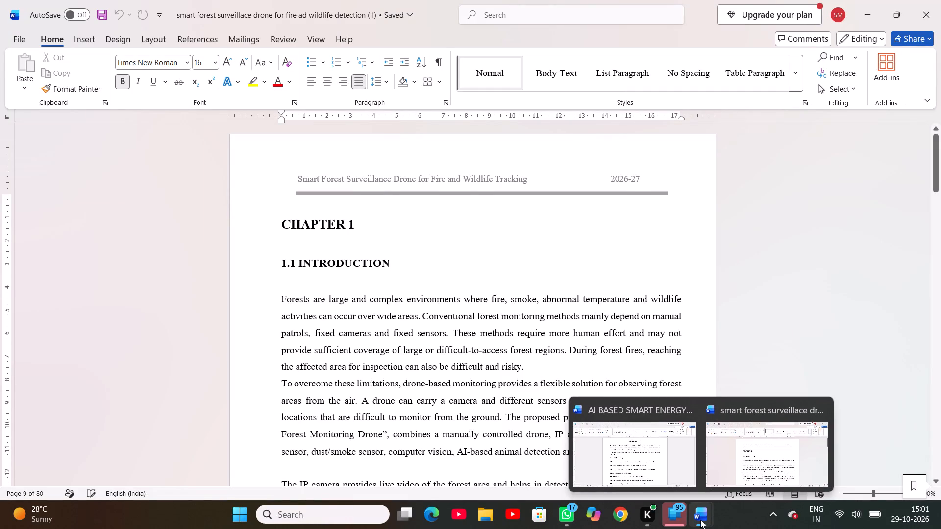
Switch to the AI BASED SMART ENERGY METER document and examine section 4.8 Embedded Software Libraries on page 47.
{"action": "left_click", "coordinate": [667, 472]}
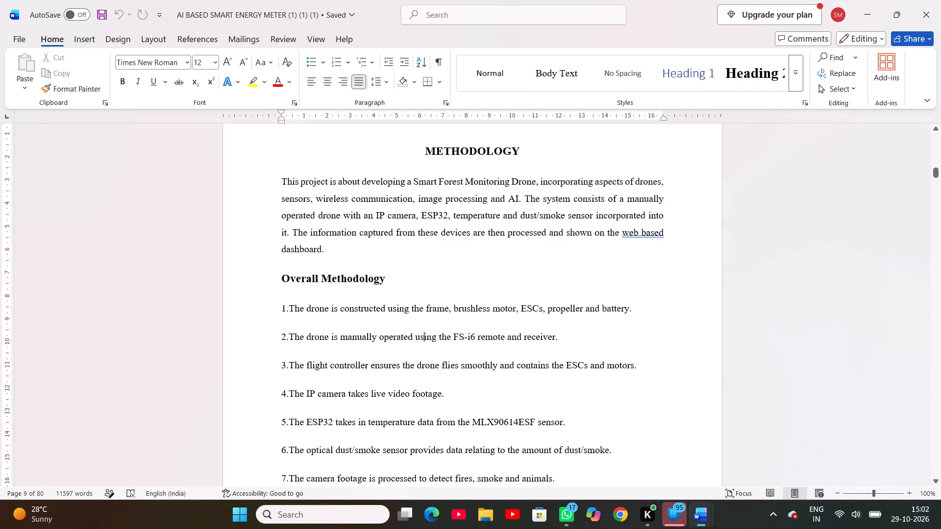
{"action": "scroll", "coordinate": [530, 374], "scroll_direction": "down", "scroll_amount": 20}
{"action": "scroll", "coordinate": [530, 374], "scroll_direction": "down", "scroll_amount": 3}
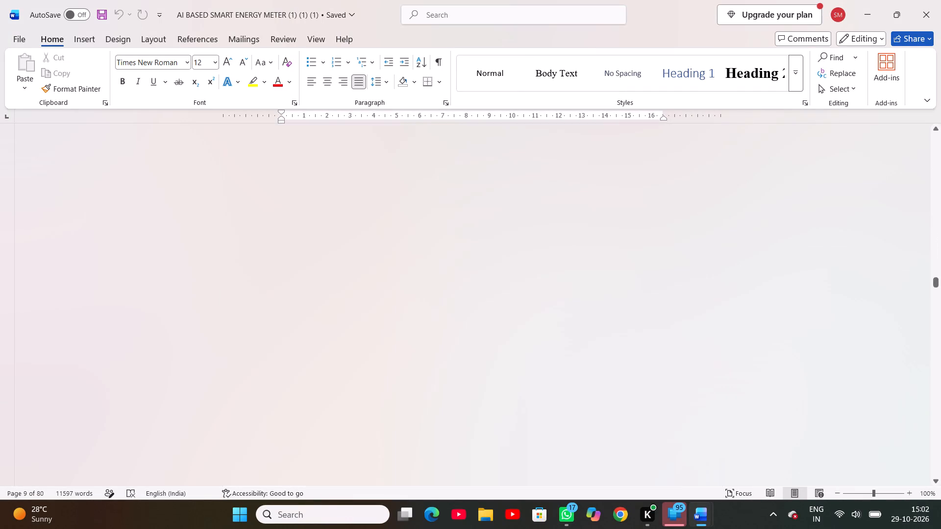
{"action": "scroll", "coordinate": [530, 374], "scroll_direction": "down", "scroll_amount": 14}
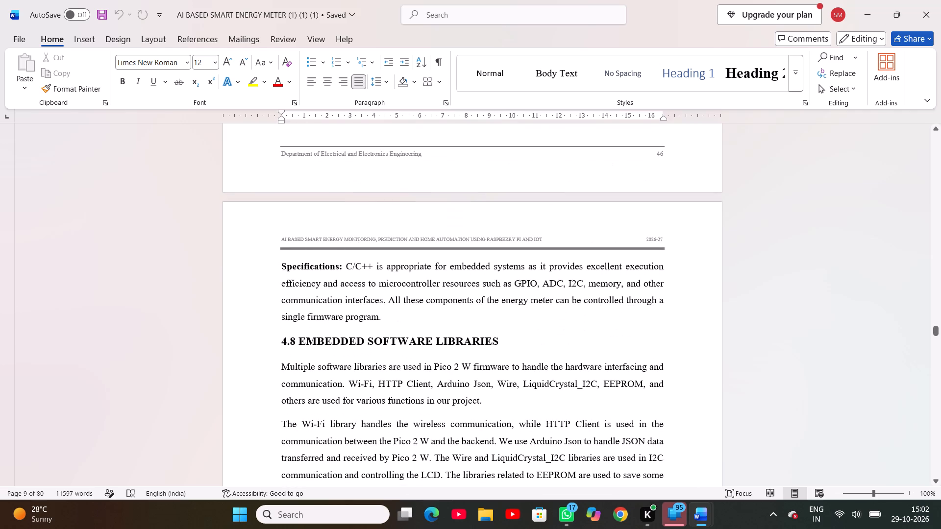
{"action": "left_click", "coordinate": [487, 391]}
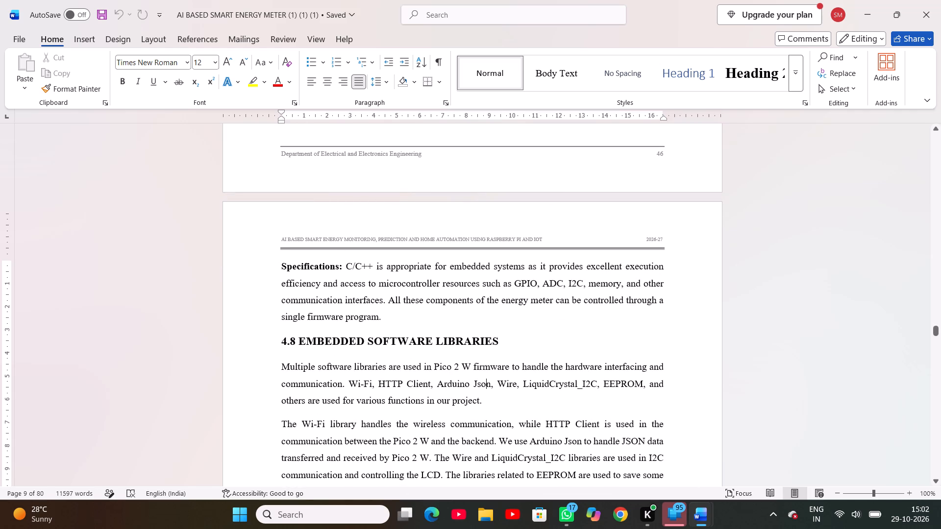
{"action": "left_click", "coordinate": [479, 367]}
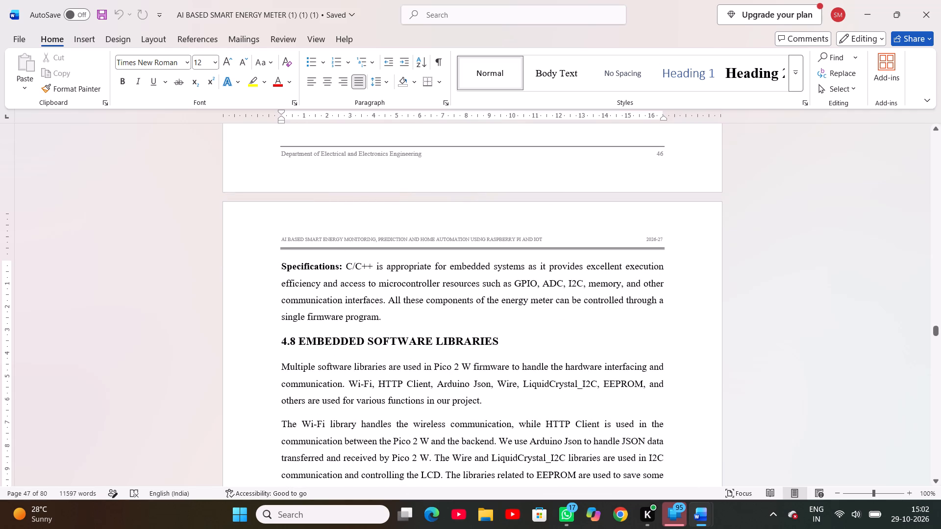
{"action": "left_click", "coordinate": [457, 341]}
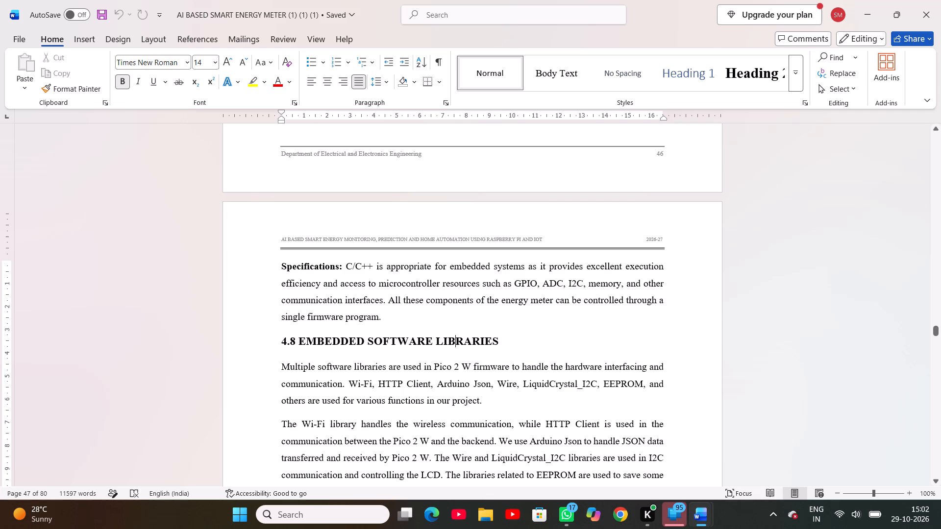
{"action": "left_click", "coordinate": [420, 298]}
Review the energy-meter sections backwards from 4.7 Embedded C/C++ Programming through 4.5 Relay Module to 4.4 16×2 I2C LCD Display.
{"action": "scroll", "coordinate": [420, 298], "scroll_direction": "up", "scroll_amount": 2}
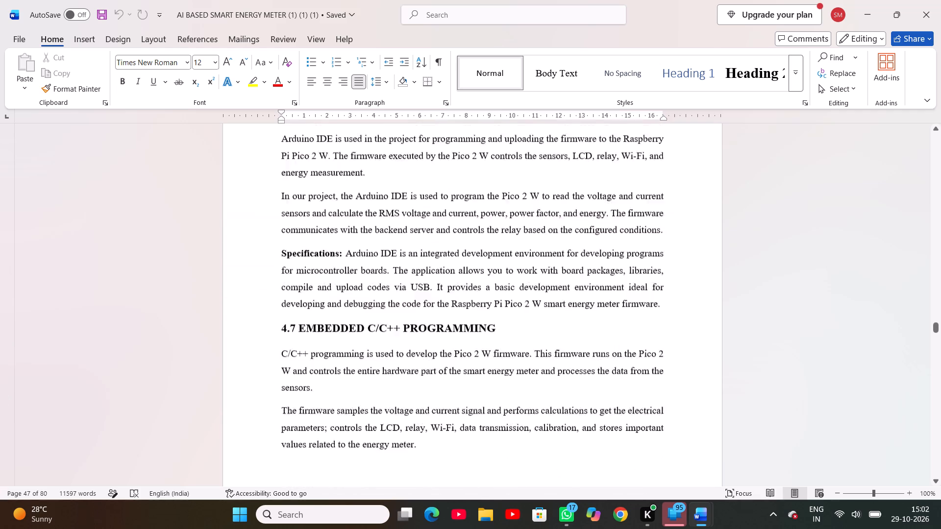
{"action": "scroll", "coordinate": [420, 298], "scroll_direction": "up", "scroll_amount": 5}
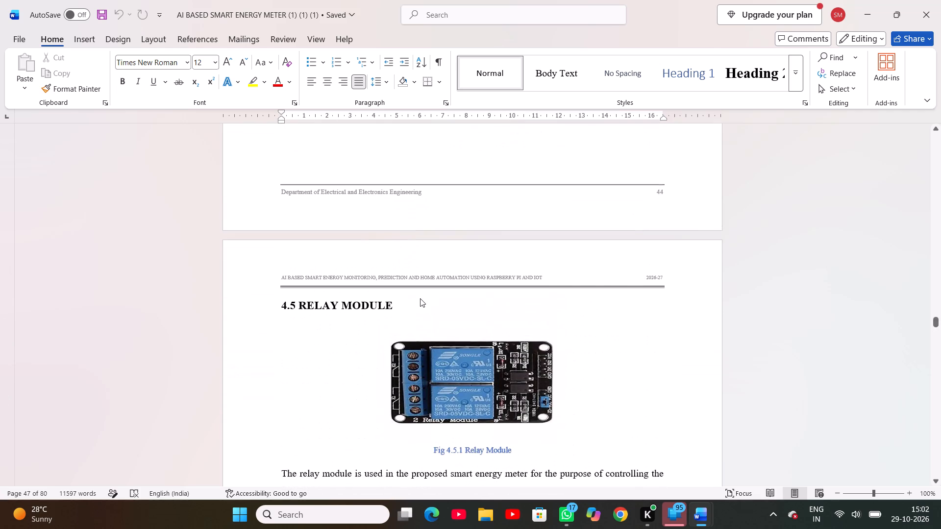
{"action": "scroll", "coordinate": [420, 298], "scroll_direction": "up", "scroll_amount": 2}
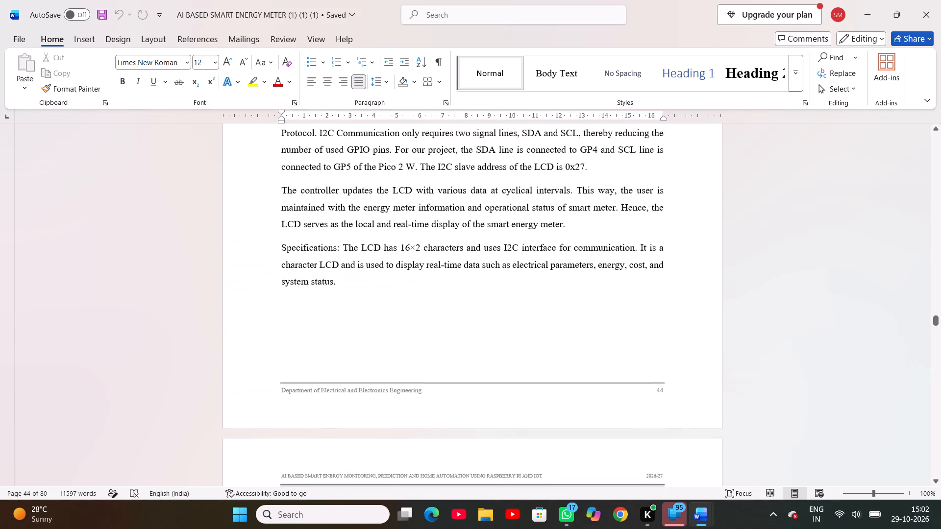
{"action": "scroll", "coordinate": [420, 298], "scroll_direction": "up", "scroll_amount": 1}
{"action": "left_click", "coordinate": [420, 298]}
{"action": "scroll", "coordinate": [420, 298], "scroll_direction": "up", "scroll_amount": 2}
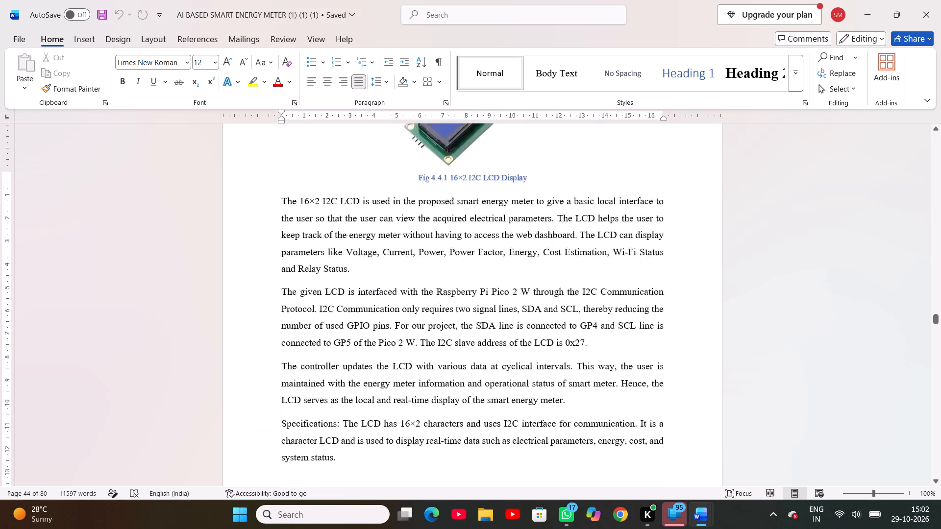
{"action": "scroll", "coordinate": [420, 298], "scroll_direction": "up", "scroll_amount": 2}
{"action": "scroll", "coordinate": [420, 298], "scroll_direction": "down", "scroll_amount": 2}
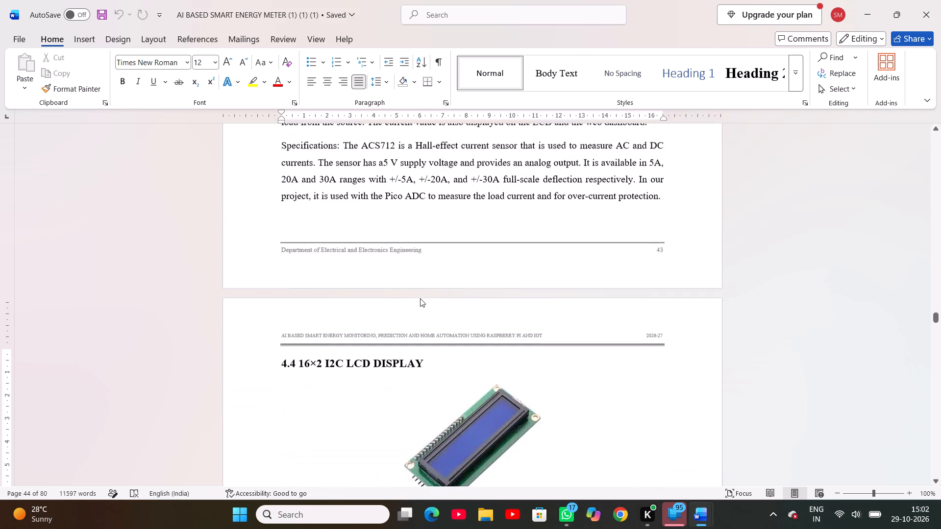
{"action": "scroll", "coordinate": [420, 298], "scroll_direction": "down", "scroll_amount": 1}
{"action": "left_click", "coordinate": [331, 351]}
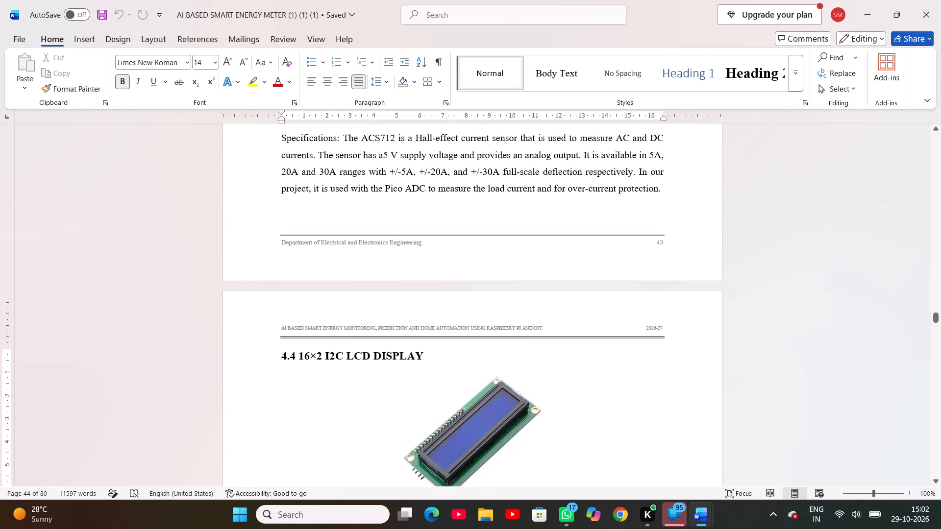
Look back through the drone report's Chapter 5 from 5.7 Integration Sequence to the 5.5 Flight and Power Interconnection Summary table.
{"action": "scroll", "coordinate": [399, 334], "scroll_direction": "up", "scroll_amount": 7}
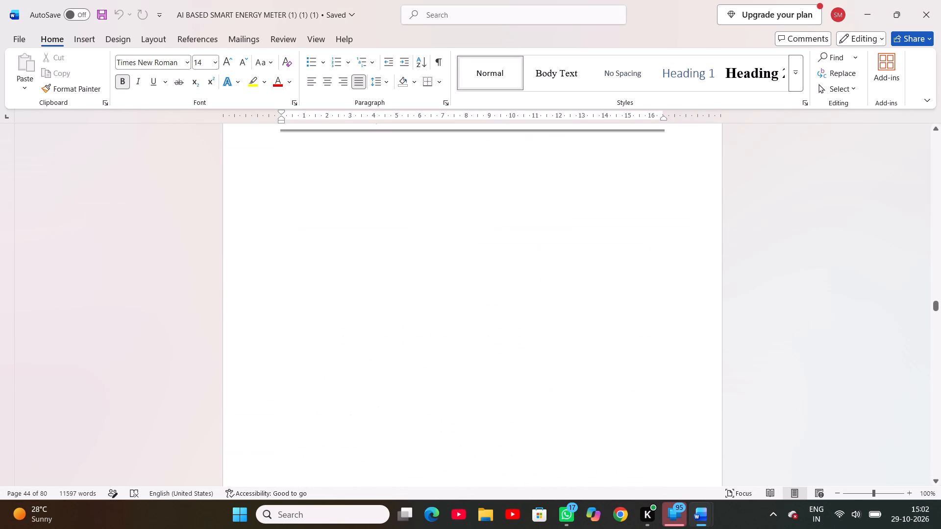
{"action": "scroll", "coordinate": [399, 334], "scroll_direction": "up", "scroll_amount": 4}
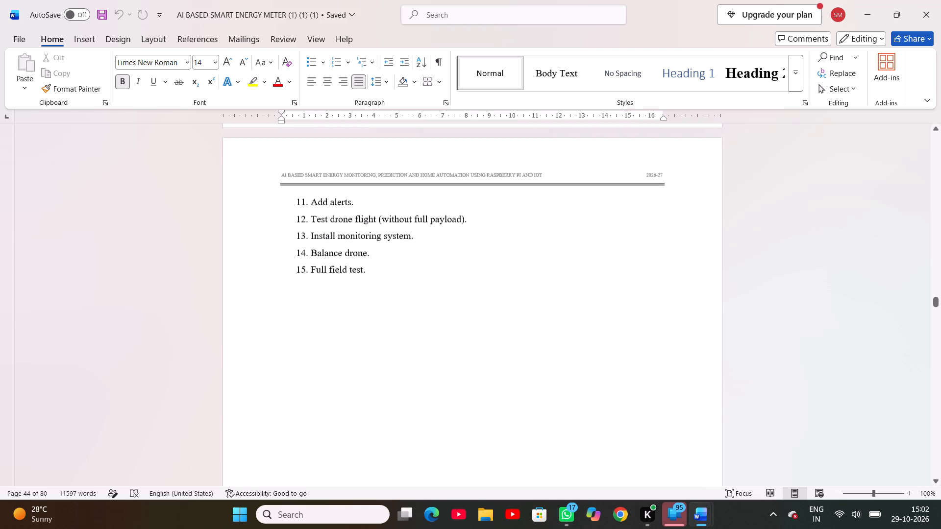
{"action": "scroll", "coordinate": [399, 334], "scroll_direction": "up", "scroll_amount": 2}
{"action": "left_click", "coordinate": [373, 330]}
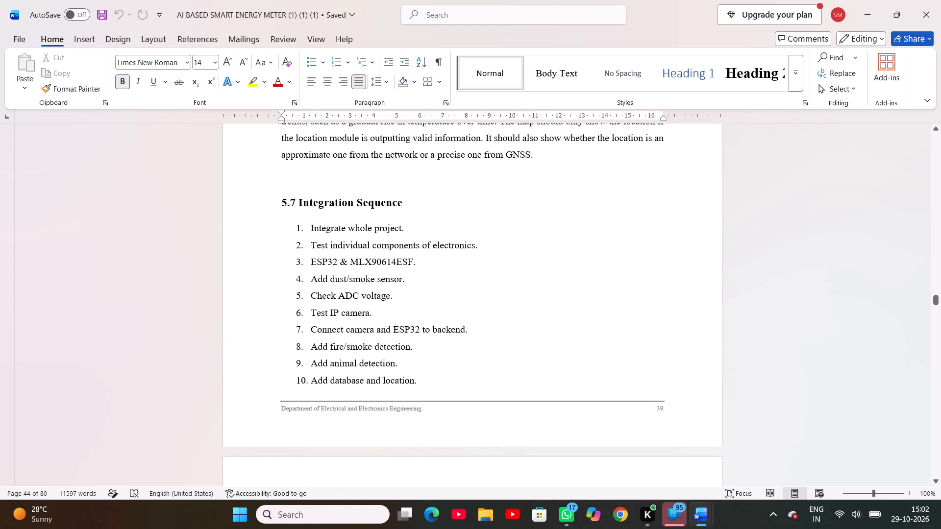
{"action": "scroll", "coordinate": [373, 330], "scroll_direction": "up", "scroll_amount": 2}
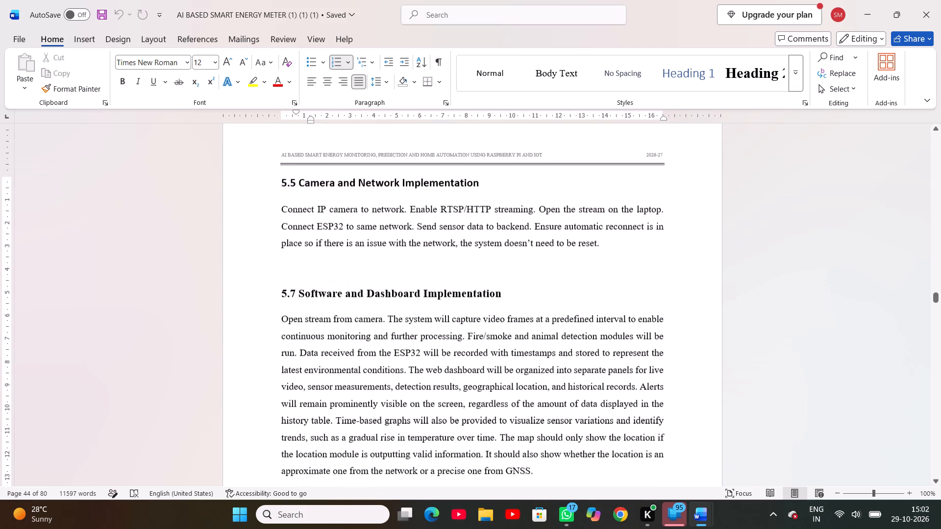
{"action": "scroll", "coordinate": [373, 330], "scroll_direction": "up", "scroll_amount": 4}
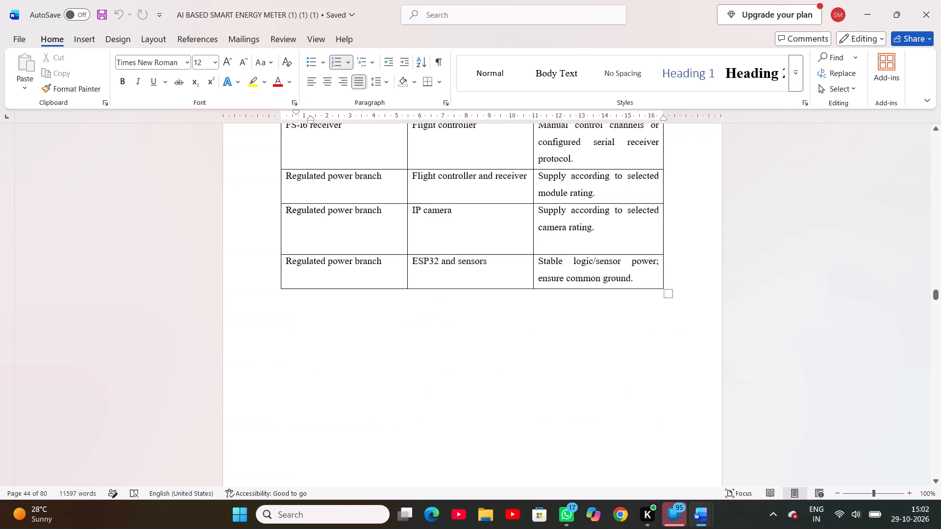
{"action": "scroll", "coordinate": [373, 330], "scroll_direction": "up", "scroll_amount": 2}
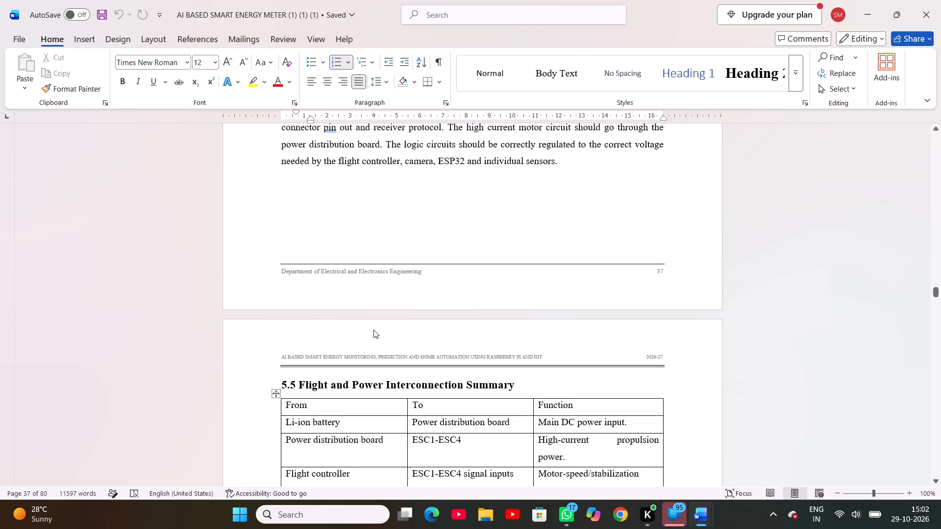
Review the earlier part of Chapter 5, from 5.3 Circuit Diagram through 5.2 ESP32 Sensor Implementation back to the chapter heading.
{"action": "scroll", "coordinate": [373, 330], "scroll_direction": "up", "scroll_amount": 5}
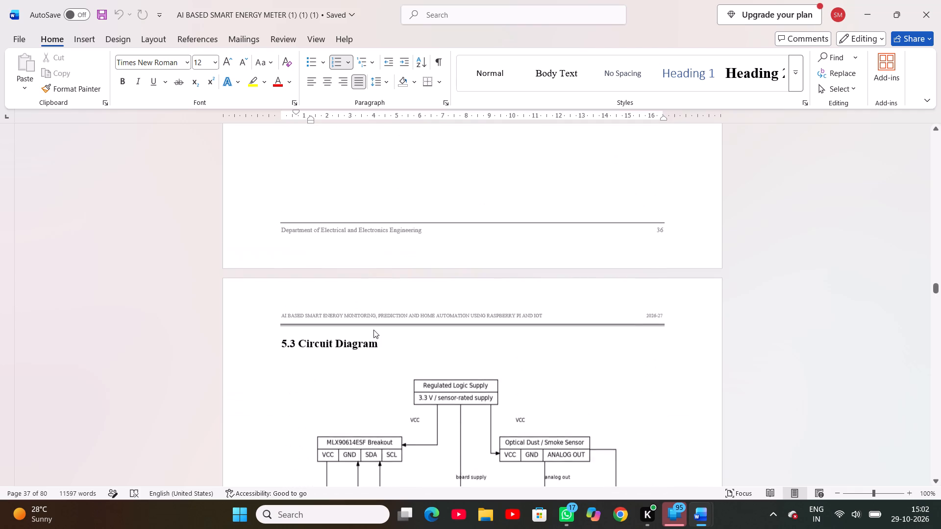
{"action": "scroll", "coordinate": [373, 330], "scroll_direction": "up", "scroll_amount": 2}
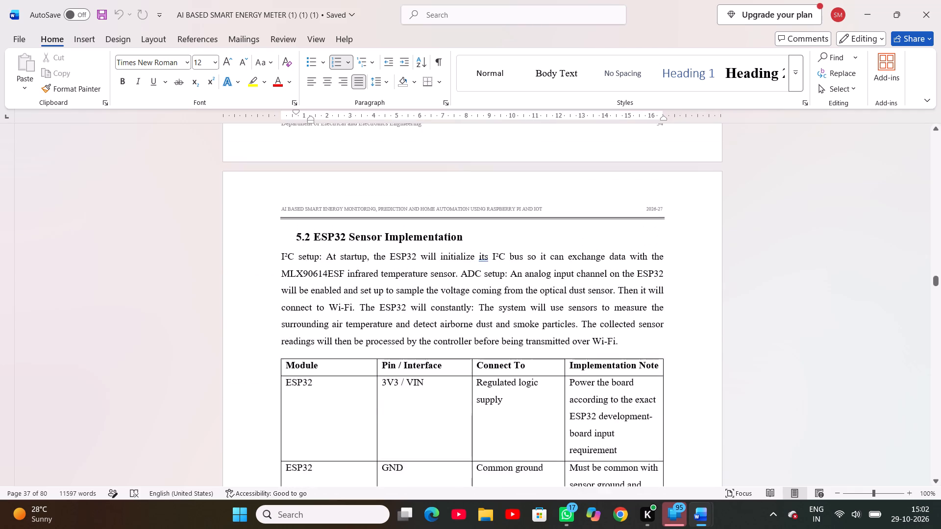
{"action": "scroll", "coordinate": [373, 330], "scroll_direction": "up", "scroll_amount": 4}
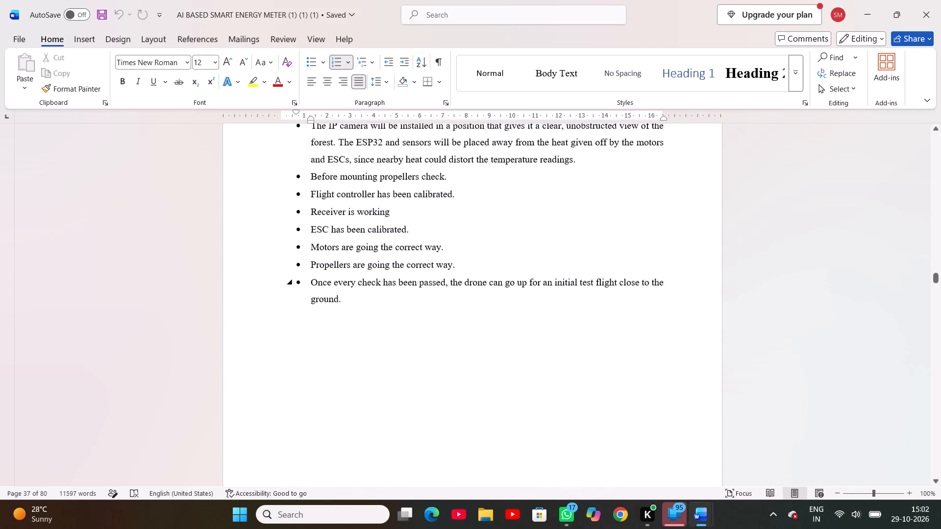
{"action": "scroll", "coordinate": [373, 330], "scroll_direction": "up", "scroll_amount": 1}
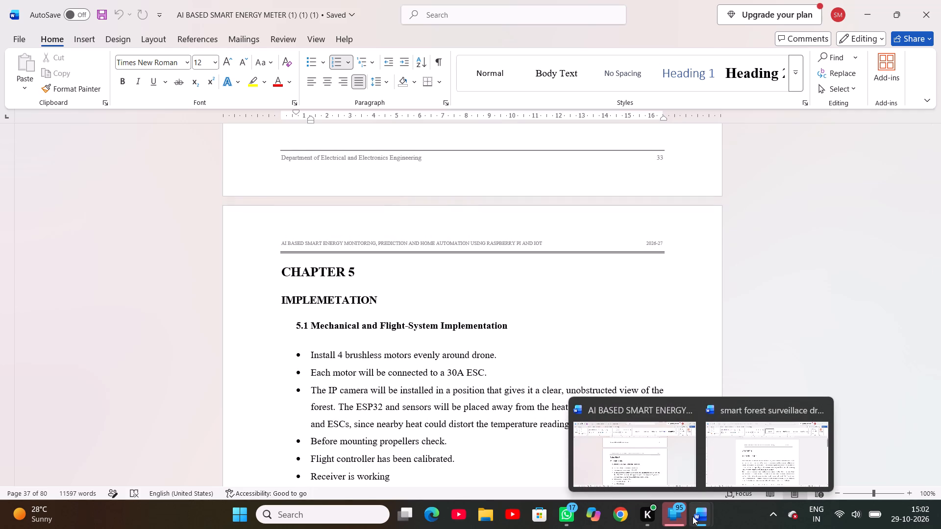
Return to the energy meter document and review Chapter 4's software sections backwards, from 4.2.9 Location Module past 4.2.3 OpenCV.
{"action": "left_click", "coordinate": [662, 473]}
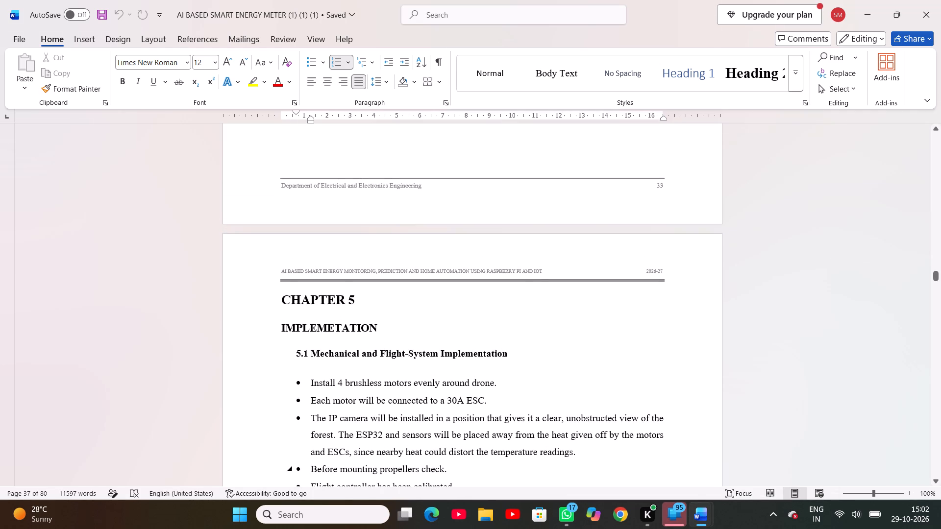
{"action": "scroll", "coordinate": [581, 416], "scroll_direction": "up", "scroll_amount": 2}
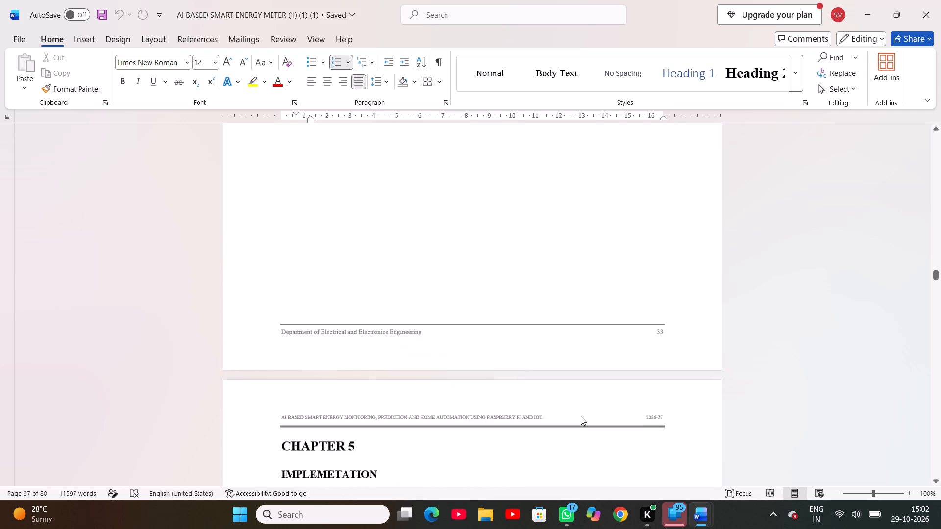
{"action": "scroll", "coordinate": [581, 416], "scroll_direction": "up", "scroll_amount": 4}
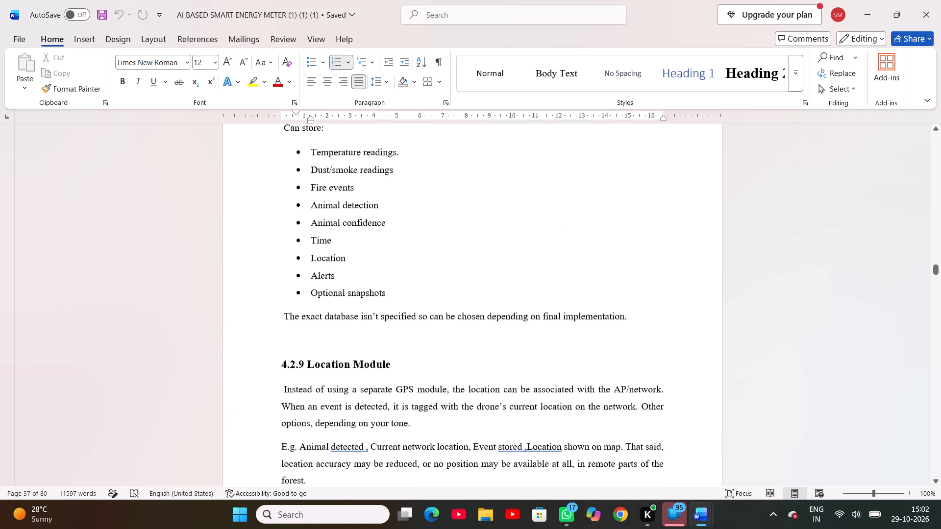
{"action": "scroll", "coordinate": [581, 416], "scroll_direction": "up", "scroll_amount": 3}
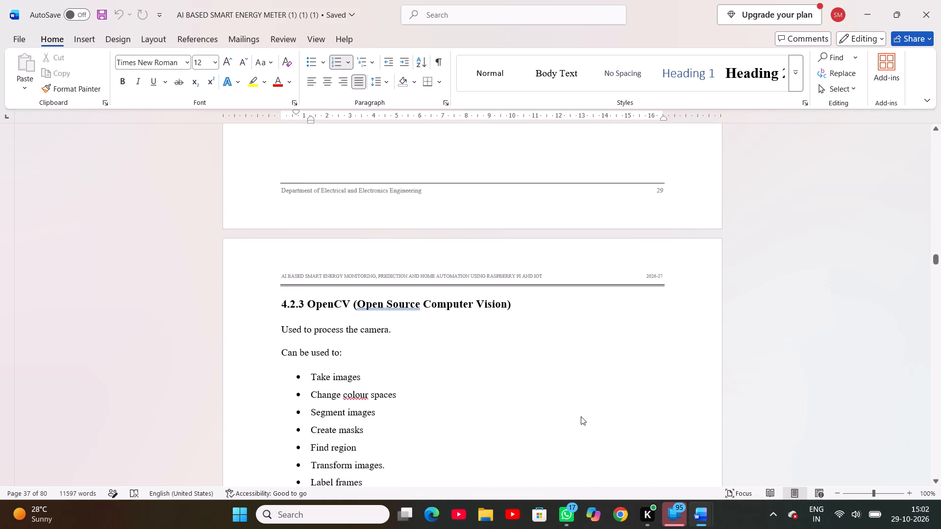
{"action": "scroll", "coordinate": [581, 416], "scroll_direction": "up", "scroll_amount": 6}
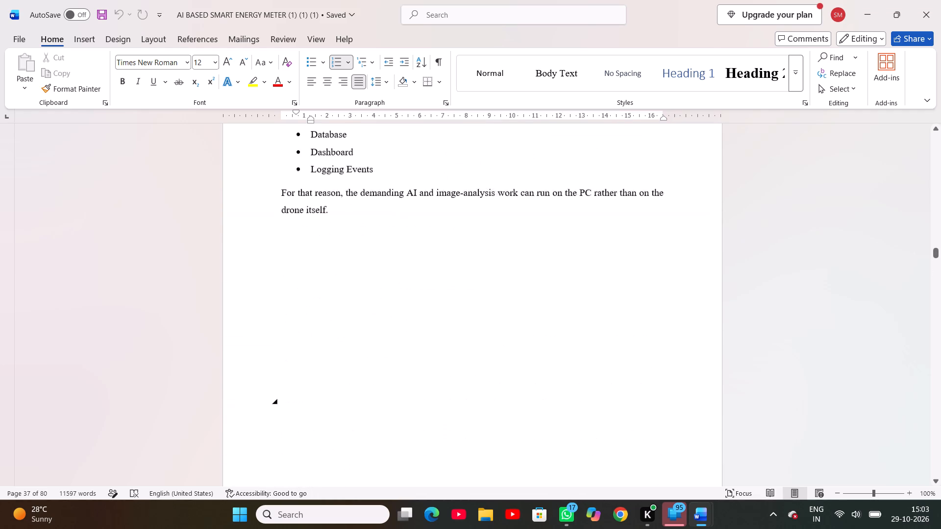
Look back through the monitoring hardware pages: dust/smoke sensor, infrared temperature sensor, 5.1 ESP 32 and the IP camera.
{"action": "scroll", "coordinate": [581, 416], "scroll_direction": "up", "scroll_amount": 7}
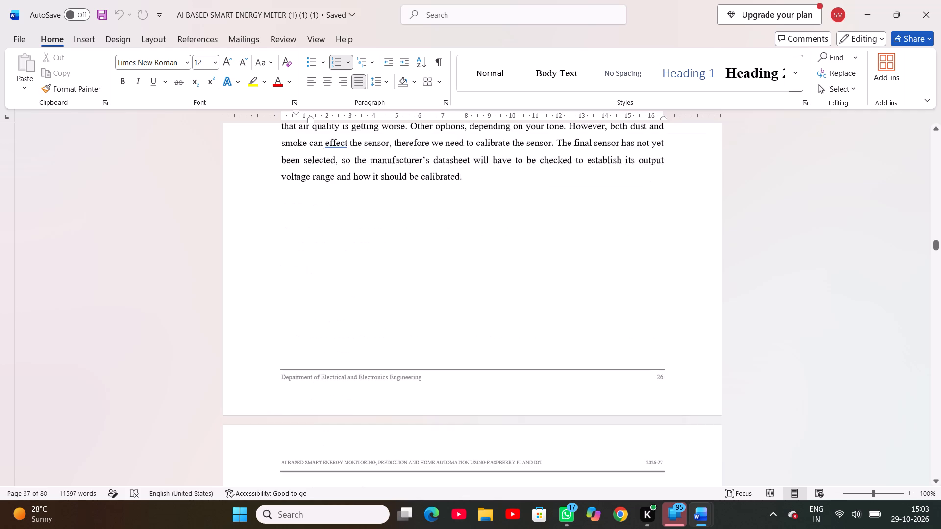
{"action": "scroll", "coordinate": [581, 416], "scroll_direction": "up", "scroll_amount": 3}
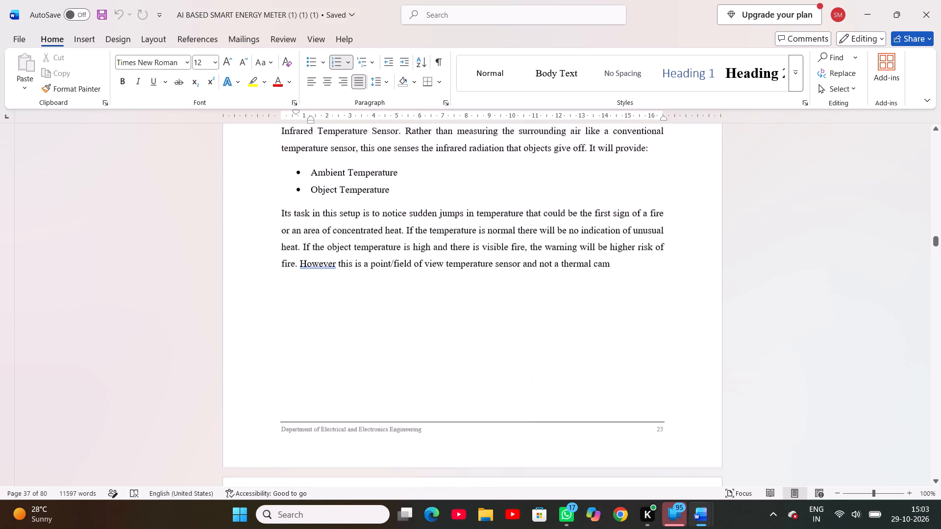
{"action": "scroll", "coordinate": [581, 416], "scroll_direction": "up", "scroll_amount": 3}
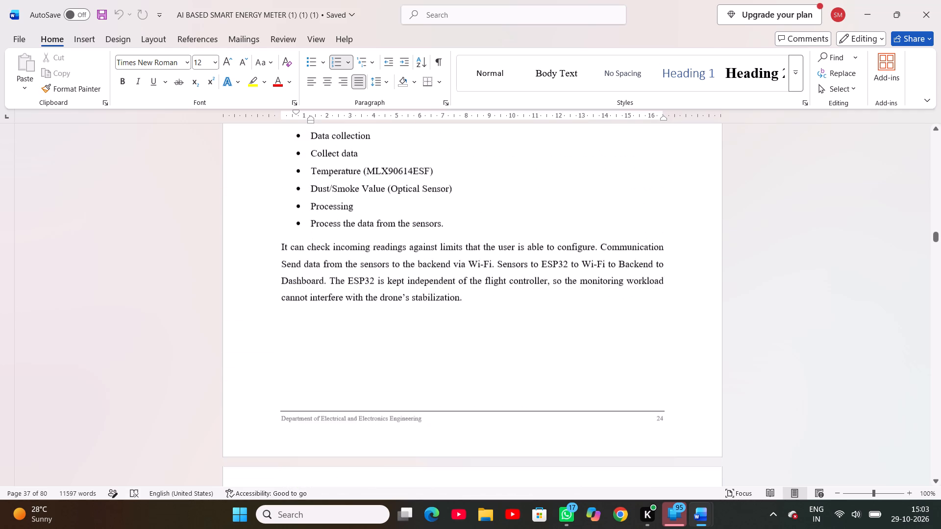
{"action": "scroll", "coordinate": [581, 416], "scroll_direction": "up", "scroll_amount": 1}
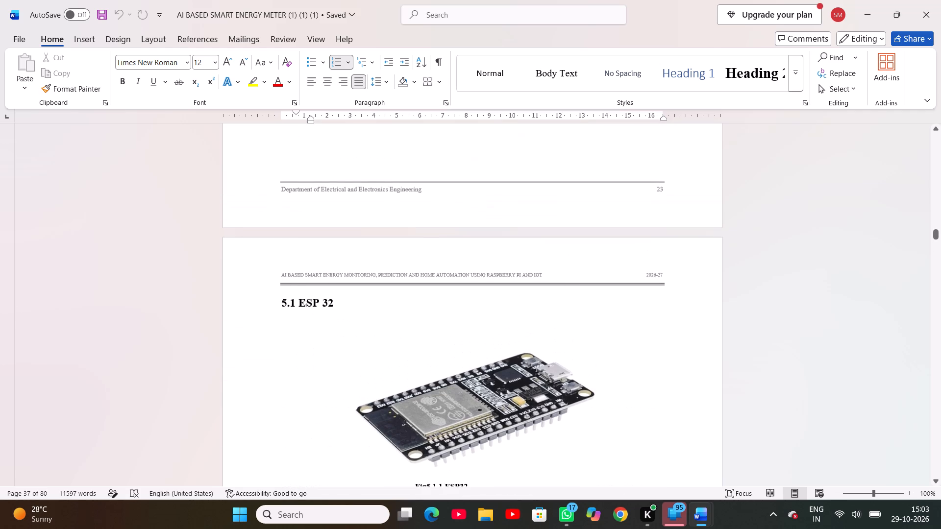
{"action": "scroll", "coordinate": [581, 416], "scroll_direction": "up", "scroll_amount": 4}
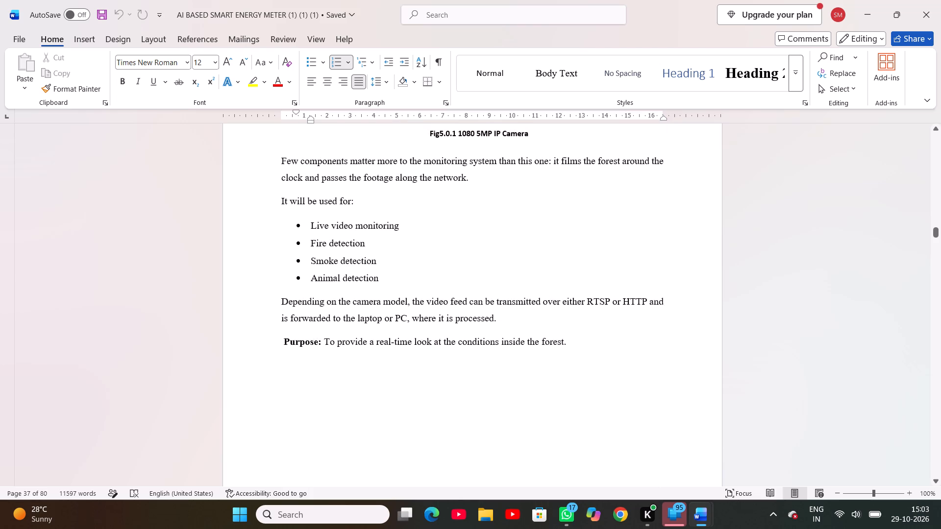
Review the flight hardware pages backwards from the Li-ion battery through the 30A ESC to 4.5 Brushless Motors.
{"action": "scroll", "coordinate": [581, 416], "scroll_direction": "up", "scroll_amount": 7}
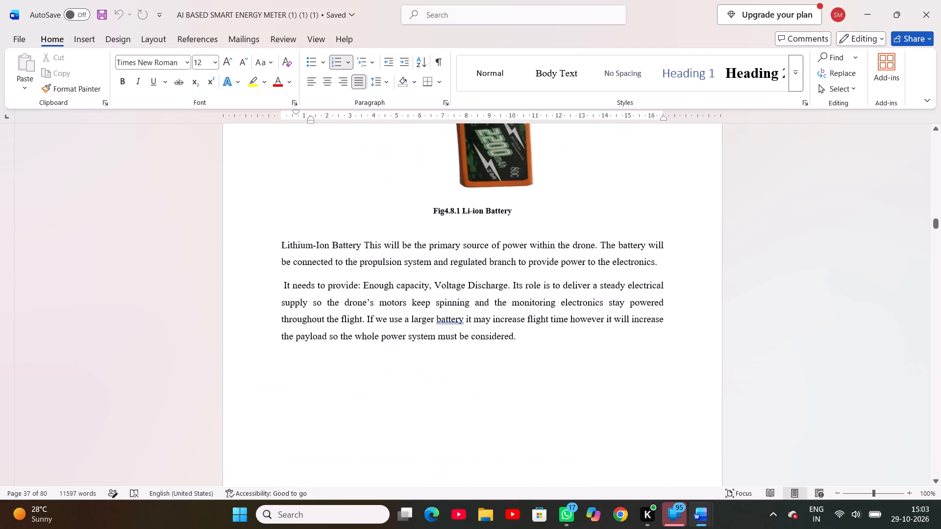
{"action": "scroll", "coordinate": [581, 416], "scroll_direction": "up", "scroll_amount": 5}
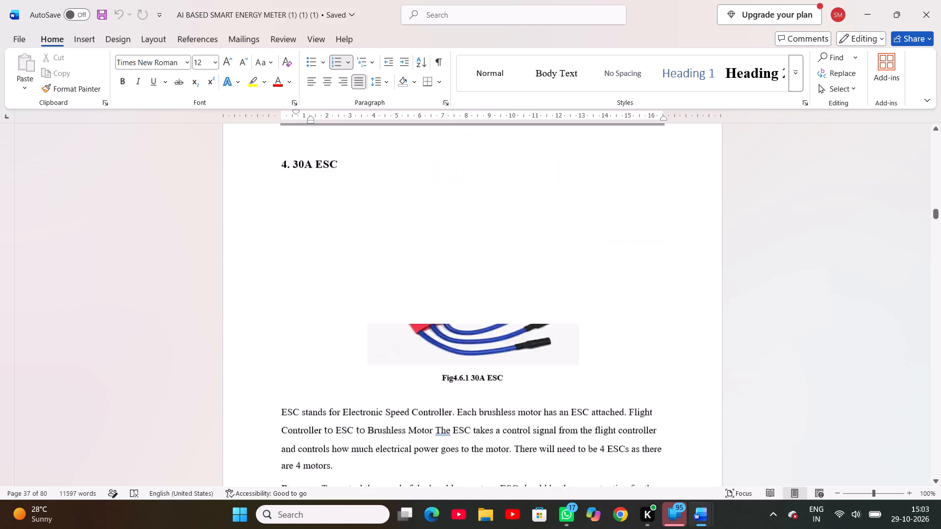
{"action": "scroll", "coordinate": [581, 416], "scroll_direction": "up", "scroll_amount": 3}
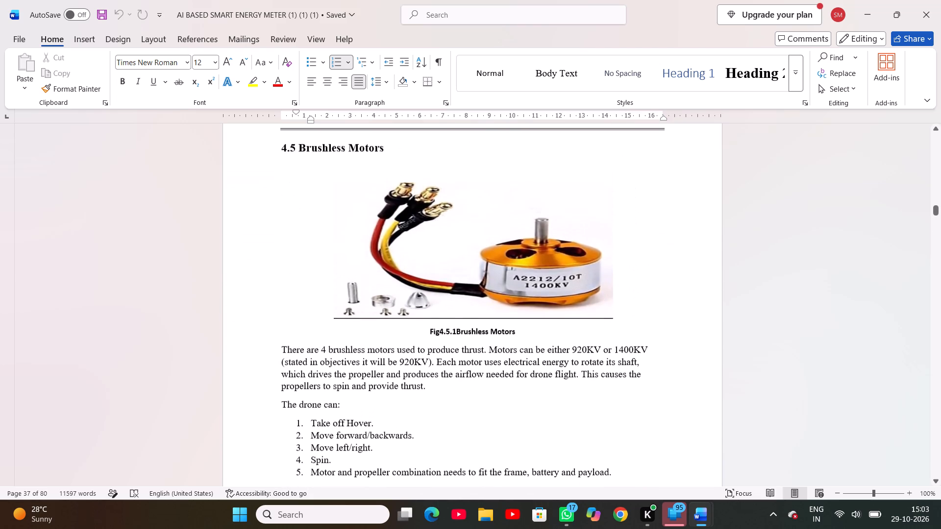
Set the line spacing of the 4.5 Brushless Motors description and its numbered list to 1.5.
{"action": "left_click", "coordinate": [387, 383]}
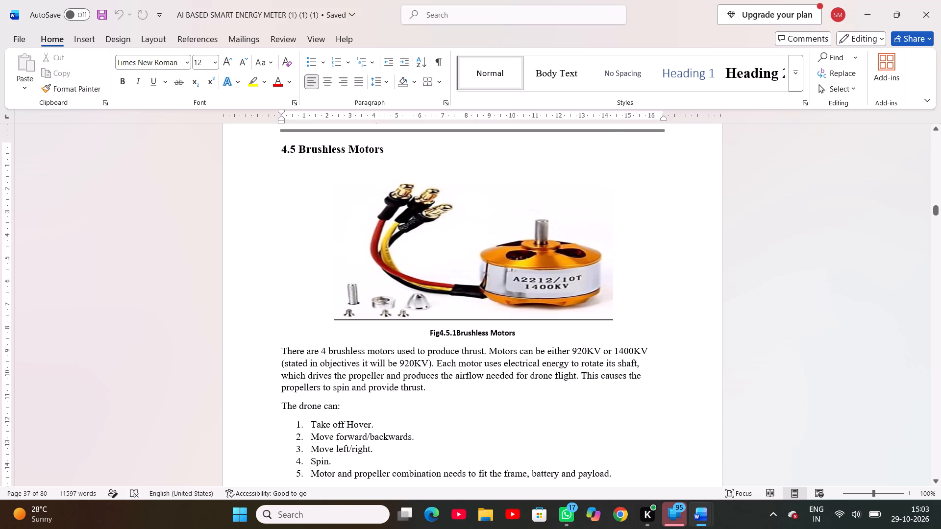
{"action": "scroll", "coordinate": [387, 383], "scroll_direction": "down", "scroll_amount": 1}
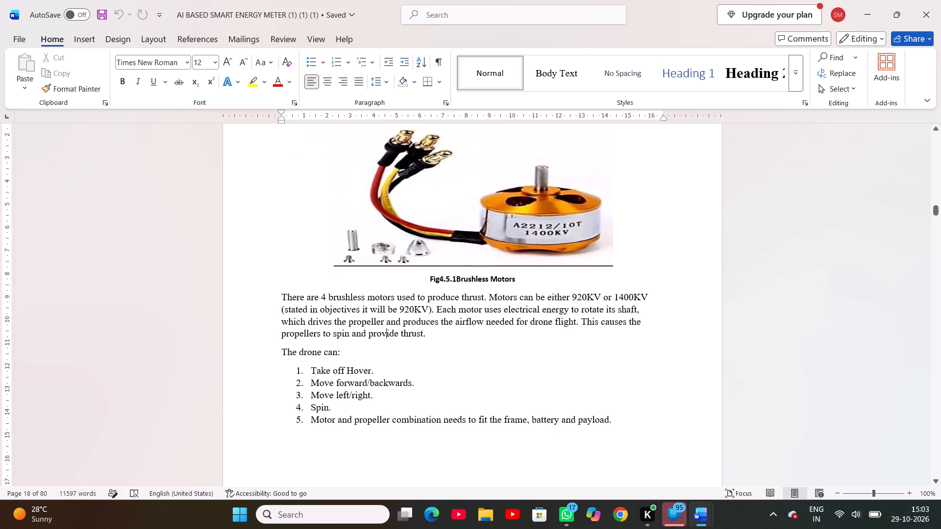
{"action": "scroll", "coordinate": [387, 383], "scroll_direction": "down", "scroll_amount": 1}
{"action": "scroll", "coordinate": [373, 368], "scroll_direction": "up", "scroll_amount": 2}
{"action": "scroll", "coordinate": [373, 368], "scroll_direction": "down", "scroll_amount": 1}
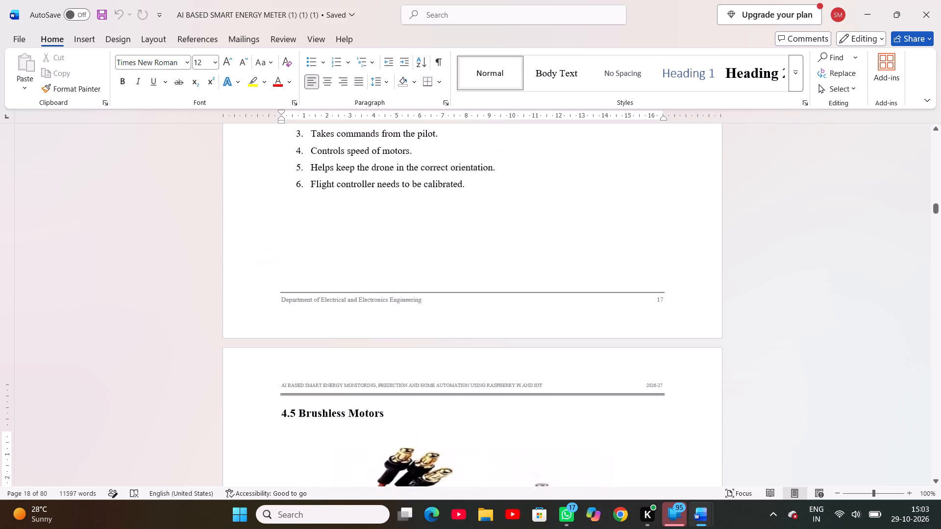
{"action": "scroll", "coordinate": [373, 368], "scroll_direction": "down", "scroll_amount": 3}
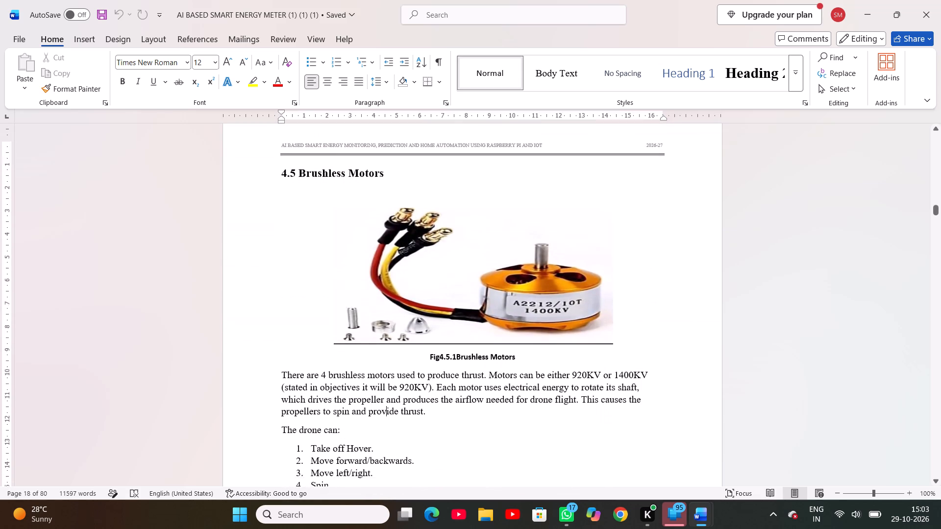
{"action": "scroll", "coordinate": [373, 368], "scroll_direction": "down", "scroll_amount": 2}
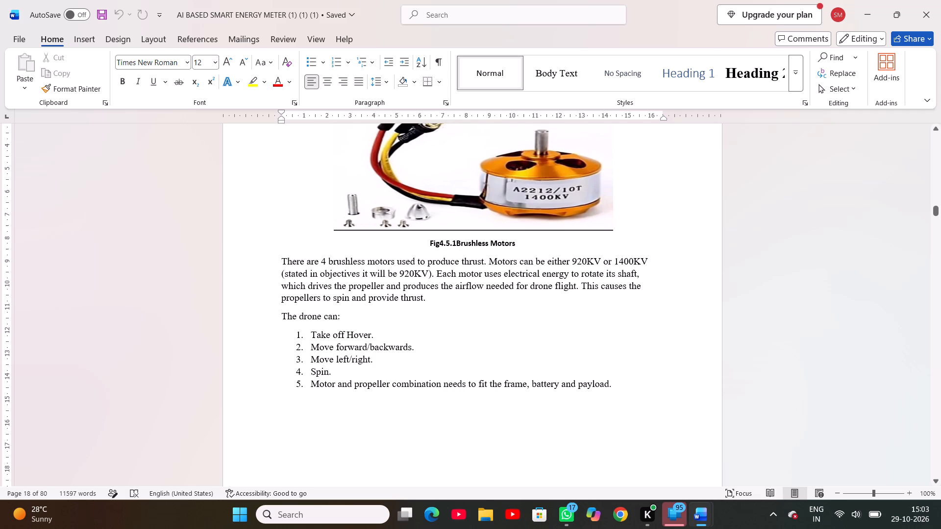
{"action": "left_click_drag", "start_coordinate": [283, 261], "coordinate": [505, 417]}
{"action": "scroll", "coordinate": [325, 314], "scroll_direction": "right", "scroll_amount": 2}
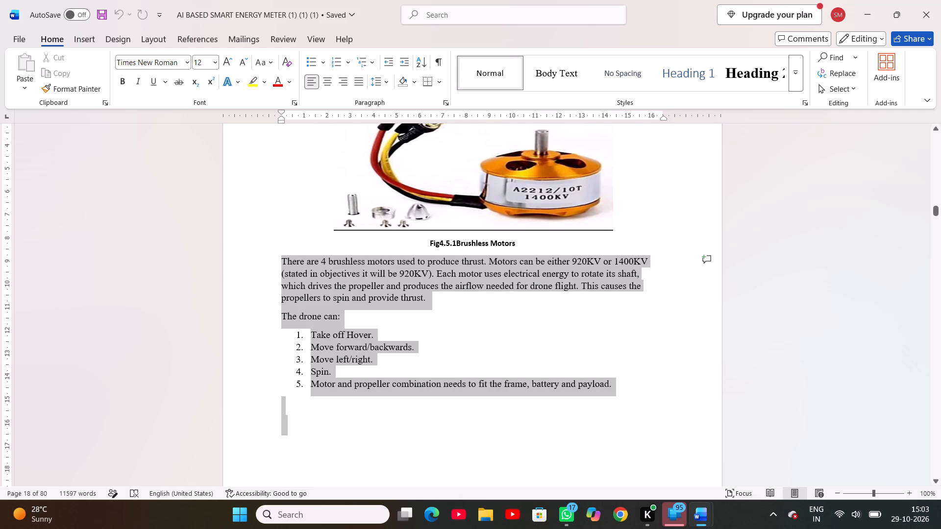
{"action": "left_click_drag", "start_coordinate": [505, 417], "coordinate": [606, 386]}
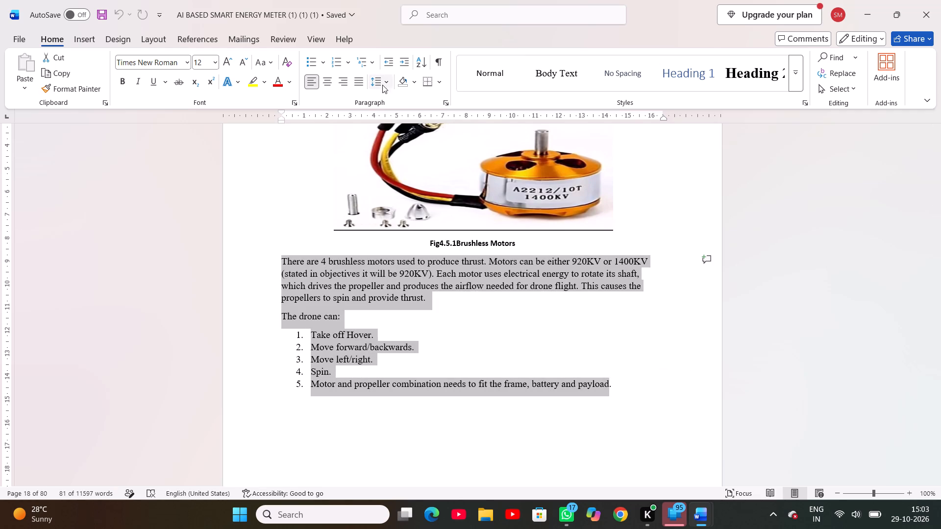
{"action": "left_click", "coordinate": [383, 83]}
{"action": "left_click", "coordinate": [387, 129]}
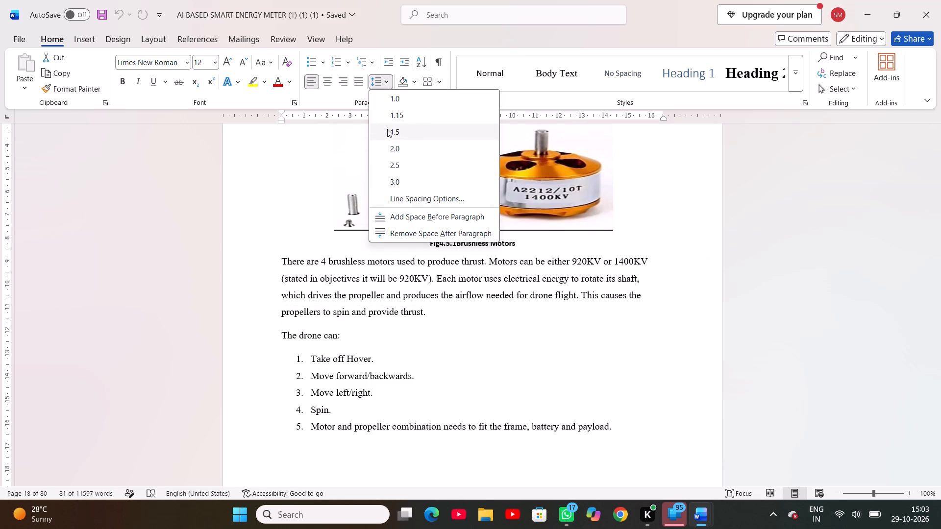
{"action": "left_click", "coordinate": [487, 389]}
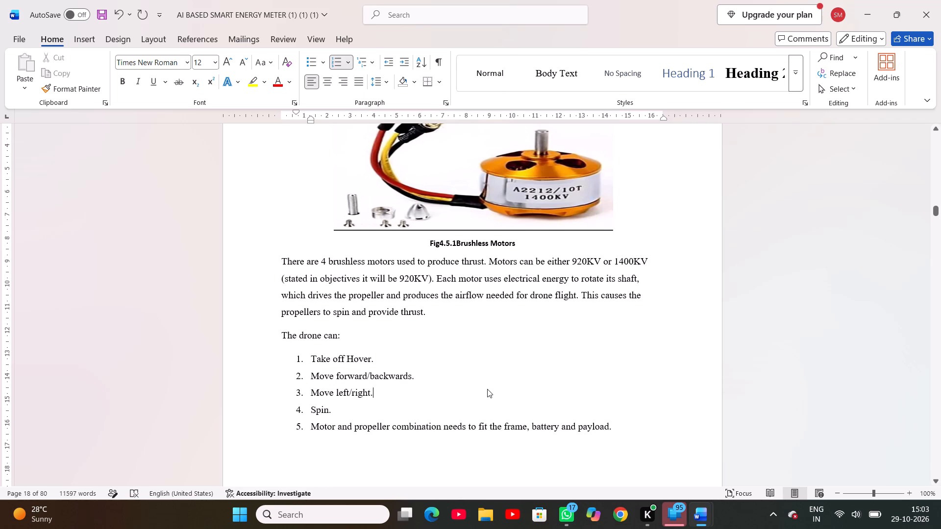
Check the text layout of the 4.4 Flight Controller page and compare it with the 4.5 Brushless Motors page.
{"action": "scroll", "coordinate": [487, 389], "scroll_direction": "up", "scroll_amount": 1}
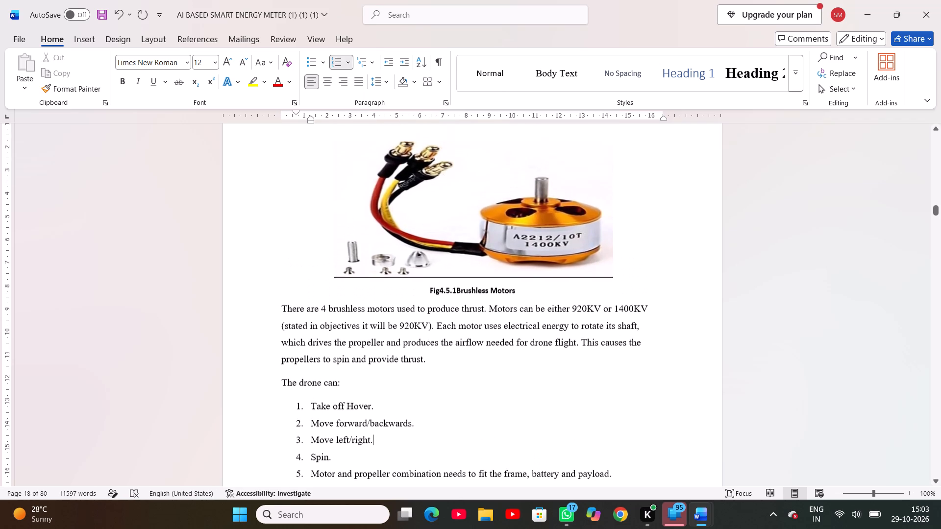
{"action": "scroll", "coordinate": [487, 389], "scroll_direction": "up", "scroll_amount": 3}
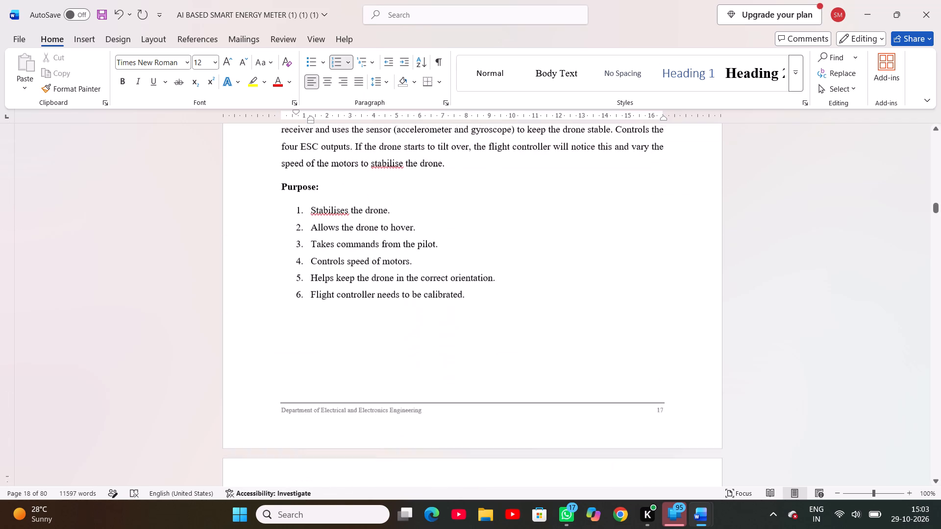
{"action": "scroll", "coordinate": [487, 389], "scroll_direction": "up", "scroll_amount": 4}
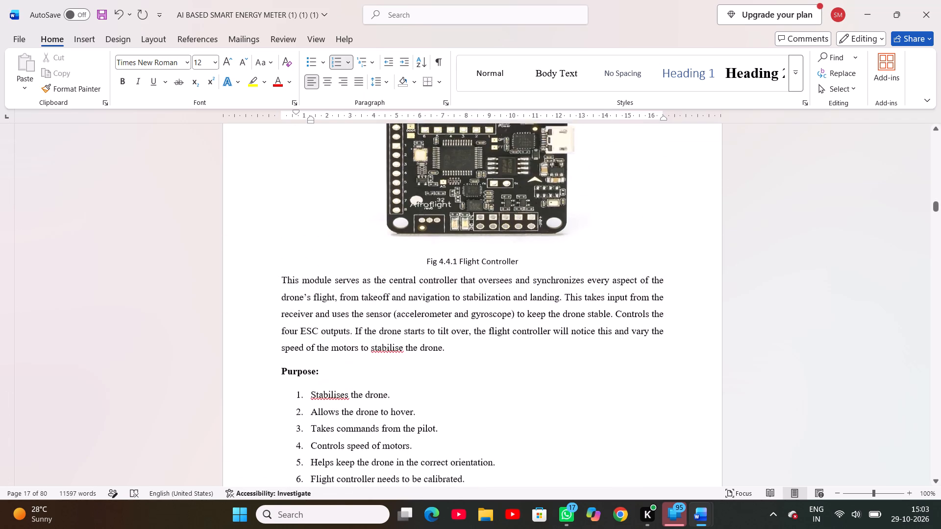
{"action": "scroll", "coordinate": [487, 389], "scroll_direction": "up", "scroll_amount": 3}
{"action": "scroll", "coordinate": [487, 389], "scroll_direction": "down", "scroll_amount": 2}
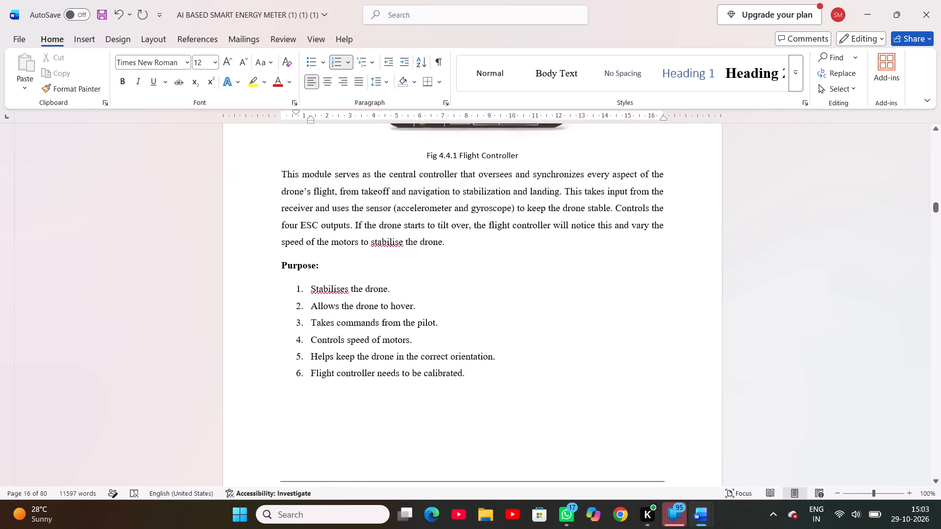
{"action": "scroll", "coordinate": [487, 389], "scroll_direction": "down", "scroll_amount": 4}
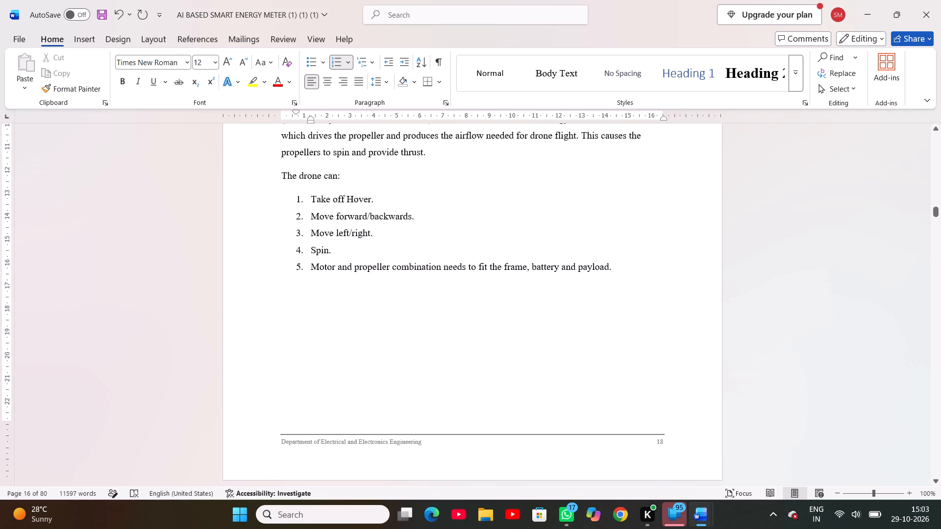
Delete the blank lines above the "4. 30A ESC" heading so it starts directly below the page header.
{"action": "scroll", "coordinate": [487, 389], "scroll_direction": "down", "scroll_amount": 2}
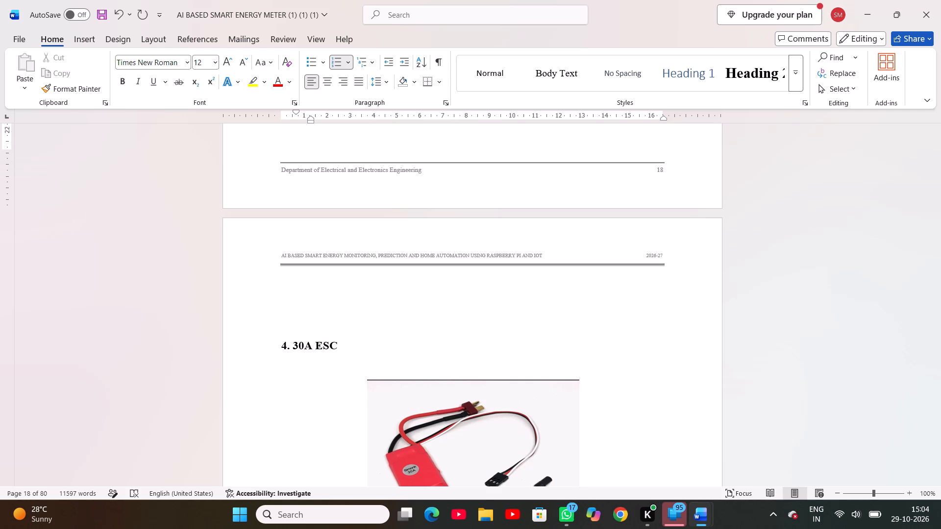
{"action": "scroll", "coordinate": [338, 333], "scroll_direction": "down", "scroll_amount": 1}
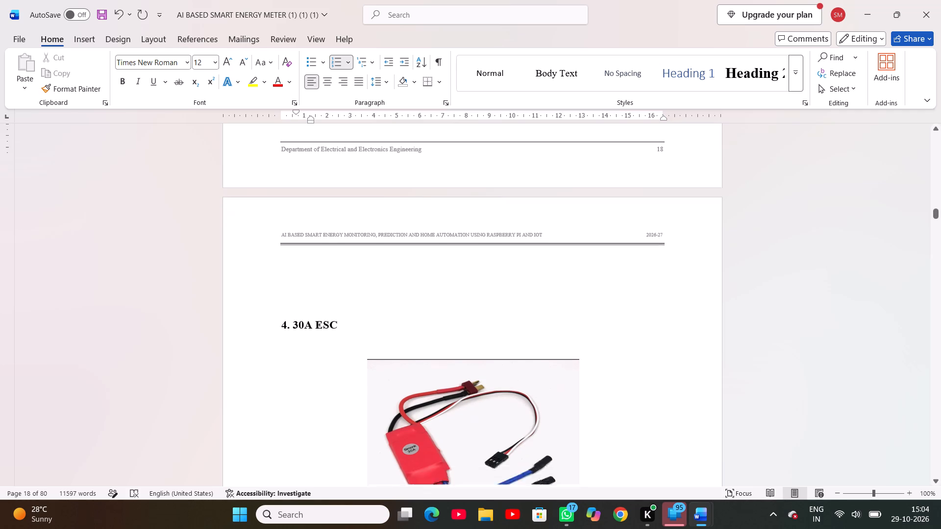
{"action": "scroll", "coordinate": [338, 333], "scroll_direction": "down", "scroll_amount": 1}
{"action": "scroll", "coordinate": [338, 333], "scroll_direction": "up", "scroll_amount": 1}
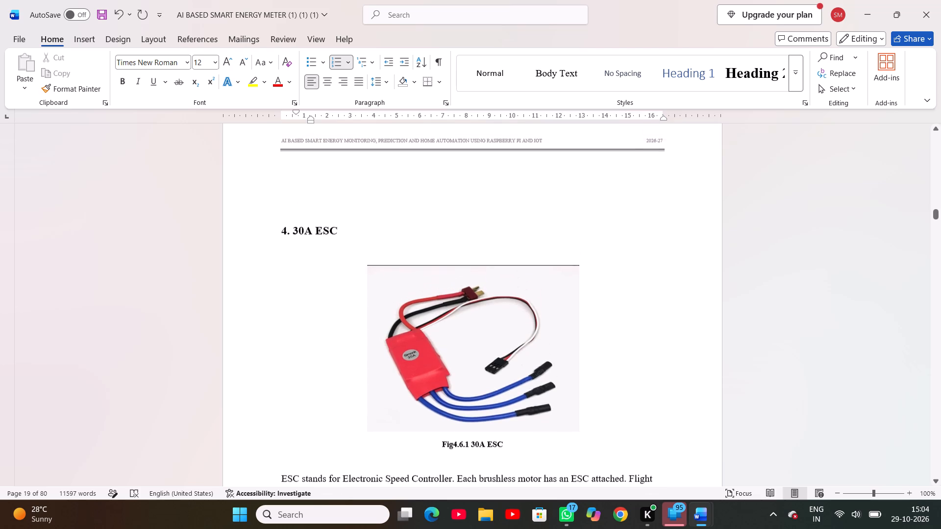
{"action": "scroll", "coordinate": [338, 333], "scroll_direction": "up", "scroll_amount": 1}
{"action": "left_click", "coordinate": [279, 274]}
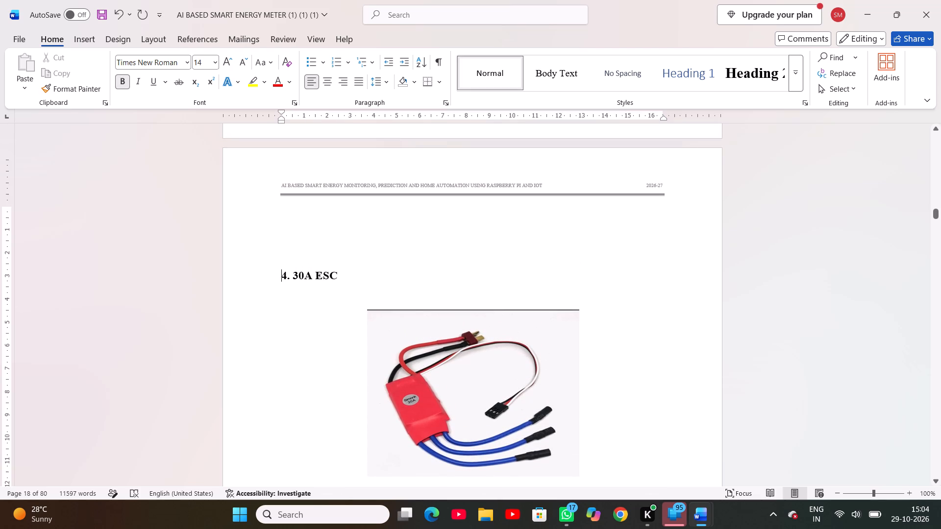
{"action": "left_click", "coordinate": [279, 274]}
{"action": "key", "text": "BackSpace"}
{"action": "key", "text": "BackSpace"}
{"action": "key", "text": "BackSpace"}
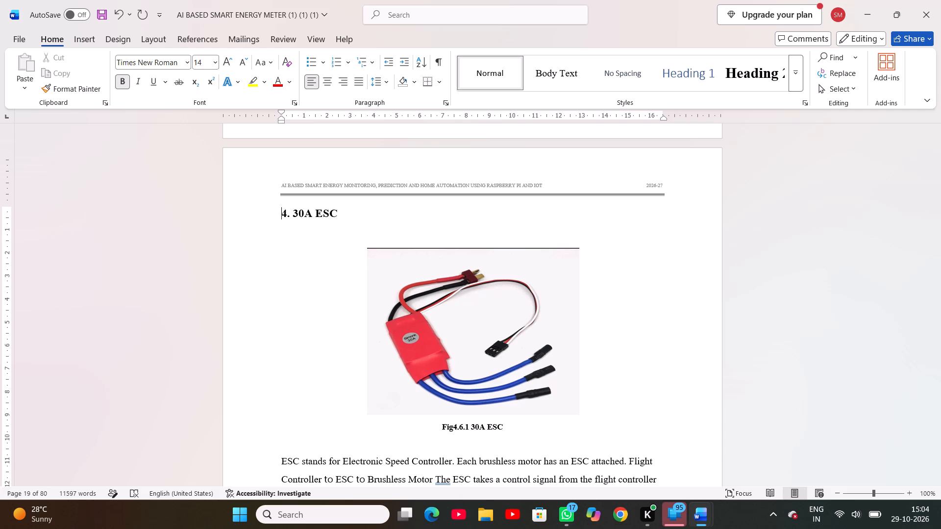
Justify the ESC description and the Purpose paragraph below Fig4.6.1 30A ESC.
{"action": "scroll", "coordinate": [339, 308], "scroll_direction": "down", "scroll_amount": 1}
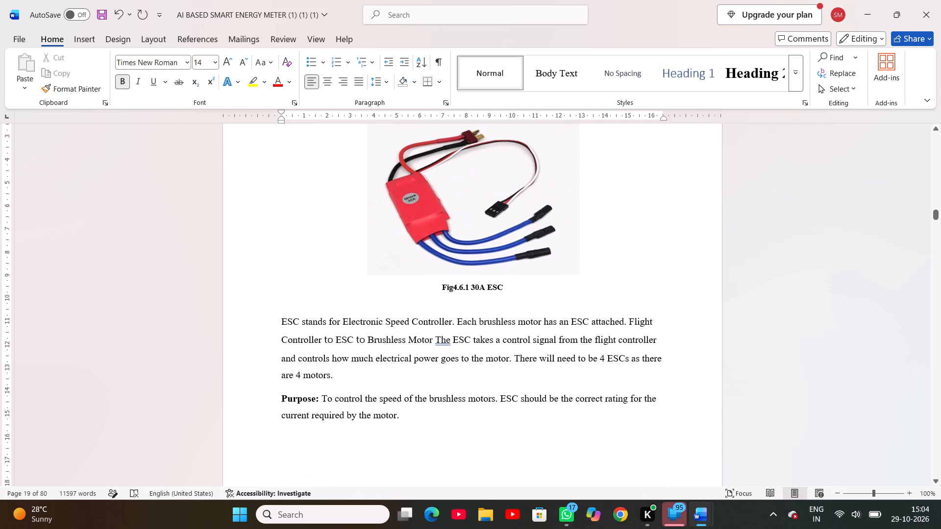
{"action": "left_click", "coordinate": [334, 323]}
{"action": "left_click_drag", "start_coordinate": [279, 314], "coordinate": [389, 429]}
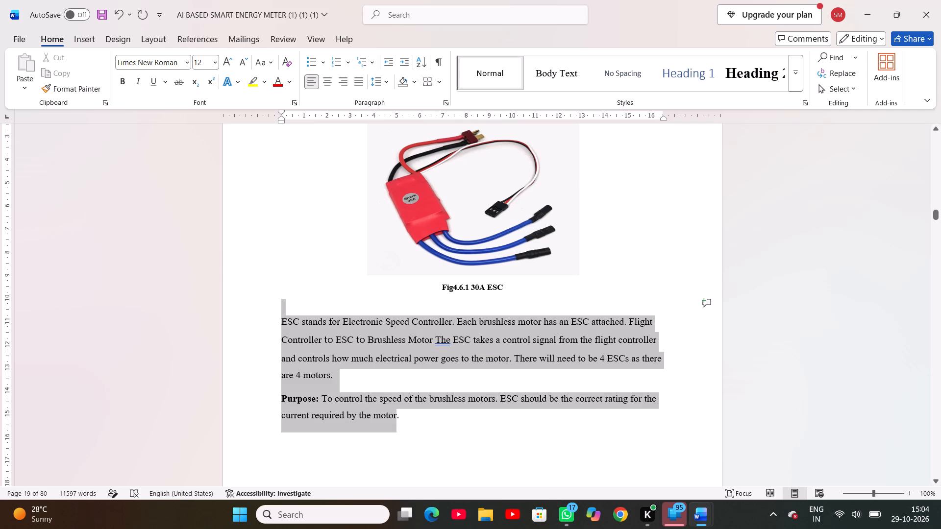
{"action": "left_click_drag", "start_coordinate": [389, 429], "coordinate": [392, 429]}
{"action": "left_click", "coordinate": [358, 79]}
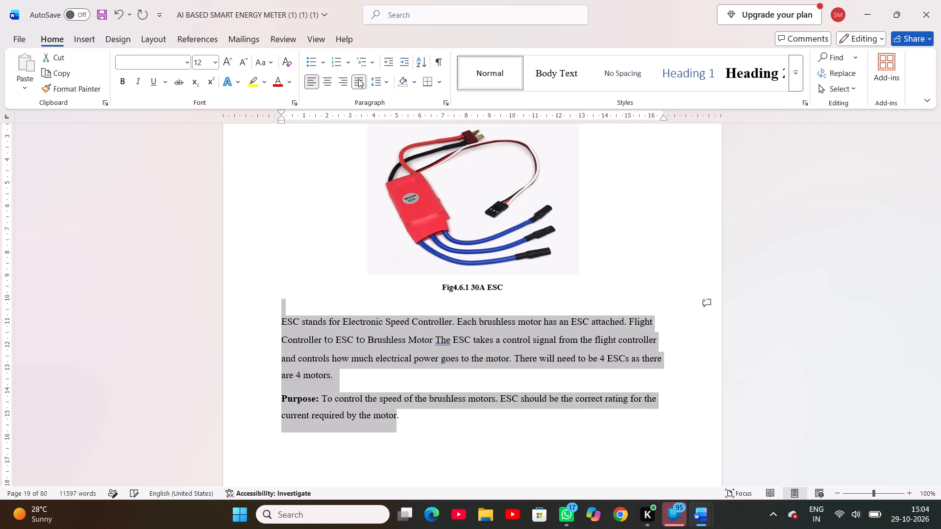
{"action": "left_click", "coordinate": [351, 234]}
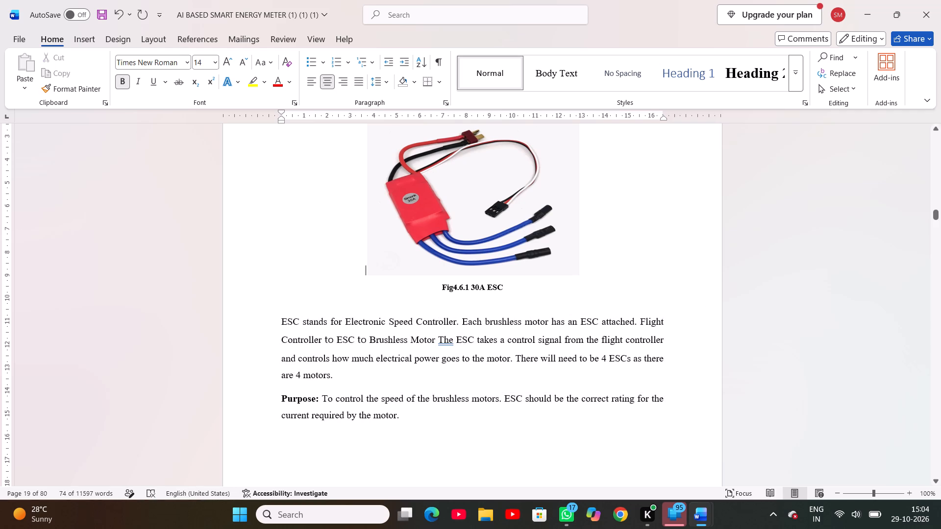
Justify the 4.5 Brushless Motors description and its numbered list, and apply 1.5 line spacing.
{"action": "scroll", "coordinate": [351, 234], "scroll_direction": "up", "scroll_amount": 4}
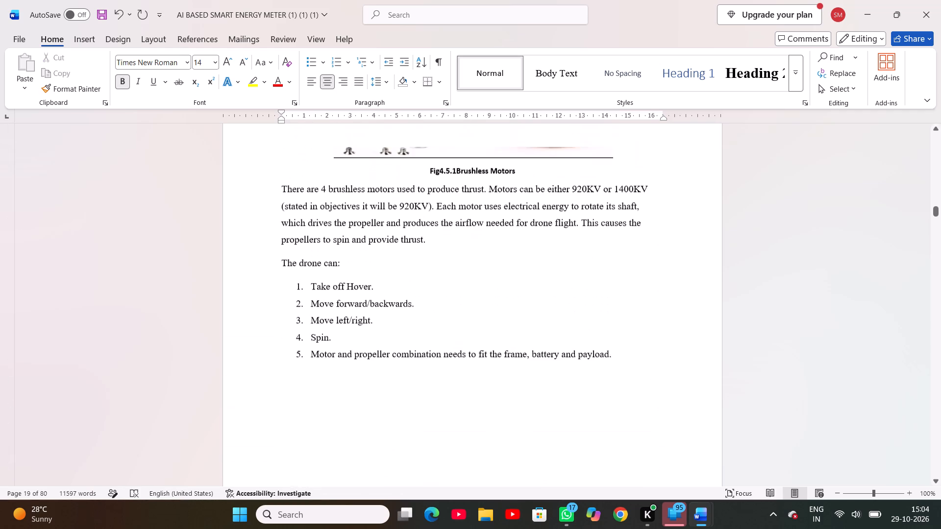
{"action": "left_click_drag", "start_coordinate": [281, 190], "coordinate": [555, 375]}
{"action": "scroll", "coordinate": [348, 283], "scroll_direction": "up", "scroll_amount": 1}
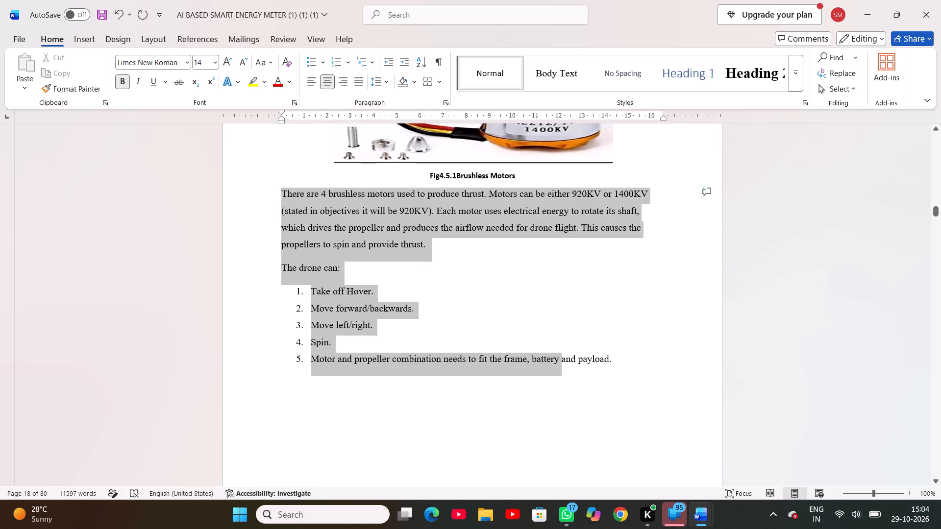
{"action": "left_click_drag", "start_coordinate": [555, 375], "coordinate": [615, 370]}
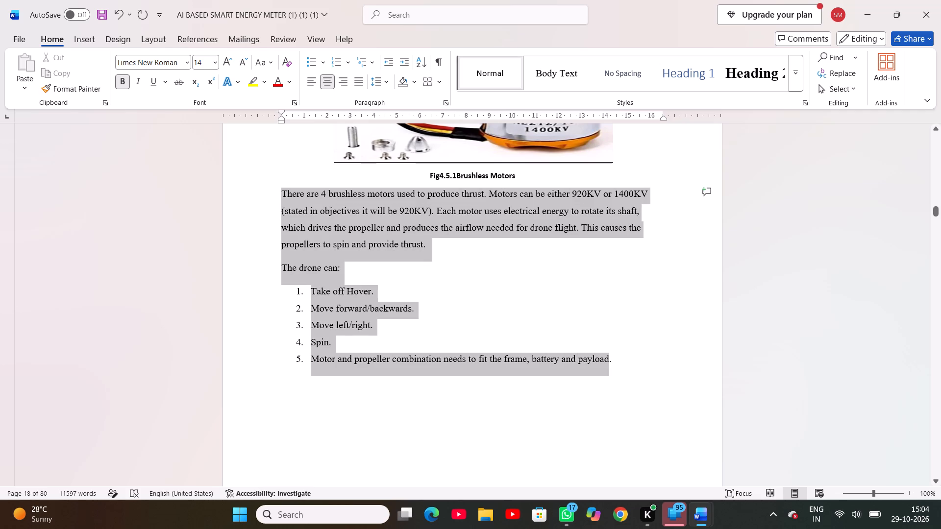
{"action": "left_click_drag", "start_coordinate": [615, 370], "coordinate": [616, 370]}
{"action": "left_click", "coordinate": [360, 78]}
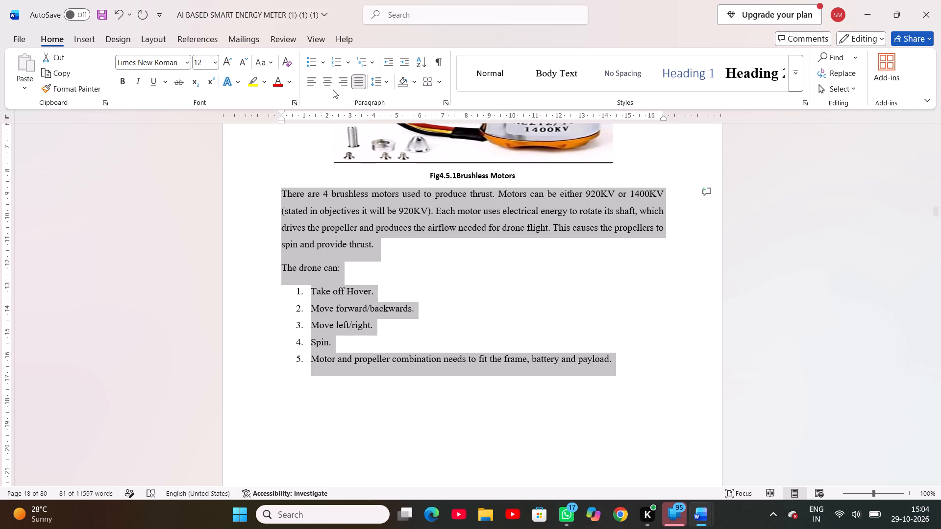
{"action": "left_click", "coordinate": [385, 84]}
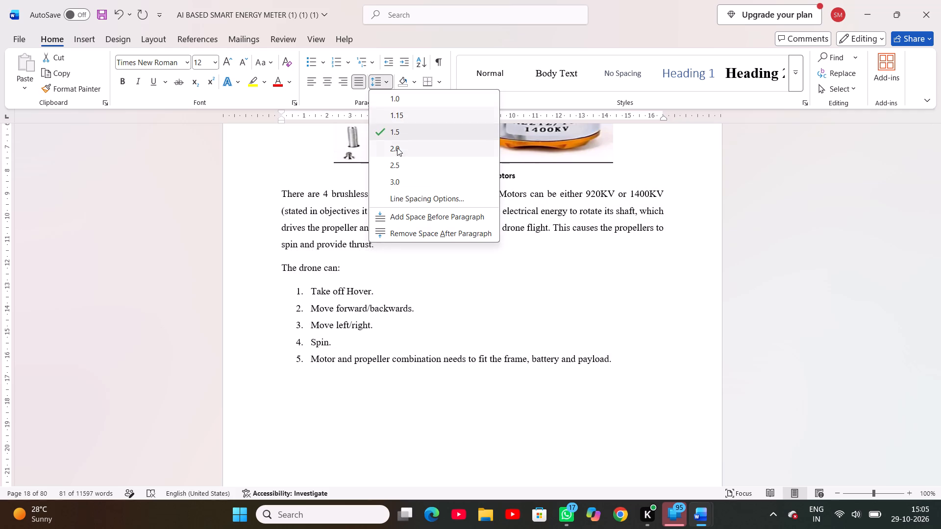
{"action": "left_click", "coordinate": [396, 130]}
{"action": "left_click", "coordinate": [443, 269]}
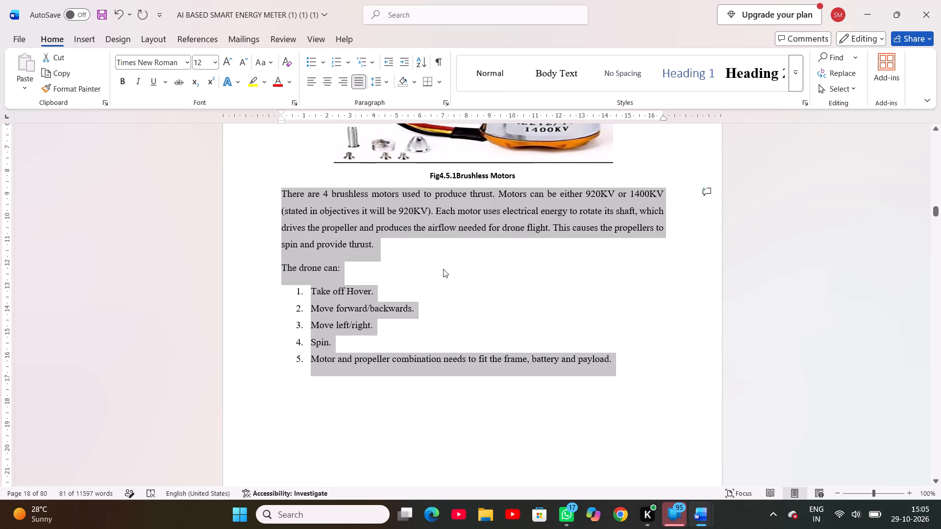
Check the text alignment and spacing of the Chapter 4 pages from 4.5 Brushless Motors back to the FS-i6 Transmitter page.
{"action": "scroll", "coordinate": [443, 269], "scroll_direction": "up", "scroll_amount": 2}
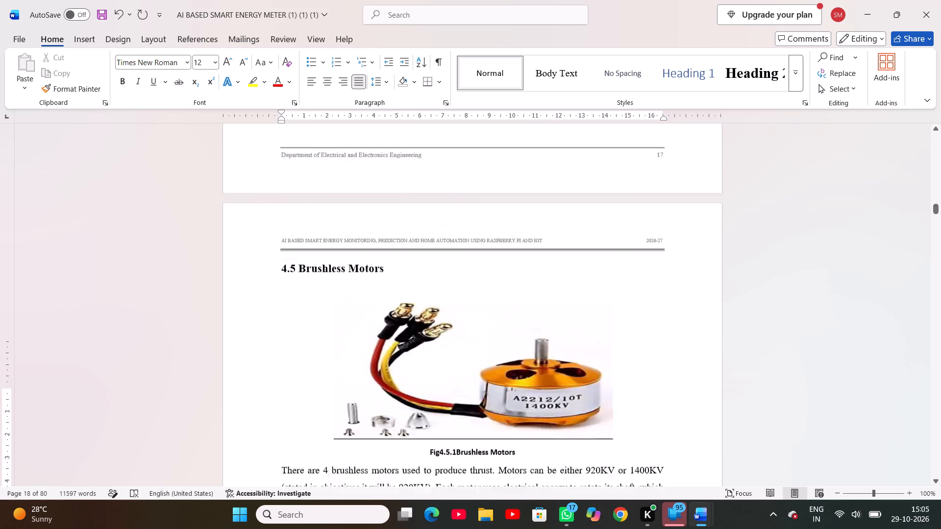
{"action": "scroll", "coordinate": [443, 269], "scroll_direction": "up", "scroll_amount": 4}
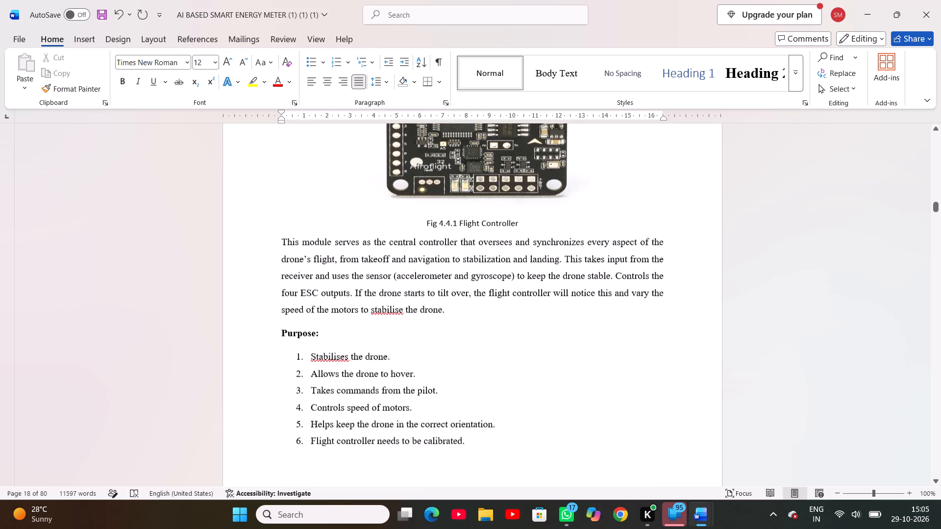
{"action": "scroll", "coordinate": [443, 269], "scroll_direction": "up", "scroll_amount": 1}
{"action": "scroll", "coordinate": [391, 312], "scroll_direction": "up", "scroll_amount": 2}
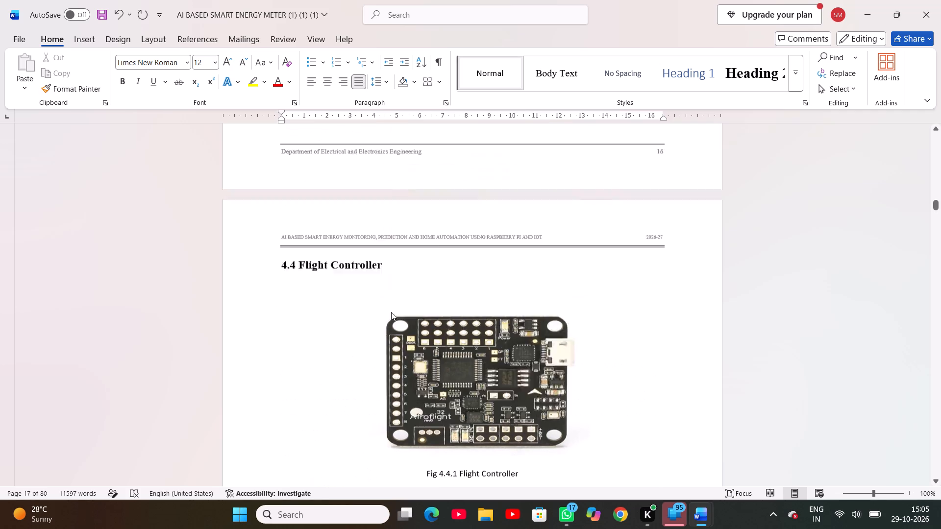
{"action": "scroll", "coordinate": [391, 312], "scroll_direction": "up", "scroll_amount": 4}
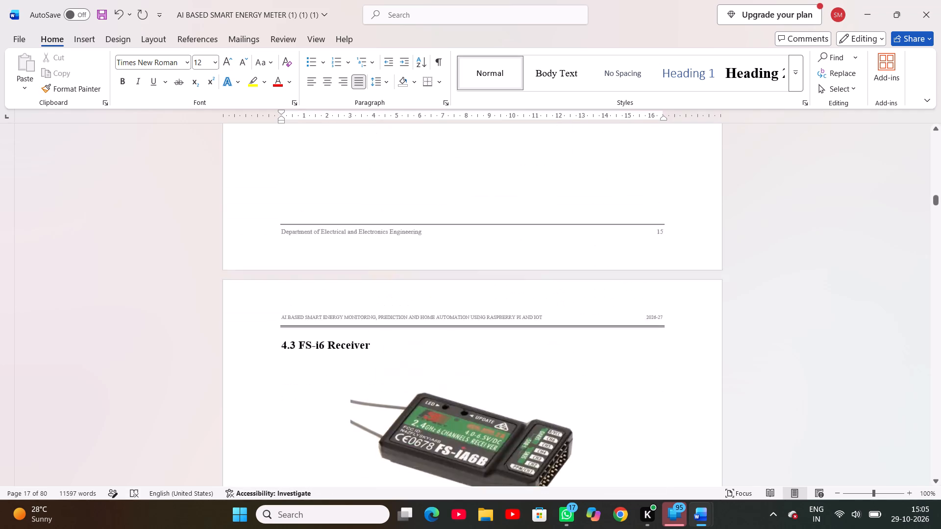
{"action": "scroll", "coordinate": [391, 312], "scroll_direction": "up", "scroll_amount": 1}
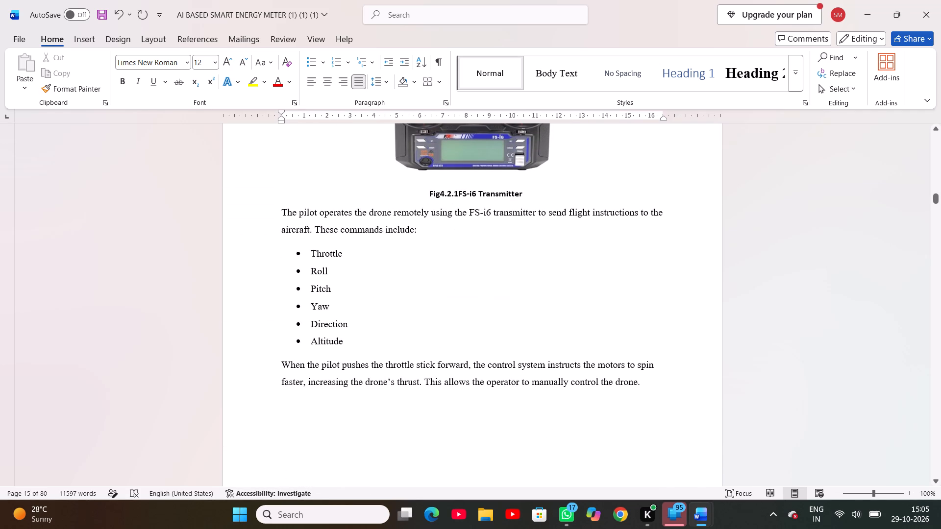
Justify the text below Fig4.2.1 FS-i6 Transmitter, covering the introduction, the bulleted command list and the closing paragraph.
{"action": "left_click_drag", "start_coordinate": [281, 203], "coordinate": [503, 374]}
{"action": "scroll", "coordinate": [322, 264], "scroll_direction": "up", "scroll_amount": 1}
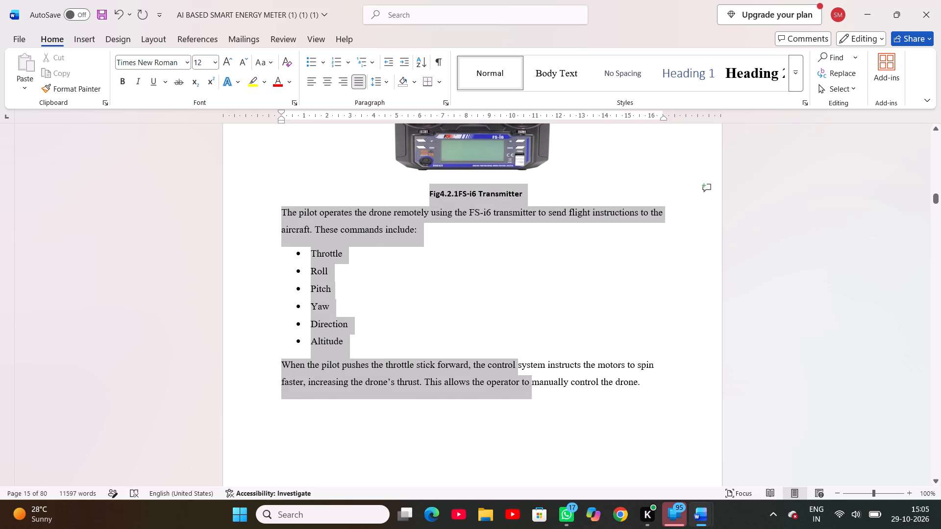
{"action": "left_click_drag", "start_coordinate": [503, 374], "coordinate": [370, 222]}
{"action": "left_click", "coordinate": [323, 162]}
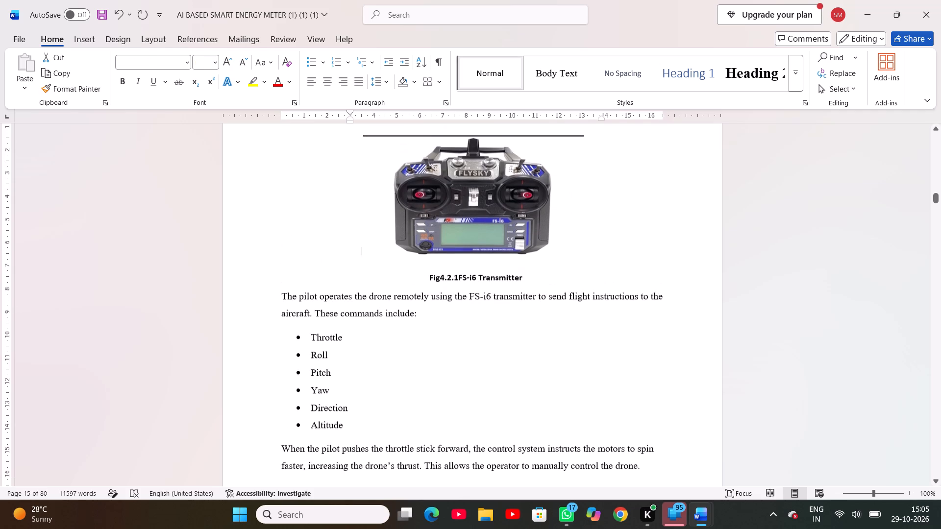
{"action": "scroll", "coordinate": [306, 287], "scroll_direction": "down", "scroll_amount": 1}
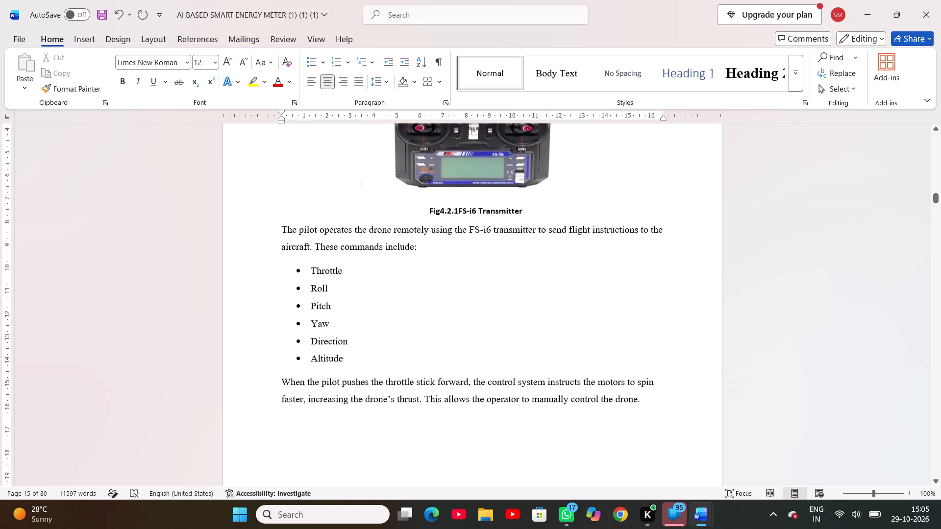
{"action": "left_click_drag", "start_coordinate": [281, 228], "coordinate": [405, 427]}
{"action": "scroll", "coordinate": [371, 390], "scroll_direction": "right", "scroll_amount": 1}
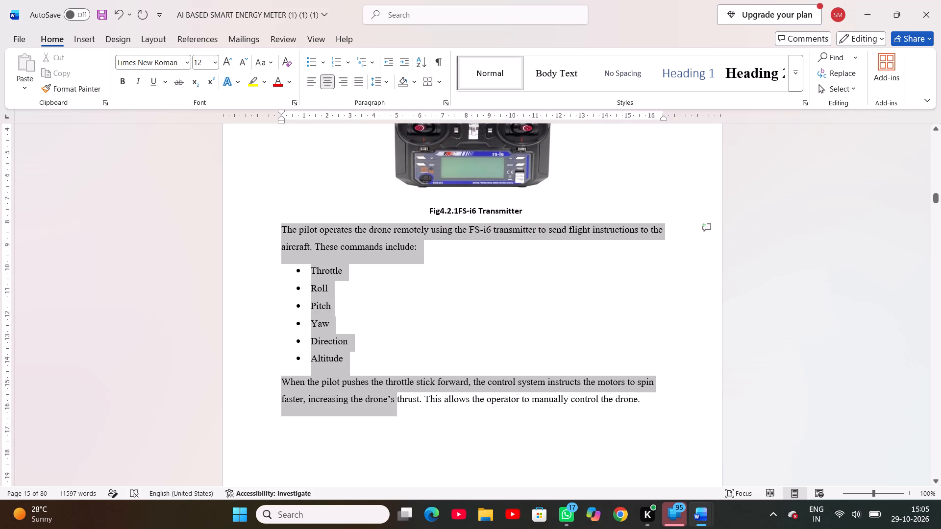
{"action": "scroll", "coordinate": [405, 427], "scroll_direction": "right", "scroll_amount": 1}
{"action": "left_click_drag", "start_coordinate": [405, 427], "coordinate": [625, 401]}
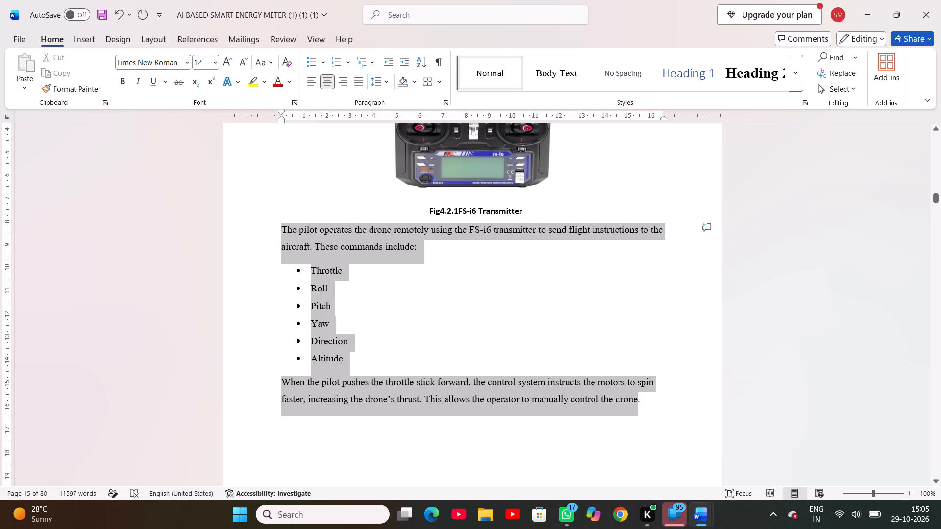
{"action": "left_click_drag", "start_coordinate": [625, 401], "coordinate": [640, 410]}
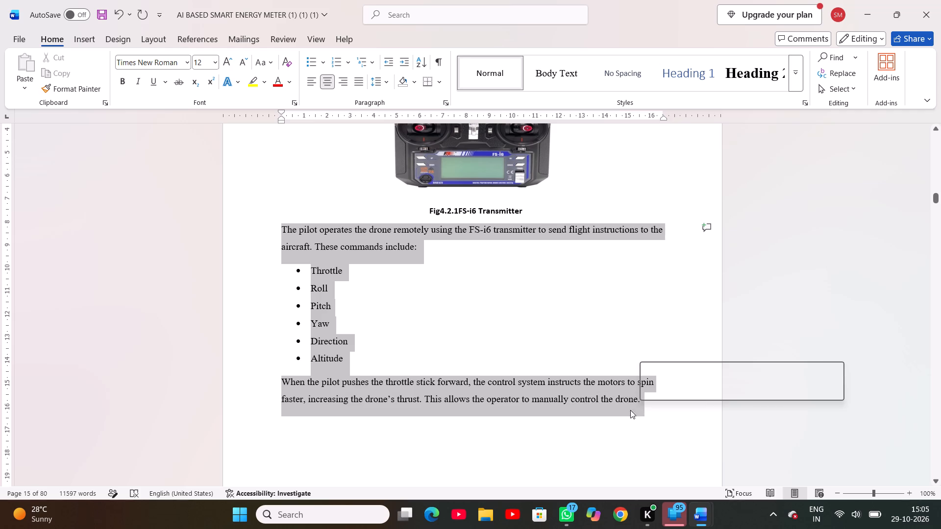
{"action": "left_click", "coordinate": [360, 85]}
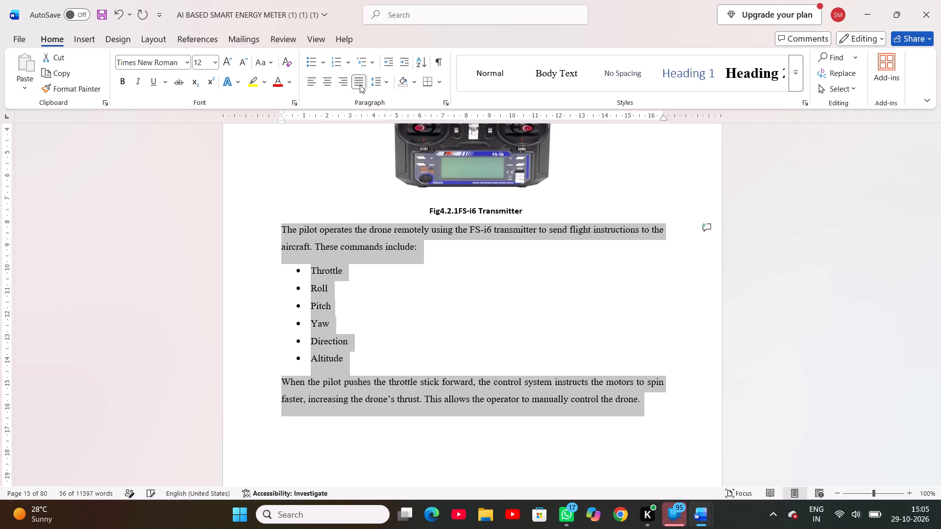
{"action": "left_click", "coordinate": [426, 313]}
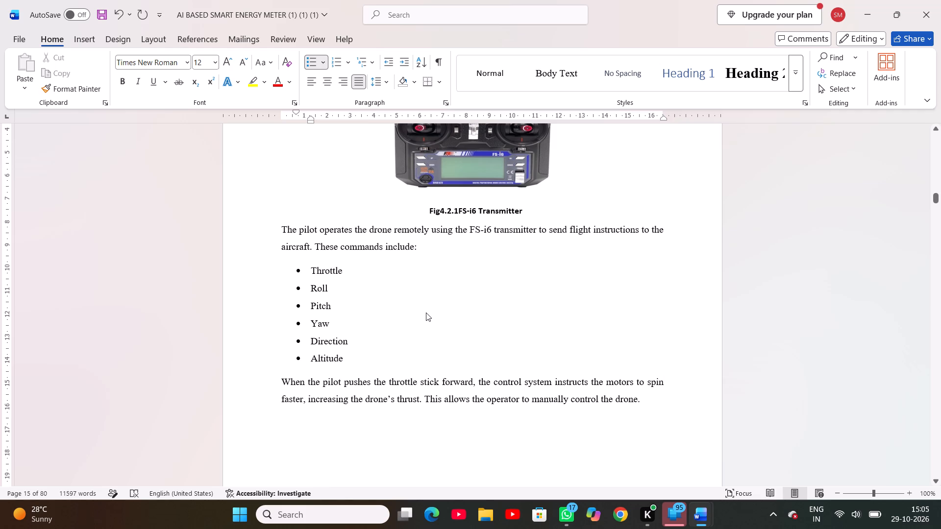
Set the font size of the introductory paragraph under HARDWARE REQUIREMENTS in Chapter 4 to 12.
{"action": "scroll", "coordinate": [434, 397], "scroll_direction": "up", "scroll_amount": 1}
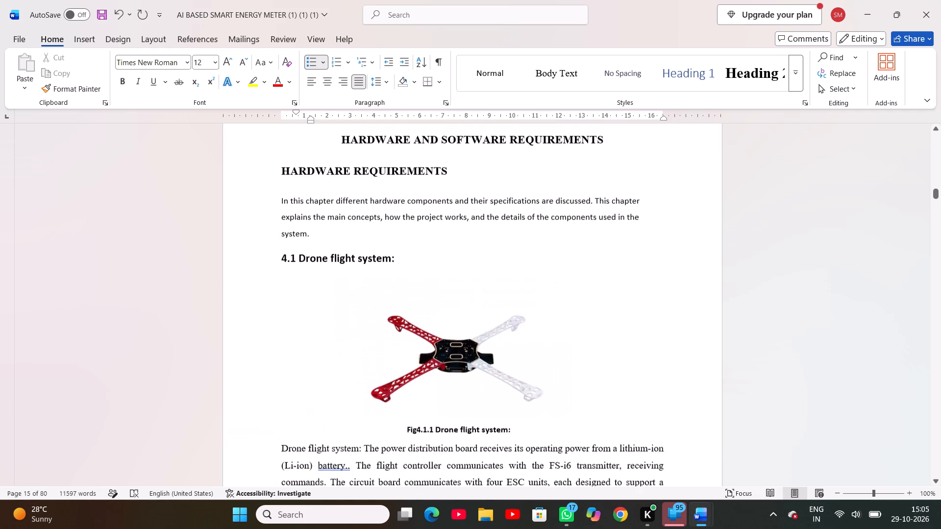
{"action": "scroll", "coordinate": [434, 397], "scroll_direction": "up", "scroll_amount": 2}
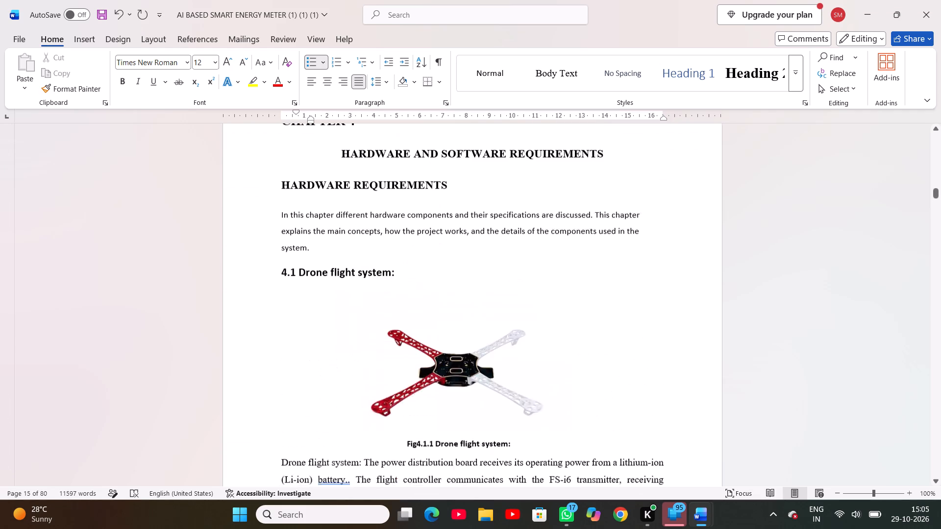
{"action": "scroll", "coordinate": [434, 397], "scroll_direction": "up", "scroll_amount": 2}
{"action": "left_click", "coordinate": [424, 329]}
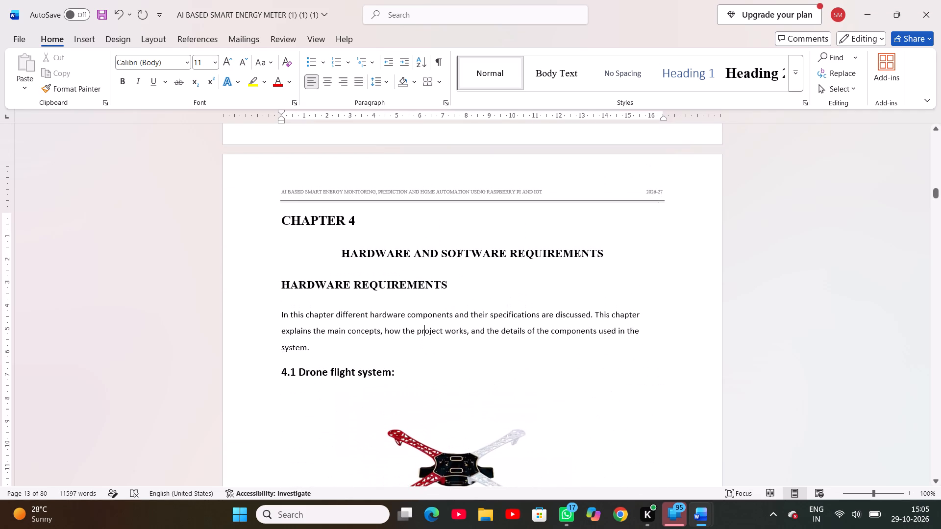
{"action": "left_click_drag", "start_coordinate": [281, 309], "coordinate": [295, 314]}
{"action": "left_click_drag", "start_coordinate": [295, 314], "coordinate": [309, 348]}
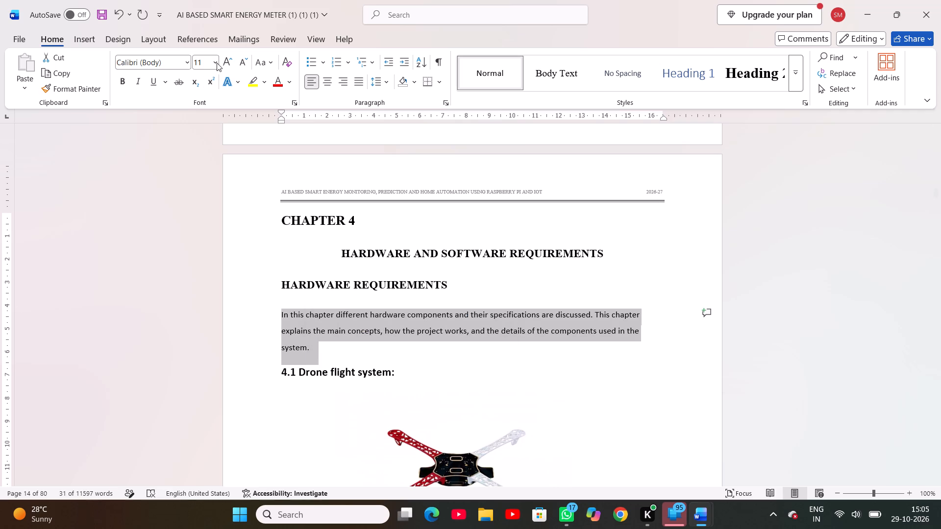
{"action": "left_click", "coordinate": [217, 62]}
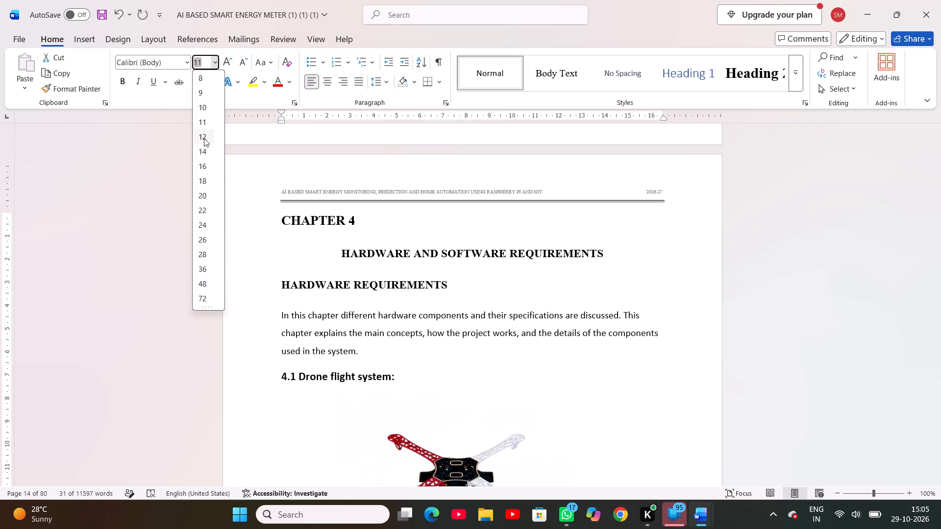
{"action": "left_click", "coordinate": [204, 138]}
{"action": "left_click", "coordinate": [376, 394]}
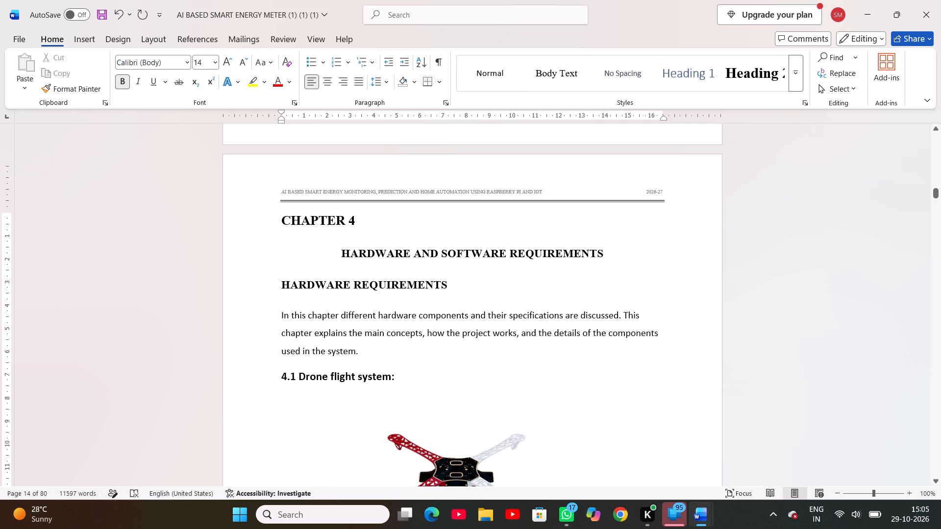
Review the formatting of the Chapter 4 pages from 4.1 Drone flight system through 4.4 Flight Controller.
{"action": "scroll", "coordinate": [364, 372], "scroll_direction": "down", "scroll_amount": 3}
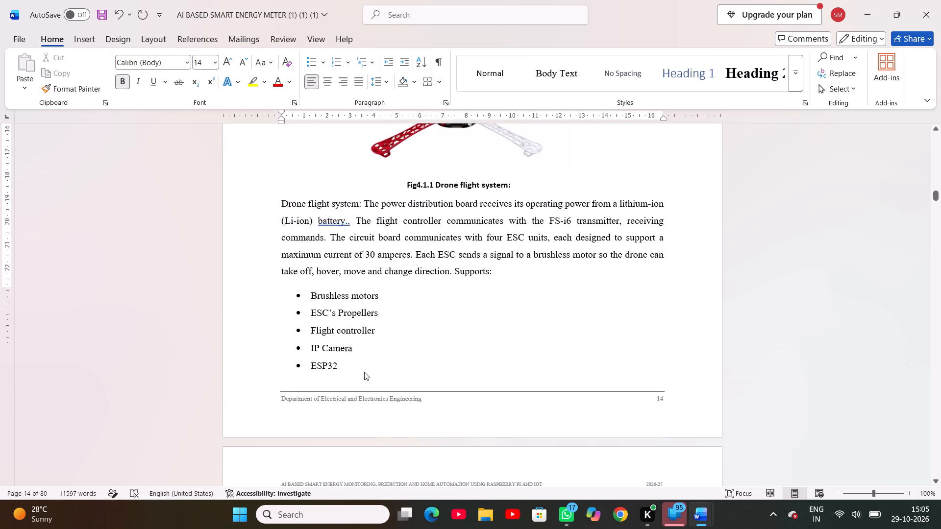
{"action": "scroll", "coordinate": [364, 372], "scroll_direction": "down", "scroll_amount": 2}
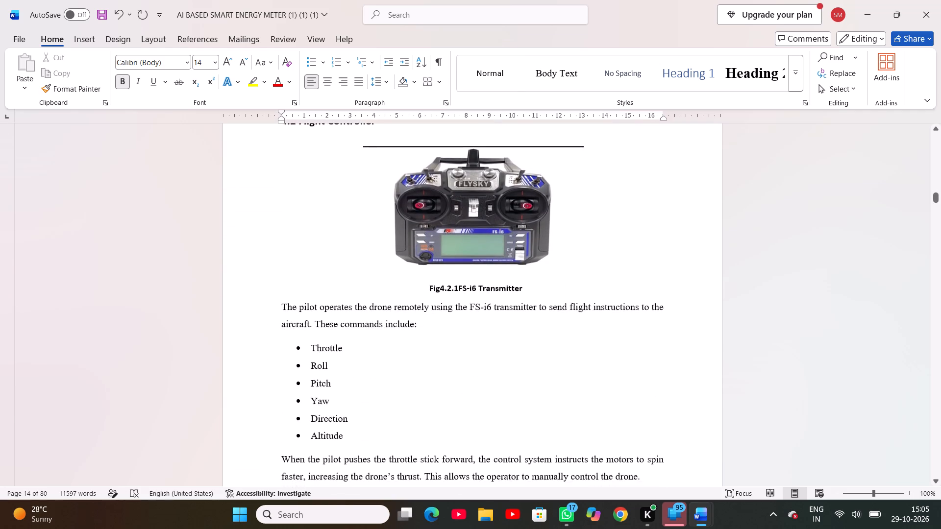
{"action": "scroll", "coordinate": [364, 372], "scroll_direction": "down", "scroll_amount": 4}
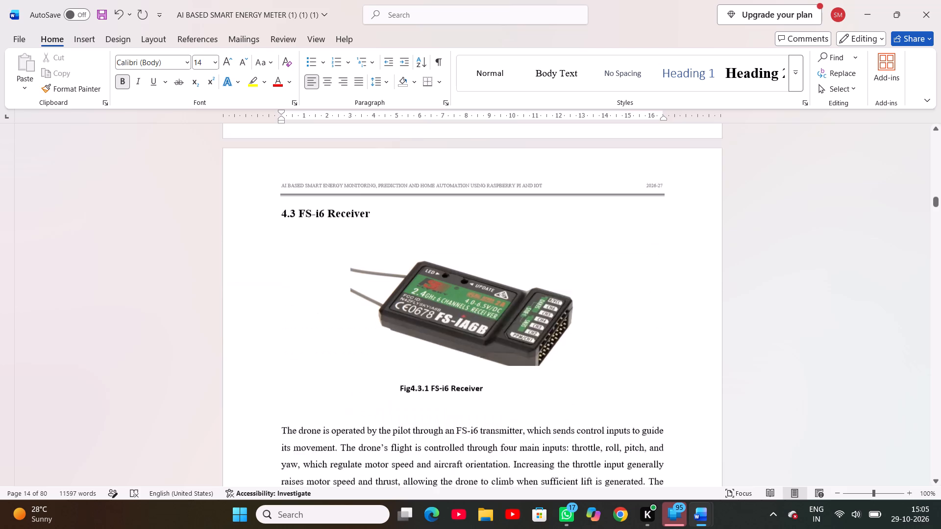
{"action": "scroll", "coordinate": [364, 372], "scroll_direction": "down", "scroll_amount": 3}
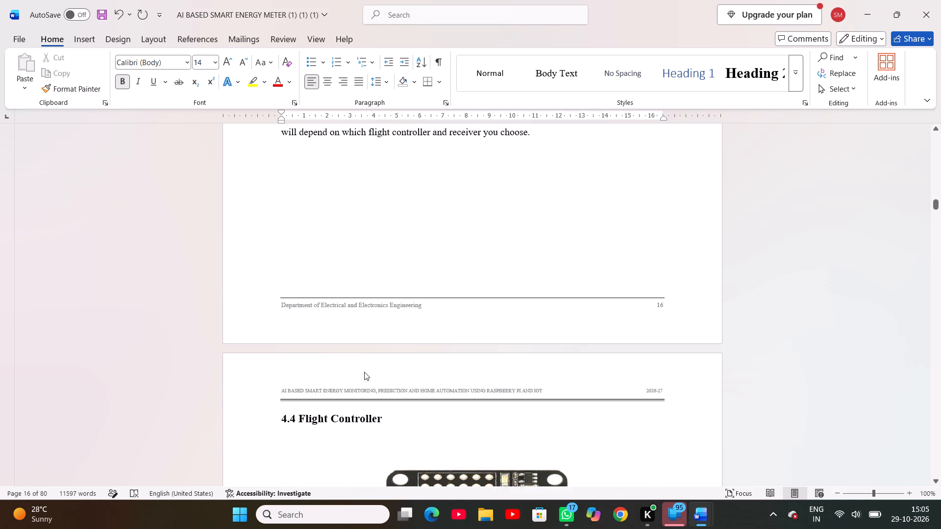
{"action": "scroll", "coordinate": [364, 372], "scroll_direction": "down", "scroll_amount": 2}
{"action": "scroll", "coordinate": [391, 424], "scroll_direction": "down", "scroll_amount": 1}
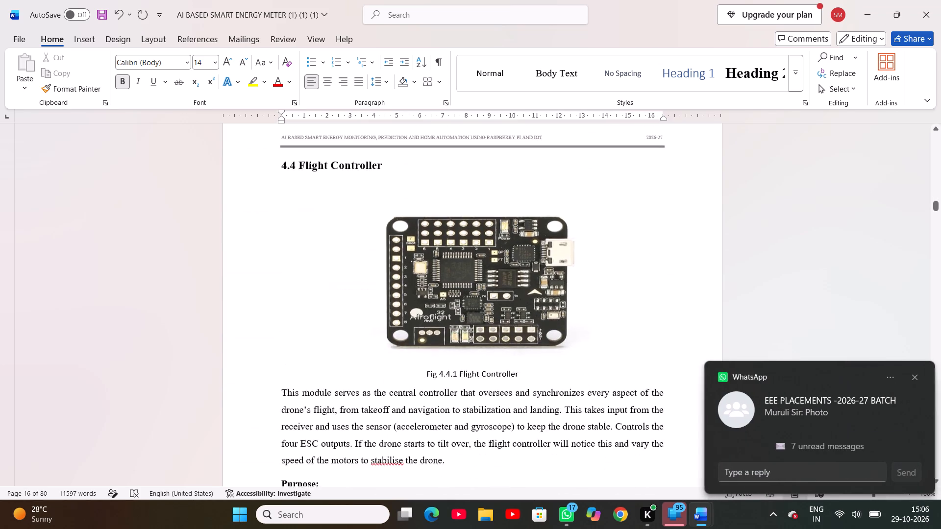
{"action": "scroll", "coordinate": [391, 424], "scroll_direction": "down", "scroll_amount": 1}
{"action": "left_click", "coordinate": [394, 408]}
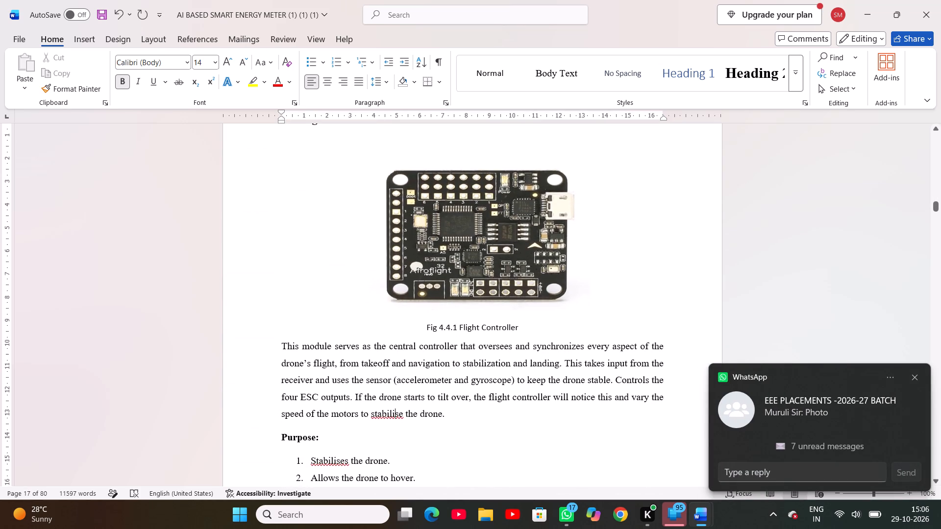
{"action": "scroll", "coordinate": [394, 408], "scroll_direction": "down", "scroll_amount": 2}
Apply the 1. 2. 3. numbering format to the Purpose list in section 4.4 Flight Controller.
{"action": "left_click", "coordinate": [394, 389]}
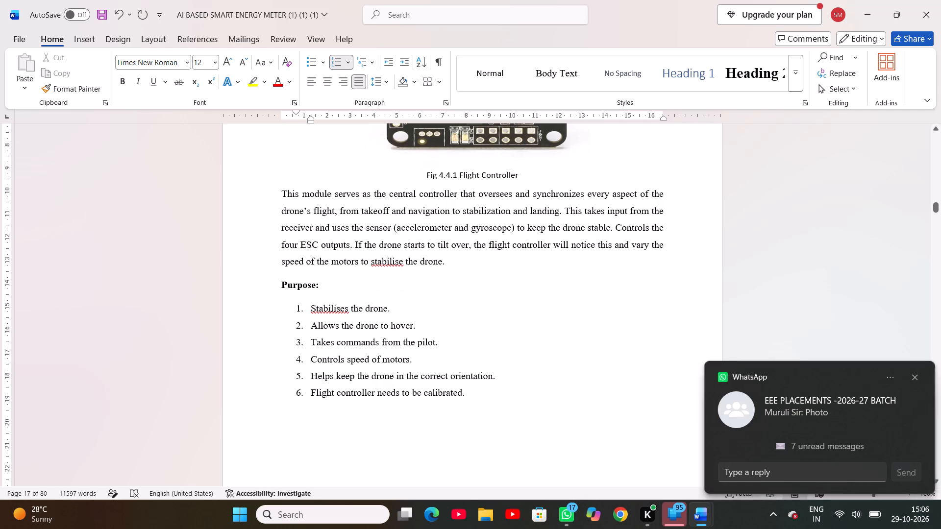
{"action": "left_click", "coordinate": [345, 63]}
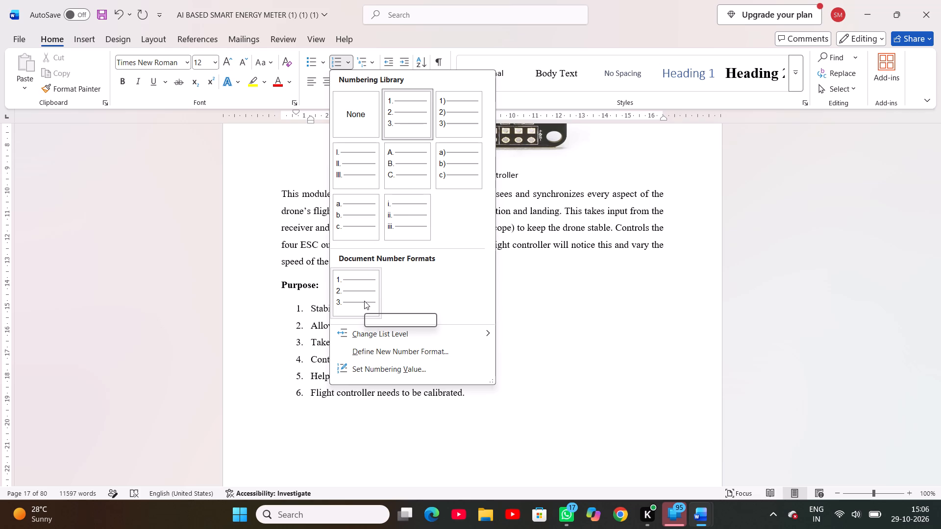
{"action": "left_click", "coordinate": [396, 105]}
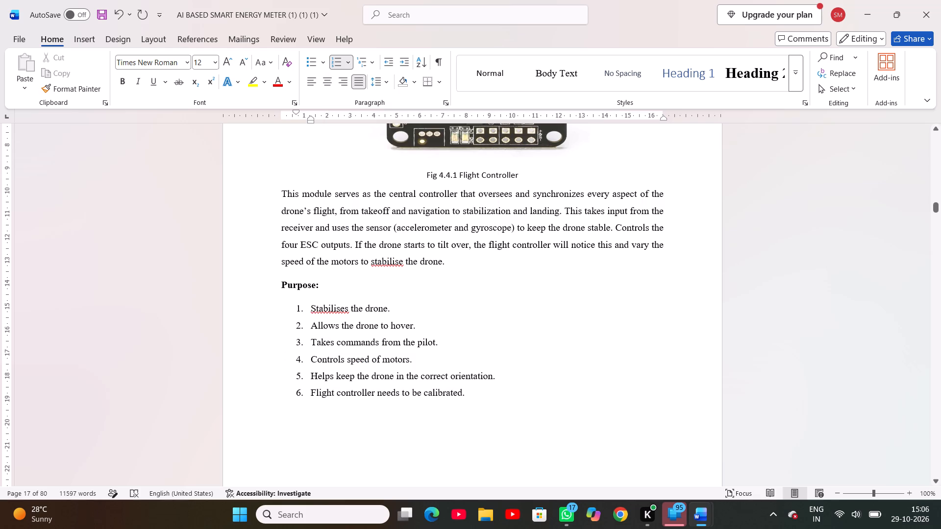
{"action": "left_click", "coordinate": [468, 324]}
Check the page layout from the end of 4.4 Flight Controller to the 4.5 Brushless Motors description.
{"action": "scroll", "coordinate": [468, 324], "scroll_direction": "down", "scroll_amount": 1}
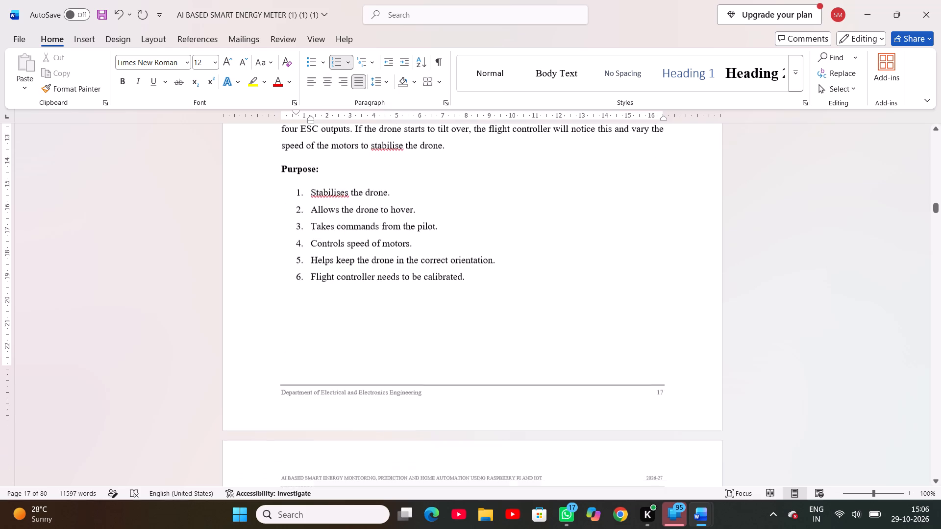
{"action": "scroll", "coordinate": [468, 324], "scroll_direction": "down", "scroll_amount": 3}
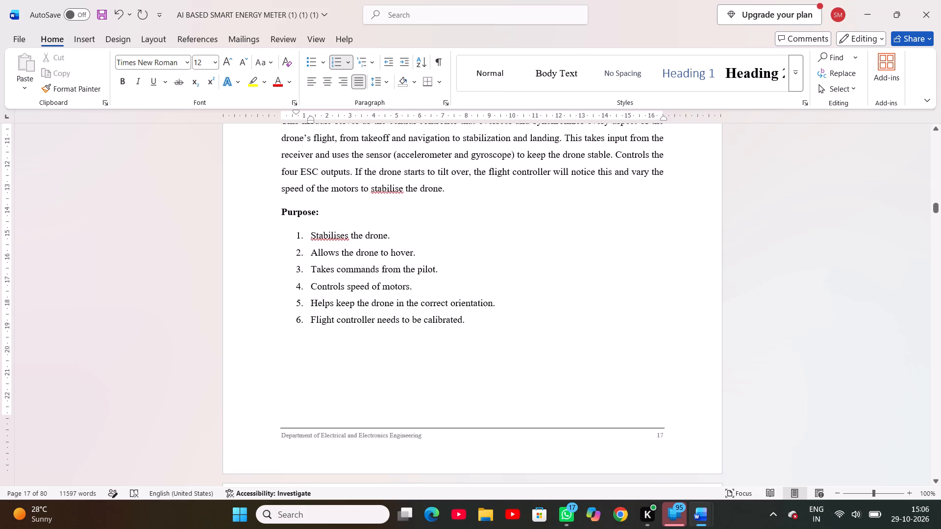
{"action": "scroll", "coordinate": [468, 324], "scroll_direction": "down", "scroll_amount": 1}
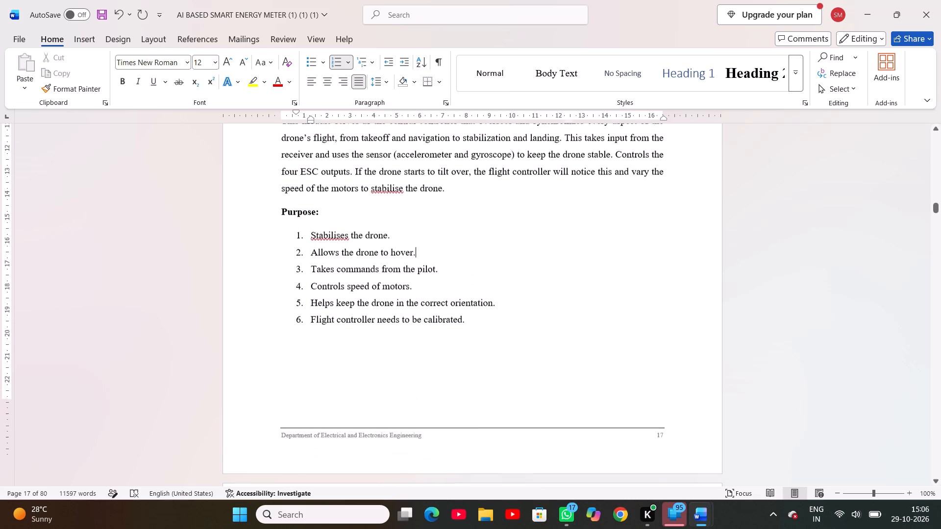
{"action": "scroll", "coordinate": [468, 324], "scroll_direction": "down", "scroll_amount": 3}
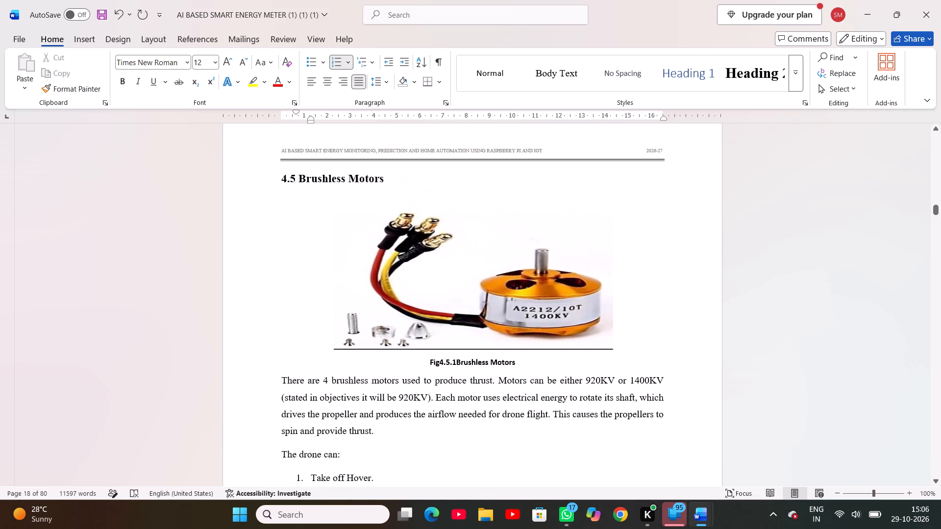
{"action": "left_click", "coordinate": [460, 393]}
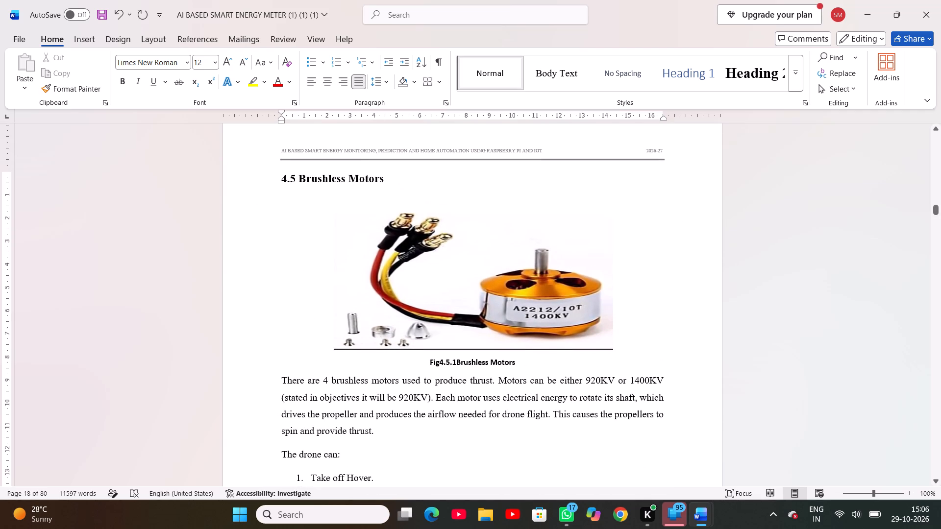
Review the formatting of the 4.5 Brushless Motors list and the 30A ESC section down to the 4.7 Propellers heading.
{"action": "scroll", "coordinate": [460, 393], "scroll_direction": "down", "scroll_amount": 2}
{"action": "left_click", "coordinate": [460, 393]}
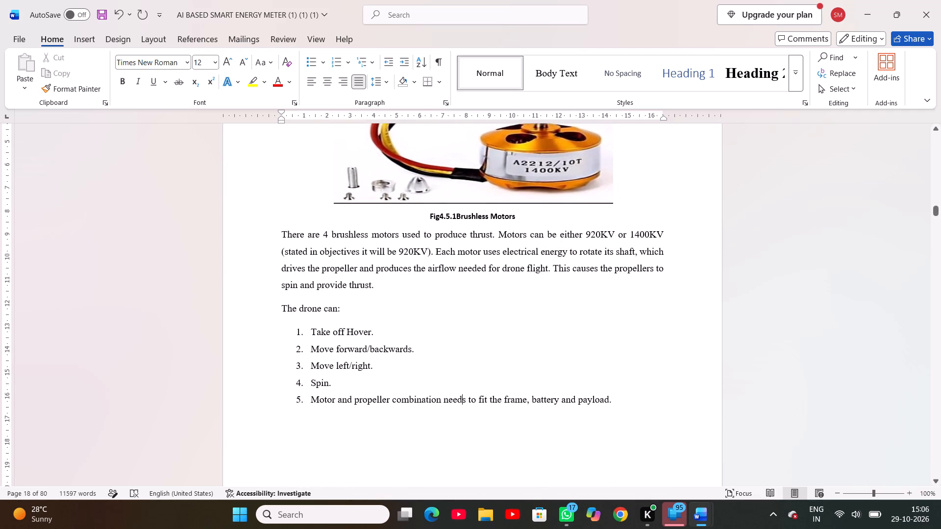
{"action": "scroll", "coordinate": [460, 393], "scroll_direction": "down", "scroll_amount": 3}
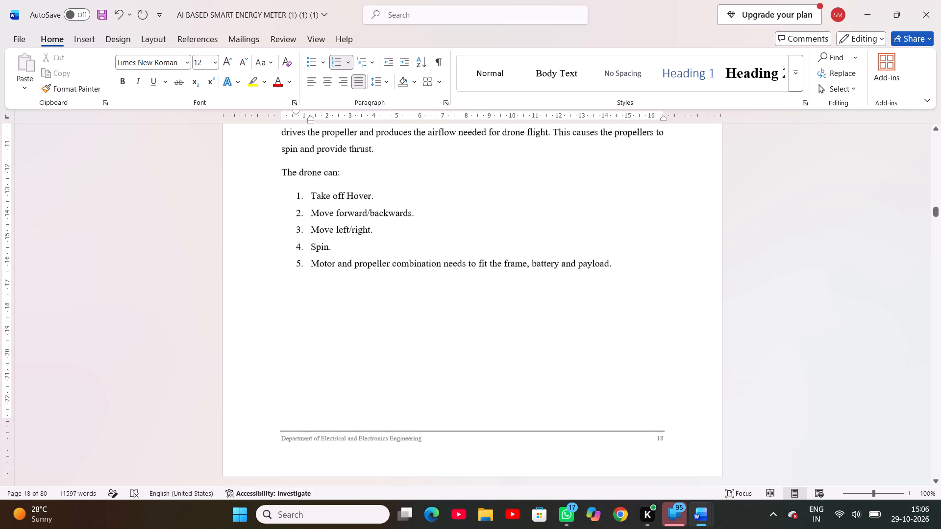
{"action": "scroll", "coordinate": [460, 393], "scroll_direction": "down", "scroll_amount": 1}
{"action": "scroll", "coordinate": [460, 393], "scroll_direction": "up", "scroll_amount": 1}
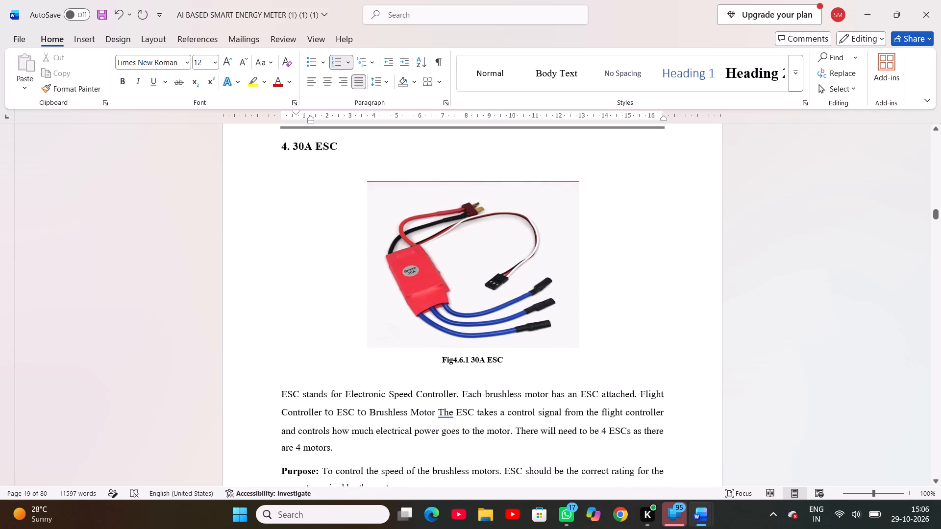
{"action": "left_click", "coordinate": [444, 407]}
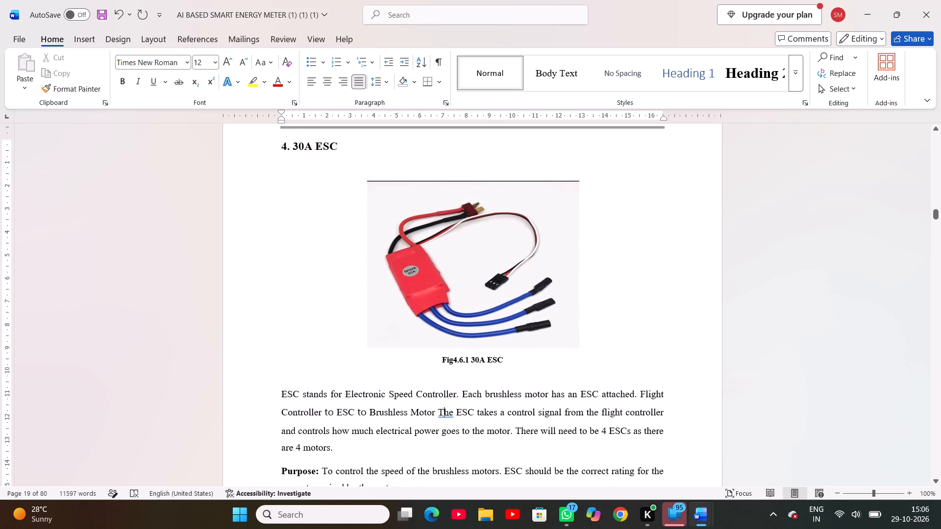
{"action": "scroll", "coordinate": [444, 407], "scroll_direction": "down", "scroll_amount": 1}
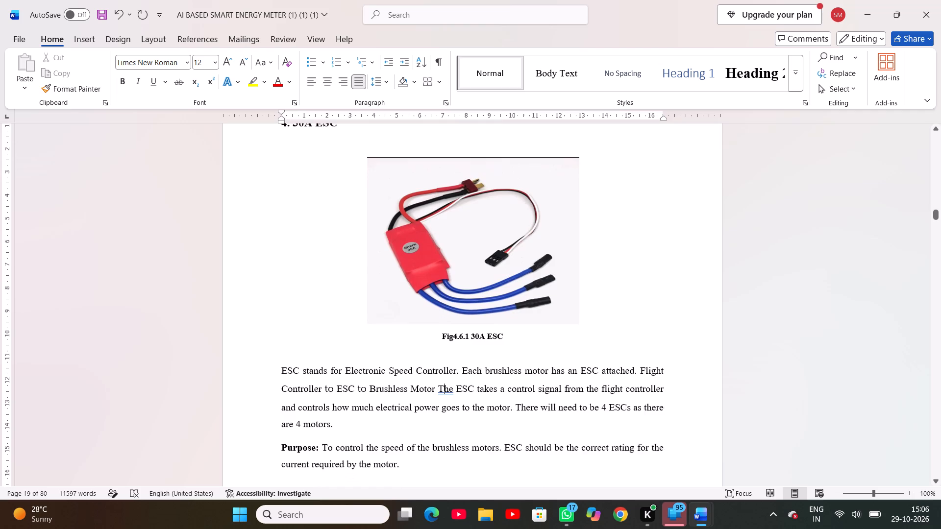
{"action": "scroll", "coordinate": [444, 407], "scroll_direction": "down", "scroll_amount": 1}
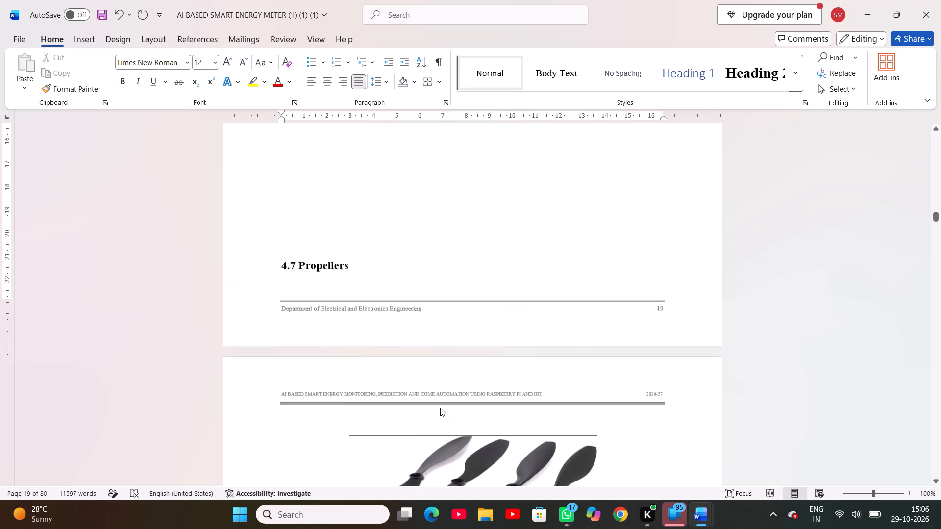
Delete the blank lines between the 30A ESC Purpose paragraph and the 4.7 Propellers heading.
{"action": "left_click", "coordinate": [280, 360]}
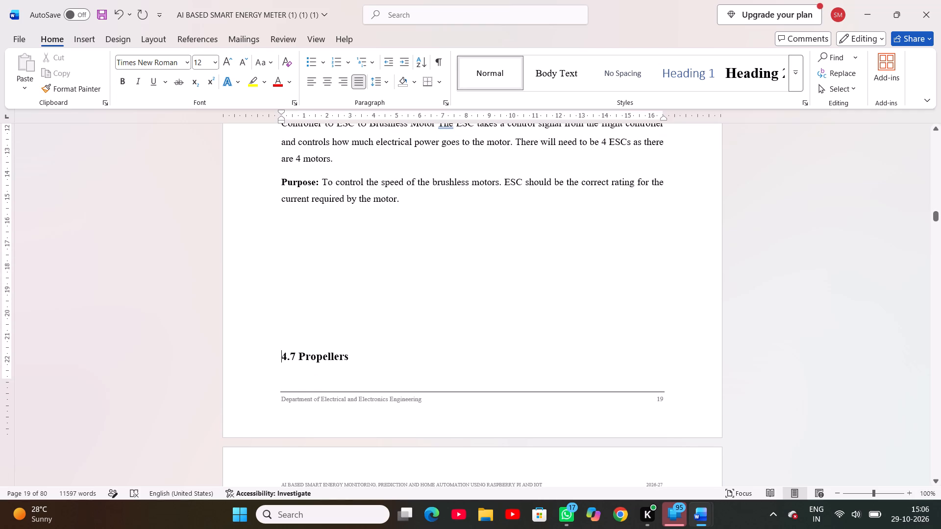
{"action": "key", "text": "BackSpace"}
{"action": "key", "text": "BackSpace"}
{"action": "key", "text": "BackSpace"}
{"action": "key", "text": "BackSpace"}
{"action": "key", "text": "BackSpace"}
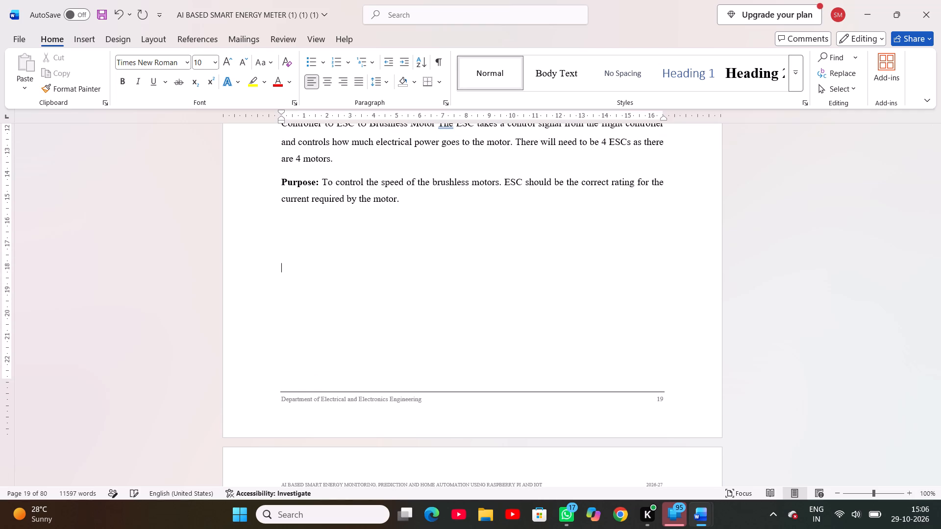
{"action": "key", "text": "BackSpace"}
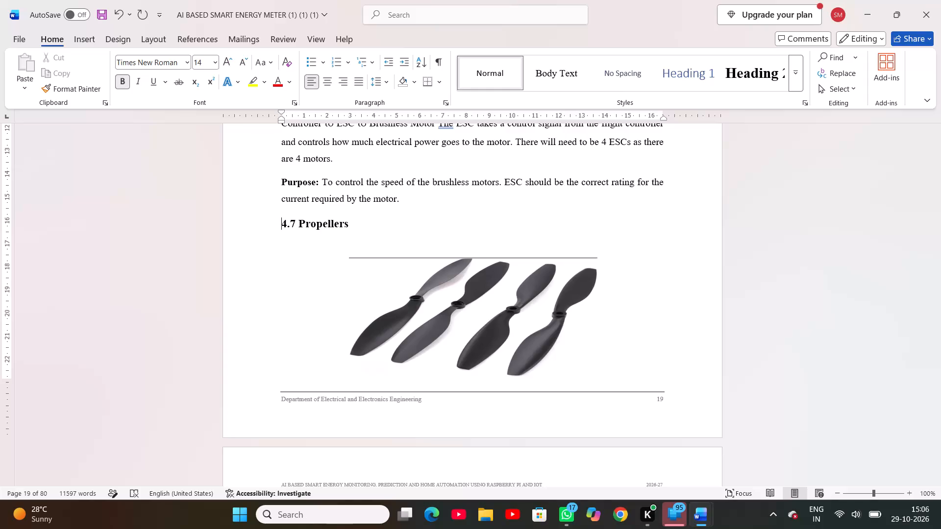
Check the page layout from the 30A ESC text through 4.7 Propellers and its bullet list to the 4.8 Li-ion Battery heading.
{"action": "scroll", "coordinate": [280, 360], "scroll_direction": "up", "scroll_amount": 1}
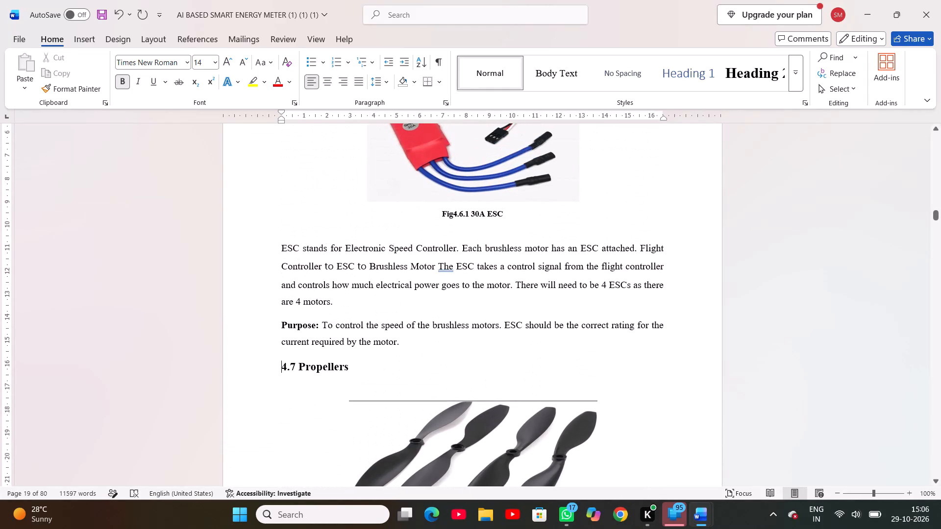
{"action": "scroll", "coordinate": [280, 360], "scroll_direction": "up", "scroll_amount": 1}
{"action": "scroll", "coordinate": [336, 353], "scroll_direction": "down", "scroll_amount": 2}
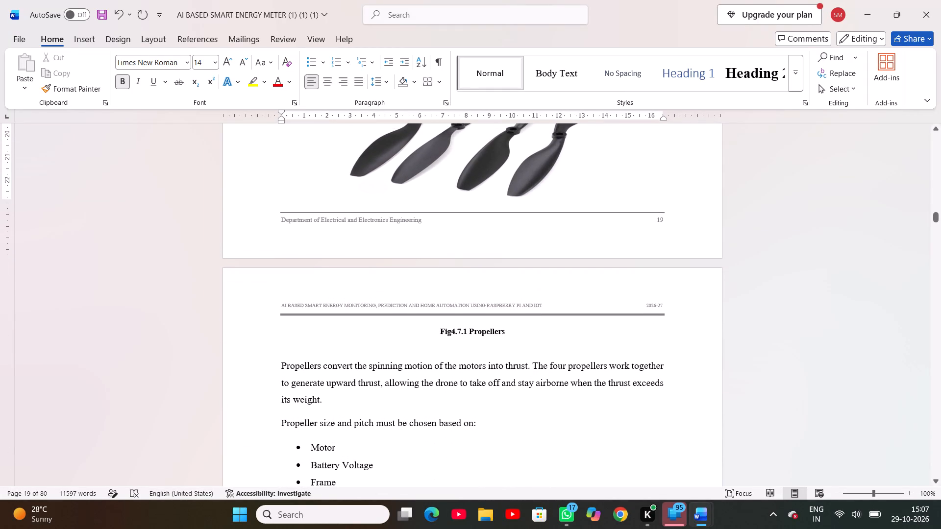
{"action": "scroll", "coordinate": [336, 353], "scroll_direction": "up", "scroll_amount": 2}
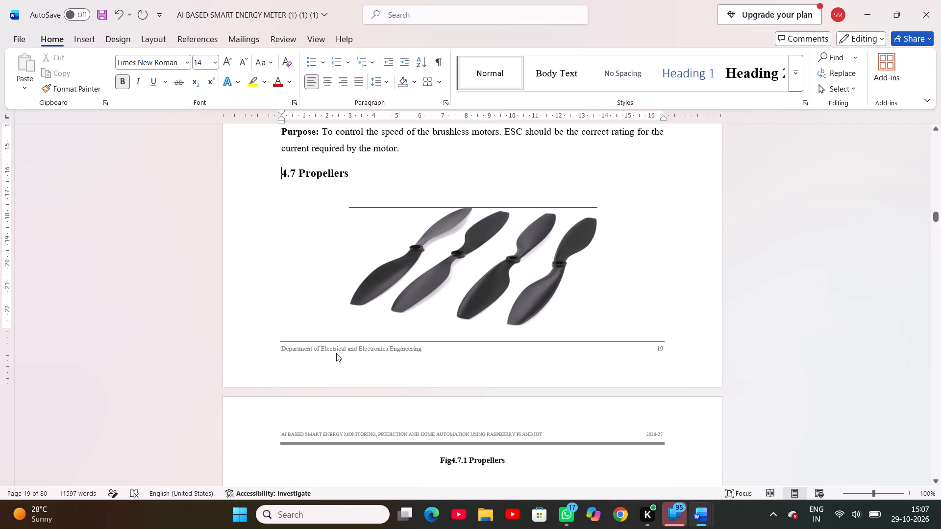
{"action": "scroll", "coordinate": [336, 353], "scroll_direction": "down", "scroll_amount": 1}
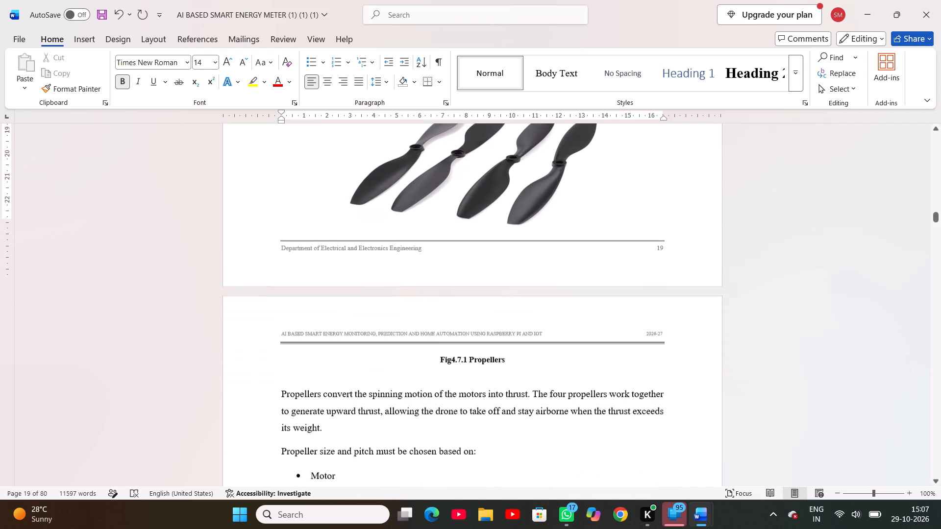
{"action": "scroll", "coordinate": [336, 353], "scroll_direction": "down", "scroll_amount": 2}
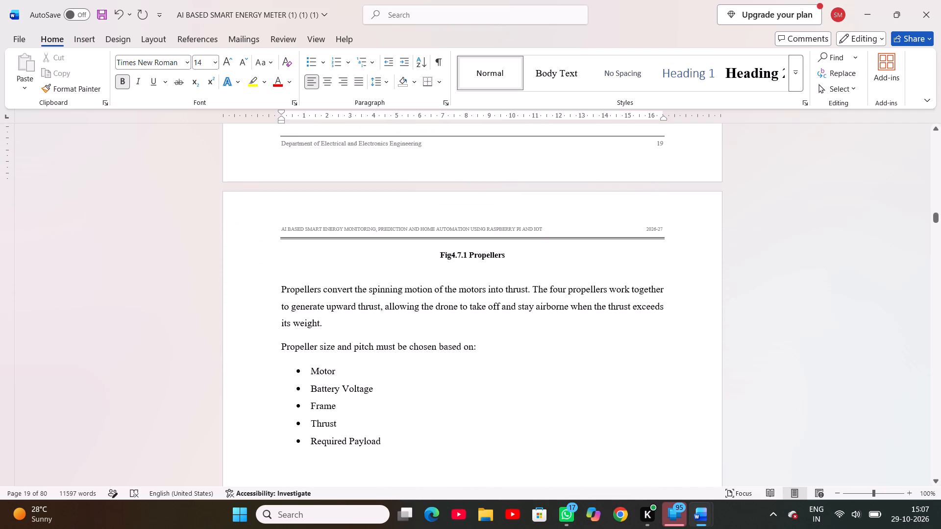
{"action": "left_click", "coordinate": [325, 378]}
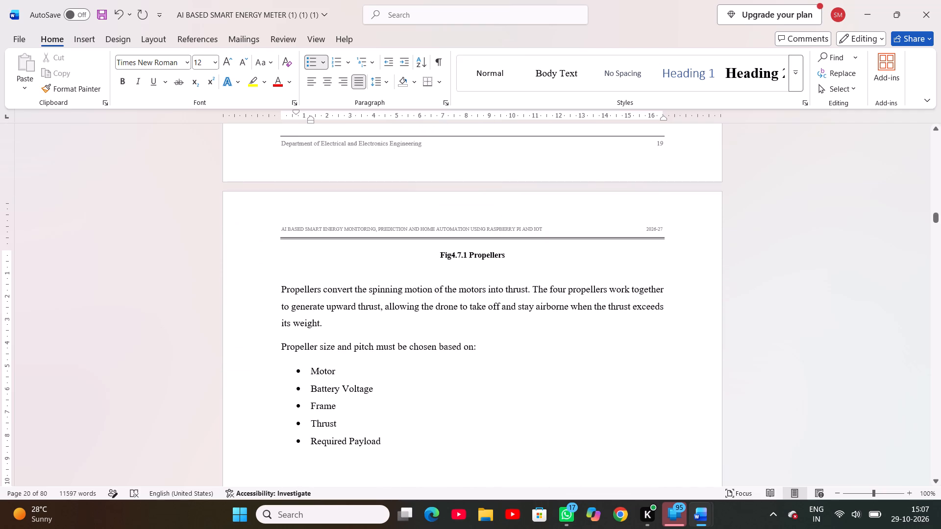
{"action": "left_click", "coordinate": [337, 349]}
{"action": "scroll", "coordinate": [337, 349], "scroll_direction": "down", "scroll_amount": 1}
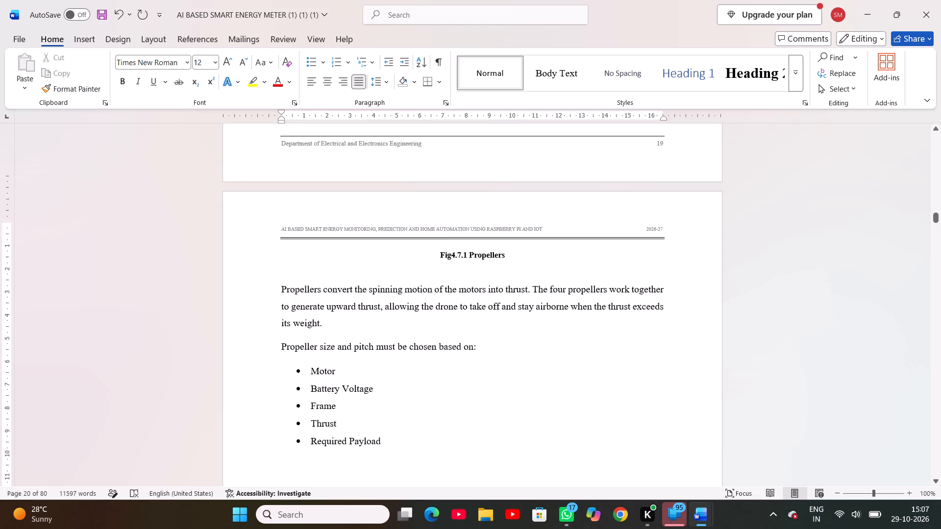
{"action": "scroll", "coordinate": [337, 349], "scroll_direction": "down", "scroll_amount": 1}
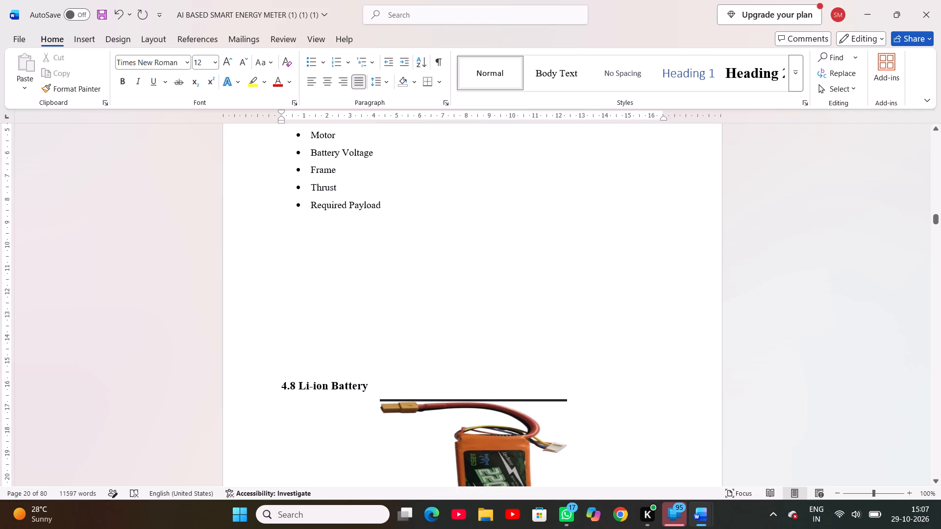
{"action": "left_click", "coordinate": [281, 385]}
Insert eight blank lines before the 4.7 Propellers heading so the section starts at the top of the next page.
{"action": "scroll", "coordinate": [281, 385], "scroll_direction": "up", "scroll_amount": 3}
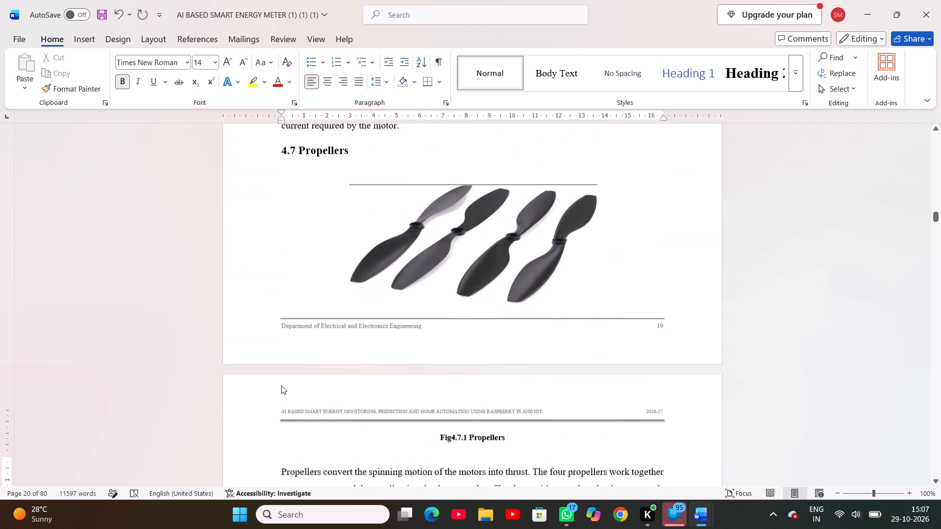
{"action": "scroll", "coordinate": [281, 385], "scroll_direction": "up", "scroll_amount": 2}
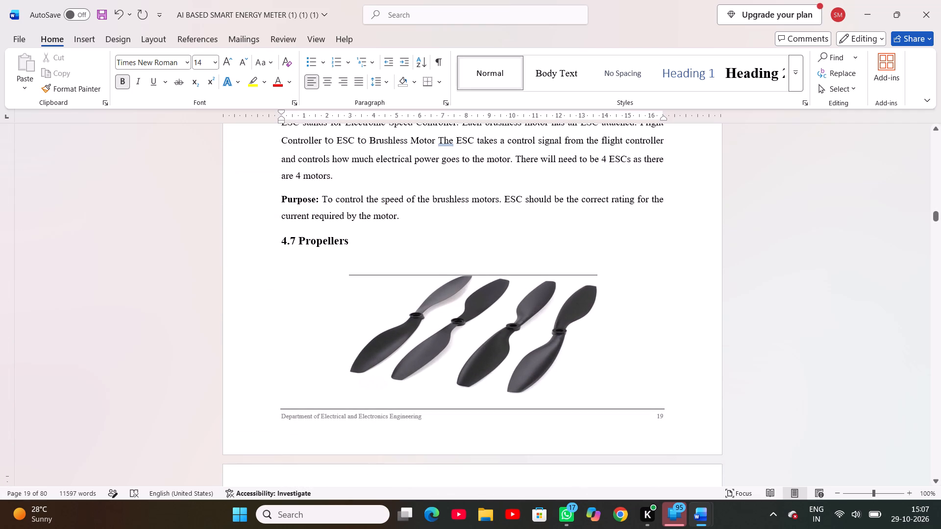
{"action": "scroll", "coordinate": [281, 385], "scroll_direction": "up", "scroll_amount": 1}
{"action": "scroll", "coordinate": [281, 385], "scroll_direction": "right", "scroll_amount": 1}
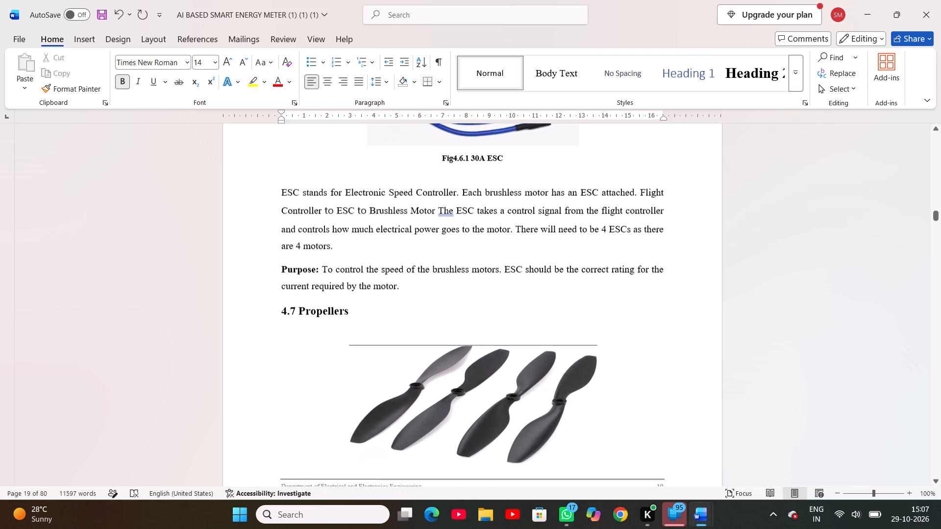
{"action": "scroll", "coordinate": [281, 385], "scroll_direction": "right", "scroll_amount": 1}
{"action": "scroll", "coordinate": [281, 385], "scroll_direction": "down", "scroll_amount": 1}
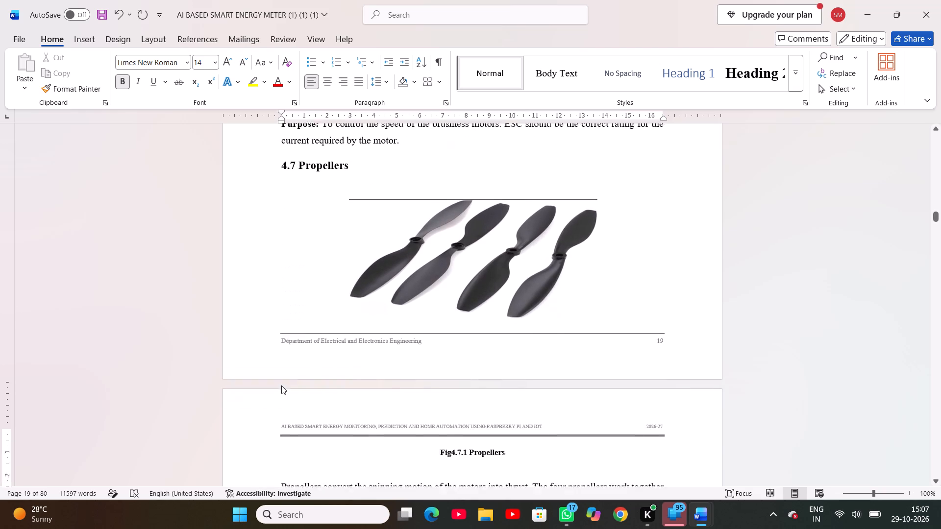
{"action": "scroll", "coordinate": [281, 385], "scroll_direction": "down", "scroll_amount": 2}
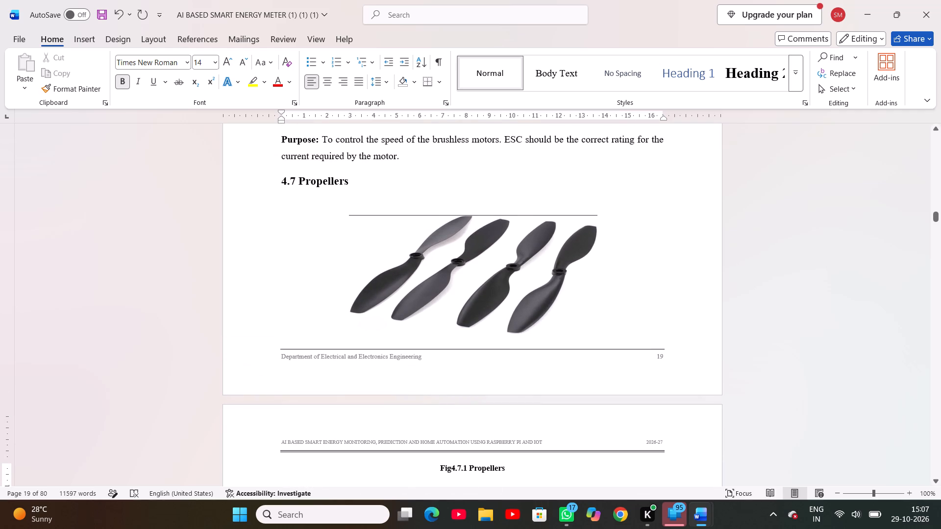
{"action": "left_click", "coordinate": [280, 180]}
{"action": "key", "text": "Return"}
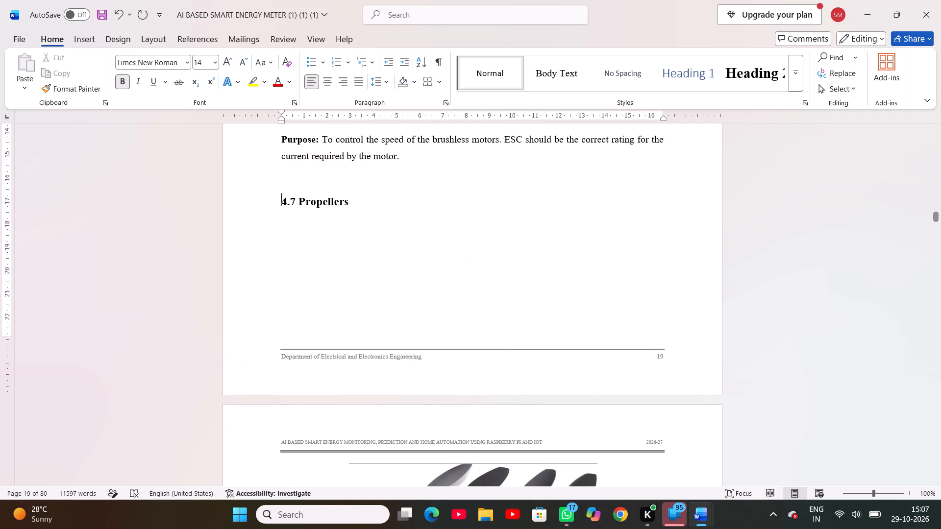
{"action": "key", "text": "Return"}
{"action": "key", "text": "Return"}
{"action": "key", "text": "Return"}
{"action": "key", "text": "Return"}
{"action": "key", "text": "Return"}
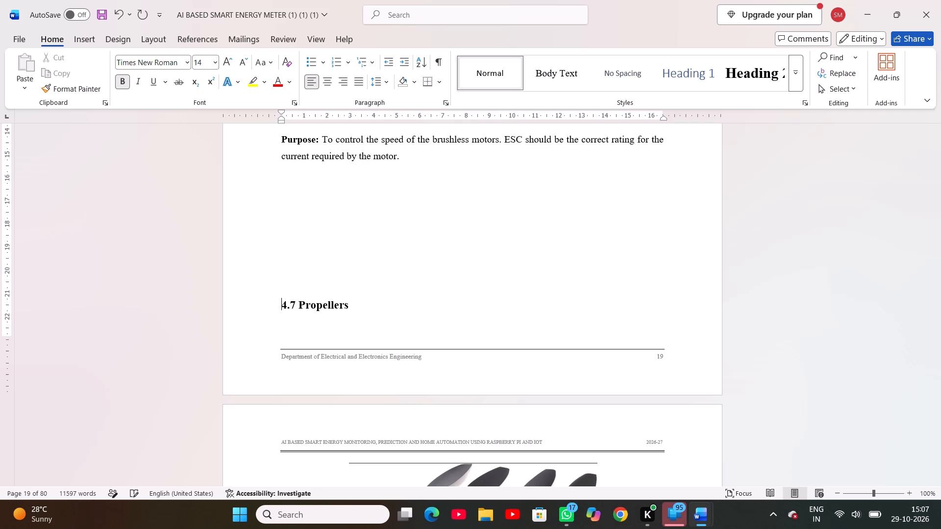
{"action": "key", "text": "Return"}
{"action": "key", "text": "Return"}
Review the formatting and page layout from 4.7 Propellers through 4.8 Li-ion Battery to the end of 4.9 Power Distribution Board.
{"action": "scroll", "coordinate": [280, 180], "scroll_direction": "down", "scroll_amount": 2}
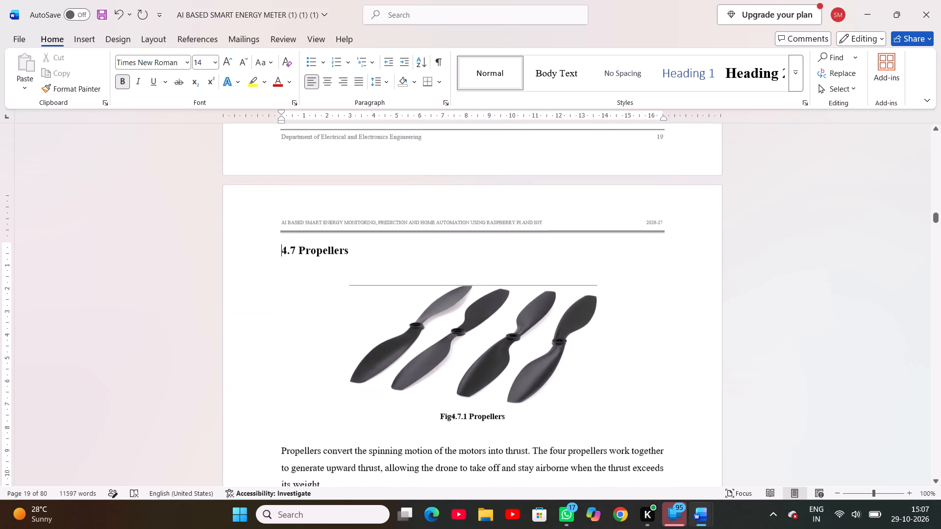
{"action": "scroll", "coordinate": [280, 180], "scroll_direction": "down", "scroll_amount": 3}
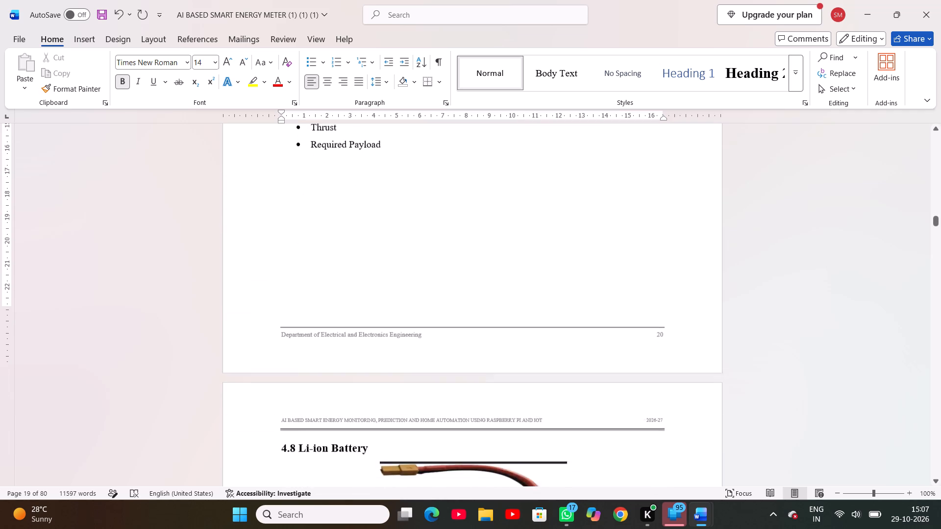
{"action": "scroll", "coordinate": [280, 180], "scroll_direction": "down", "scroll_amount": 3}
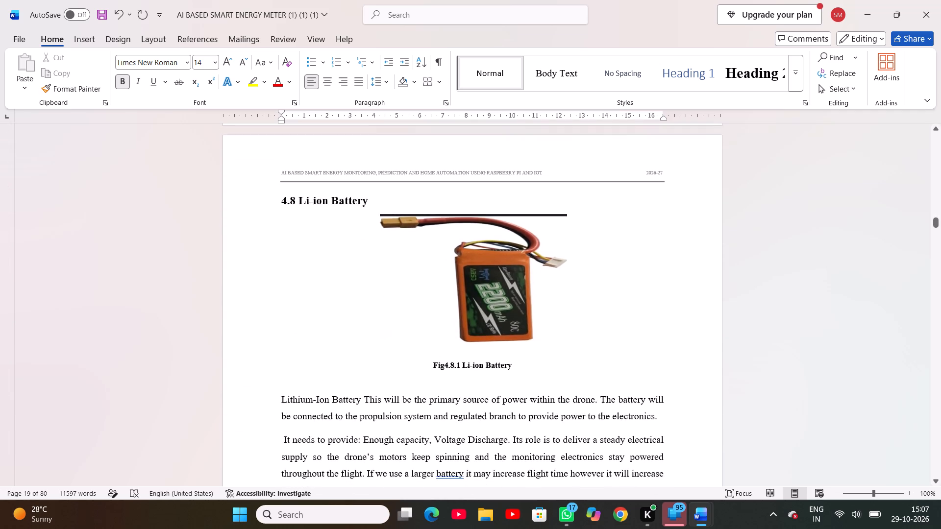
{"action": "scroll", "coordinate": [280, 180], "scroll_direction": "down", "scroll_amount": 1}
{"action": "left_click", "coordinate": [401, 382]}
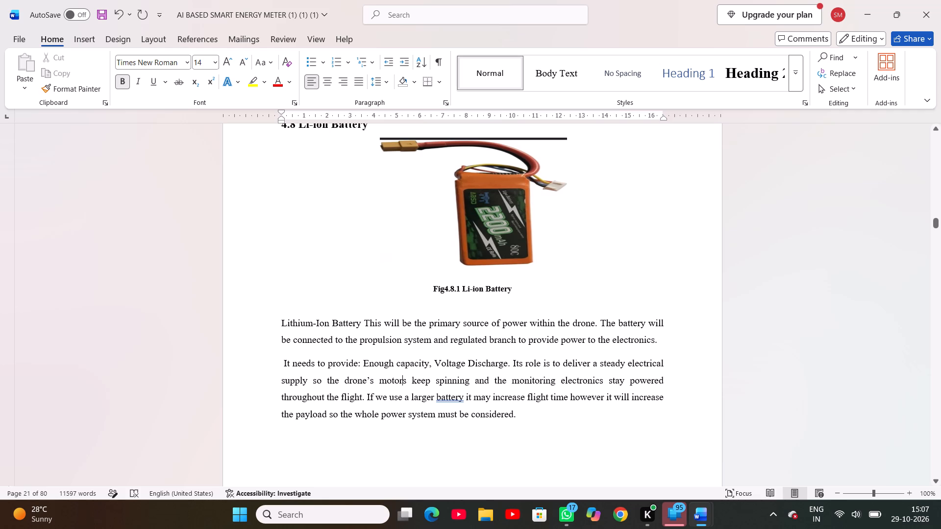
{"action": "scroll", "coordinate": [401, 382], "scroll_direction": "down", "scroll_amount": 3}
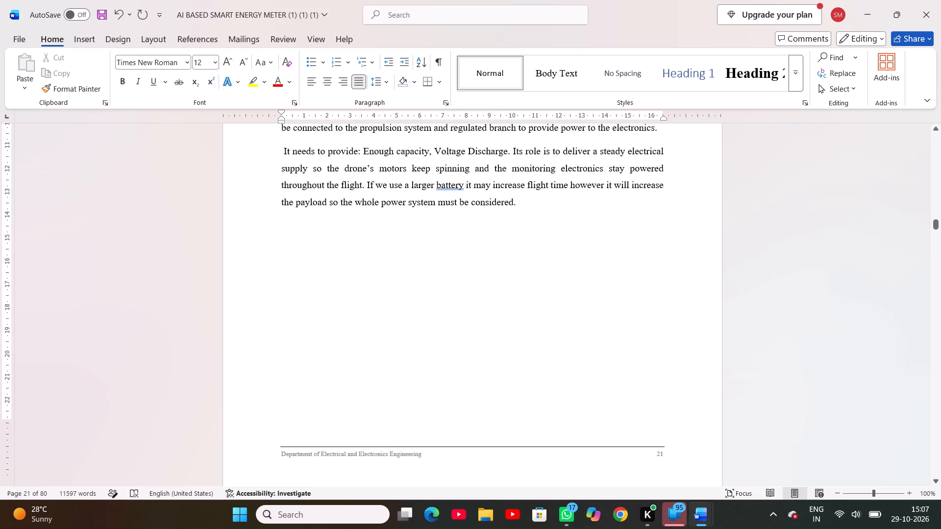
{"action": "scroll", "coordinate": [401, 382], "scroll_direction": "down", "scroll_amount": 3}
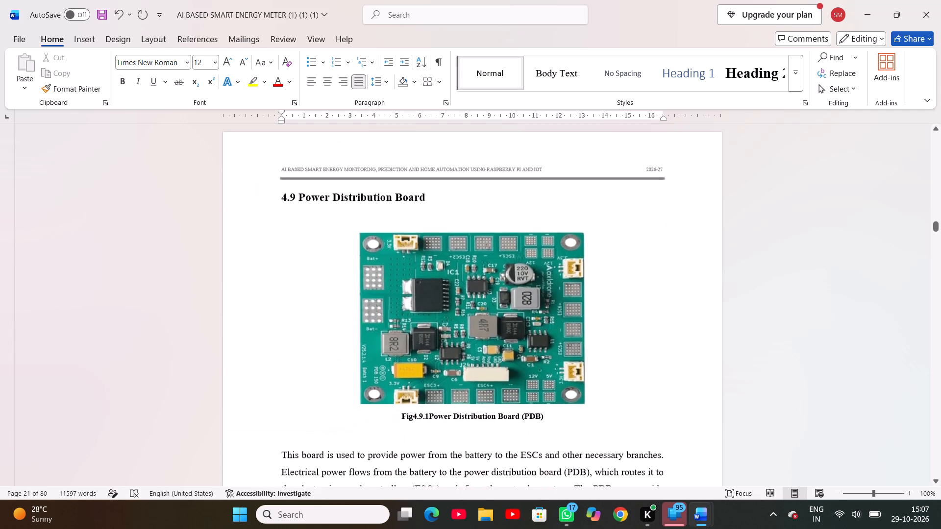
{"action": "scroll", "coordinate": [401, 382], "scroll_direction": "up", "scroll_amount": 1}
{"action": "scroll", "coordinate": [401, 382], "scroll_direction": "down", "scroll_amount": 1}
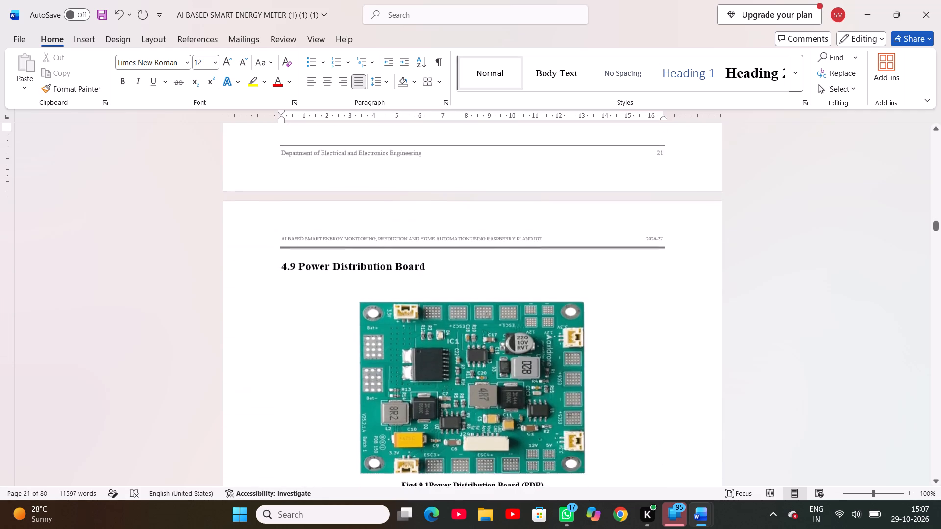
{"action": "scroll", "coordinate": [401, 382], "scroll_direction": "down", "scroll_amount": 2}
{"action": "left_click", "coordinate": [401, 382]}
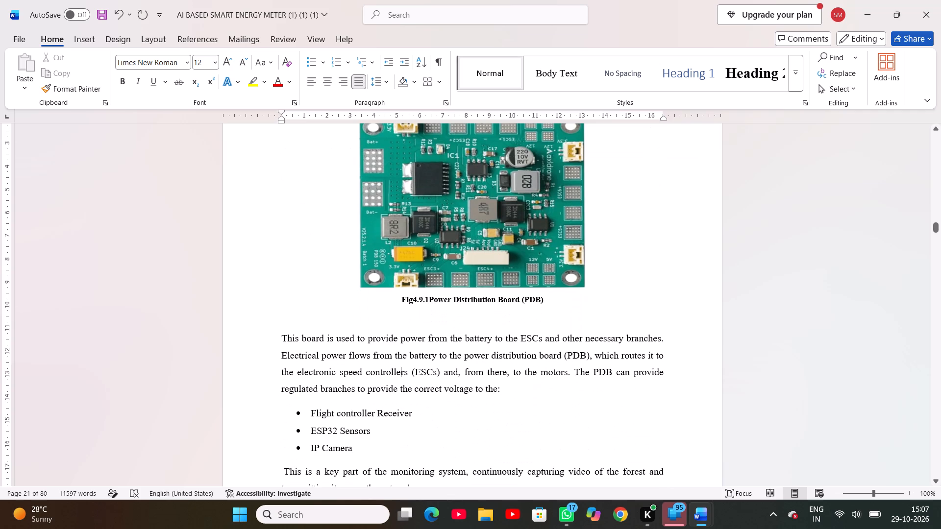
{"action": "scroll", "coordinate": [401, 382], "scroll_direction": "down", "scroll_amount": 1}
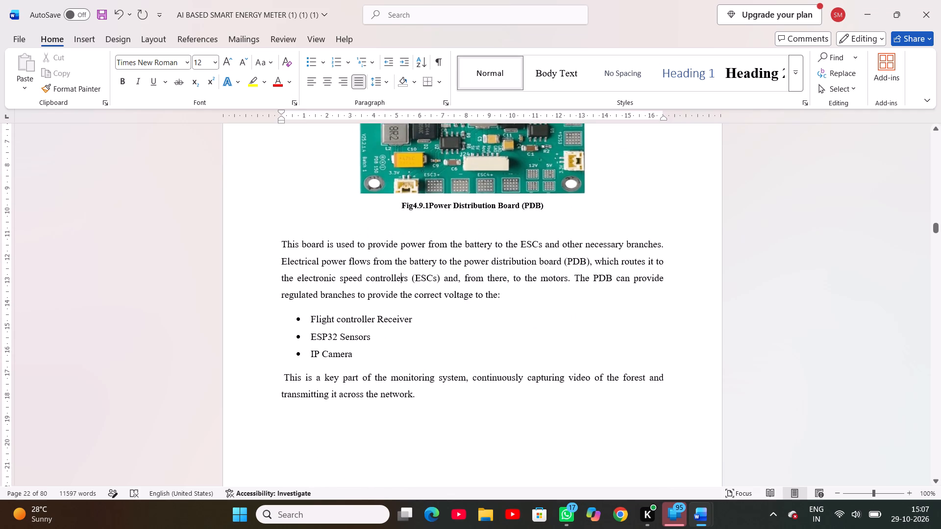
{"action": "scroll", "coordinate": [292, 368], "scroll_direction": "up", "scroll_amount": 1}
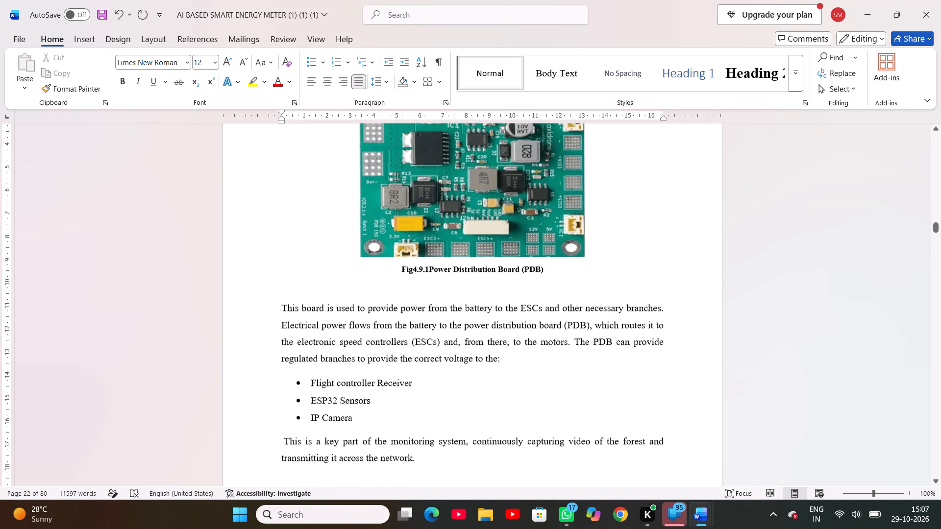
Justify the paragraphs and bullet list below the Fig4.9.1 Power Distribution Board caption.
{"action": "scroll", "coordinate": [292, 368], "scroll_direction": "up", "scroll_amount": 1}
{"action": "left_click_drag", "start_coordinate": [280, 315], "coordinate": [326, 414]}
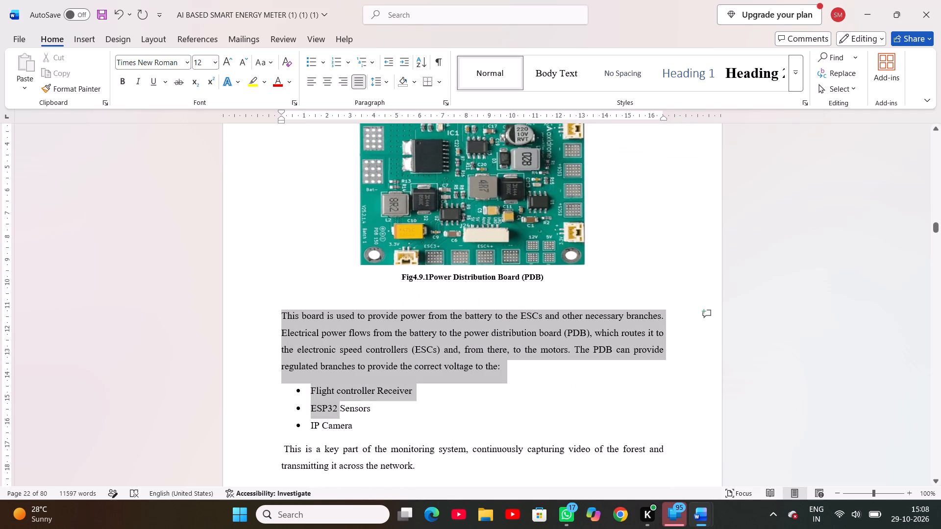
{"action": "left_click_drag", "start_coordinate": [326, 414], "coordinate": [398, 478]}
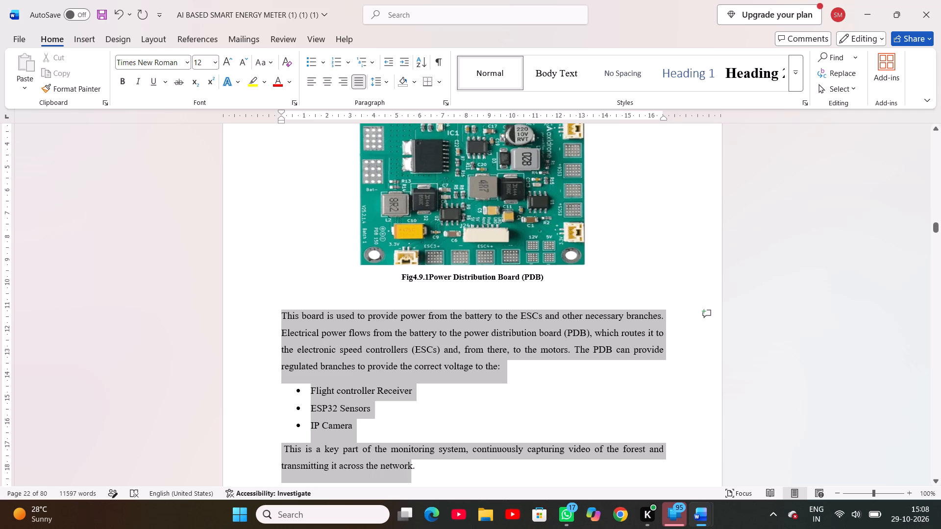
{"action": "left_click_drag", "start_coordinate": [398, 478], "coordinate": [404, 478]}
{"action": "left_click", "coordinate": [359, 77]}
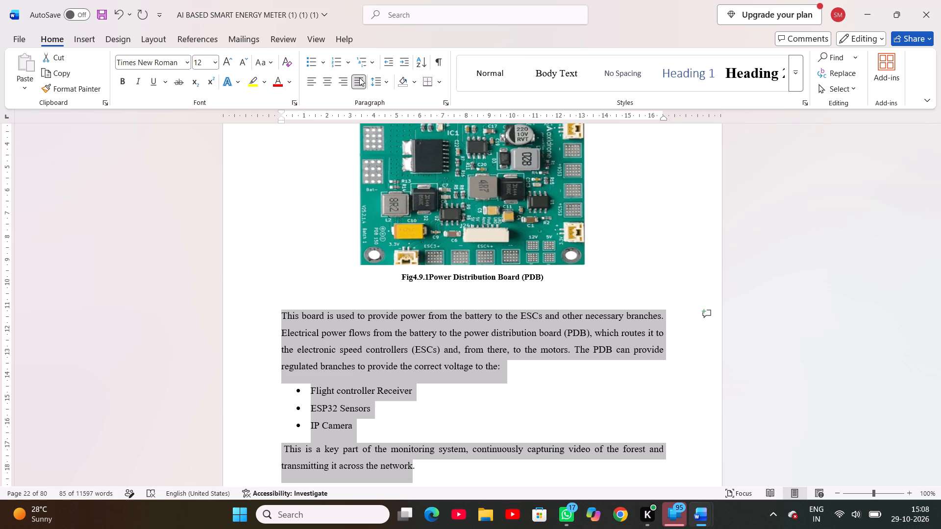
{"action": "left_click", "coordinate": [359, 77]}
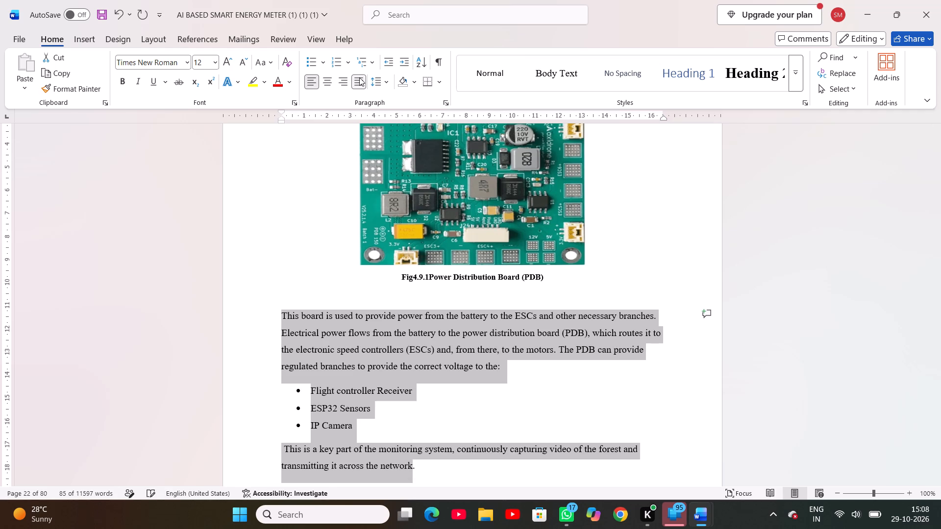
{"action": "left_click", "coordinate": [436, 409]}
Check the page layout from 4.9 Power Distribution Board through the 5.0 1080p 5MP IP Camera heading and its text.
{"action": "scroll", "coordinate": [436, 409], "scroll_direction": "down", "scroll_amount": 1}
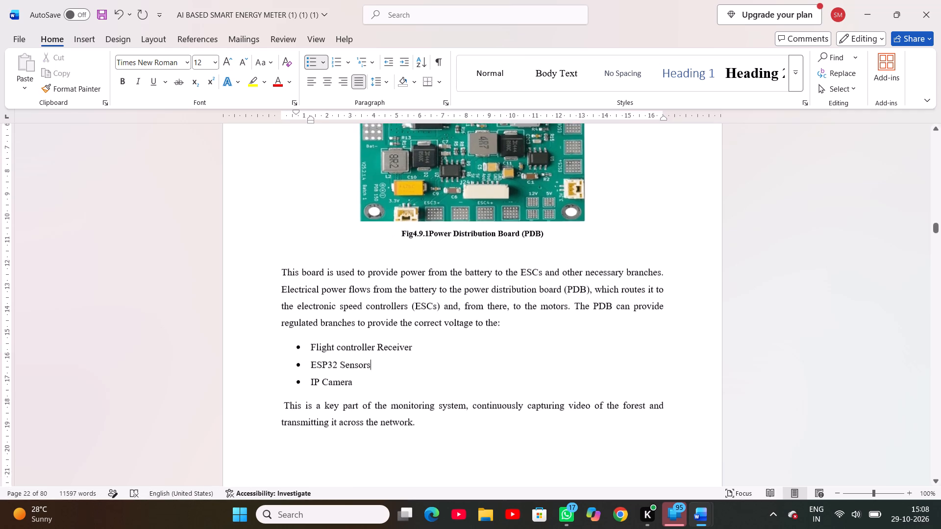
{"action": "scroll", "coordinate": [436, 409], "scroll_direction": "down", "scroll_amount": 3}
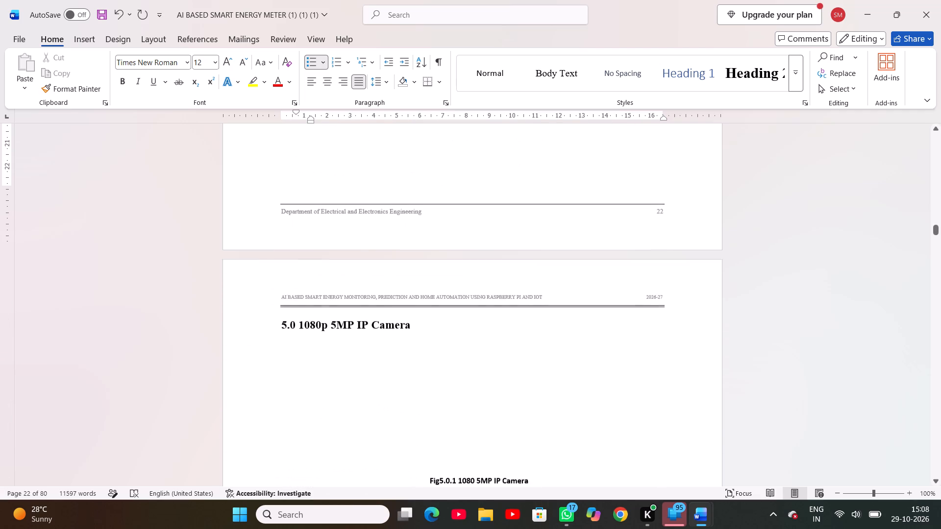
{"action": "scroll", "coordinate": [436, 409], "scroll_direction": "down", "scroll_amount": 1}
{"action": "scroll", "coordinate": [436, 409], "scroll_direction": "up", "scroll_amount": 3}
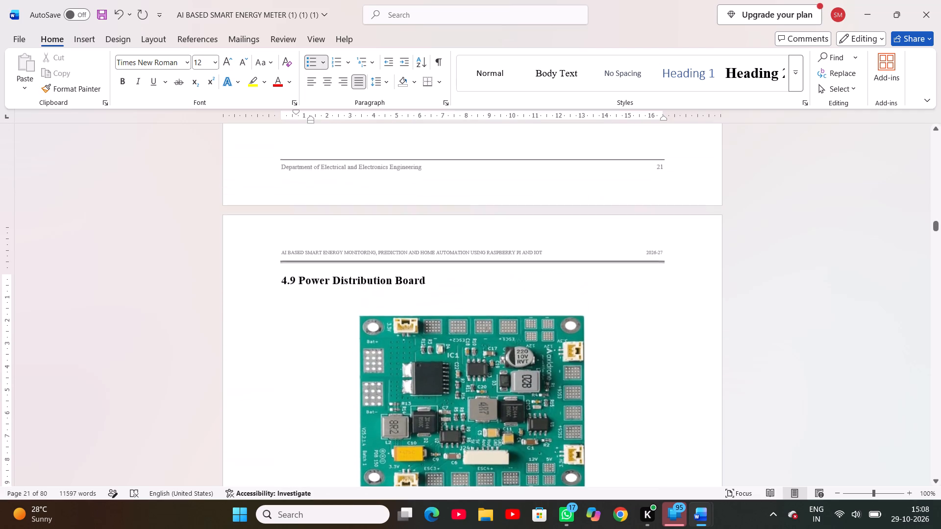
{"action": "scroll", "coordinate": [436, 409], "scroll_direction": "down", "scroll_amount": 3}
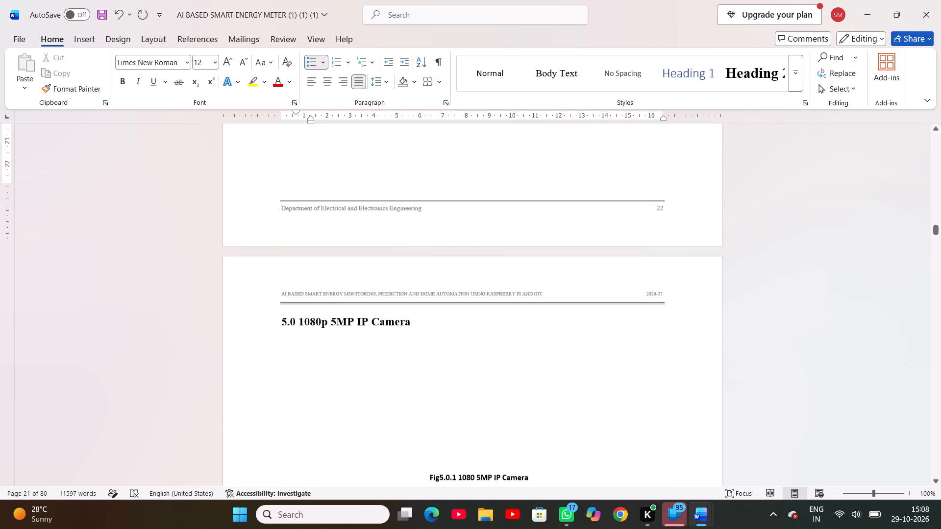
{"action": "left_click", "coordinate": [390, 324]}
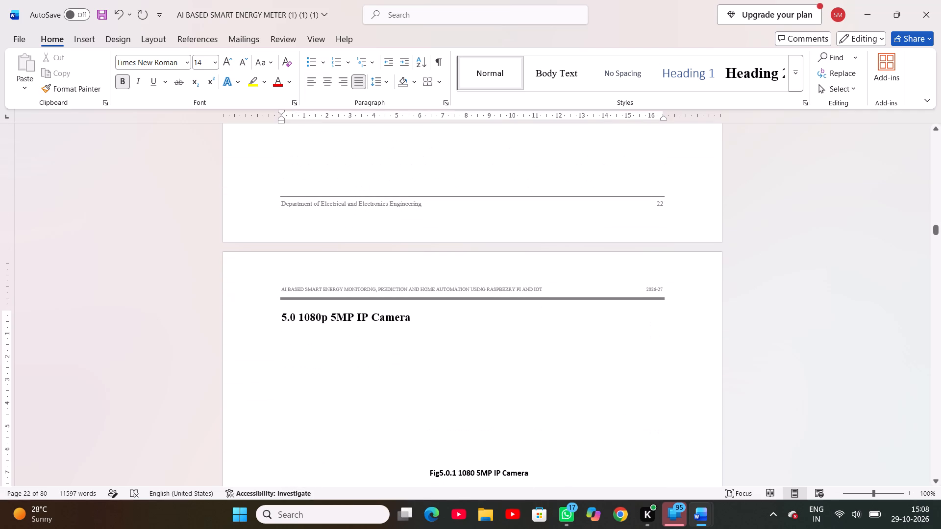
{"action": "scroll", "coordinate": [390, 324], "scroll_direction": "down", "scroll_amount": 2}
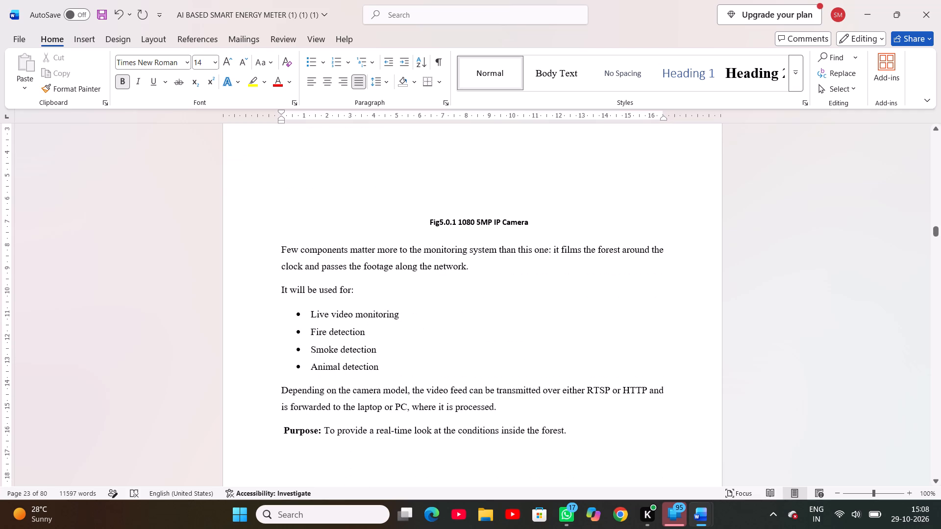
Justify the 5.0 1080p 5MP IP Camera text, from the paragraph below the figure caption through the Purpose line.
{"action": "left_click", "coordinate": [362, 253]}
{"action": "left_click_drag", "start_coordinate": [283, 246], "coordinate": [460, 409]}
{"action": "scroll", "coordinate": [419, 394], "scroll_direction": "right", "scroll_amount": 1}
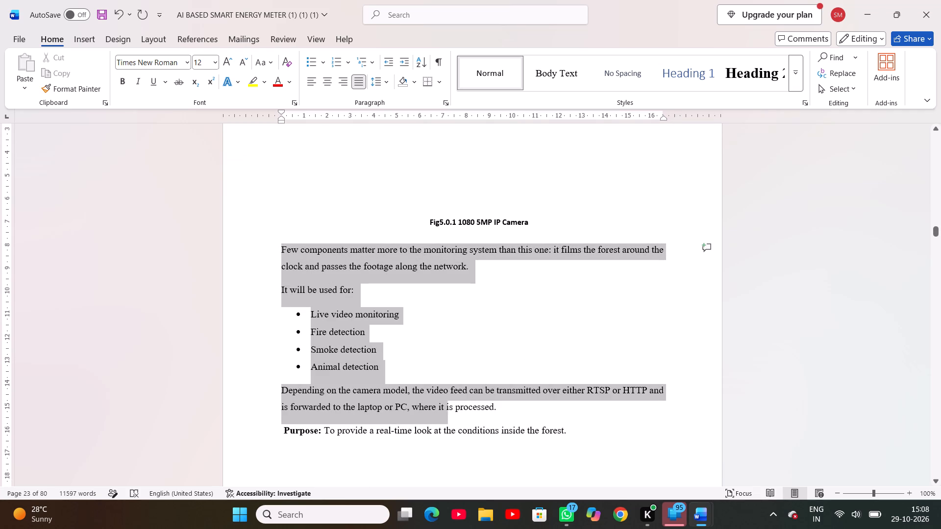
{"action": "left_click_drag", "start_coordinate": [460, 409], "coordinate": [570, 438]}
{"action": "left_click", "coordinate": [357, 82]}
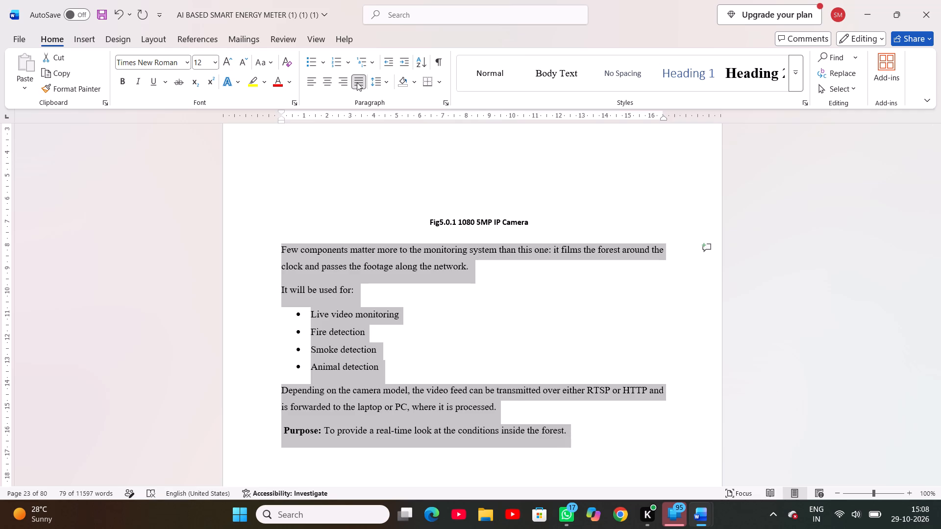
{"action": "left_click", "coordinate": [357, 82]}
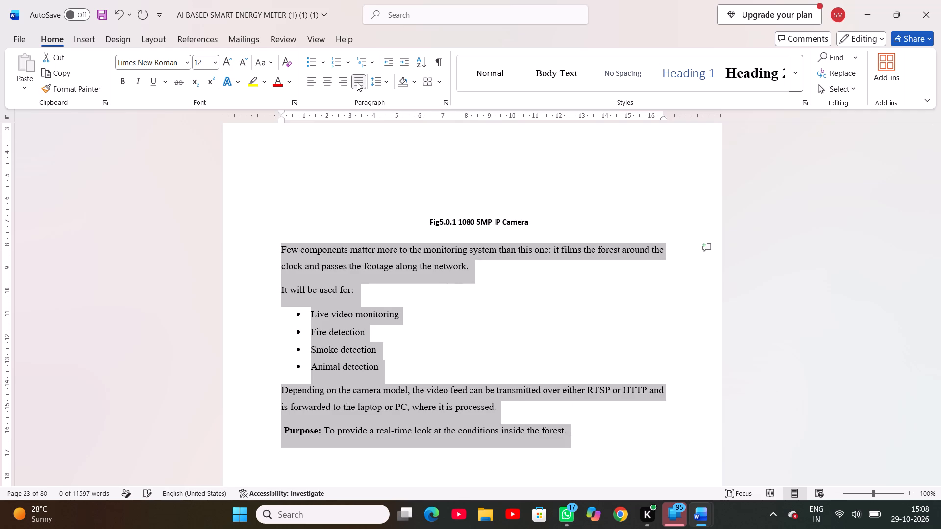
{"action": "left_click", "coordinate": [472, 355]}
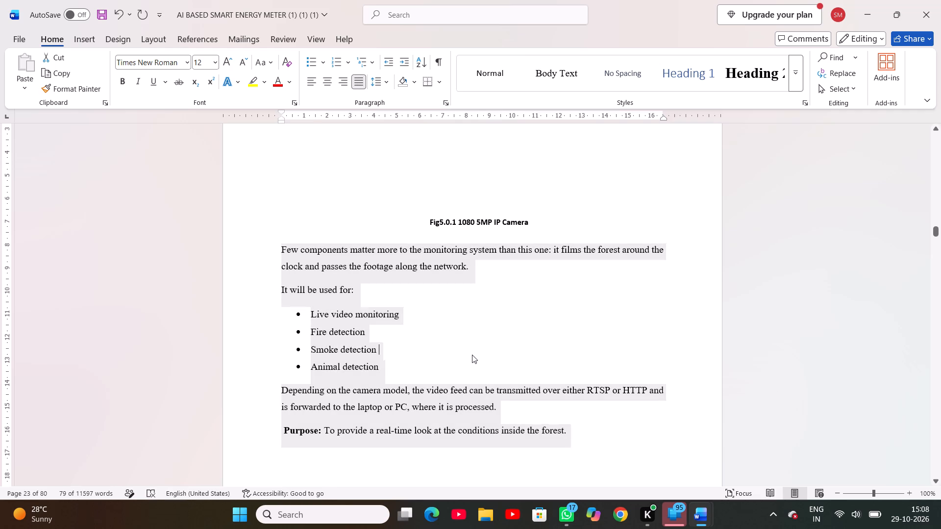
Delete the leading space before "Purpose:" in the 1080p 5MP IP Camera section.
{"action": "left_click", "coordinate": [282, 429]}
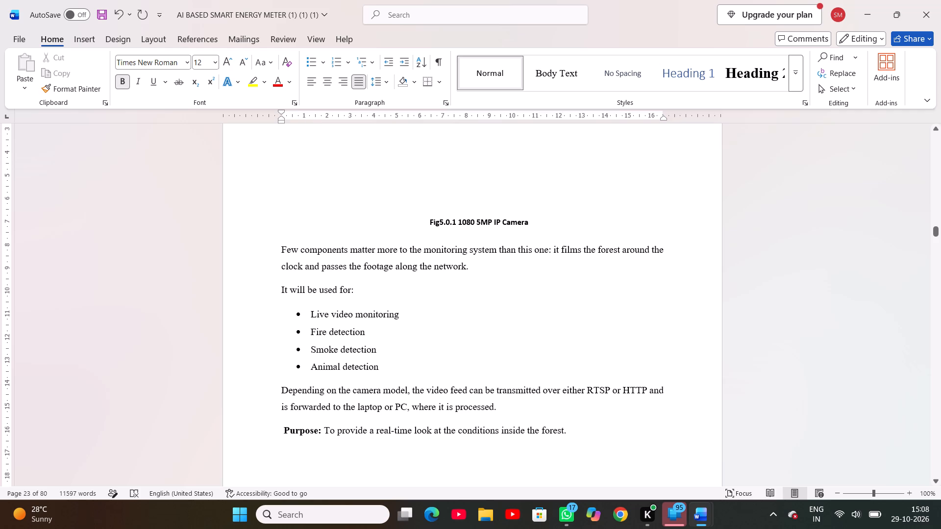
{"action": "left_click", "coordinate": [285, 429]}
{"action": "key", "text": "BackSpace"}
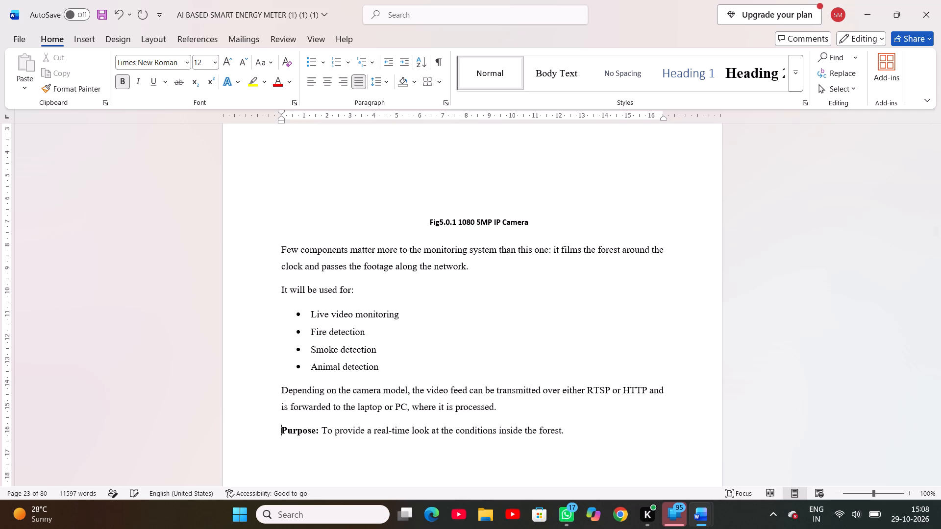
Review the report's formatting from the IP Camera page back to Chapter 1 and forward through the Chapter 4 hardware sections to 4.9.
{"action": "scroll", "coordinate": [367, 442], "scroll_direction": "down", "scroll_amount": 1}
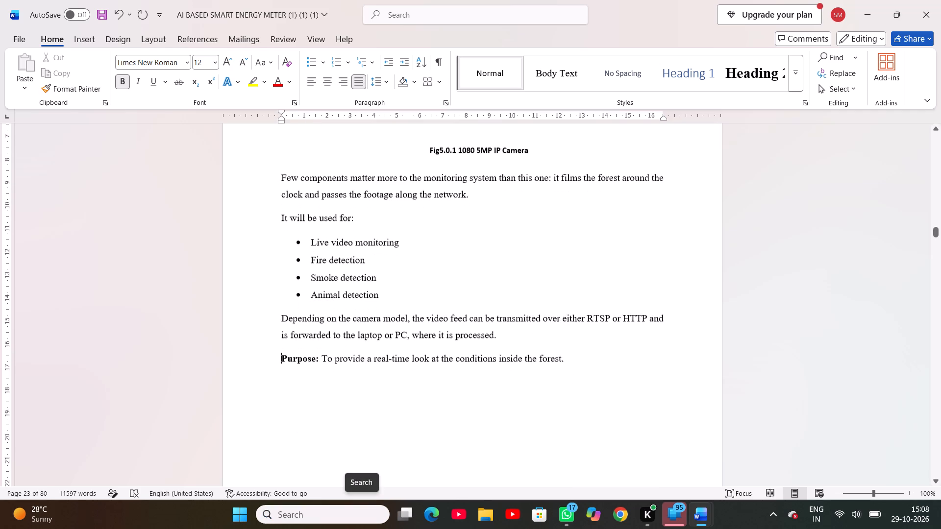
{"action": "scroll", "coordinate": [367, 442], "scroll_direction": "down", "scroll_amount": 1}
{"action": "scroll", "coordinate": [367, 442], "scroll_direction": "up", "scroll_amount": 2}
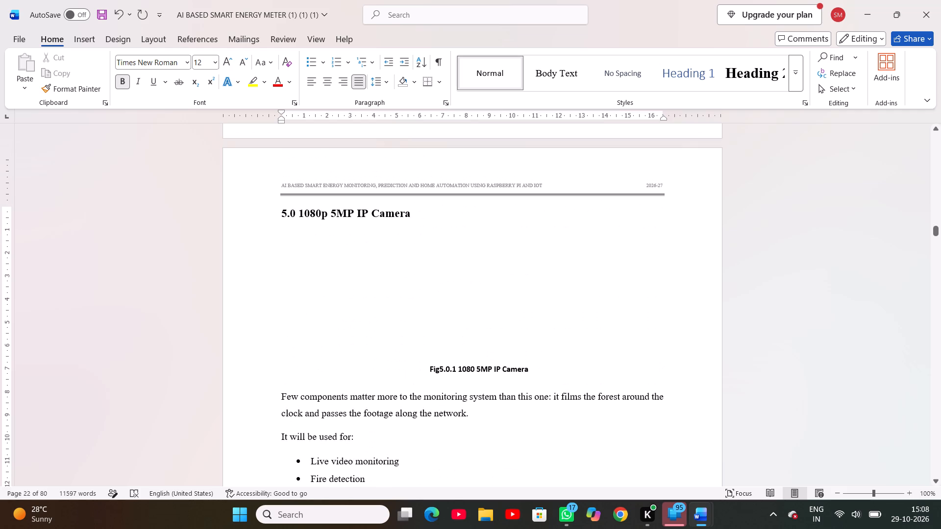
{"action": "scroll", "coordinate": [367, 442], "scroll_direction": "up", "scroll_amount": 10}
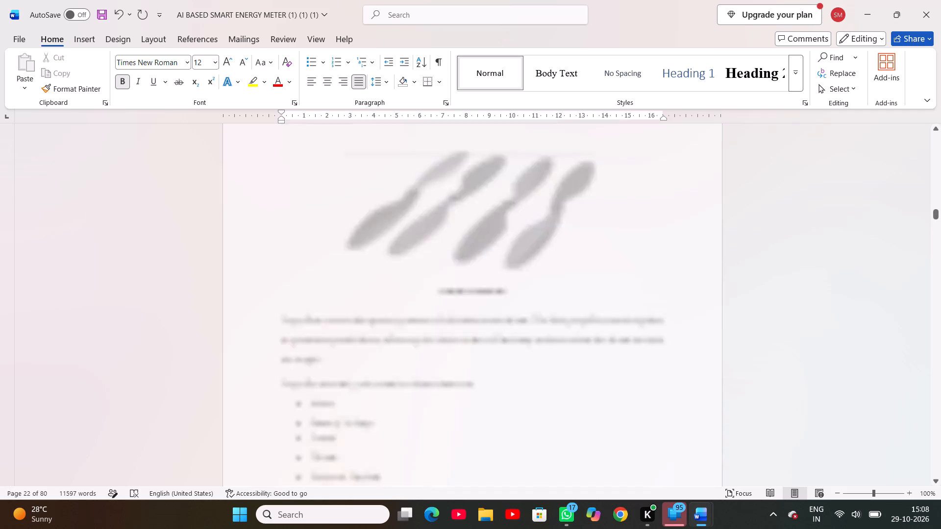
{"action": "scroll", "coordinate": [367, 442], "scroll_direction": "up", "scroll_amount": 13}
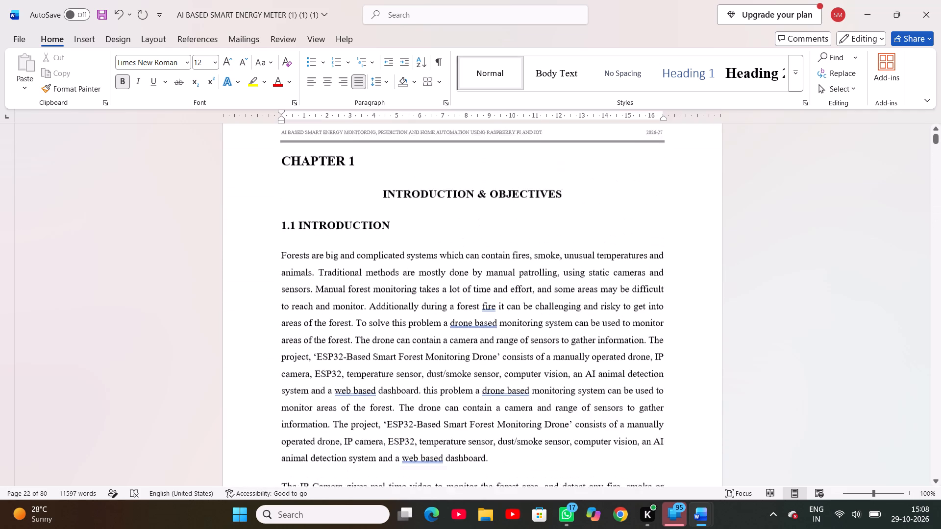
{"action": "scroll", "coordinate": [367, 442], "scroll_direction": "down", "scroll_amount": 5}
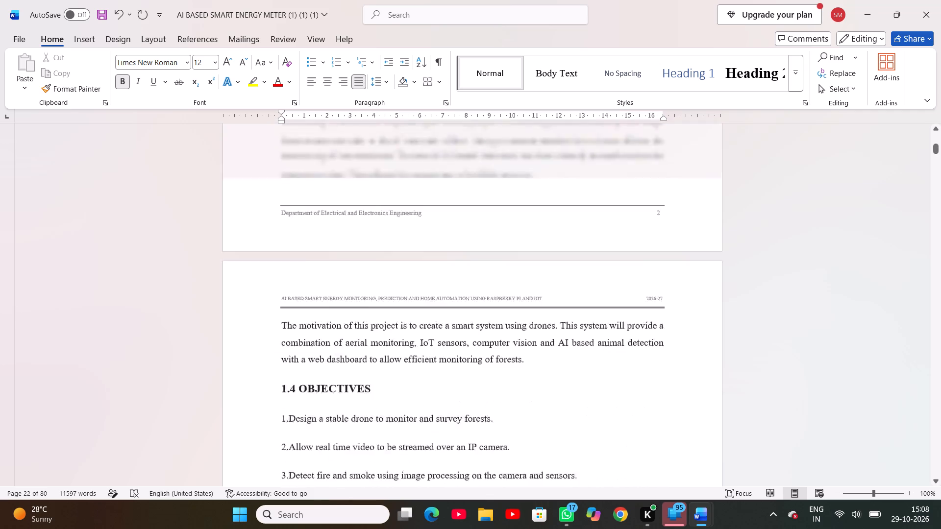
{"action": "scroll", "coordinate": [367, 442], "scroll_direction": "down", "scroll_amount": 14}
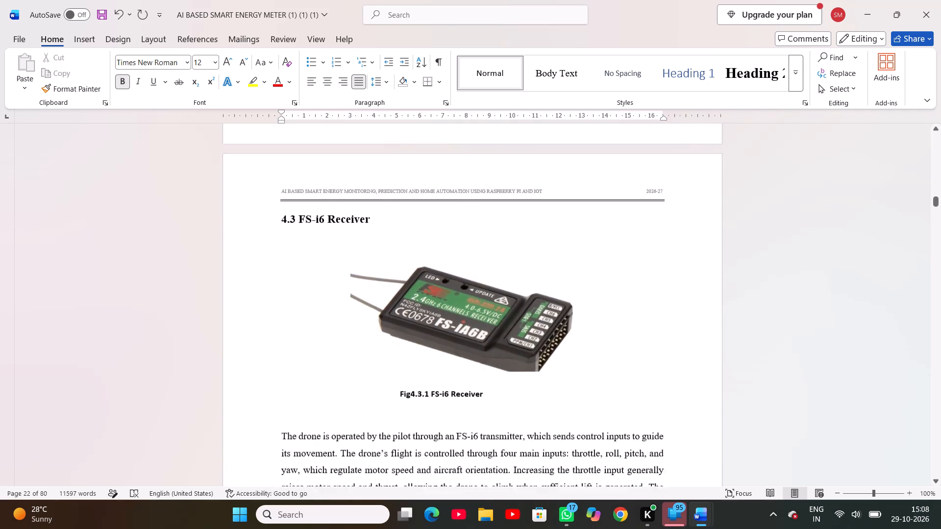
{"action": "scroll", "coordinate": [367, 442], "scroll_direction": "down", "scroll_amount": 8}
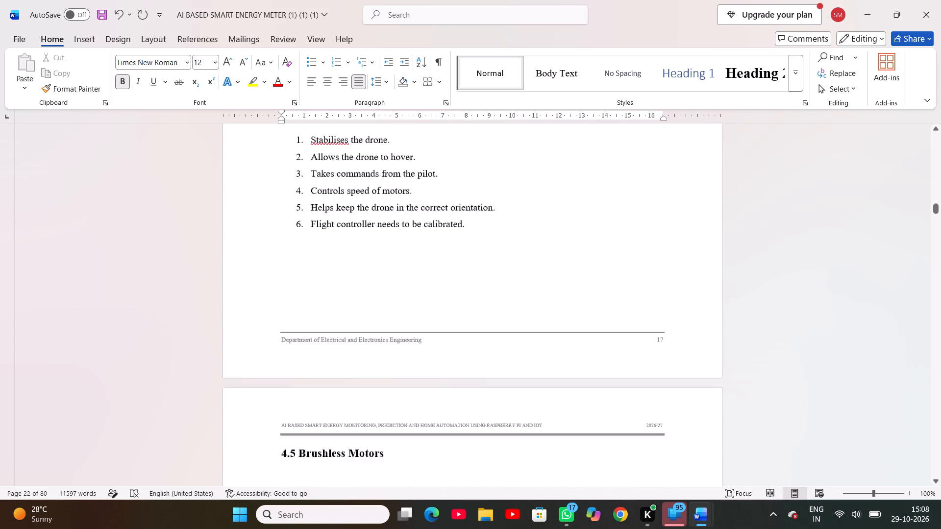
{"action": "scroll", "coordinate": [367, 442], "scroll_direction": "down", "scroll_amount": 4}
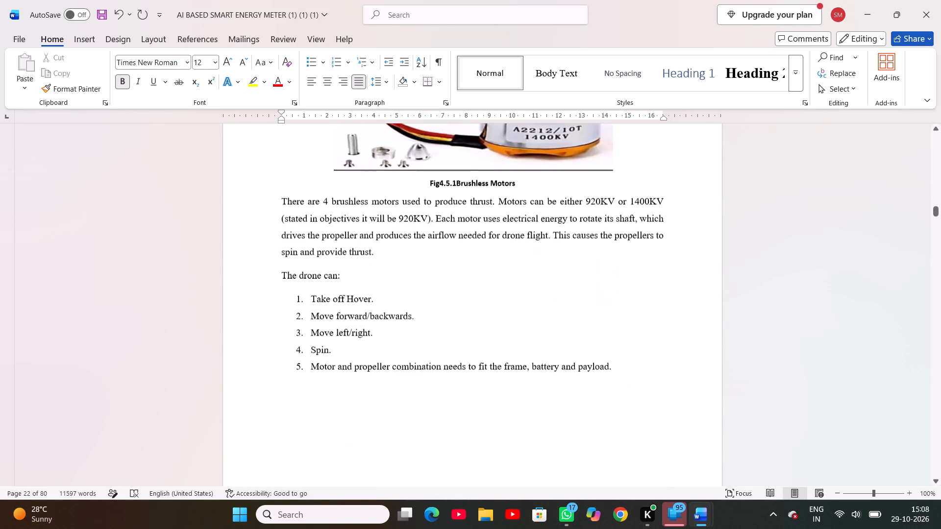
{"action": "scroll", "coordinate": [367, 442], "scroll_direction": "down", "scroll_amount": 4}
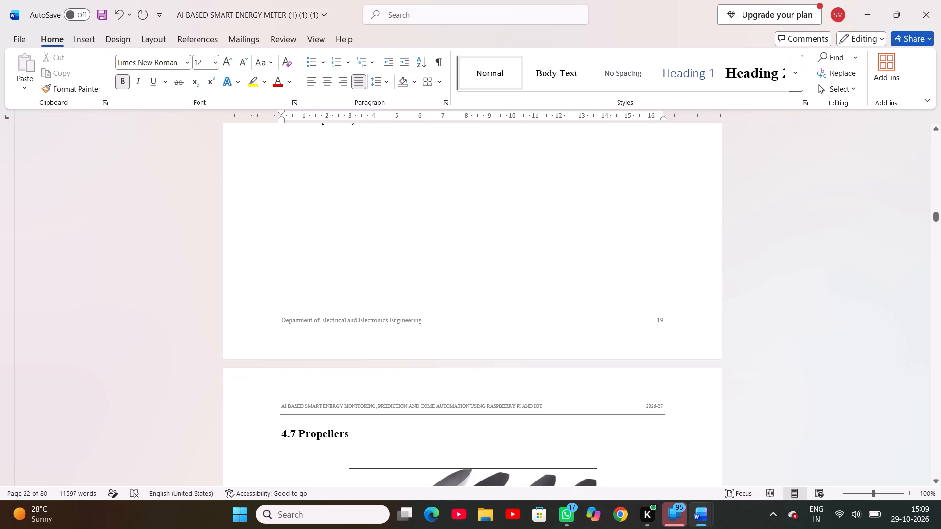
{"action": "scroll", "coordinate": [367, 442], "scroll_direction": "down", "scroll_amount": 3}
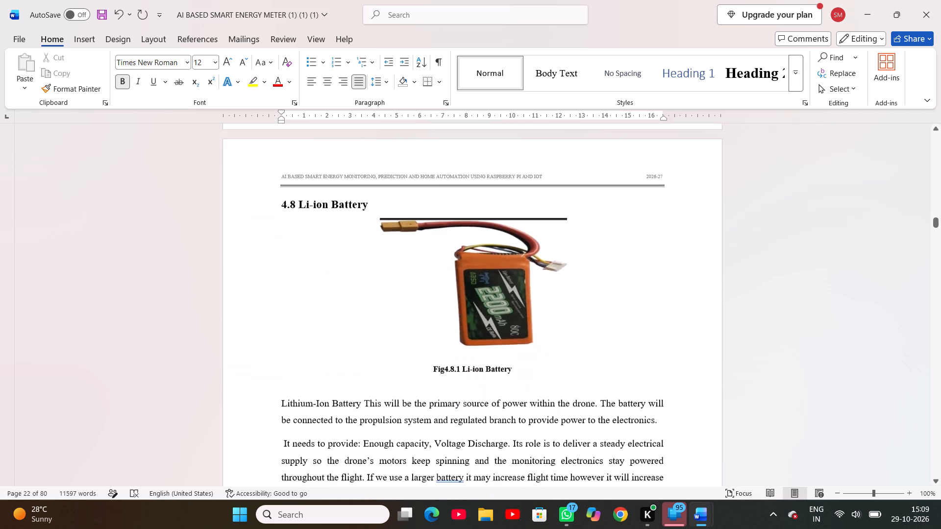
{"action": "scroll", "coordinate": [367, 442], "scroll_direction": "down", "scroll_amount": 4}
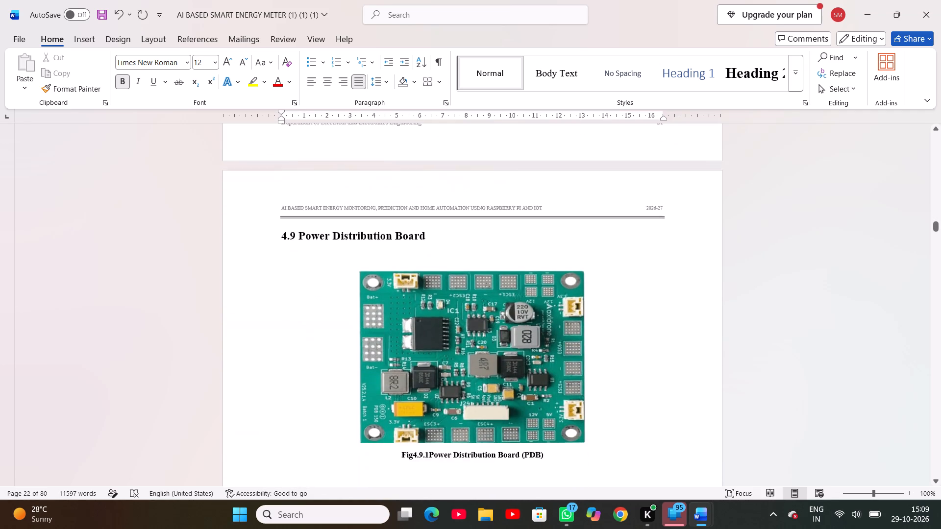
{"action": "scroll", "coordinate": [367, 442], "scroll_direction": "down", "scroll_amount": 2}
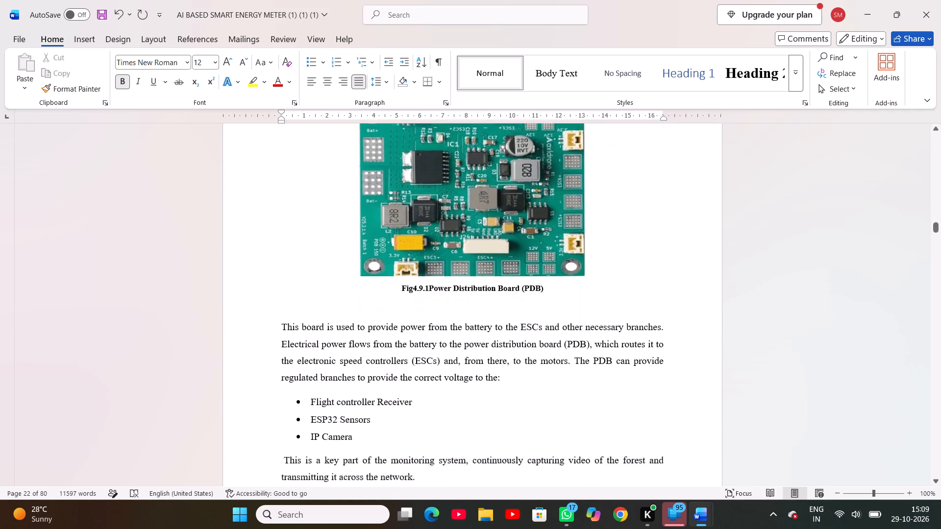
Delete the blank line between the Fig4.9.1 Power Distribution Board caption and the paragraph below it.
{"action": "scroll", "coordinate": [367, 442], "scroll_direction": "down", "scroll_amount": 1}
{"action": "left_click", "coordinate": [282, 319]}
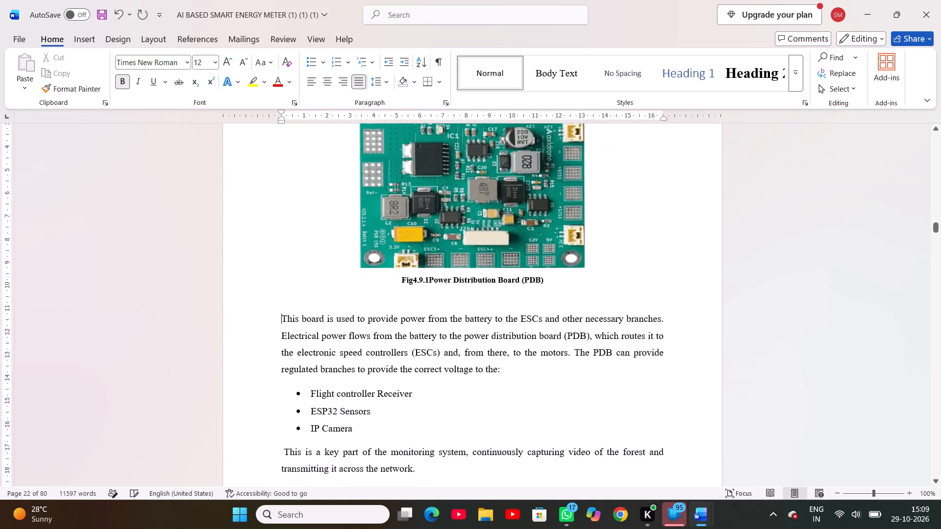
{"action": "key", "text": "BackSpace"}
Delete the leading space before "This is a key part of the monitoring system" in the 4.9 Power Distribution Board section.
{"action": "scroll", "coordinate": [282, 319], "scroll_direction": "right", "scroll_amount": 1}
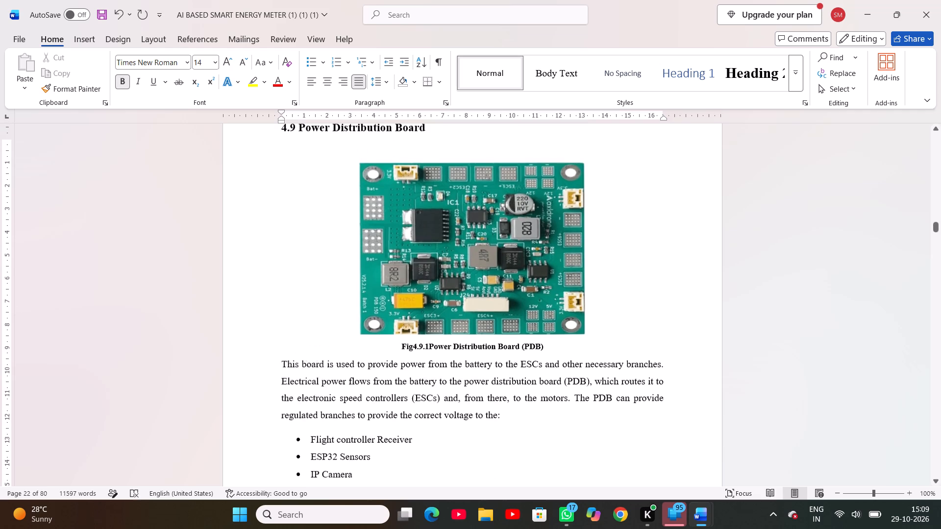
{"action": "scroll", "coordinate": [282, 319], "scroll_direction": "right", "scroll_amount": 1}
{"action": "scroll", "coordinate": [282, 319], "scroll_direction": "down", "scroll_amount": 1}
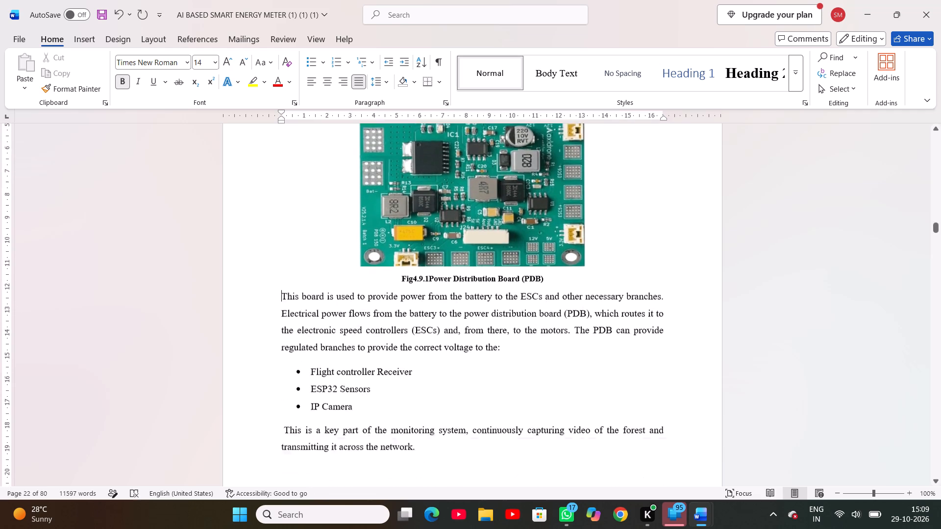
{"action": "scroll", "coordinate": [282, 319], "scroll_direction": "down", "scroll_amount": 1}
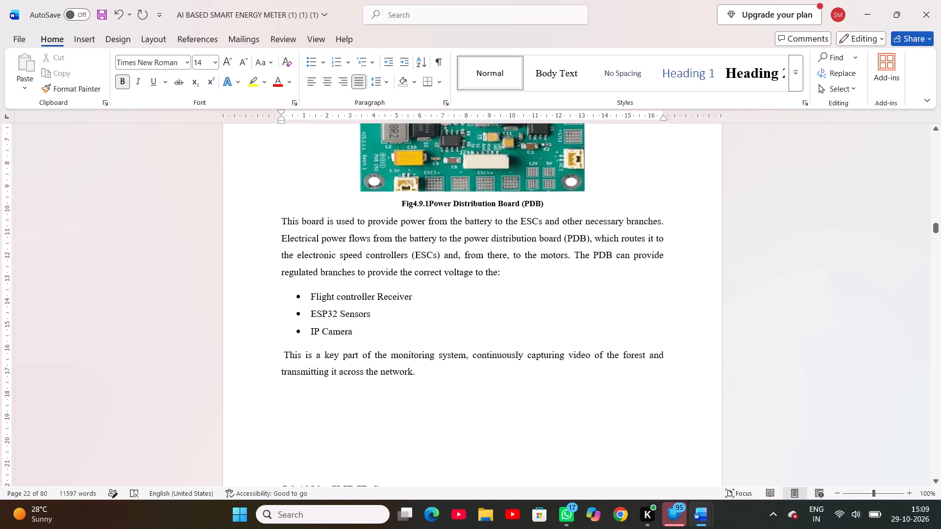
{"action": "left_click", "coordinate": [280, 356]}
{"action": "left_click", "coordinate": [283, 354]}
{"action": "key", "text": "BackSpace"}
Insert a blank line before the "5.0 1080p 5MP IP Camera" heading to move it onto the page with its figure.
{"action": "scroll", "coordinate": [283, 354], "scroll_direction": "up", "scroll_amount": 1}
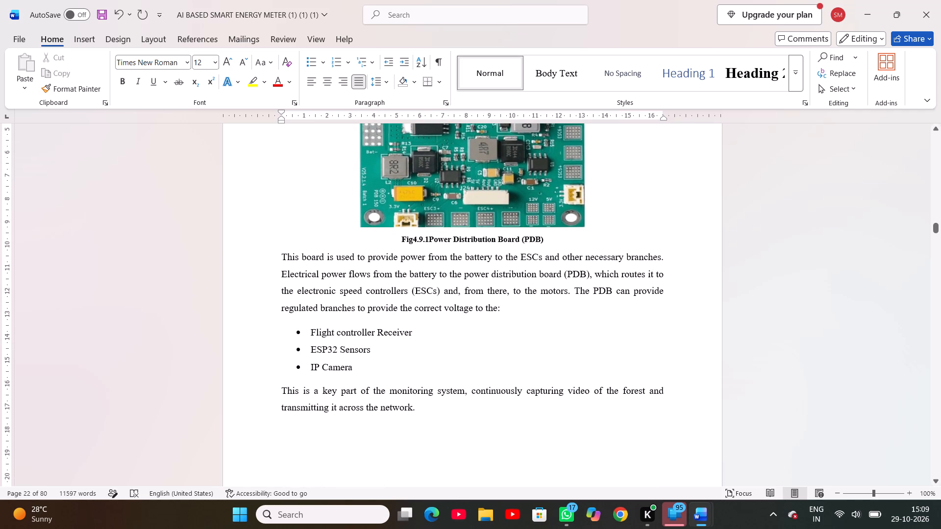
{"action": "scroll", "coordinate": [283, 354], "scroll_direction": "down", "scroll_amount": 2}
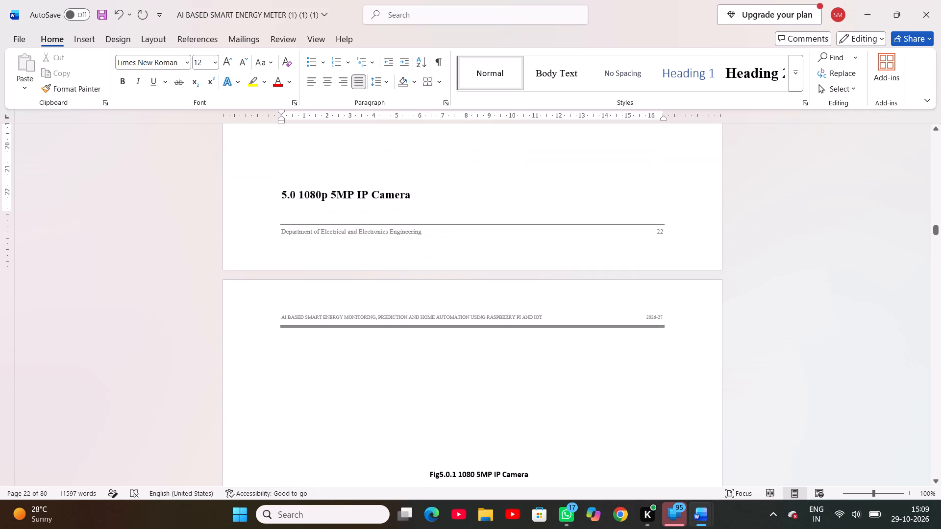
{"action": "scroll", "coordinate": [270, 222], "scroll_direction": "up", "scroll_amount": 2}
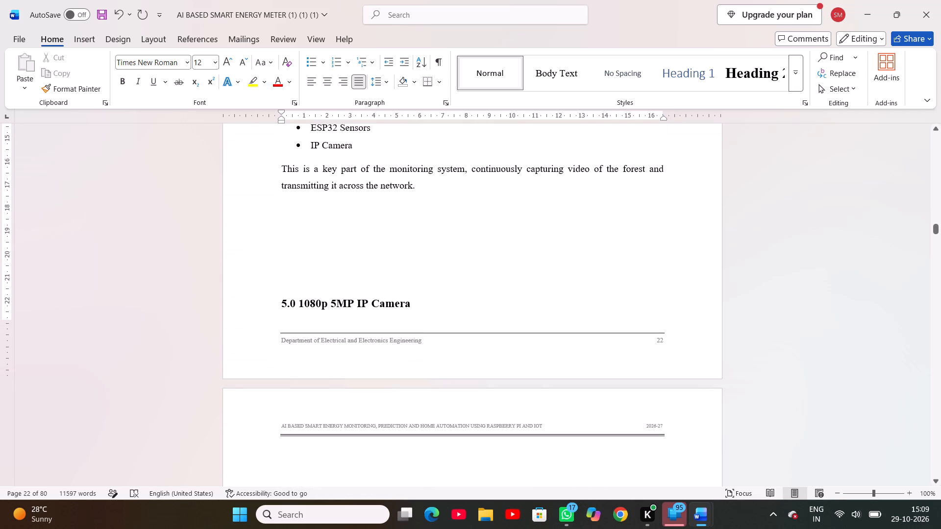
{"action": "left_click", "coordinate": [277, 302]}
{"action": "key", "text": "Return"}
Review the formatting of the 5.0 IP Camera and 5.1 ESP 32 sections, continuing to the MLX90614ESF Temperature Sensor heading.
{"action": "scroll", "coordinate": [277, 302], "scroll_direction": "down", "scroll_amount": 2}
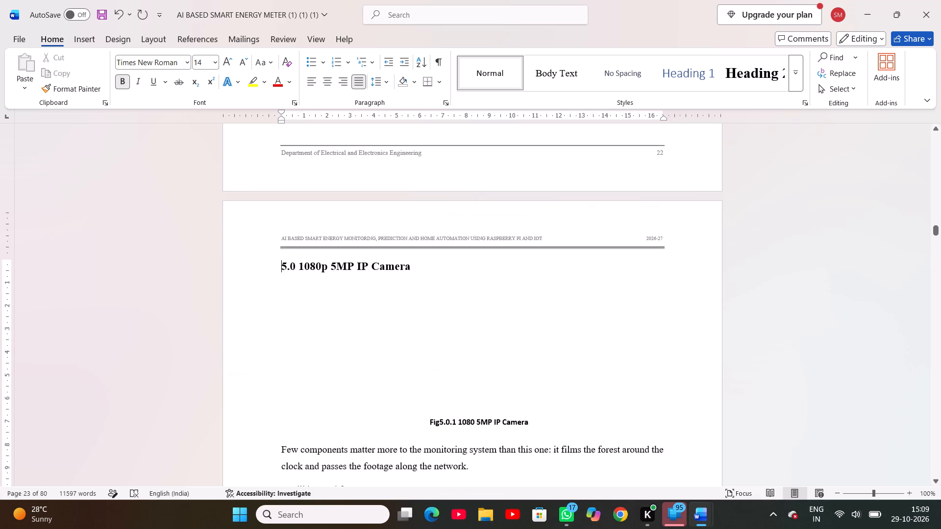
{"action": "scroll", "coordinate": [277, 302], "scroll_direction": "down", "scroll_amount": 2}
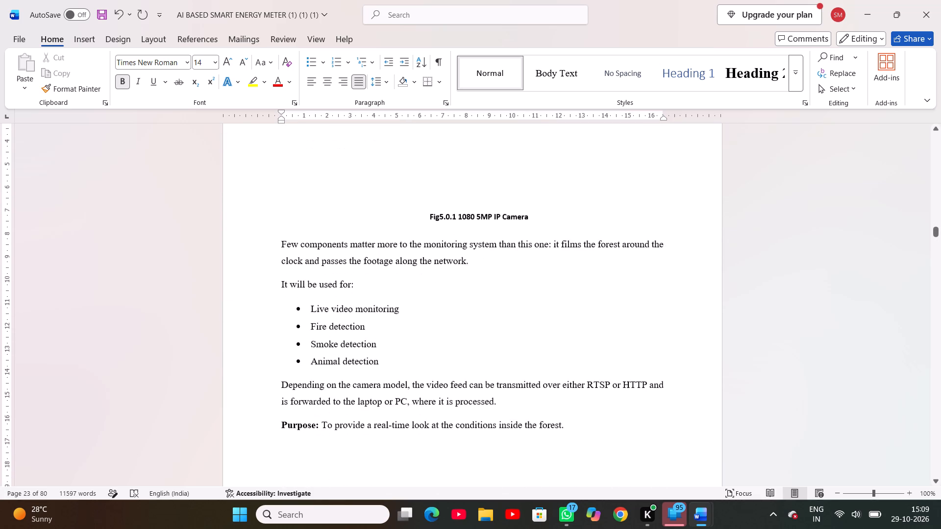
{"action": "scroll", "coordinate": [277, 302], "scroll_direction": "down", "scroll_amount": 2}
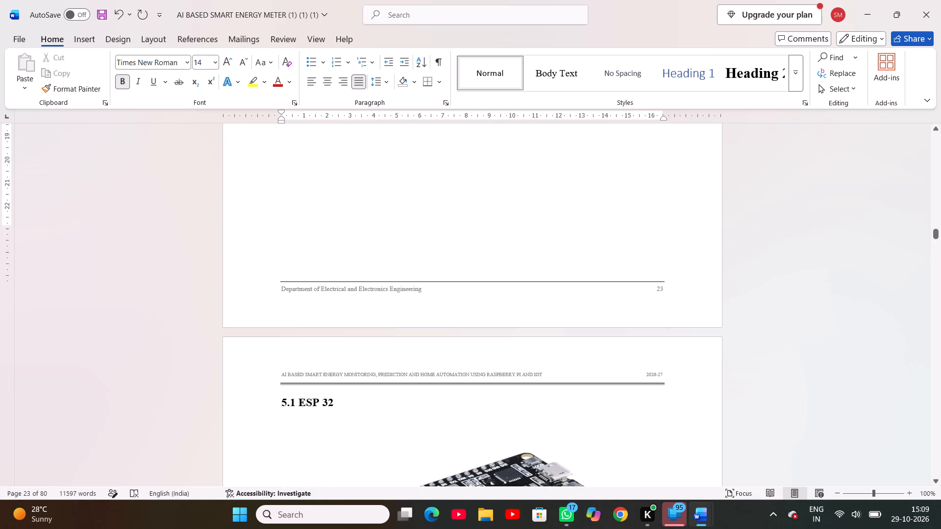
{"action": "scroll", "coordinate": [277, 302], "scroll_direction": "down", "scroll_amount": 4}
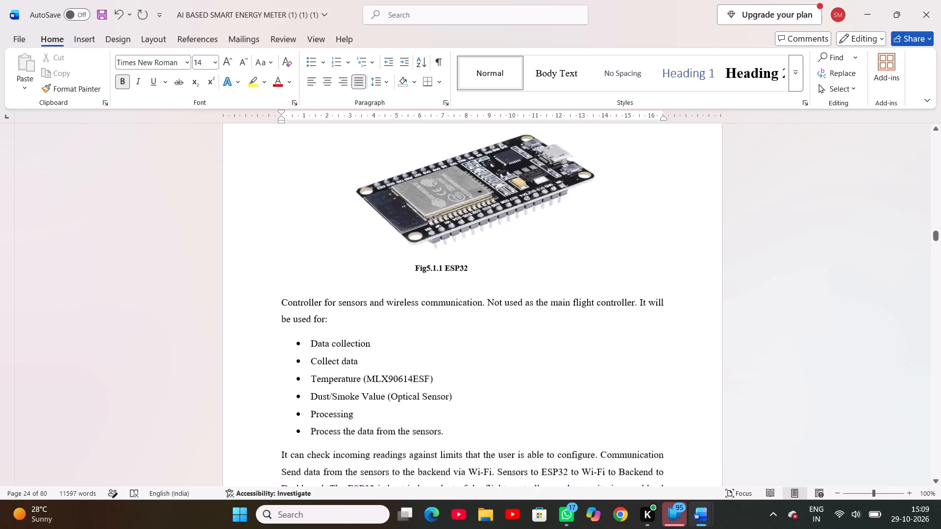
{"action": "scroll", "coordinate": [277, 302], "scroll_direction": "down", "scroll_amount": 2}
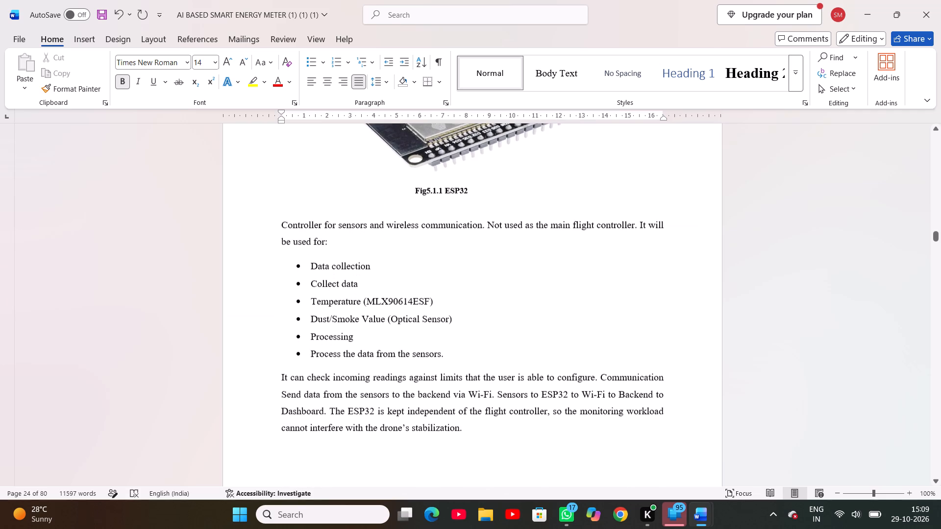
{"action": "left_click", "coordinate": [334, 385]}
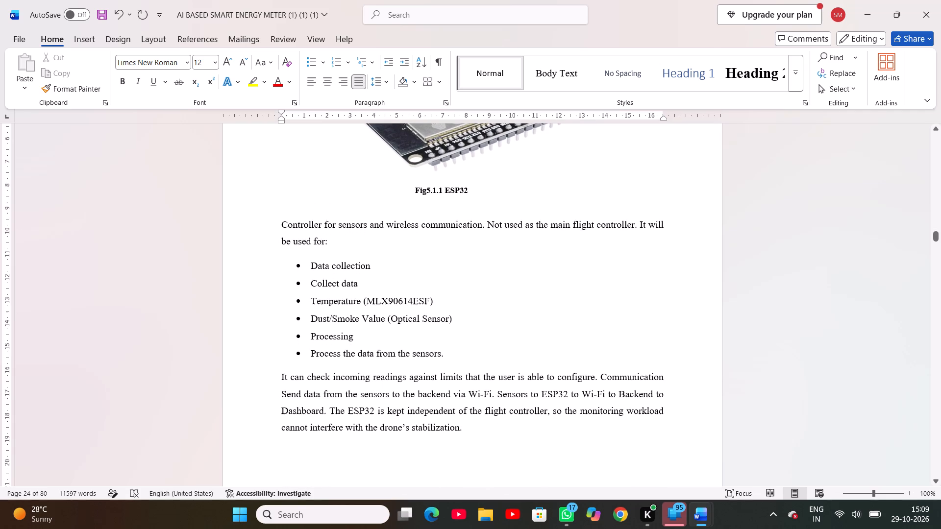
{"action": "scroll", "coordinate": [334, 385], "scroll_direction": "down", "scroll_amount": 2}
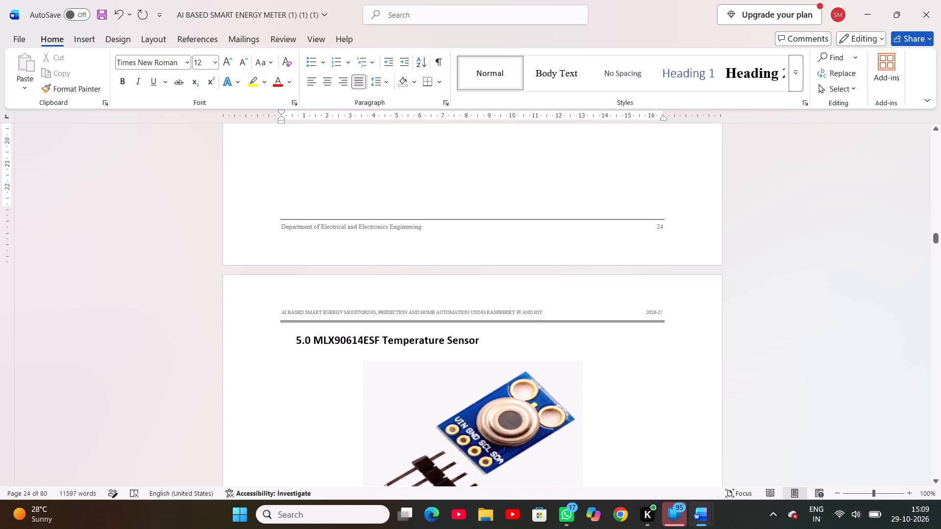
Remove the automatic 5.0 number and the indent from the MLX90614ESF Temperature Sensor heading.
{"action": "left_click", "coordinate": [293, 343]}
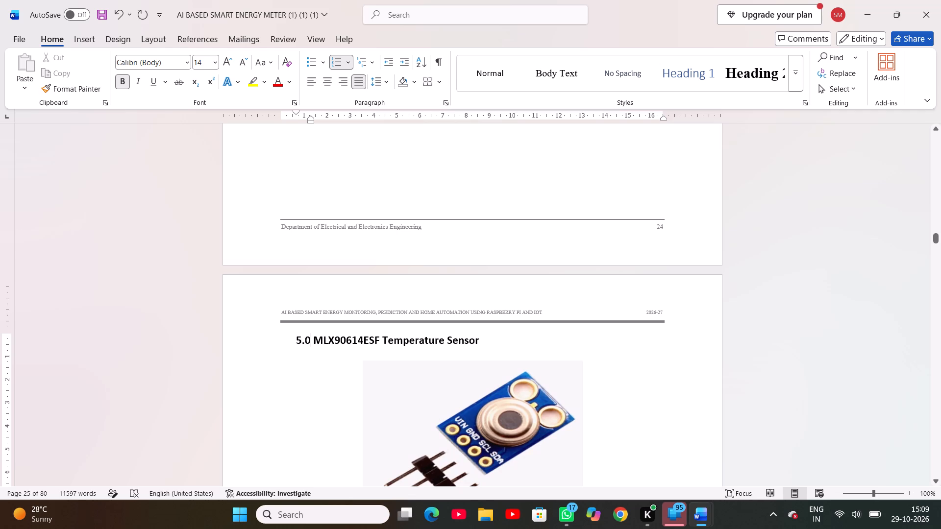
{"action": "left_click", "coordinate": [295, 339]}
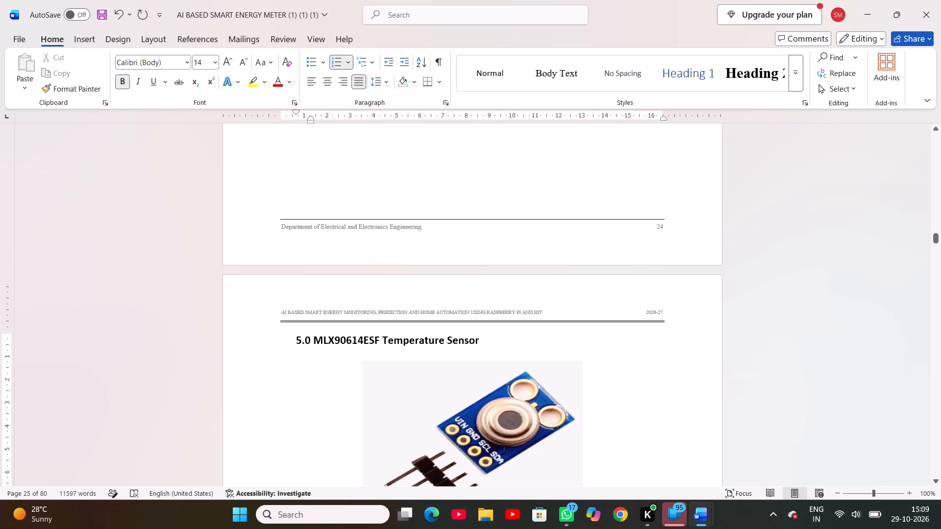
{"action": "left_click", "coordinate": [295, 339]}
{"action": "left_click", "coordinate": [294, 339]}
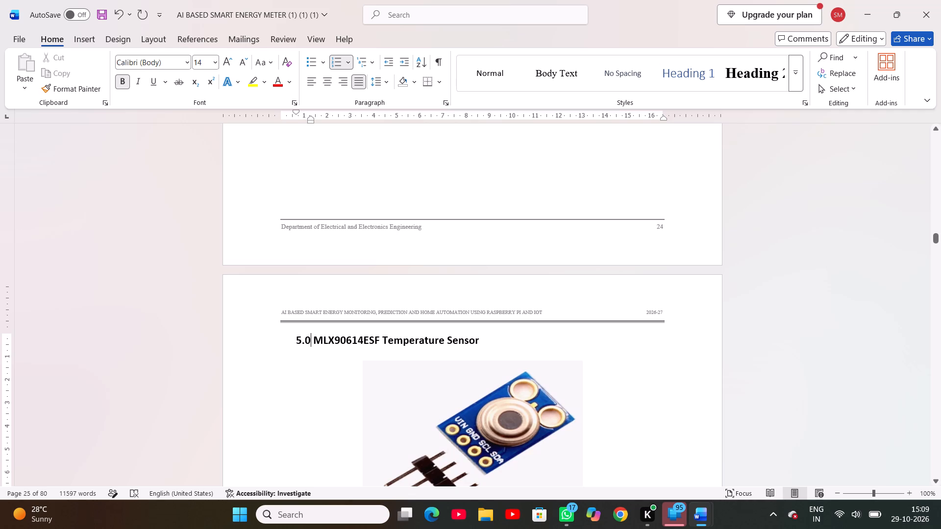
{"action": "double_click", "coordinate": [293, 339]}
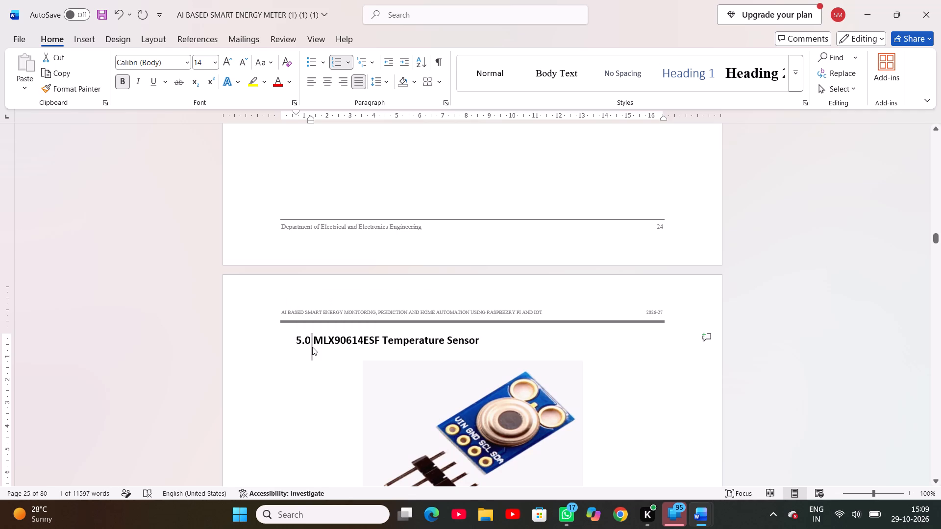
{"action": "left_click", "coordinate": [312, 347]}
{"action": "key", "text": "BackSpace"}
{"action": "key", "text": "BackSpace"}
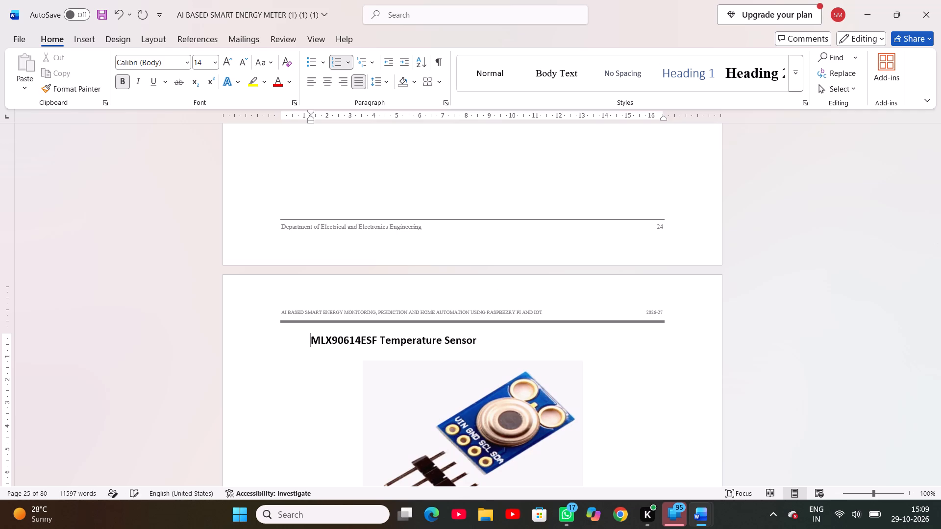
{"action": "key", "text": "BackSpace"}
{"action": "key", "text": "BackSpace"}
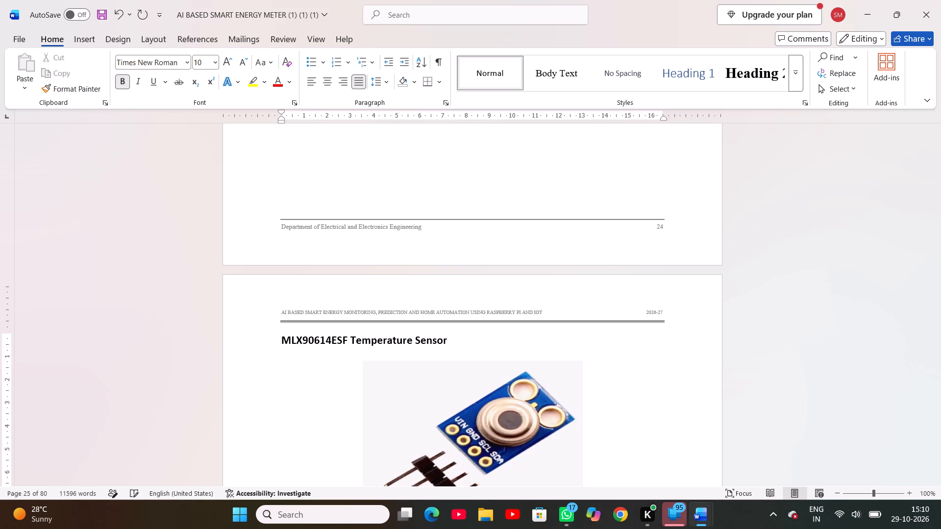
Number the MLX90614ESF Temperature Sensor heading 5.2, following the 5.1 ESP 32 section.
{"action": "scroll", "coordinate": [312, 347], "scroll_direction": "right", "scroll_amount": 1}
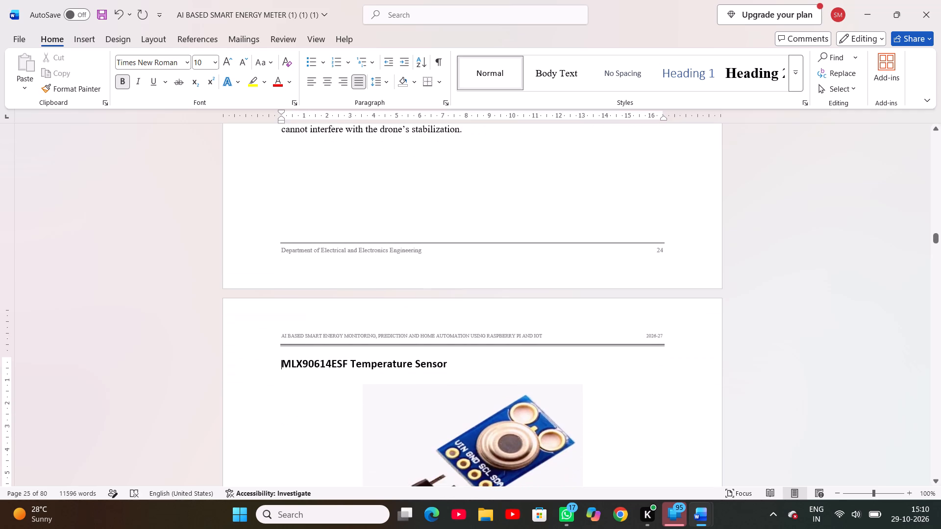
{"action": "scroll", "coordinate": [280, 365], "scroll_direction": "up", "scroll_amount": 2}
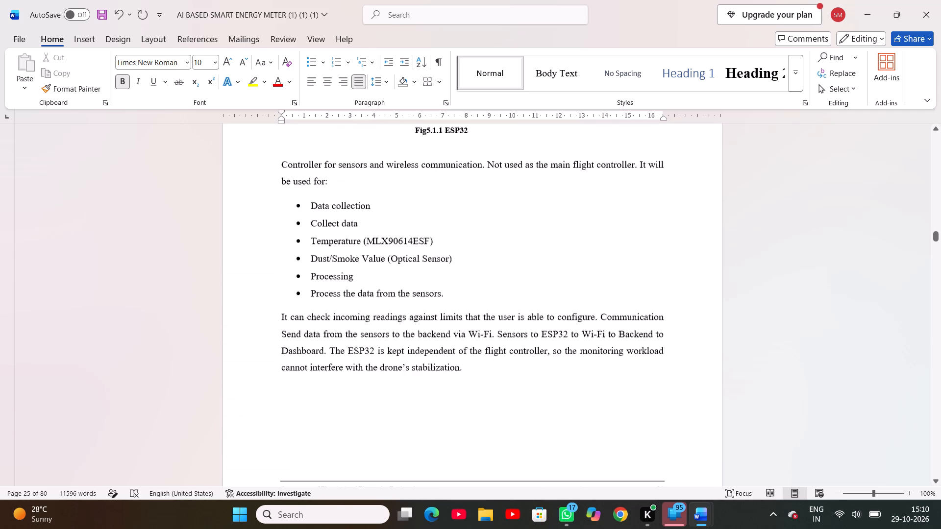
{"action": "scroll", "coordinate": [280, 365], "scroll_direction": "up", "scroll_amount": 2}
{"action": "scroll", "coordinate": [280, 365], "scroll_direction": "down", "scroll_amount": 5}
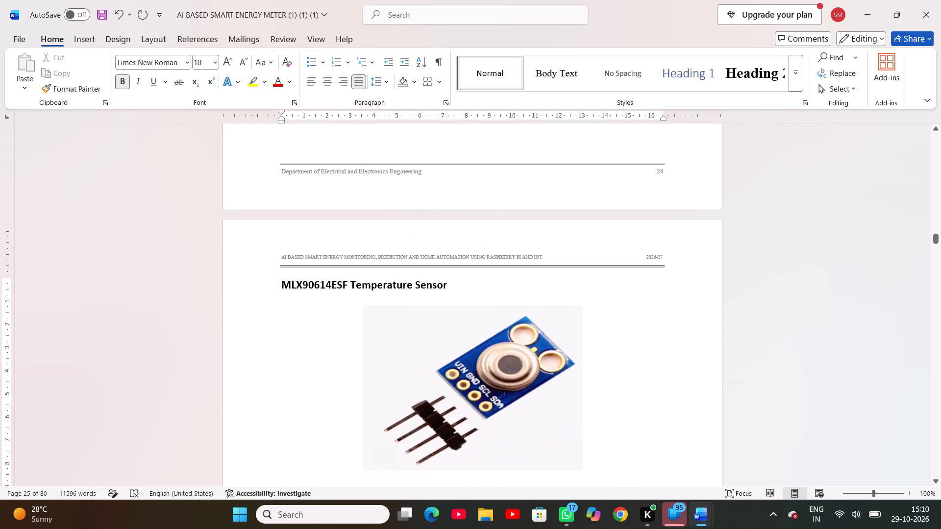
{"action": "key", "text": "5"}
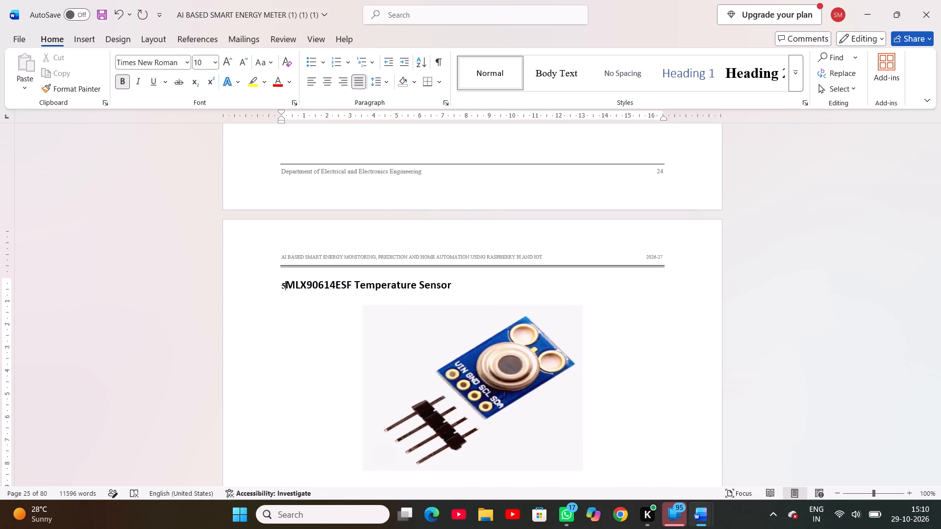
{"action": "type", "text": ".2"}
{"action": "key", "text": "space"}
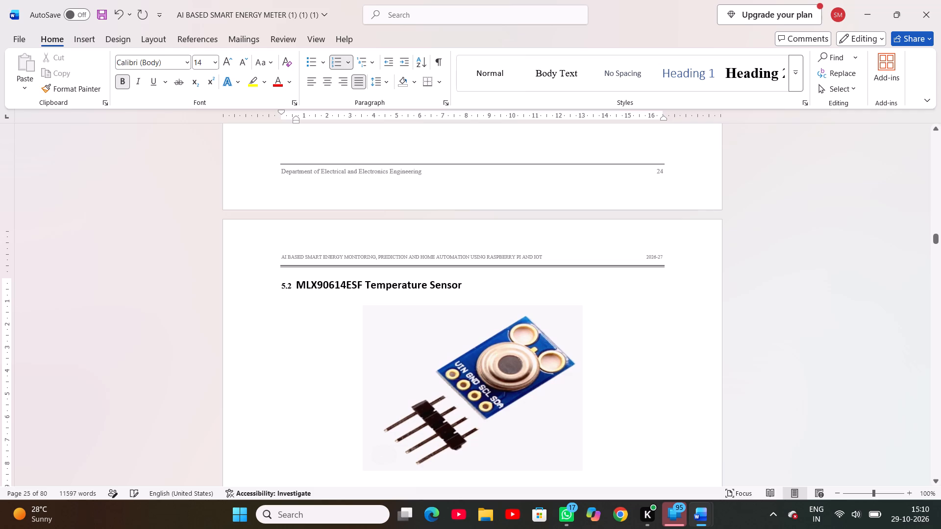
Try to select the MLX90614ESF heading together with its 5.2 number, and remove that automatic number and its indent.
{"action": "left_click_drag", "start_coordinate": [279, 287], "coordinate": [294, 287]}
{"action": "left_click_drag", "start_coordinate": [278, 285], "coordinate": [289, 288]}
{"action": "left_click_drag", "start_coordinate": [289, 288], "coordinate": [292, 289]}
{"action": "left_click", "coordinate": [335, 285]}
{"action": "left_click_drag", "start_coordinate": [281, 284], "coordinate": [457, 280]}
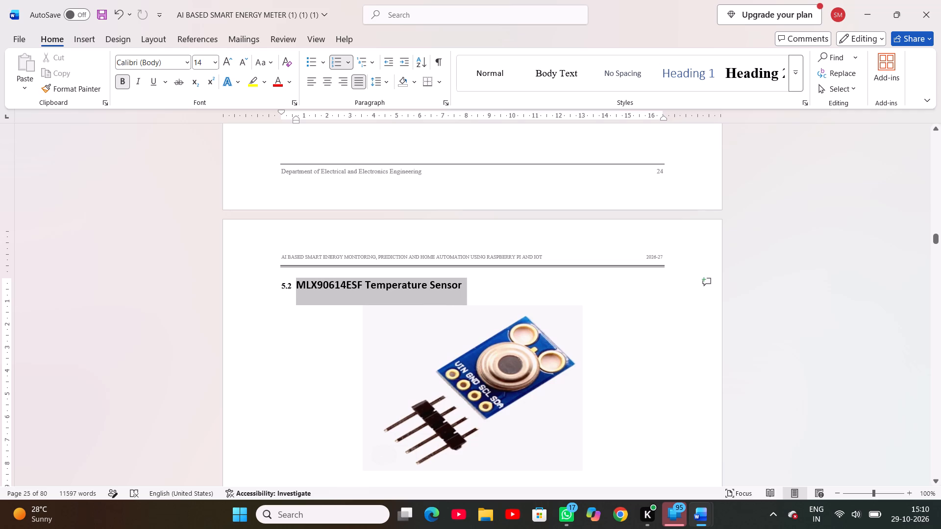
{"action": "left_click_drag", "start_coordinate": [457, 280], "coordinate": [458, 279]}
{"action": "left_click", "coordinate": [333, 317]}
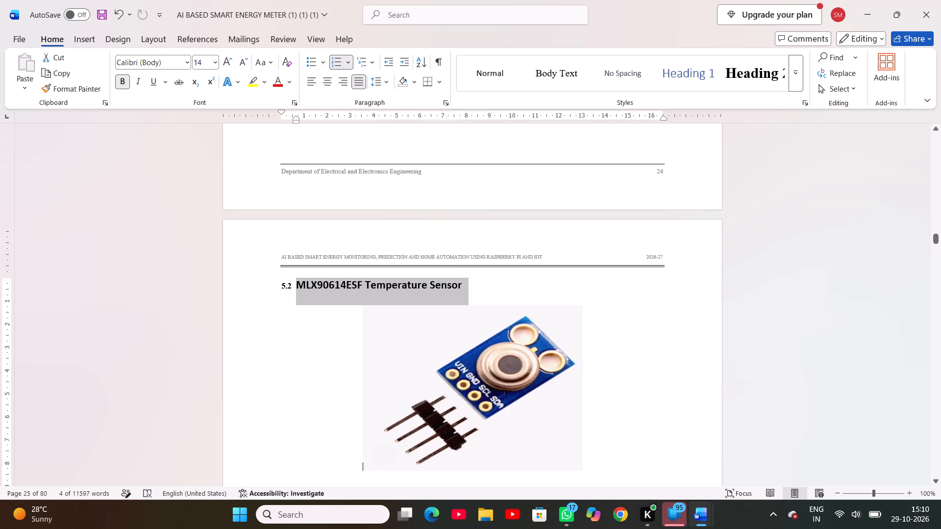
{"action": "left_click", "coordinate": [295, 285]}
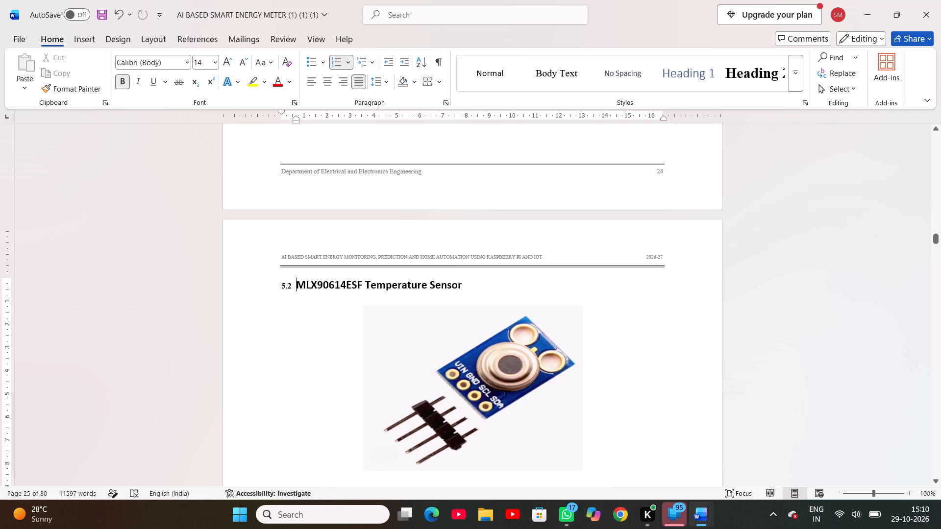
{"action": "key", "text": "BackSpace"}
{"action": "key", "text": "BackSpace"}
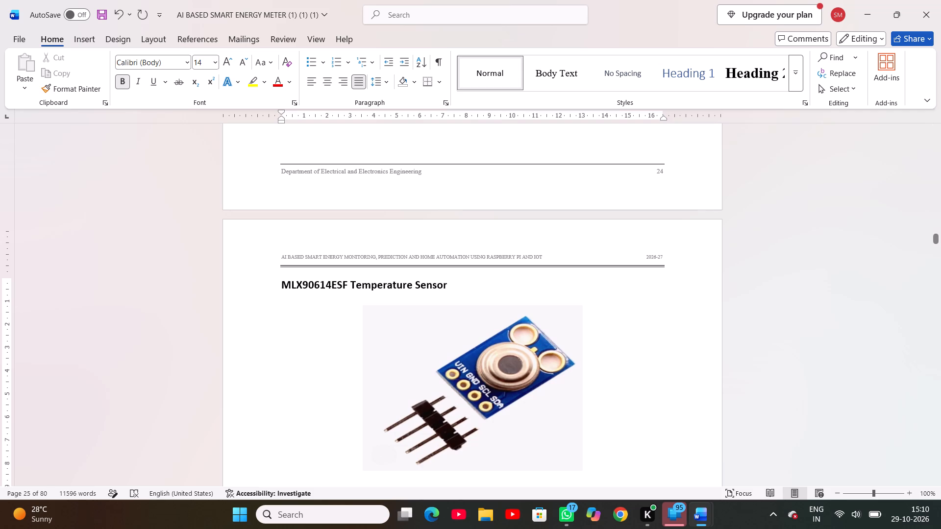
Number the MLX90614ESF Temperature Sensor heading 5.2, with a space between the number and the title.
{"action": "key", "text": "shift+percent"}
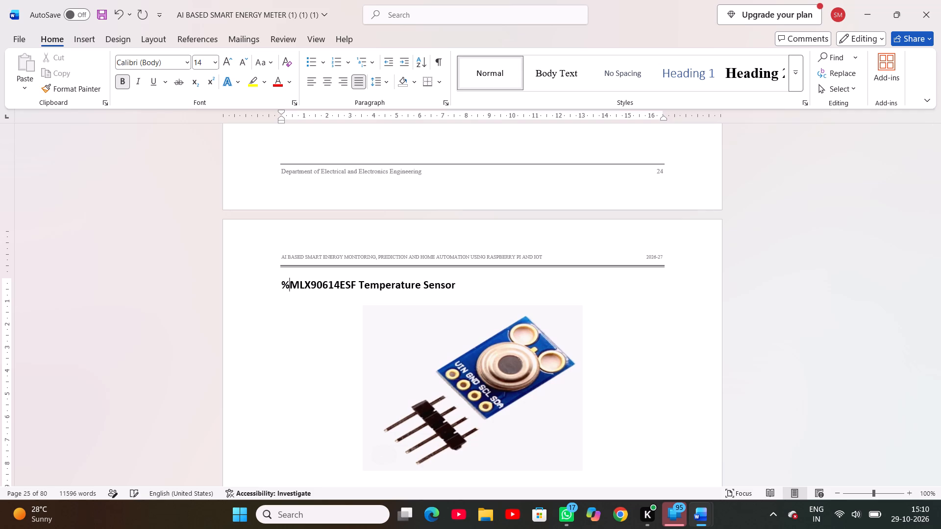
{"action": "key", "text": "BackSpace"}
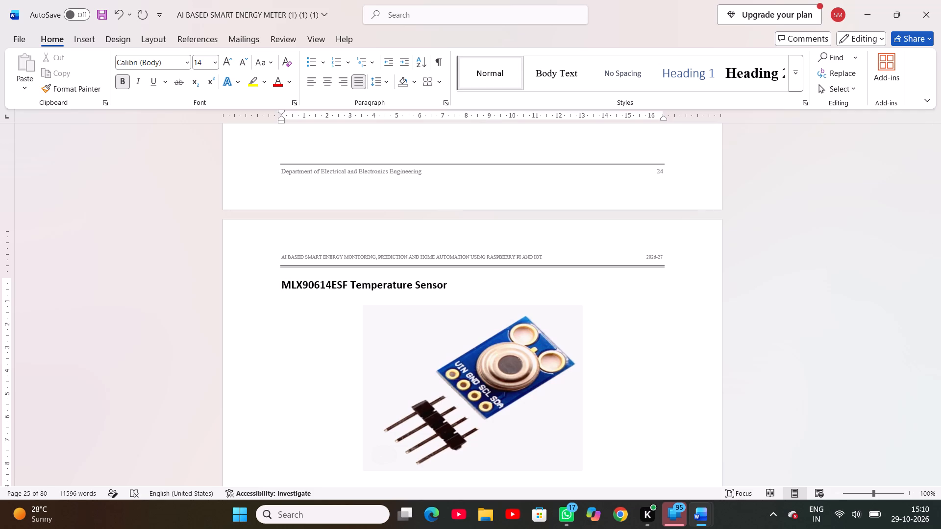
{"action": "key", "text": "5"}
{"action": "type", "text": ".2"}
{"action": "key", "text": "space"}
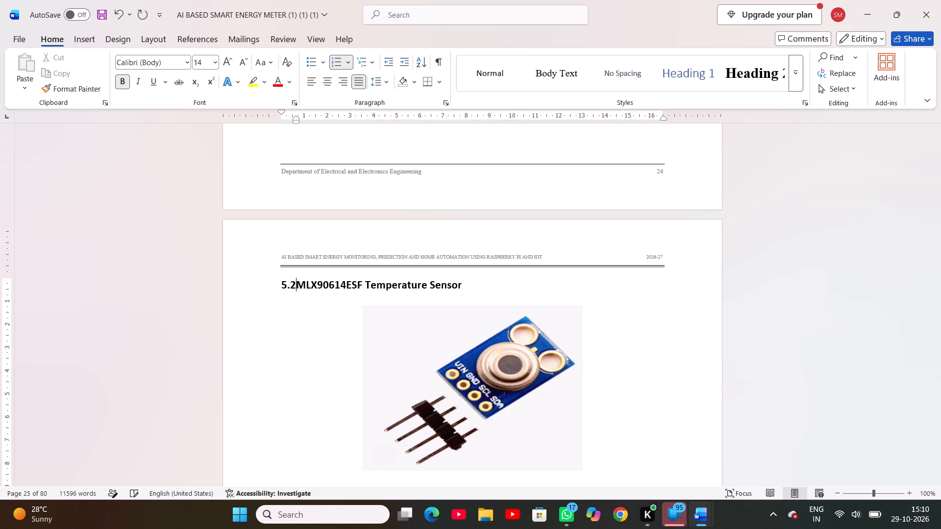
{"action": "key", "text": "space"}
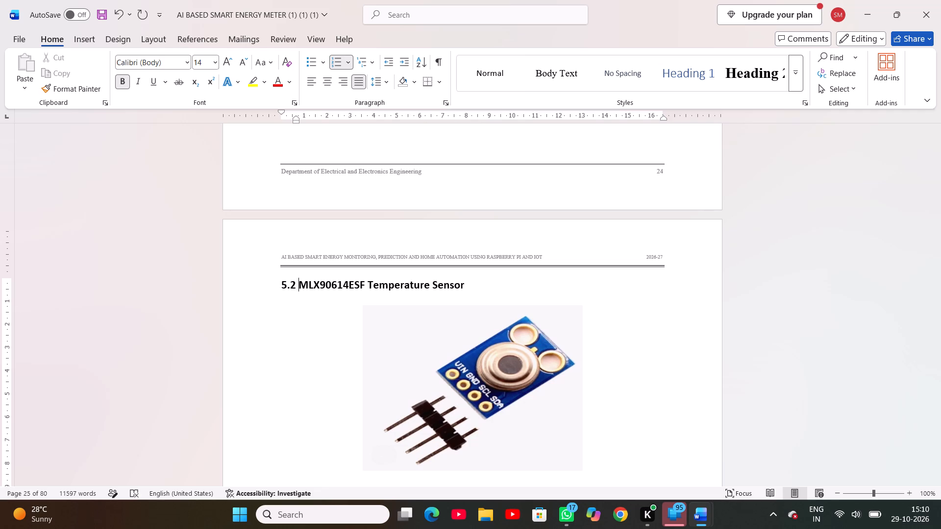
Justify the body text and bullet list below the Fig5.2.1 MLX90614ESF Temperature Sensor caption.
{"action": "scroll", "coordinate": [308, 325], "scroll_direction": "down", "scroll_amount": 3}
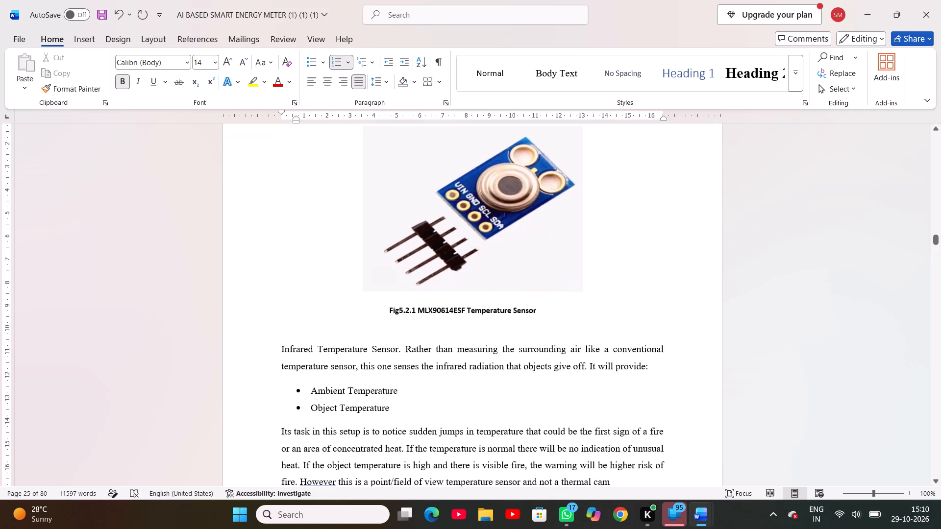
{"action": "scroll", "coordinate": [308, 325], "scroll_direction": "down", "scroll_amount": 1}
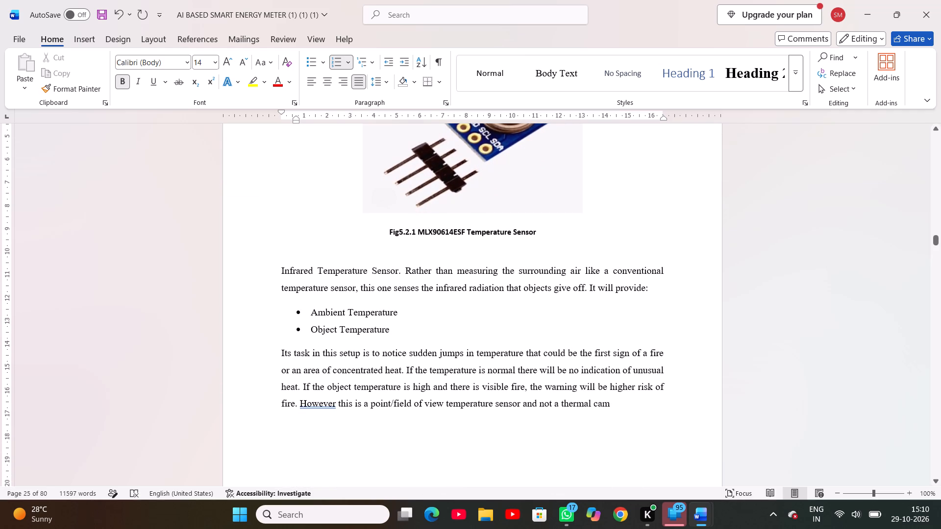
{"action": "left_click_drag", "start_coordinate": [278, 268], "coordinate": [618, 383]}
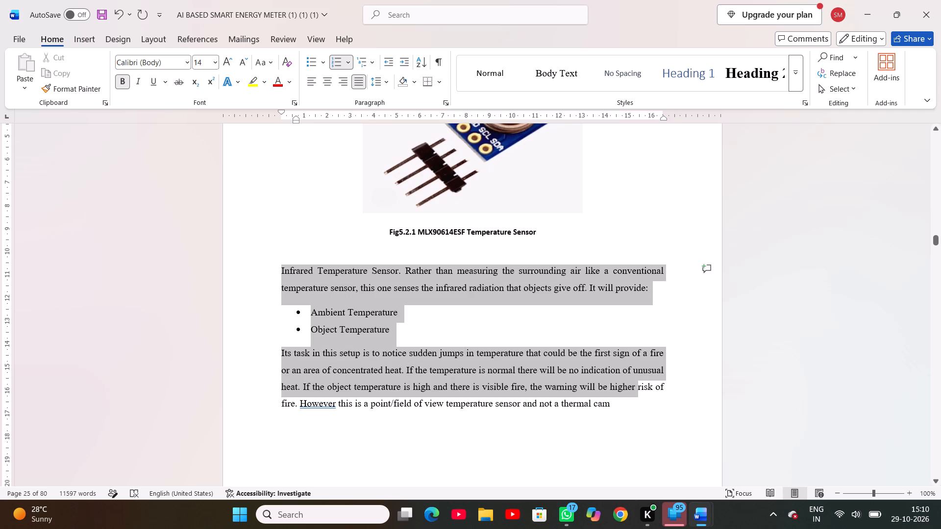
{"action": "left_click_drag", "start_coordinate": [618, 383], "coordinate": [619, 413]}
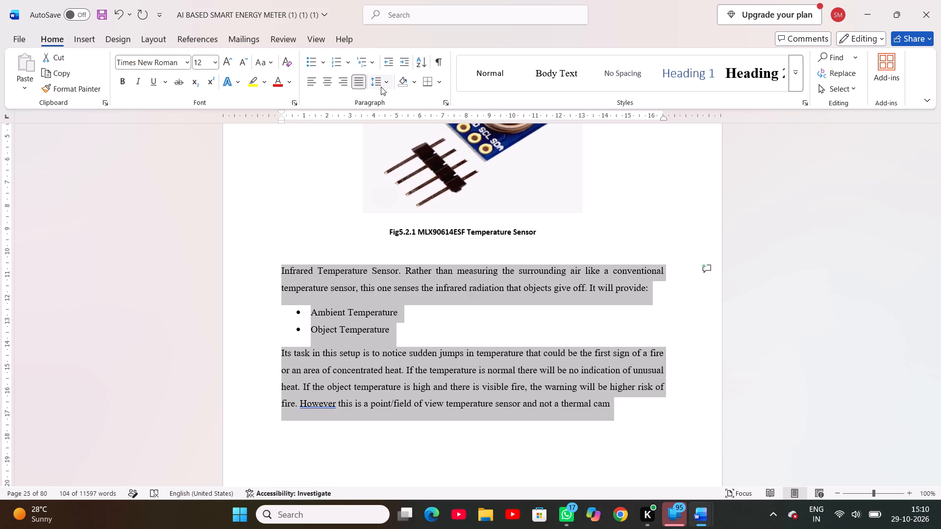
{"action": "left_click", "coordinate": [360, 86]}
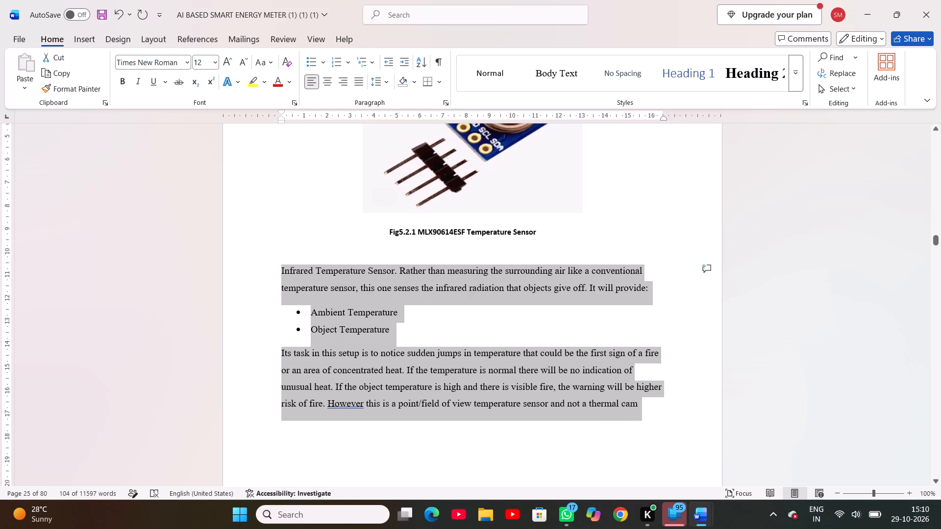
{"action": "left_click", "coordinate": [359, 87]}
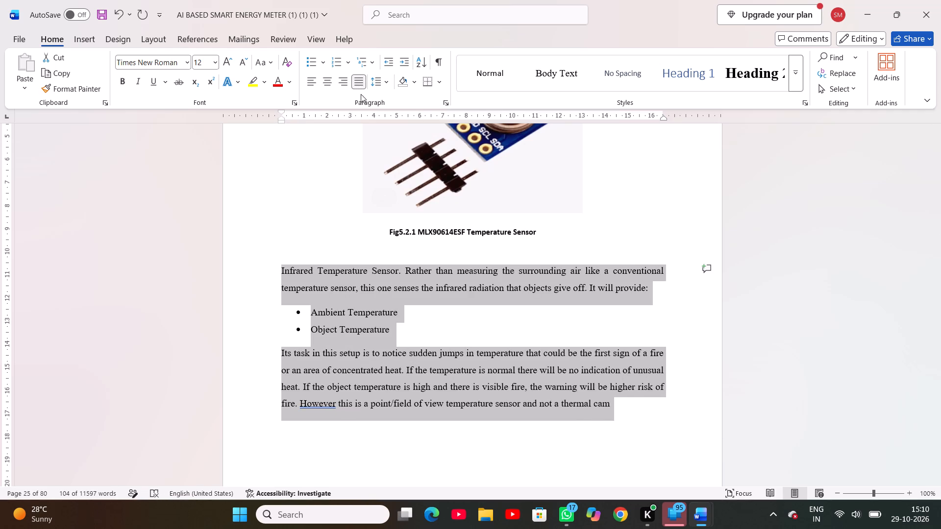
{"action": "left_click", "coordinate": [440, 320]}
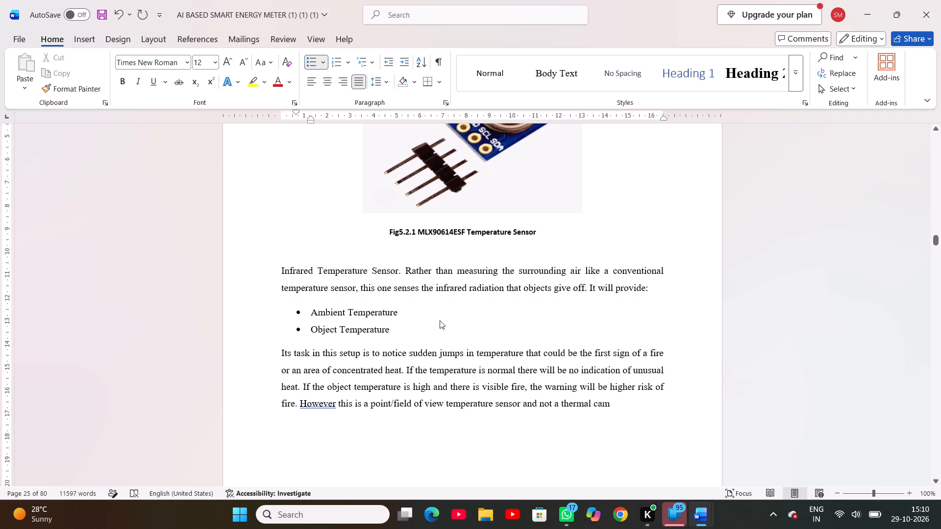
Review the numbering, captions and layout of the MLX90614ESF, Optical Dust/Smoke Sensor and 5.4 Voltage Regulator sections.
{"action": "scroll", "coordinate": [440, 389], "scroll_direction": "down", "scroll_amount": 2}
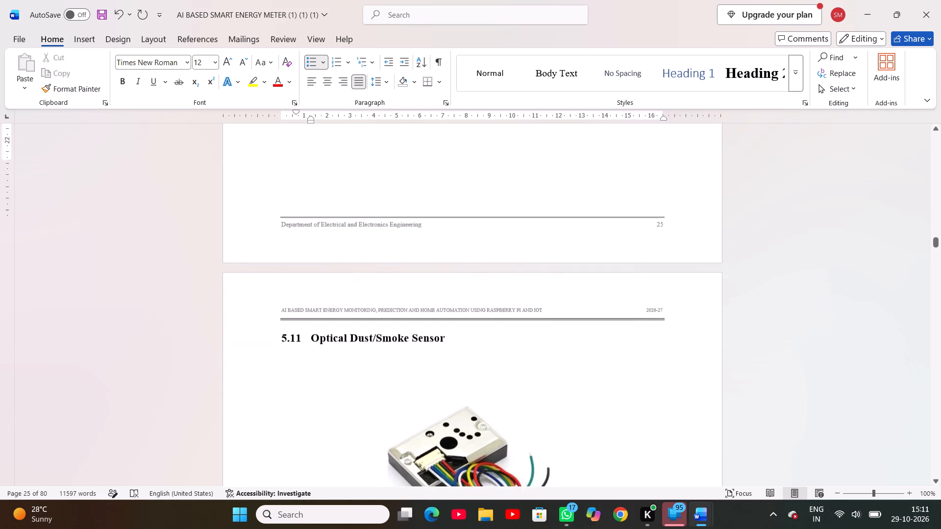
{"action": "scroll", "coordinate": [440, 389], "scroll_direction": "down", "scroll_amount": 2}
{"action": "scroll", "coordinate": [440, 389], "scroll_direction": "up", "scroll_amount": 1}
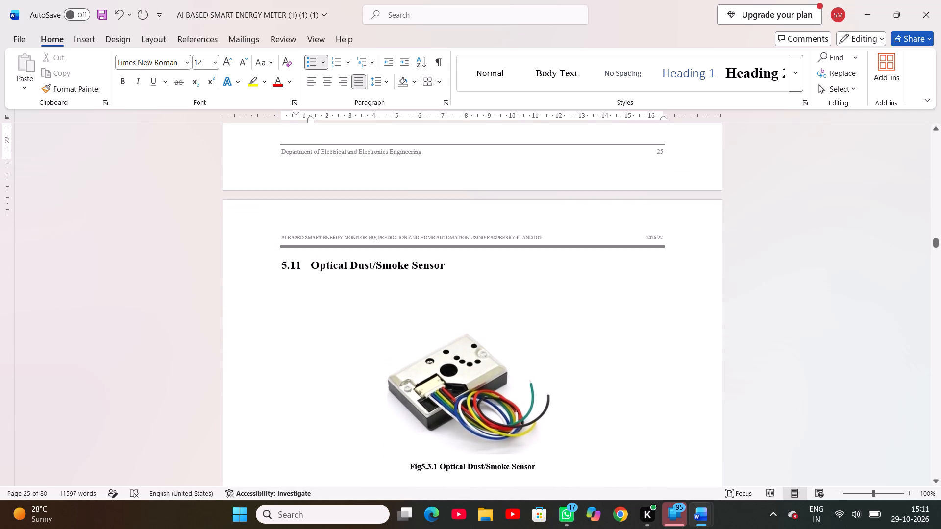
{"action": "scroll", "coordinate": [440, 389], "scroll_direction": "up", "scroll_amount": 2}
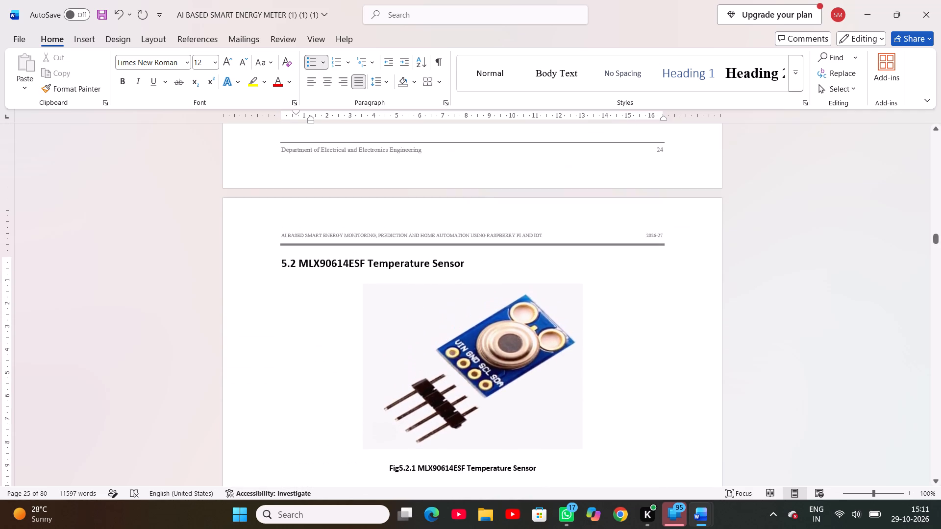
{"action": "scroll", "coordinate": [440, 389], "scroll_direction": "up", "scroll_amount": 4}
{"action": "scroll", "coordinate": [440, 389], "scroll_direction": "down", "scroll_amount": 2}
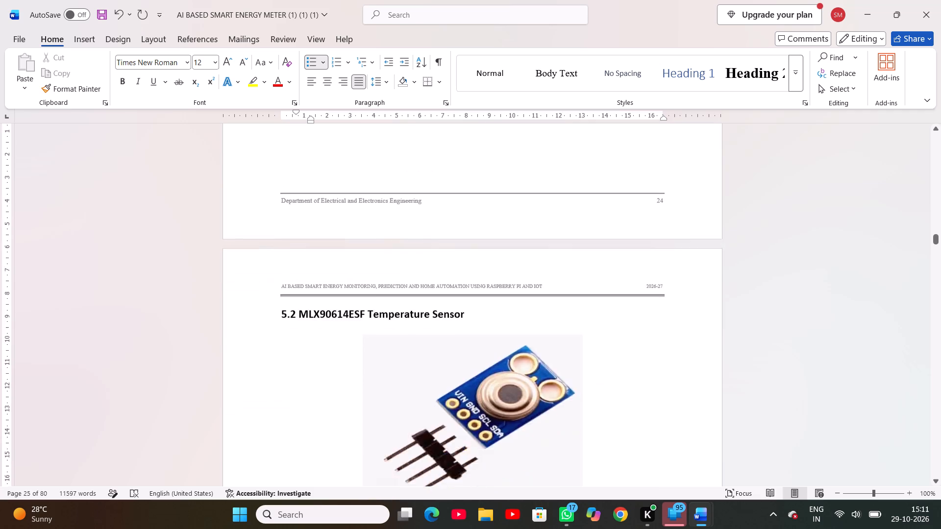
{"action": "scroll", "coordinate": [440, 389], "scroll_direction": "down", "scroll_amount": 1}
{"action": "scroll", "coordinate": [440, 389], "scroll_direction": "up", "scroll_amount": 2}
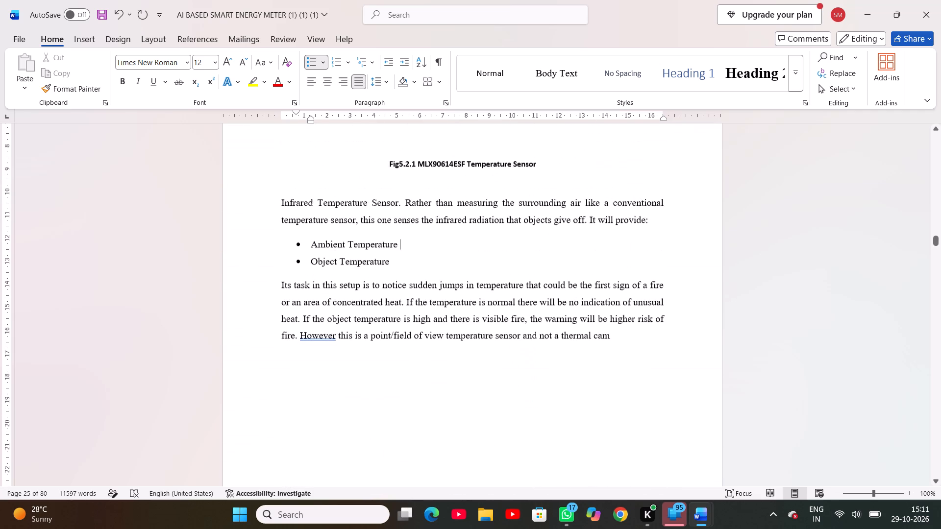
{"action": "scroll", "coordinate": [440, 389], "scroll_direction": "down", "scroll_amount": 2}
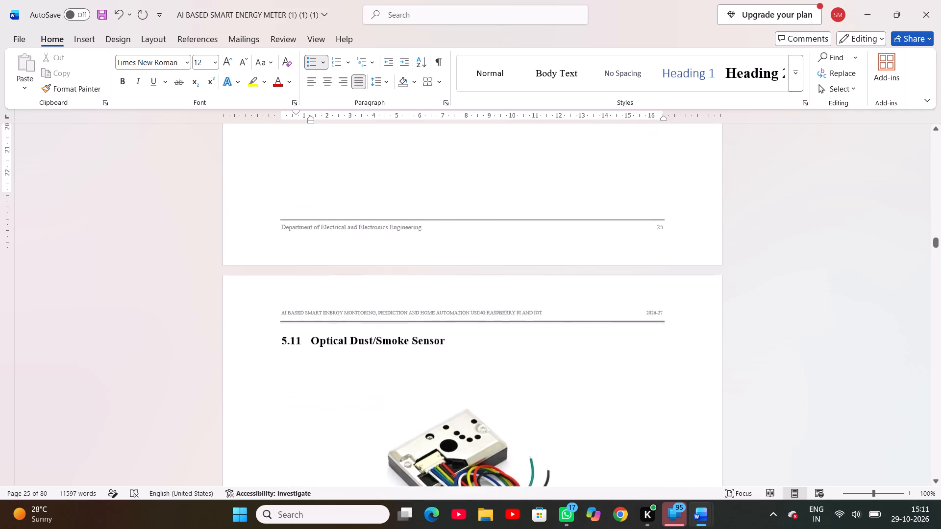
{"action": "scroll", "coordinate": [440, 389], "scroll_direction": "down", "scroll_amount": 1}
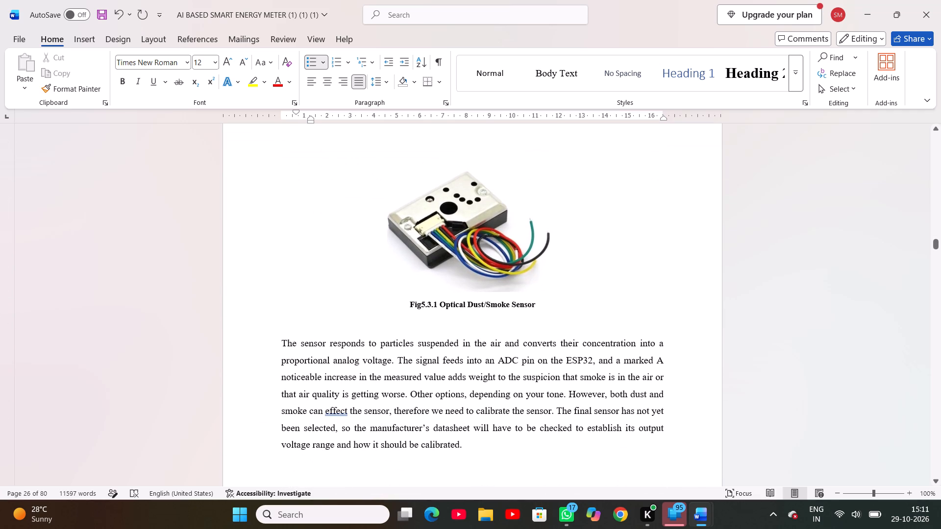
{"action": "scroll", "coordinate": [440, 389], "scroll_direction": "down", "scroll_amount": 4}
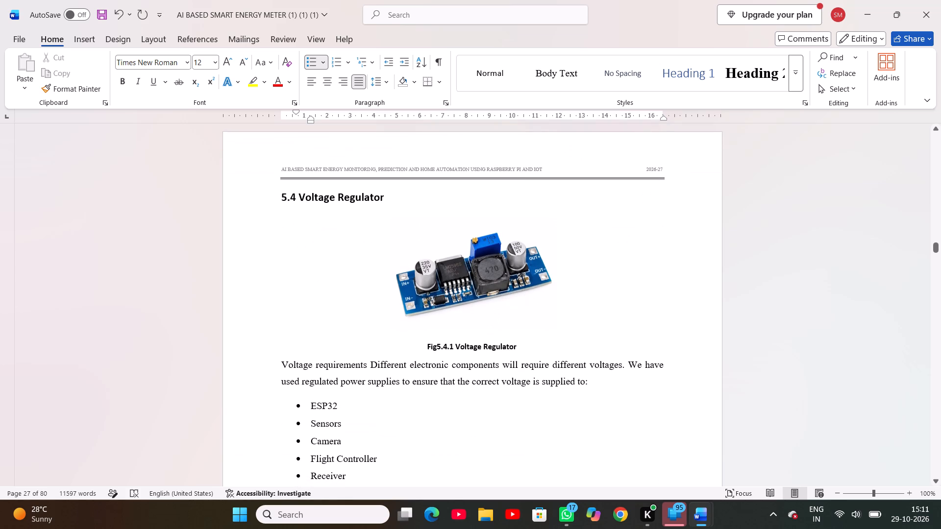
{"action": "scroll", "coordinate": [440, 389], "scroll_direction": "down", "scroll_amount": 2}
{"action": "scroll", "coordinate": [440, 389], "scroll_direction": "up", "scroll_amount": 1}
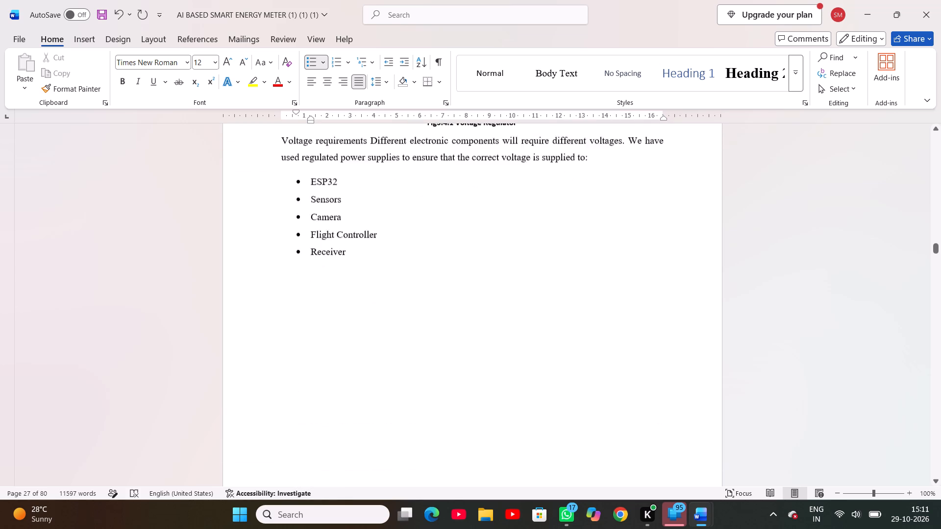
{"action": "scroll", "coordinate": [440, 389], "scroll_direction": "up", "scroll_amount": 2}
{"action": "scroll", "coordinate": [440, 389], "scroll_direction": "down", "scroll_amount": 1}
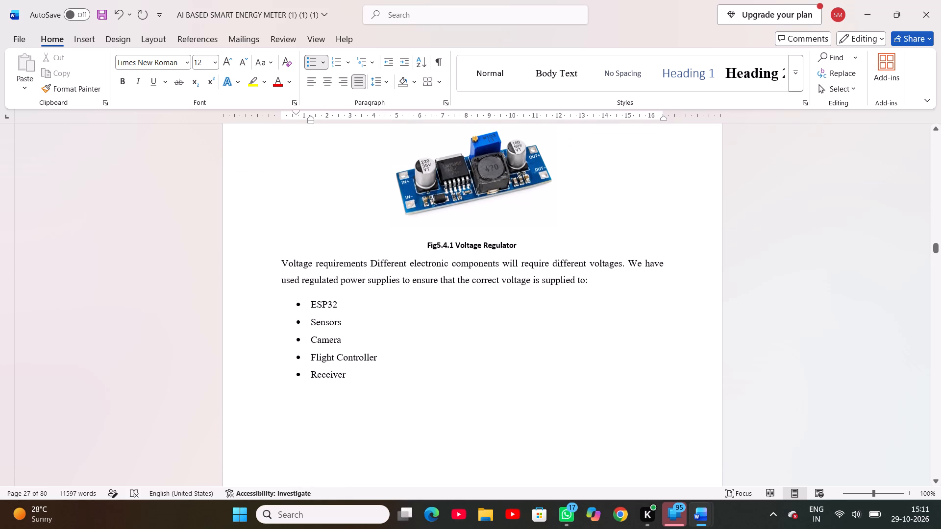
{"action": "scroll", "coordinate": [440, 389], "scroll_direction": "down", "scroll_amount": 1}
{"action": "scroll", "coordinate": [440, 389], "scroll_direction": "up", "scroll_amount": 1}
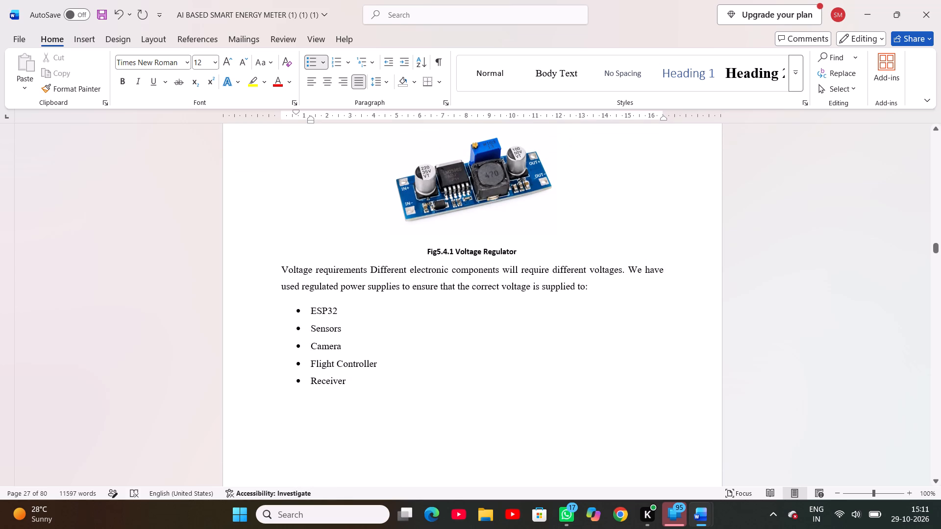
Apply the plain blue-fill text effect to the Fig5.4.1 Voltage Regulator caption.
{"action": "left_click_drag", "start_coordinate": [425, 250], "coordinate": [508, 252]}
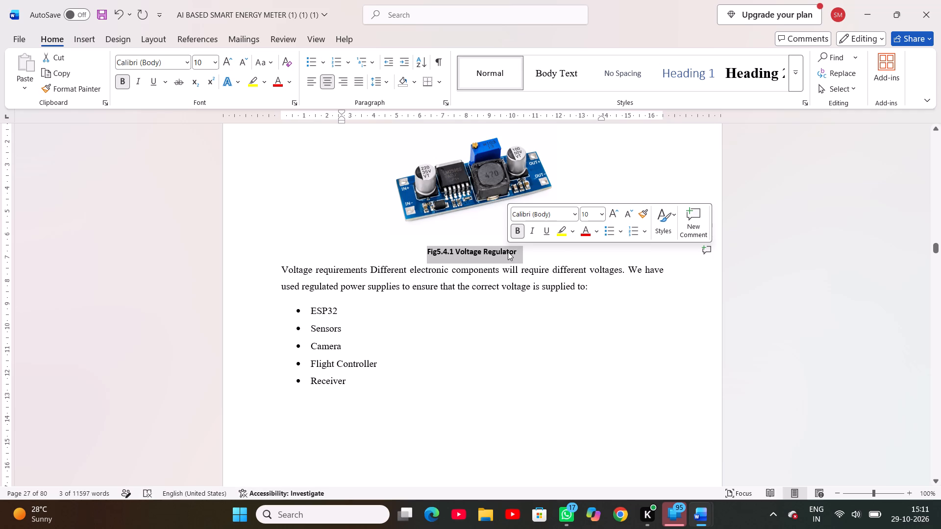
{"action": "left_click", "coordinate": [226, 83]}
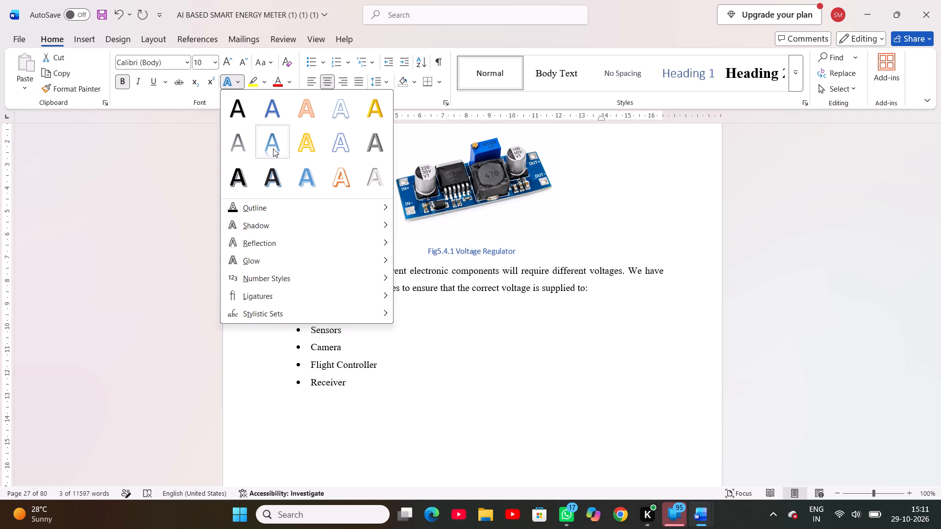
{"action": "left_click", "coordinate": [274, 118]}
{"action": "left_click", "coordinate": [394, 245]}
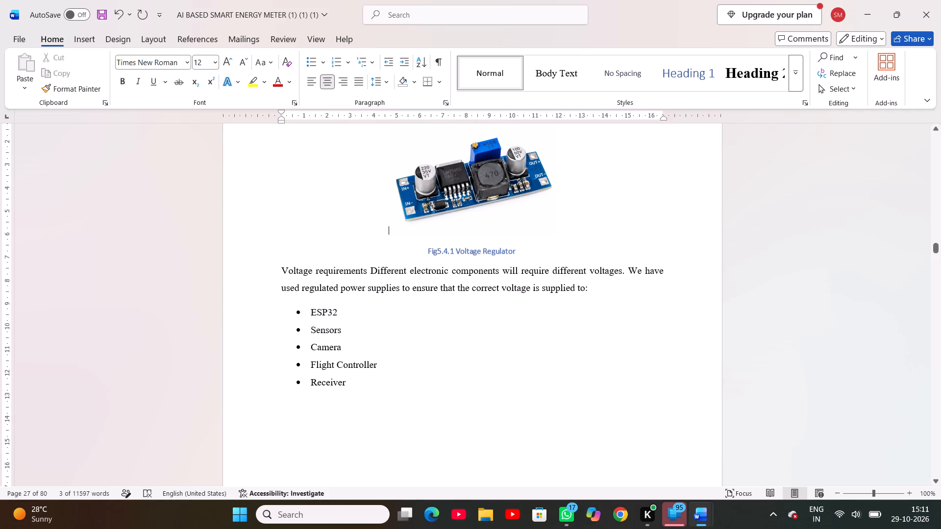
Review the layout and heading numbering from 5.4 Voltage Regulator through 5.5 Laptop/PC to the Software Requirements and Python sections.
{"action": "scroll", "coordinate": [458, 361], "scroll_direction": "up", "scroll_amount": 2}
{"action": "scroll", "coordinate": [458, 361], "scroll_direction": "down", "scroll_amount": 1}
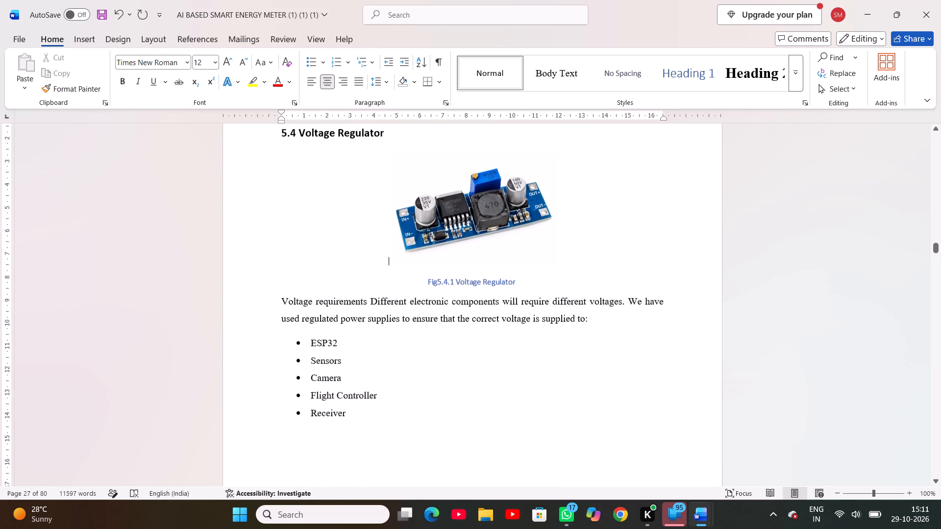
{"action": "scroll", "coordinate": [458, 361], "scroll_direction": "down", "scroll_amount": 3}
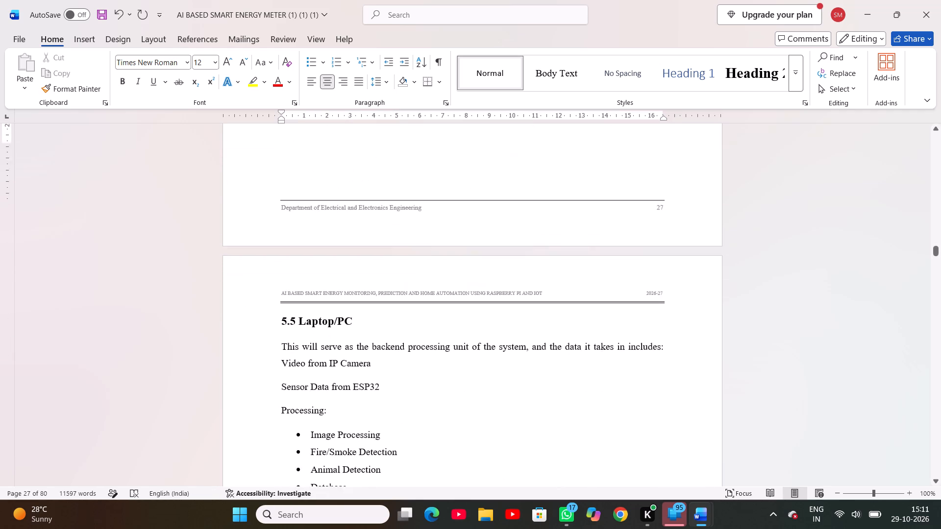
{"action": "scroll", "coordinate": [458, 361], "scroll_direction": "down", "scroll_amount": 1}
{"action": "left_click", "coordinate": [323, 236]}
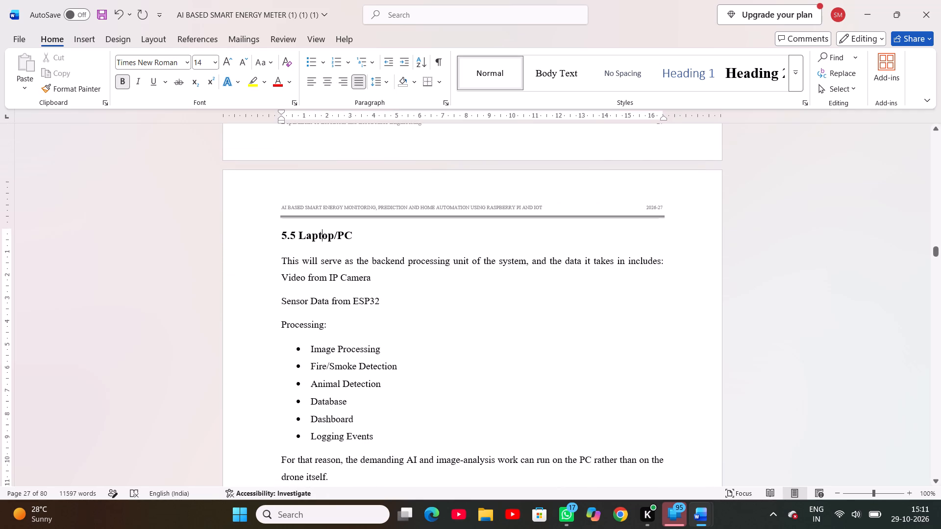
{"action": "scroll", "coordinate": [412, 382], "scroll_direction": "down", "scroll_amount": 1}
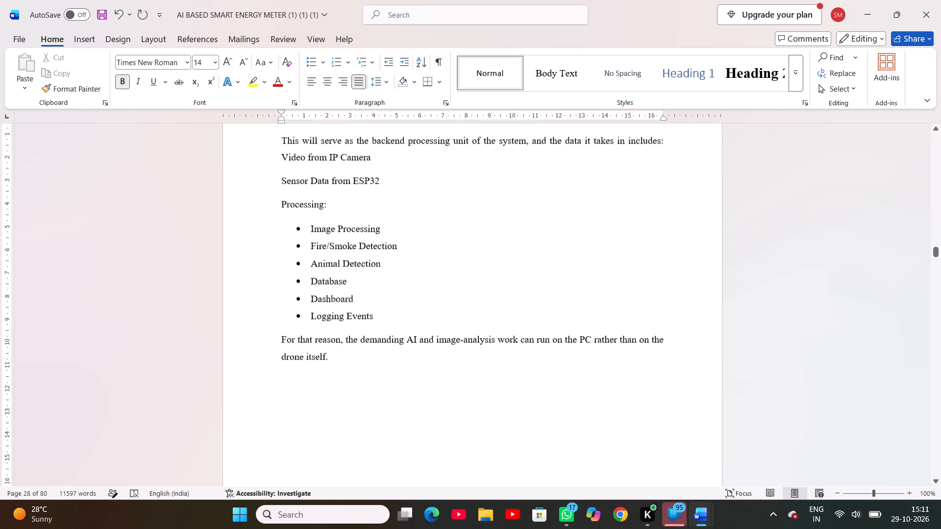
{"action": "scroll", "coordinate": [412, 382], "scroll_direction": "down", "scroll_amount": 1}
{"action": "scroll", "coordinate": [412, 382], "scroll_direction": "up", "scroll_amount": 1}
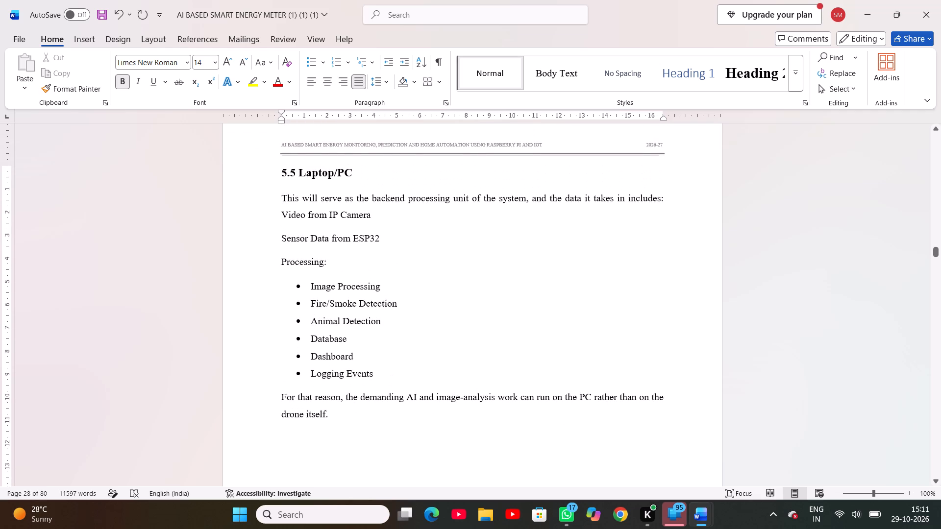
{"action": "scroll", "coordinate": [412, 382], "scroll_direction": "down", "scroll_amount": 2}
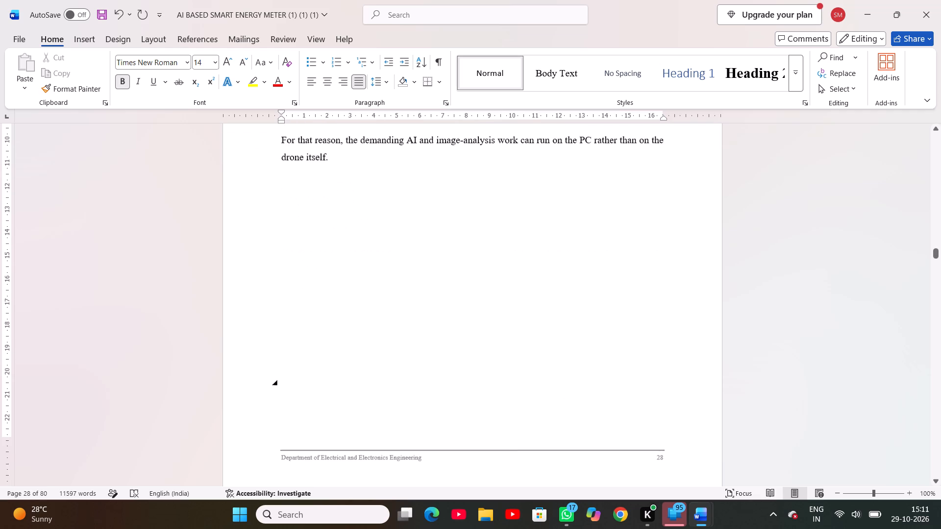
{"action": "scroll", "coordinate": [412, 382], "scroll_direction": "down", "scroll_amount": 2}
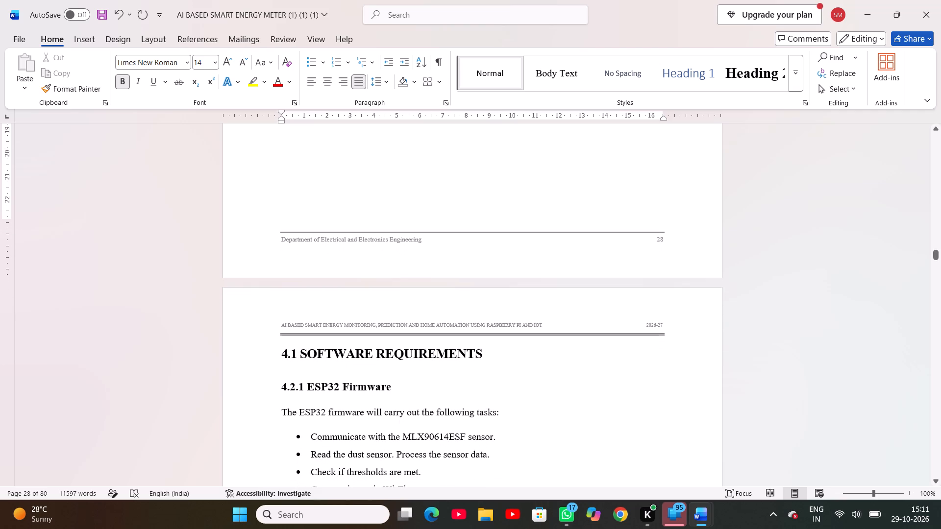
{"action": "scroll", "coordinate": [412, 382], "scroll_direction": "up", "scroll_amount": 3}
{"action": "scroll", "coordinate": [412, 382], "scroll_direction": "down", "scroll_amount": 1}
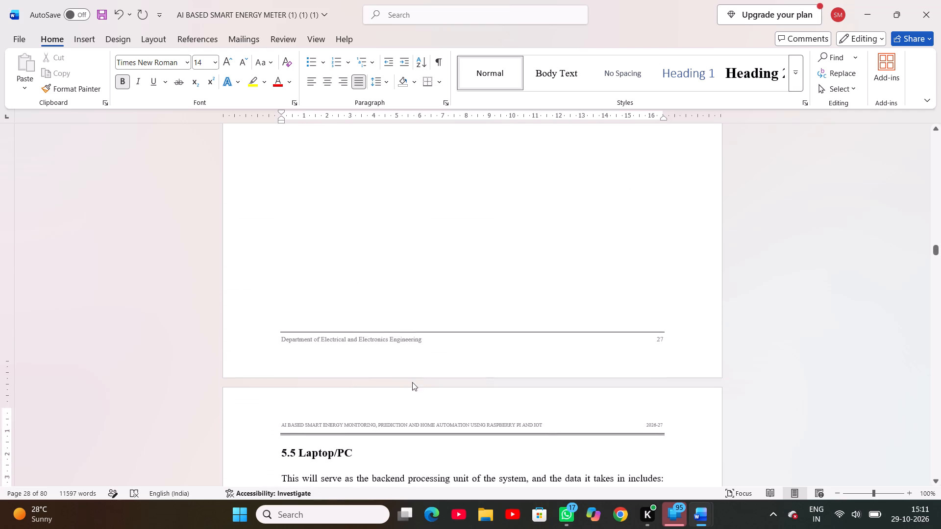
{"action": "scroll", "coordinate": [412, 382], "scroll_direction": "down", "scroll_amount": 6}
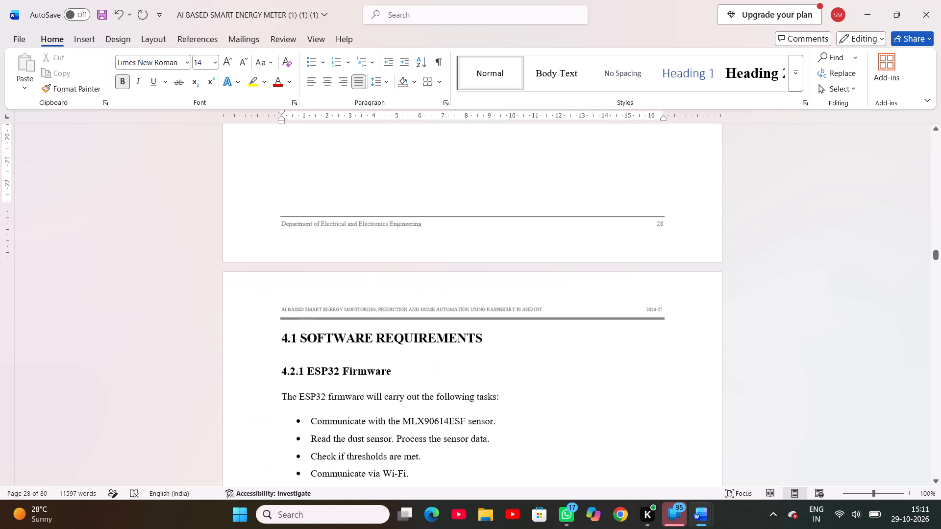
{"action": "scroll", "coordinate": [412, 382], "scroll_direction": "down", "scroll_amount": 3}
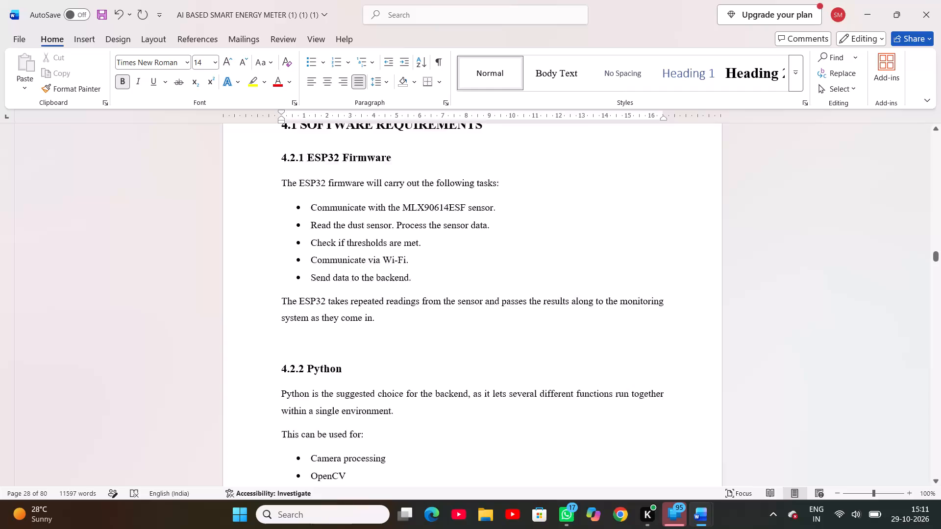
Review the heading numbering and layout of the Software Requirements sections, from ESP32 Firmware through OpenCV to the Fire/Smoke Detection Module.
{"action": "scroll", "coordinate": [412, 382], "scroll_direction": "down", "scroll_amount": 3}
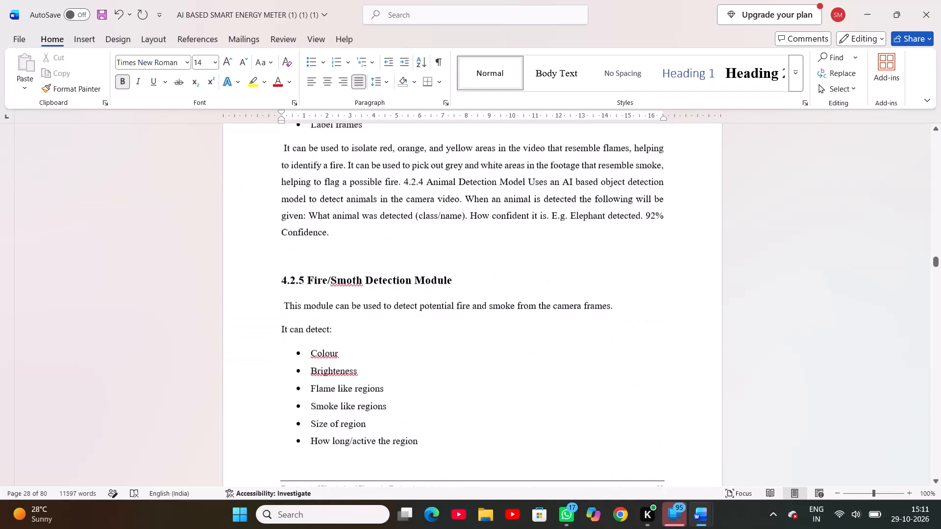
{"action": "scroll", "coordinate": [412, 382], "scroll_direction": "down", "scroll_amount": 1}
{"action": "scroll", "coordinate": [412, 382], "scroll_direction": "up", "scroll_amount": 3}
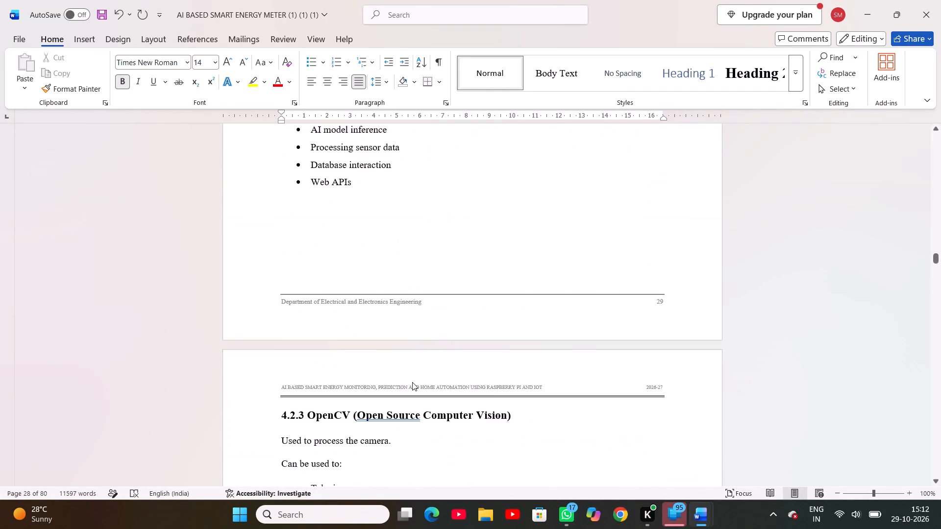
{"action": "scroll", "coordinate": [412, 382], "scroll_direction": "up", "scroll_amount": 4}
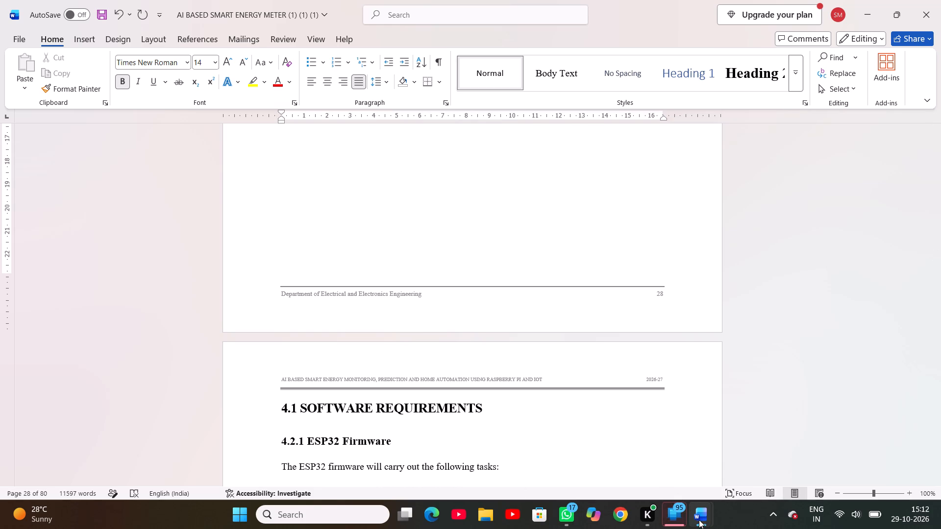
Switch to the smart forest surveillance drone document and examine its section numbering, captions and layout through 5.5 Laptop/PC.
{"action": "left_click", "coordinate": [734, 468]}
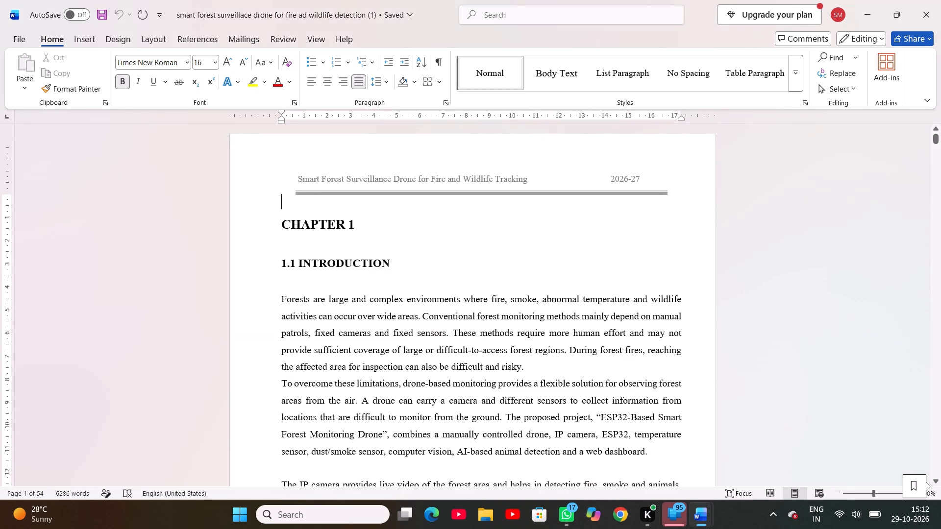
{"action": "scroll", "coordinate": [522, 396], "scroll_direction": "down", "scroll_amount": 13}
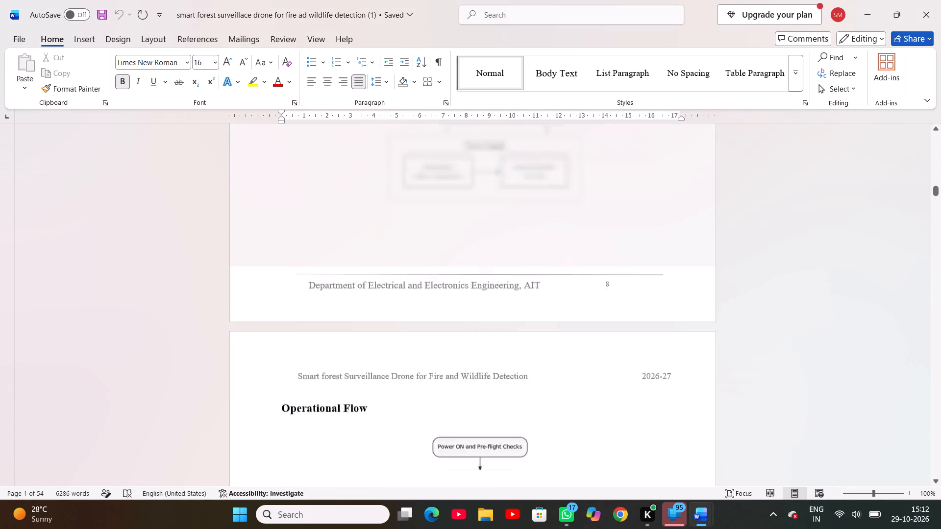
{"action": "scroll", "coordinate": [522, 396], "scroll_direction": "down", "scroll_amount": 16}
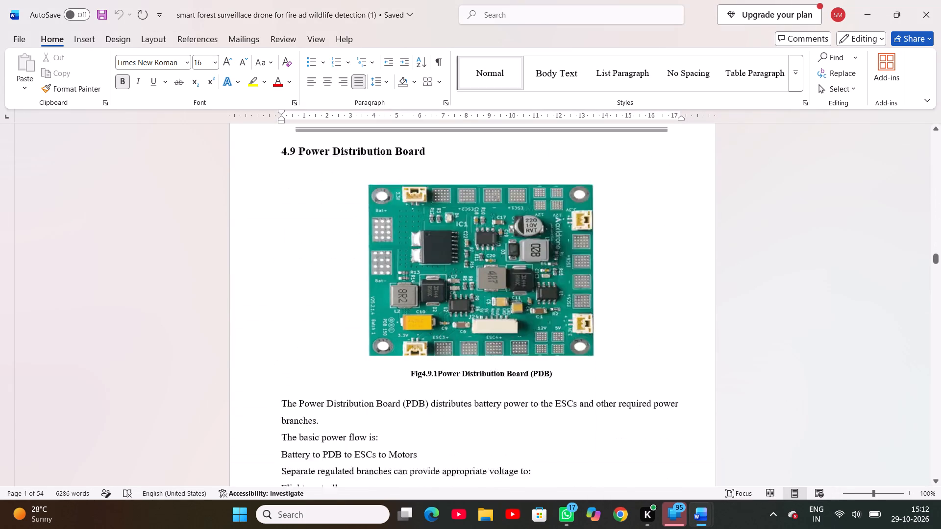
{"action": "scroll", "coordinate": [522, 396], "scroll_direction": "down", "scroll_amount": 3}
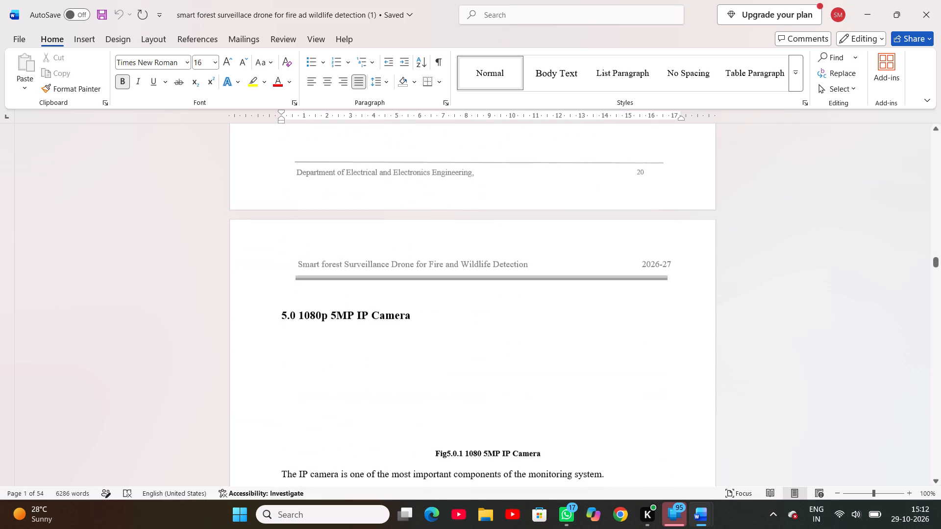
{"action": "scroll", "coordinate": [522, 396], "scroll_direction": "down", "scroll_amount": 4}
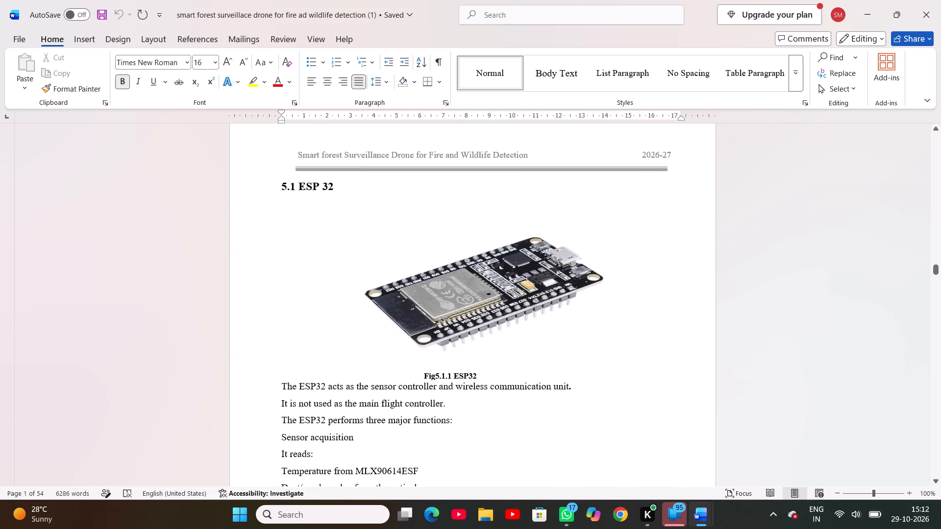
{"action": "scroll", "coordinate": [522, 396], "scroll_direction": "down", "scroll_amount": 3}
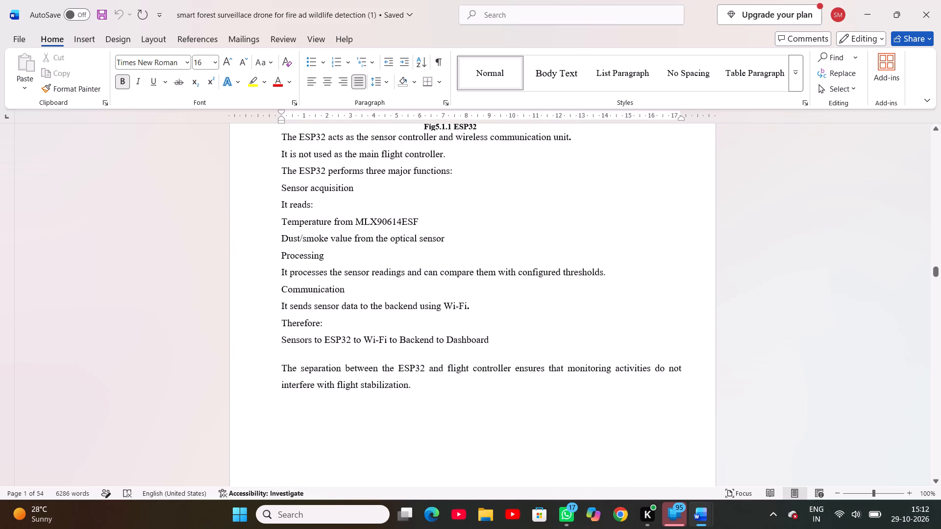
{"action": "scroll", "coordinate": [522, 396], "scroll_direction": "down", "scroll_amount": 3}
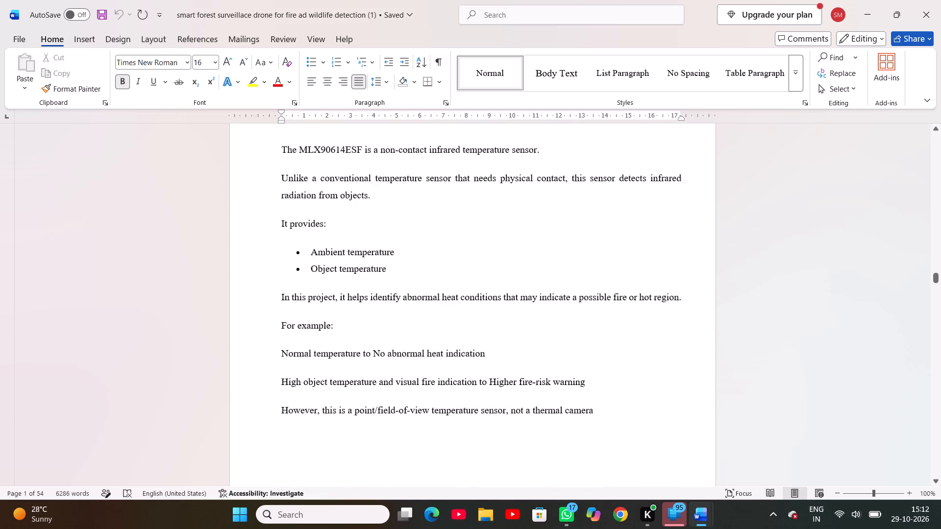
{"action": "scroll", "coordinate": [522, 396], "scroll_direction": "down", "scroll_amount": 4}
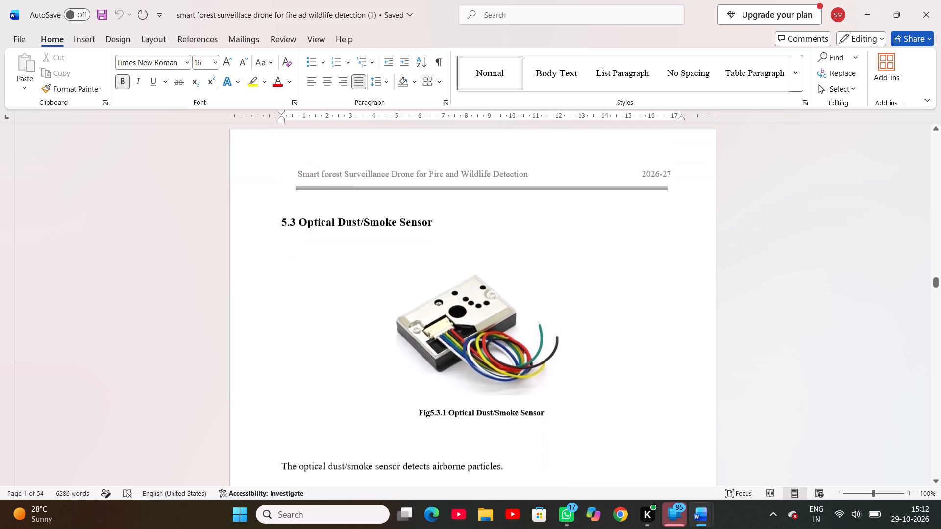
{"action": "scroll", "coordinate": [522, 396], "scroll_direction": "down", "scroll_amount": 6}
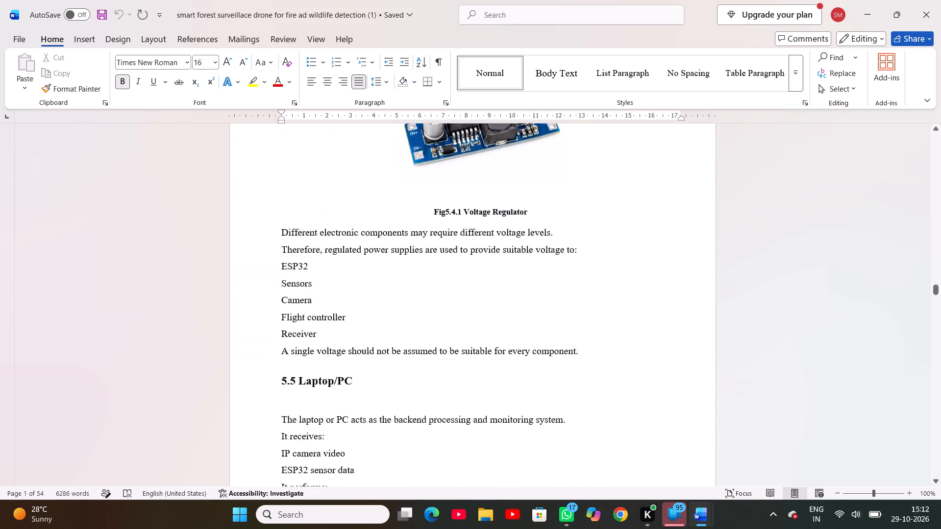
{"action": "scroll", "coordinate": [522, 396], "scroll_direction": "down", "scroll_amount": 2}
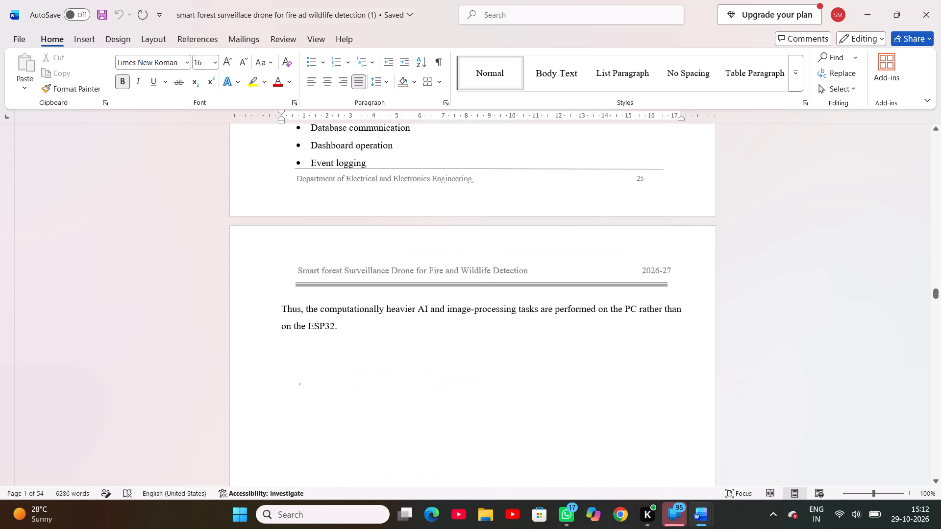
Recheck the drone document's hardware headings and figure captions between 4.7 Propellers and 5.4 Voltage Regulator.
{"action": "scroll", "coordinate": [515, 385], "scroll_direction": "up", "scroll_amount": 3}
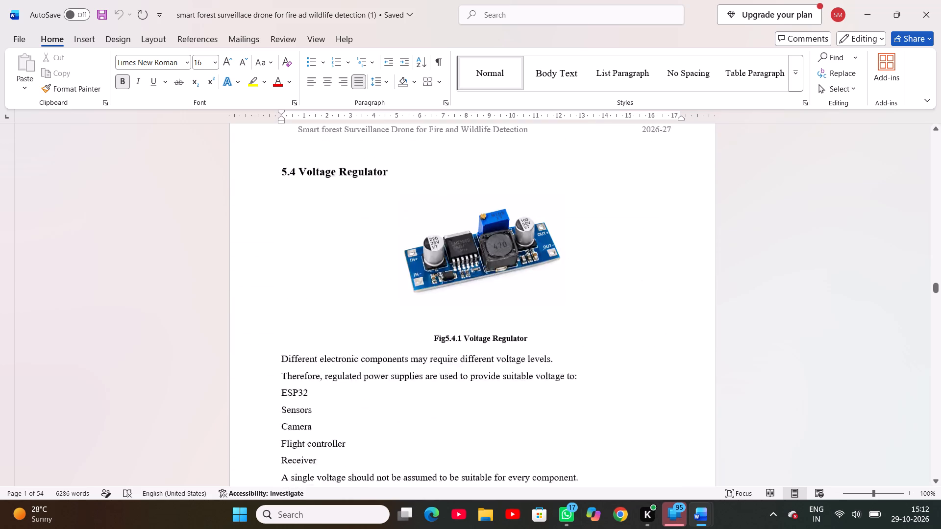
{"action": "scroll", "coordinate": [515, 385], "scroll_direction": "up", "scroll_amount": 12}
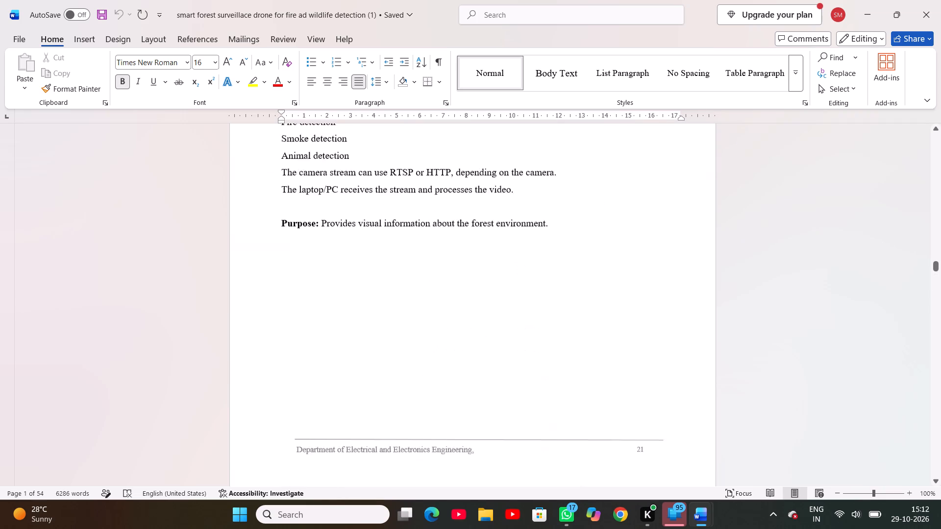
{"action": "scroll", "coordinate": [515, 385], "scroll_direction": "up", "scroll_amount": 4}
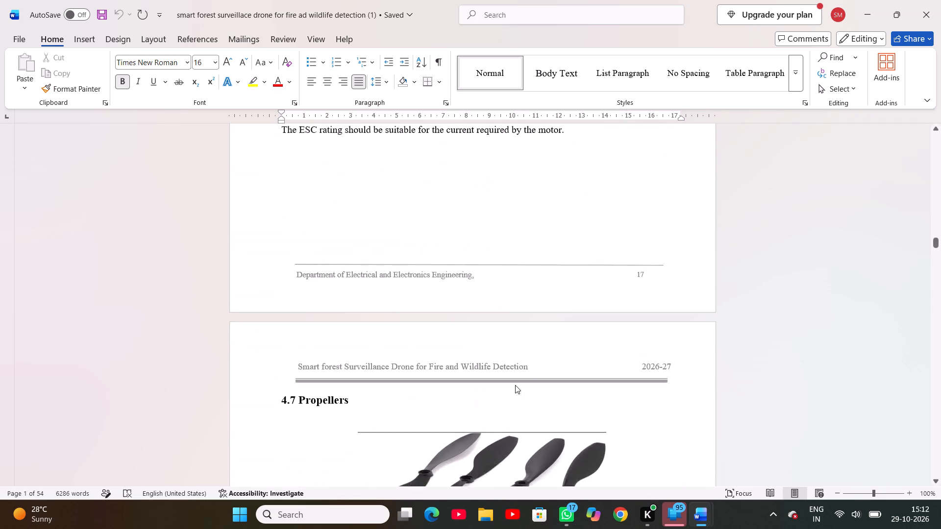
{"action": "scroll", "coordinate": [515, 385], "scroll_direction": "down", "scroll_amount": 3}
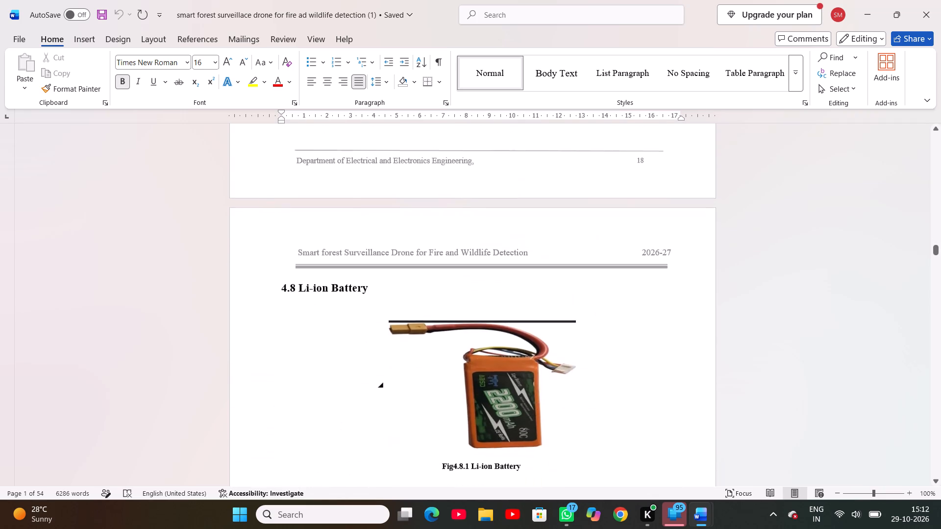
{"action": "scroll", "coordinate": [515, 385], "scroll_direction": "down", "scroll_amount": 5}
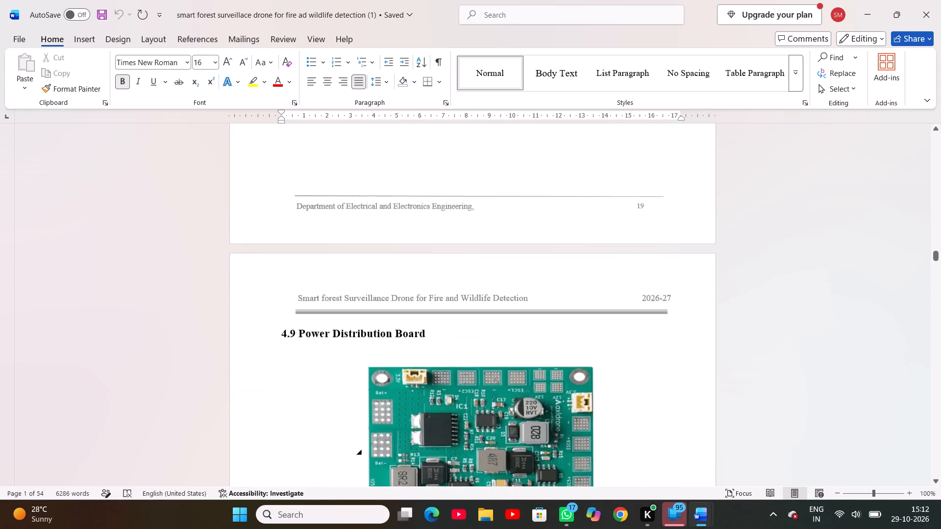
{"action": "scroll", "coordinate": [515, 385], "scroll_direction": "down", "scroll_amount": 4}
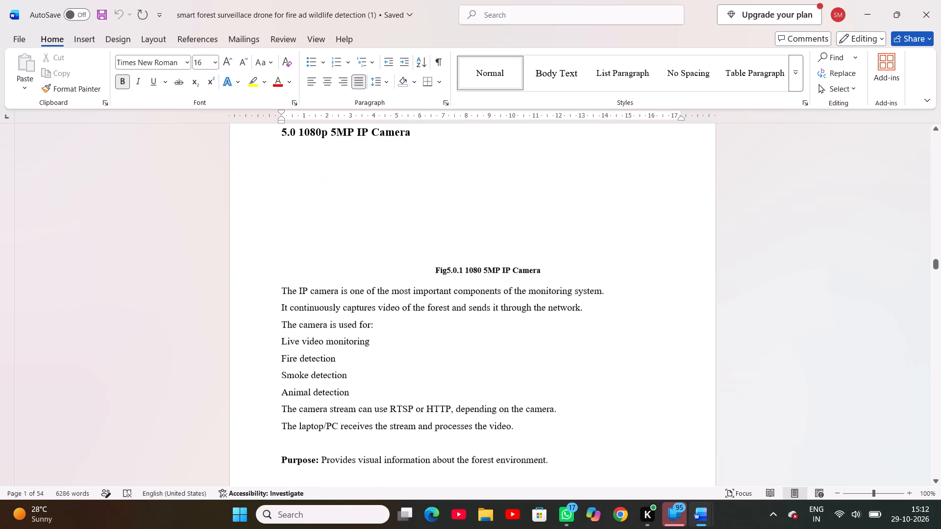
{"action": "scroll", "coordinate": [515, 385], "scroll_direction": "down", "scroll_amount": 3}
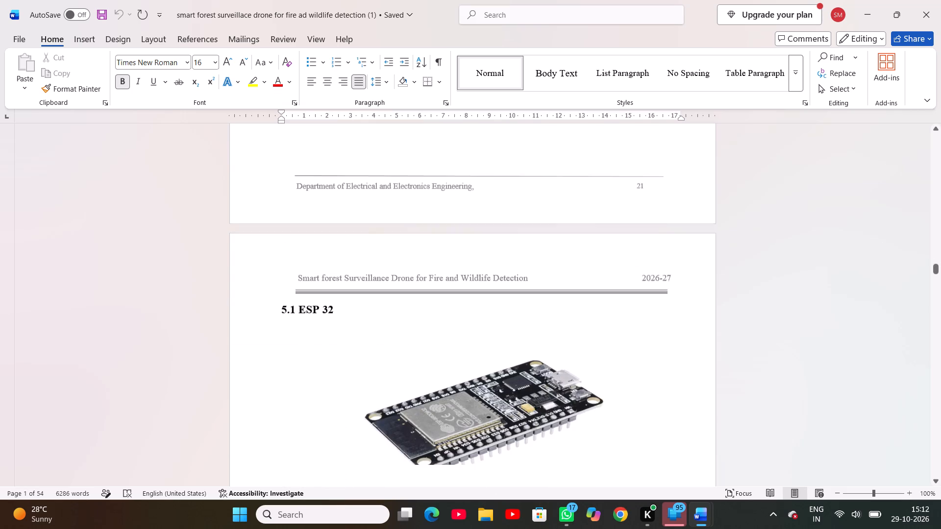
{"action": "scroll", "coordinate": [515, 385], "scroll_direction": "down", "scroll_amount": 2}
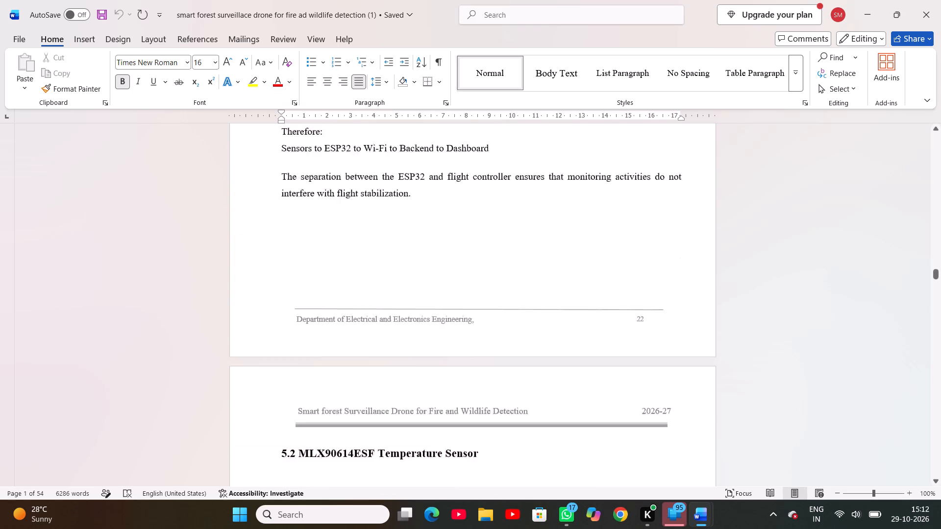
{"action": "scroll", "coordinate": [515, 385], "scroll_direction": "down", "scroll_amount": 2}
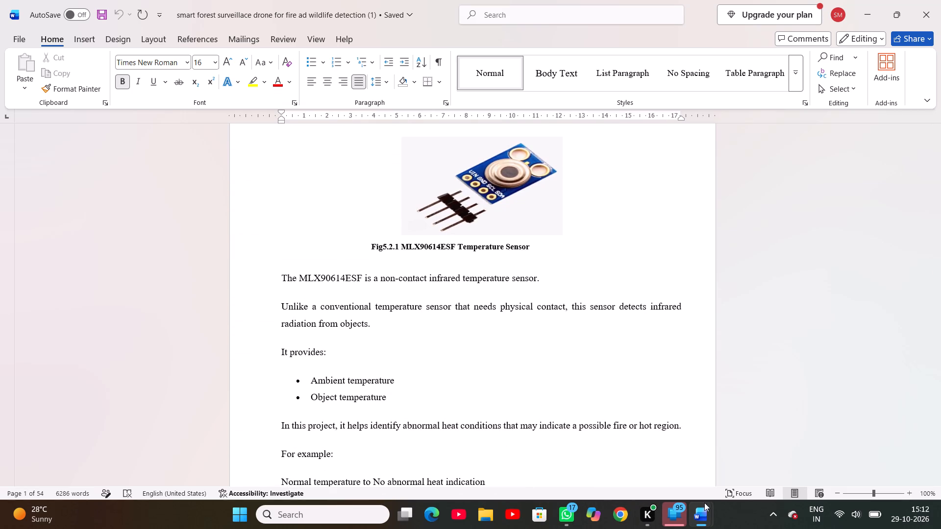
Return to the AI Based Smart Energy Meter report and review numbering and layout from 5.4 Voltage Regulator to 5.4 ESP32 Sensor Implementation.
{"action": "left_click", "coordinate": [664, 464]}
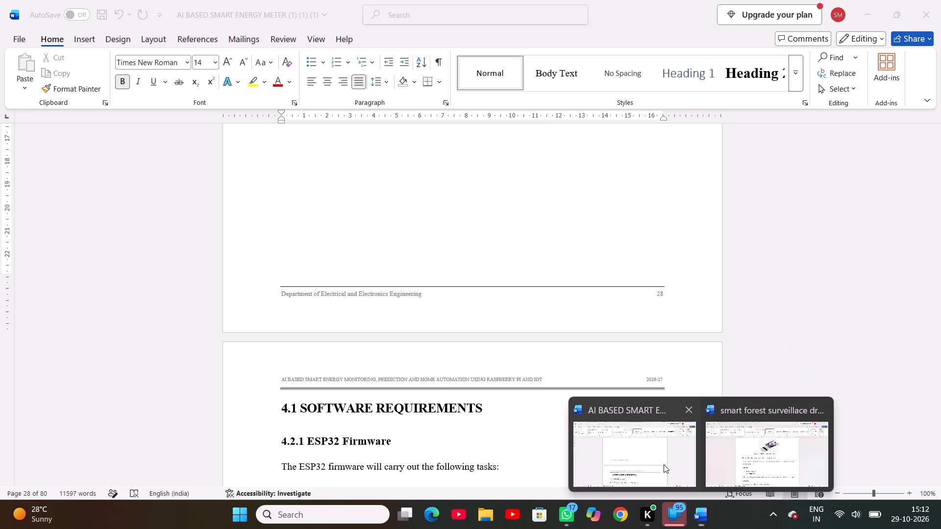
{"action": "scroll", "coordinate": [547, 437], "scroll_direction": "up", "scroll_amount": 2}
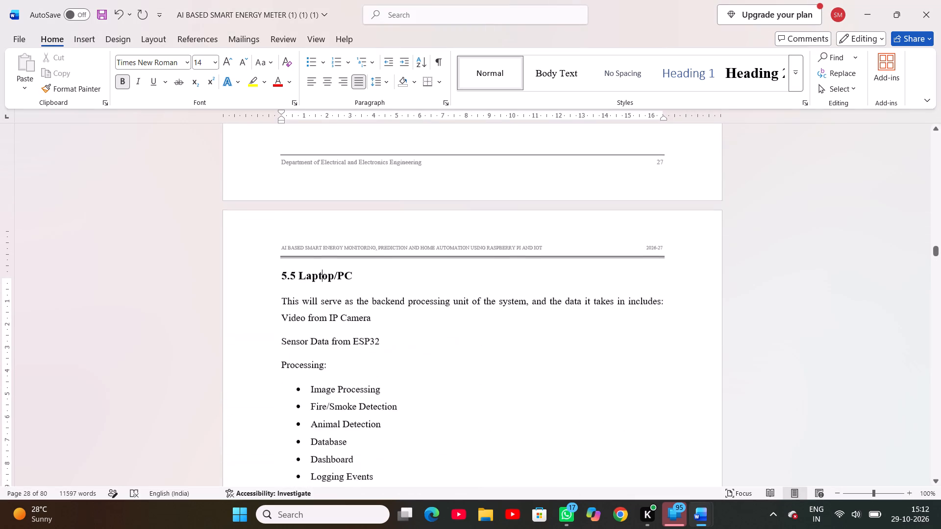
{"action": "scroll", "coordinate": [547, 437], "scroll_direction": "up", "scroll_amount": 4}
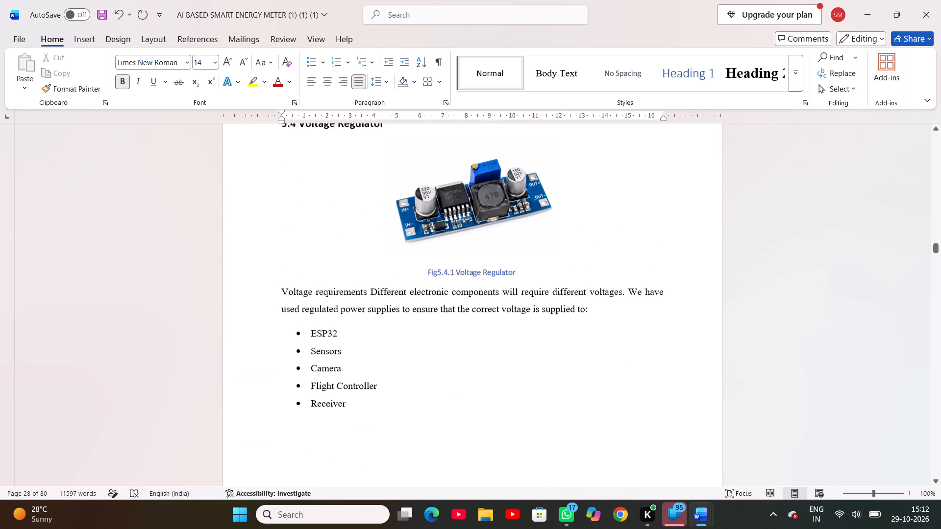
{"action": "scroll", "coordinate": [547, 437], "scroll_direction": "up", "scroll_amount": 1}
{"action": "scroll", "coordinate": [547, 437], "scroll_direction": "down", "scroll_amount": 2}
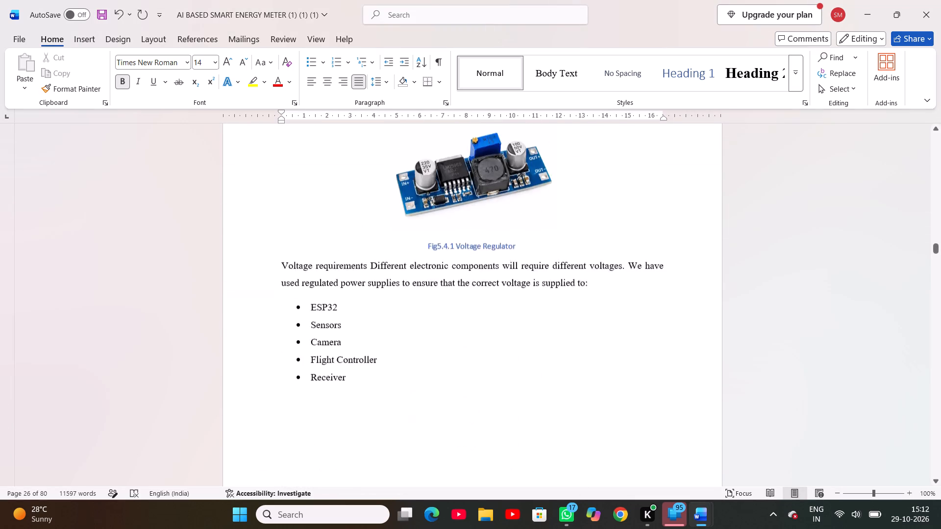
{"action": "scroll", "coordinate": [547, 437], "scroll_direction": "down", "scroll_amount": 7}
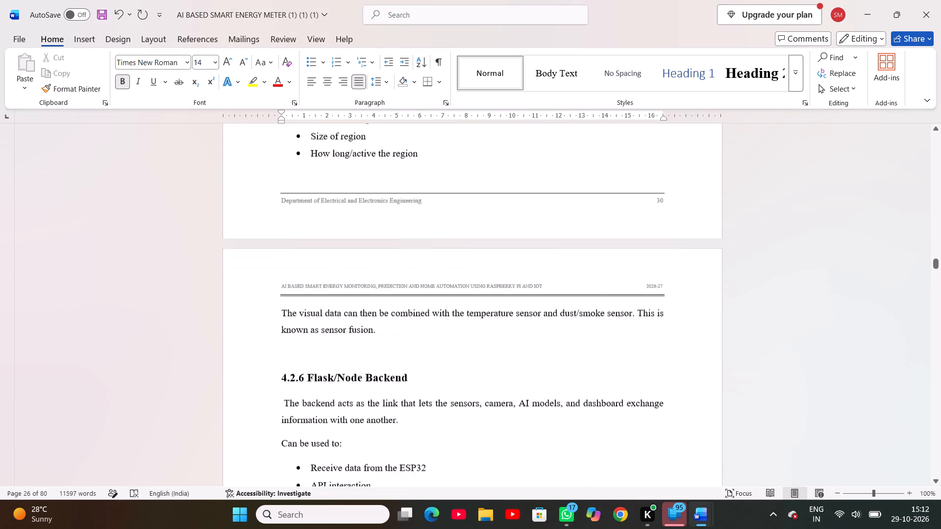
{"action": "scroll", "coordinate": [547, 437], "scroll_direction": "down", "scroll_amount": 7}
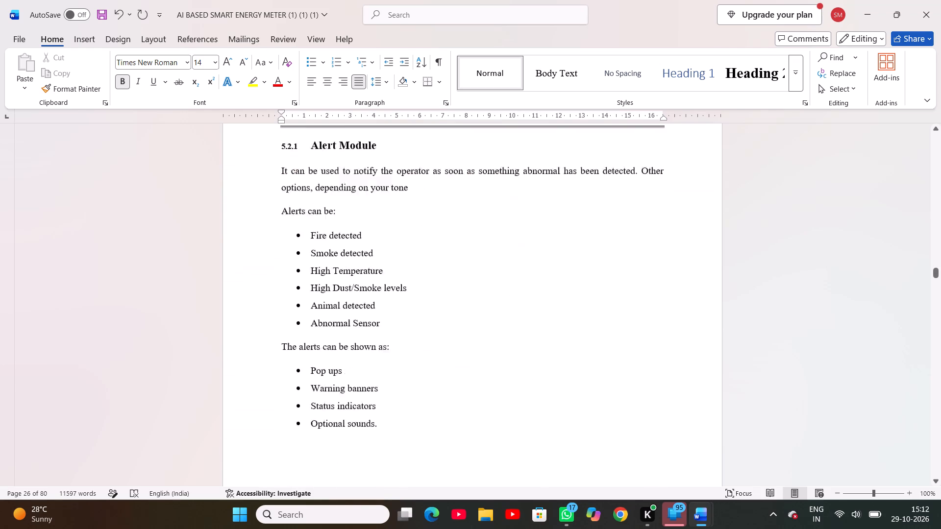
{"action": "scroll", "coordinate": [547, 437], "scroll_direction": "down", "scroll_amount": 4}
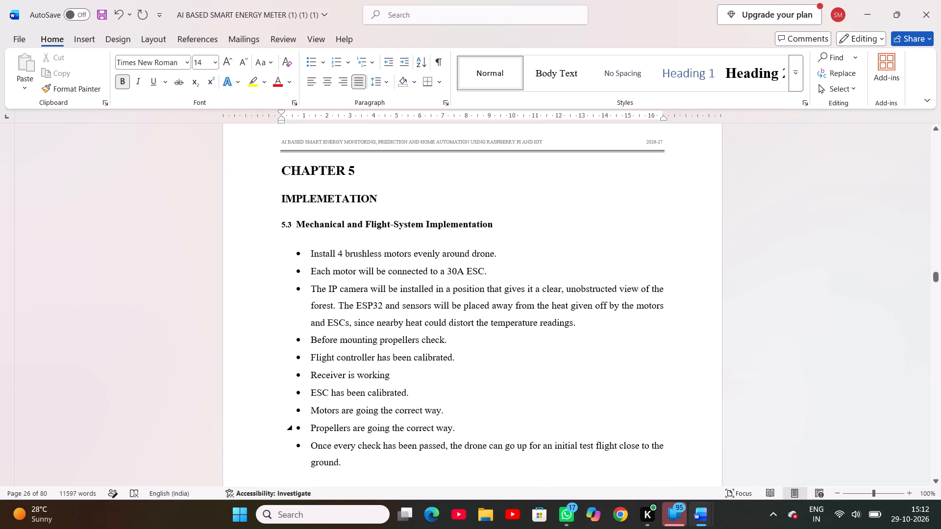
{"action": "scroll", "coordinate": [547, 437], "scroll_direction": "down", "scroll_amount": 1}
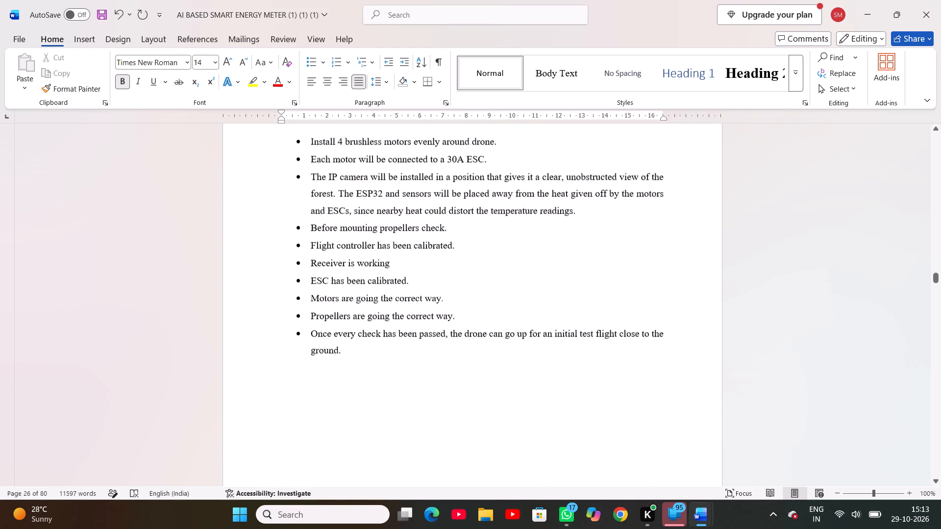
{"action": "scroll", "coordinate": [547, 437], "scroll_direction": "down", "scroll_amount": 2}
Recheck the heading numbers from ESP32 Sensor Implementation back through the Chapter 5 opening to the Alert Module section.
{"action": "scroll", "coordinate": [547, 437], "scroll_direction": "up", "scroll_amount": 1}
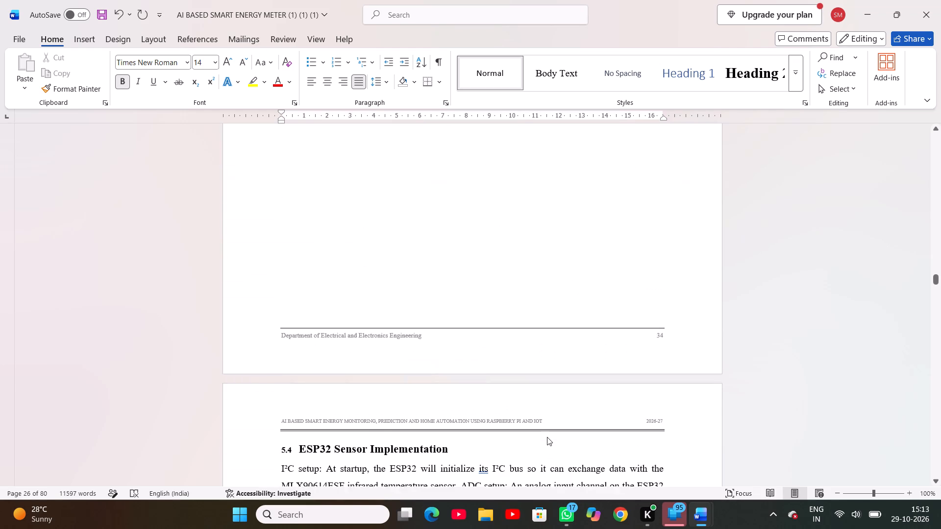
{"action": "scroll", "coordinate": [547, 437], "scroll_direction": "up", "scroll_amount": 1}
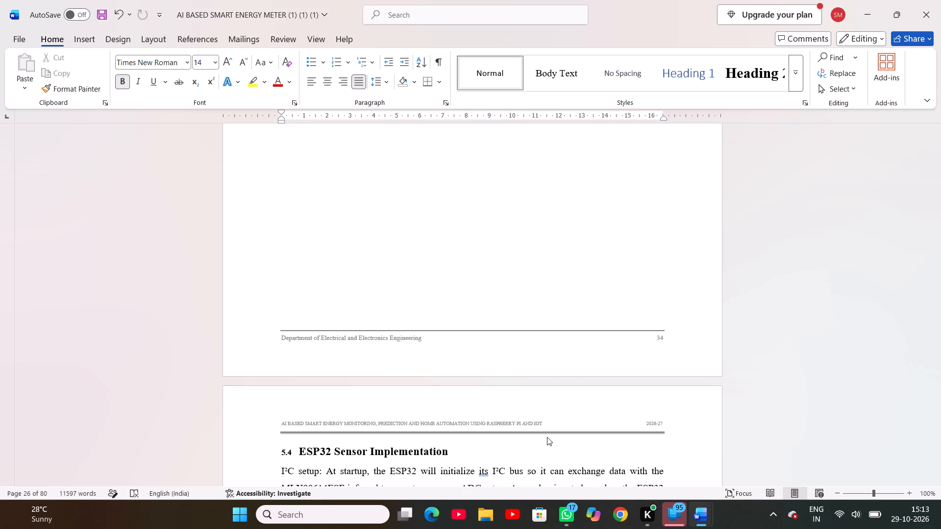
{"action": "scroll", "coordinate": [547, 437], "scroll_direction": "up", "scroll_amount": 1}
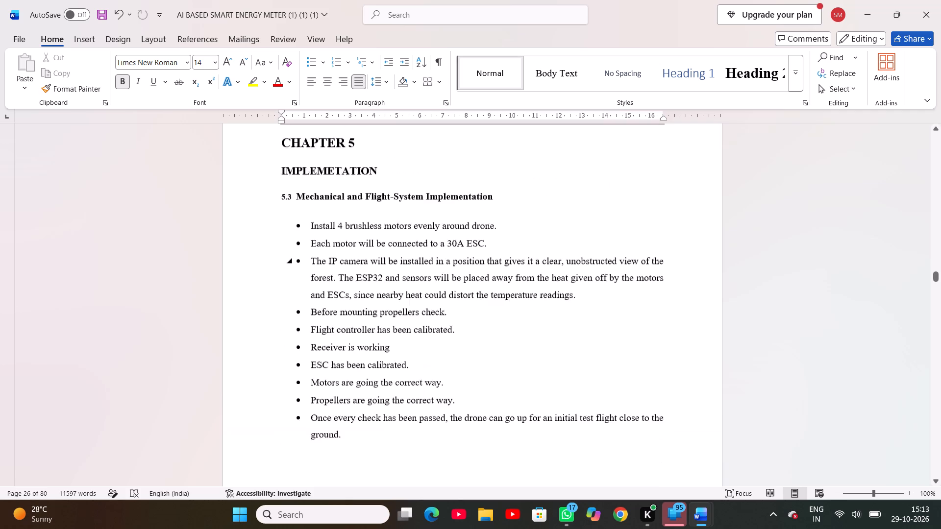
{"action": "scroll", "coordinate": [547, 437], "scroll_direction": "up", "scroll_amount": 2}
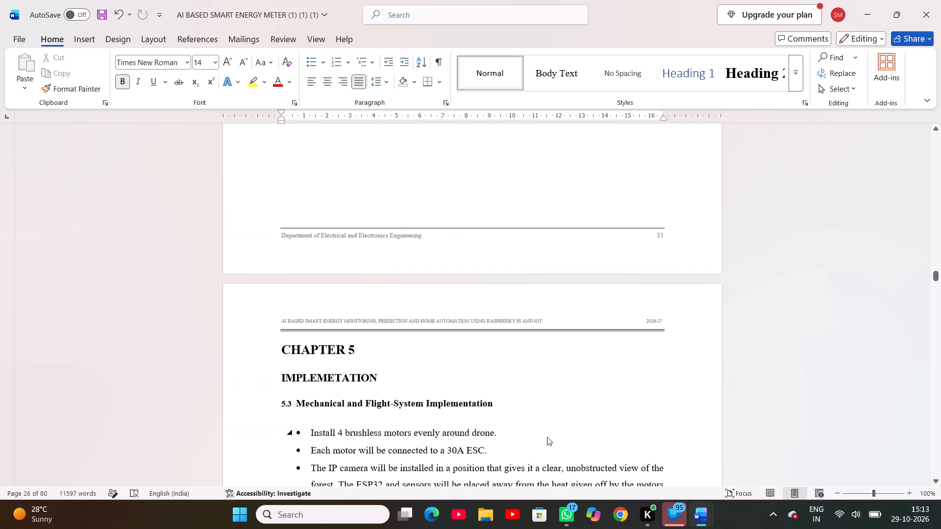
{"action": "scroll", "coordinate": [547, 437], "scroll_direction": "up", "scroll_amount": 5}
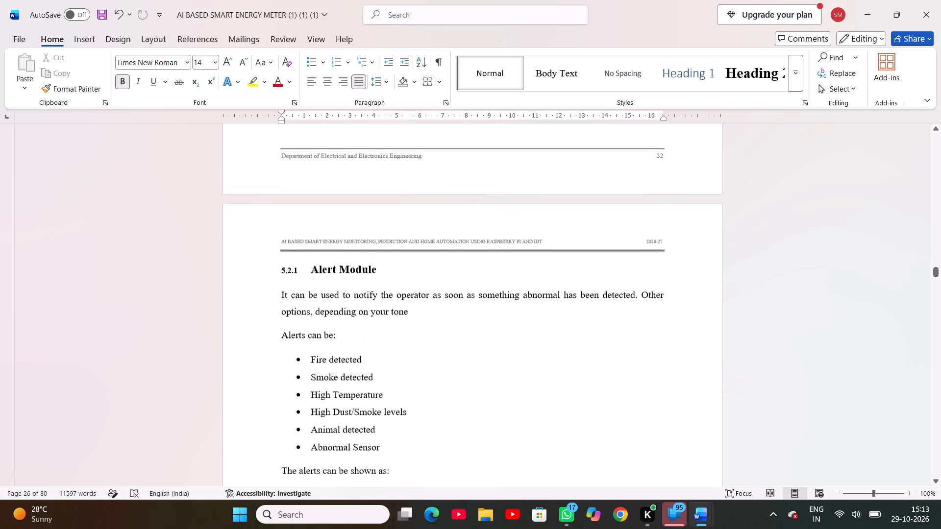
Review the heading numbers backwards from the Alert Module through the 4.2.x software sections to 5.4 Voltage Regulator.
{"action": "scroll", "coordinate": [547, 437], "scroll_direction": "up", "scroll_amount": 3}
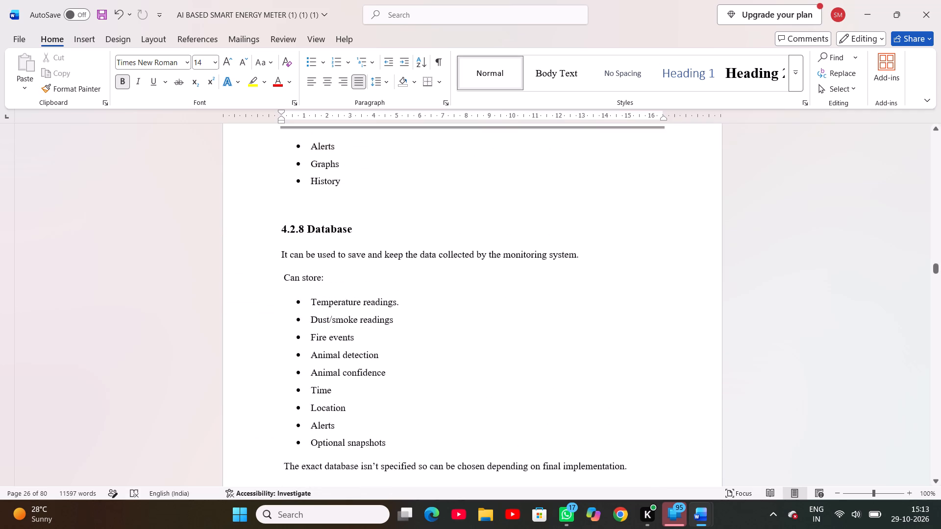
{"action": "scroll", "coordinate": [547, 437], "scroll_direction": "up", "scroll_amount": 2}
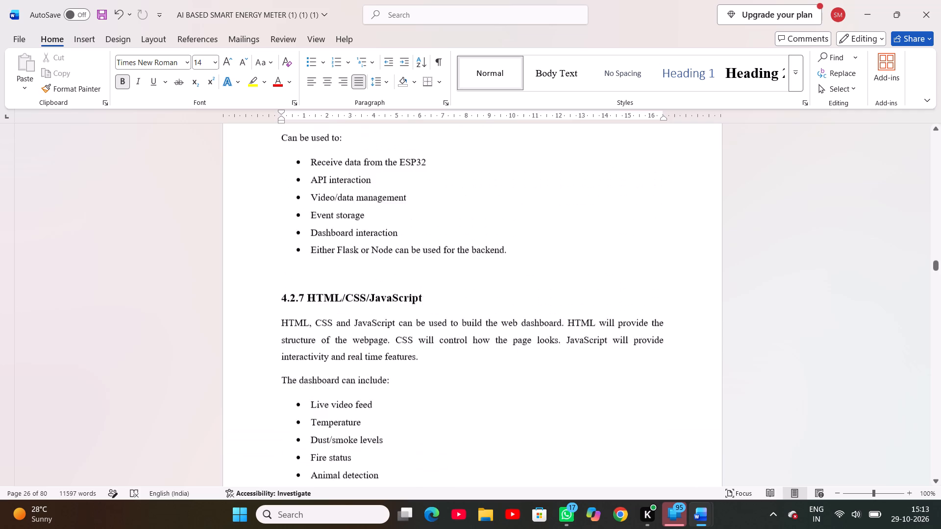
{"action": "scroll", "coordinate": [547, 437], "scroll_direction": "up", "scroll_amount": 4}
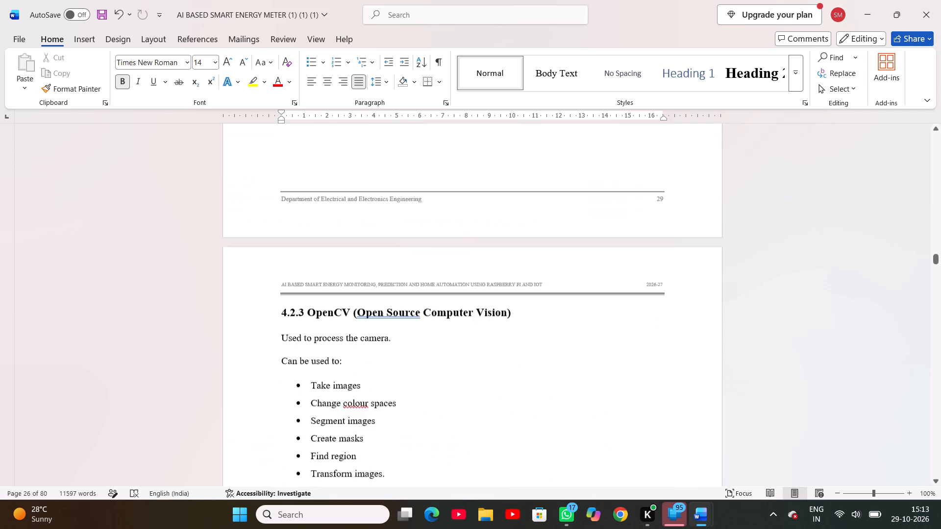
{"action": "scroll", "coordinate": [547, 437], "scroll_direction": "up", "scroll_amount": 3}
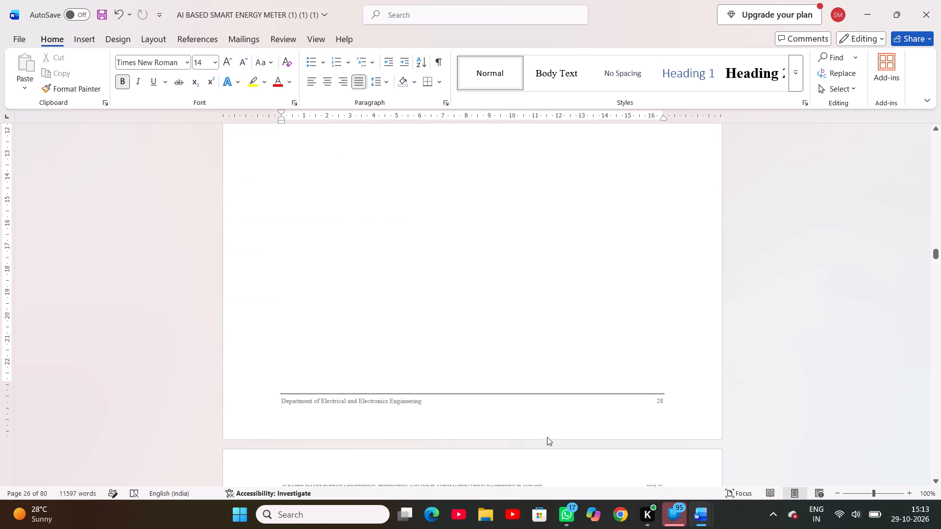
{"action": "scroll", "coordinate": [547, 437], "scroll_direction": "up", "scroll_amount": 3}
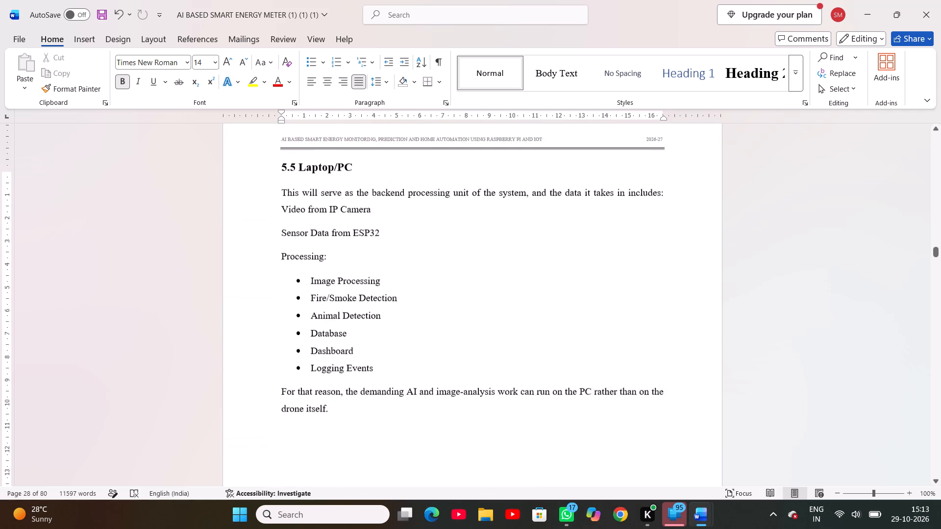
{"action": "scroll", "coordinate": [547, 437], "scroll_direction": "up", "scroll_amount": 3}
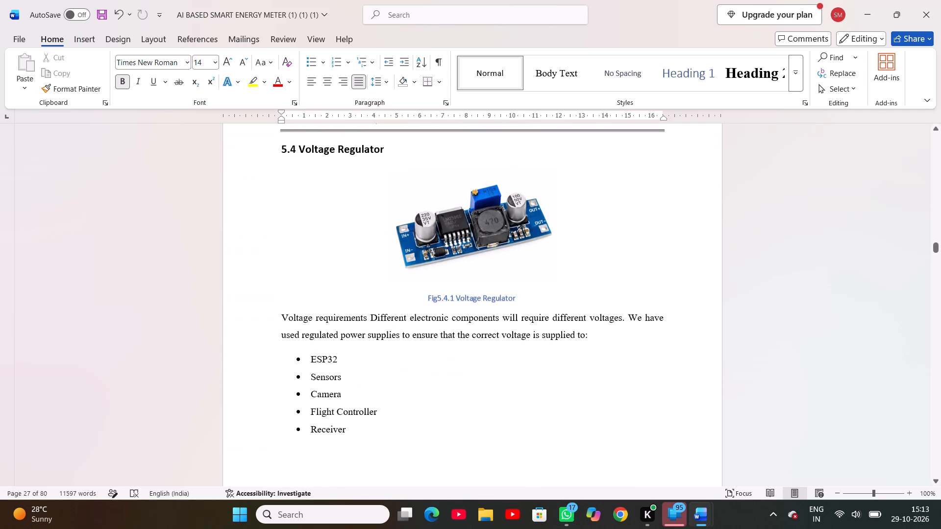
Review the hardware headings and figure captions at two pages across, from 5.4 Voltage Regulator back to the Chapter 4 opening.
{"action": "scroll", "coordinate": [547, 437], "scroll_direction": "down", "scroll_amount": 4, "text": "ctrl"}
{"action": "scroll", "coordinate": [547, 437], "scroll_direction": "up", "scroll_amount": 1}
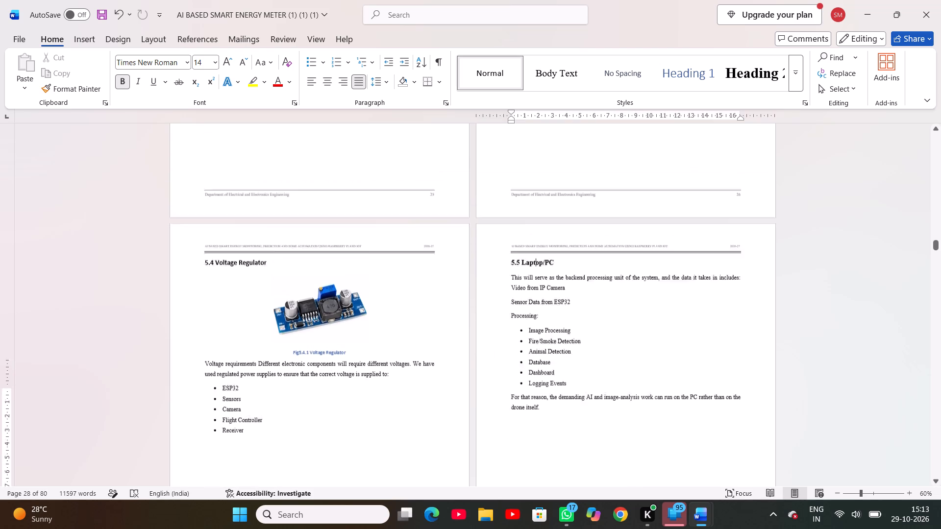
{"action": "scroll", "coordinate": [547, 437], "scroll_direction": "up", "scroll_amount": 4}
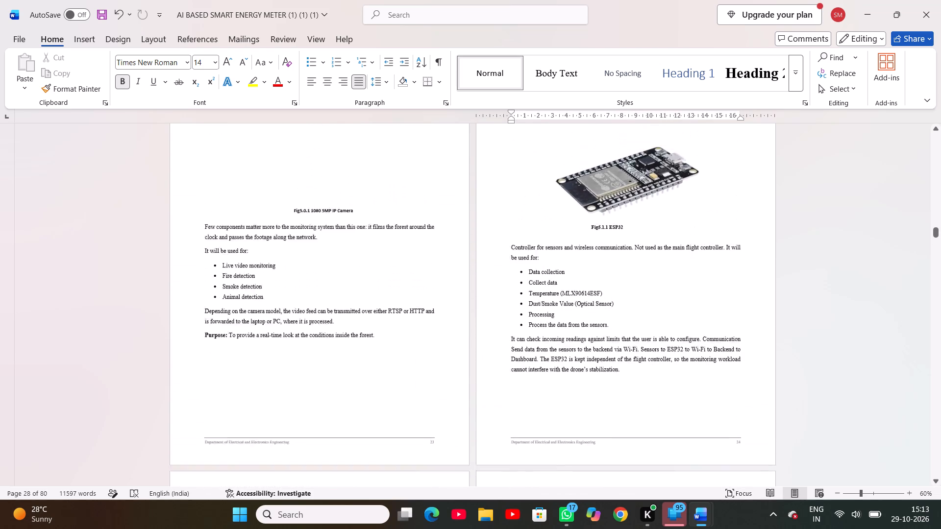
{"action": "scroll", "coordinate": [547, 437], "scroll_direction": "up", "scroll_amount": 5}
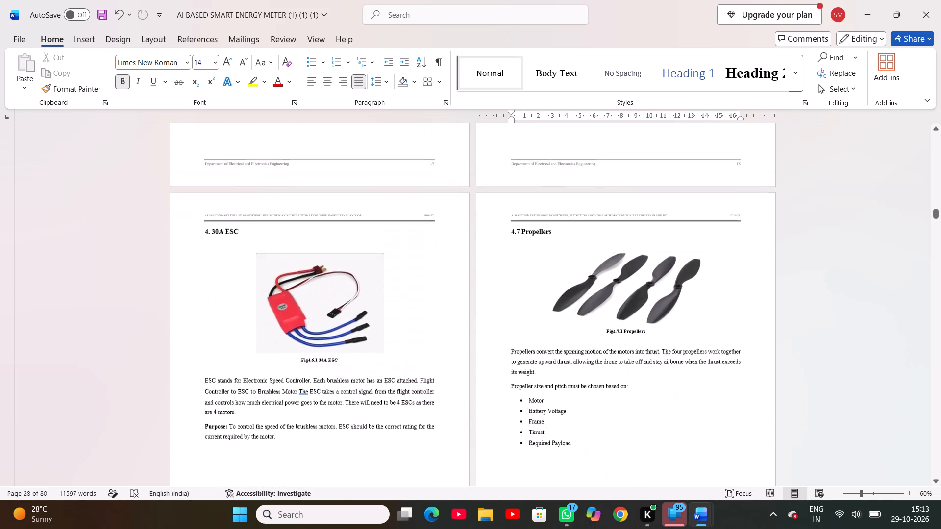
{"action": "scroll", "coordinate": [547, 437], "scroll_direction": "up", "scroll_amount": 4}
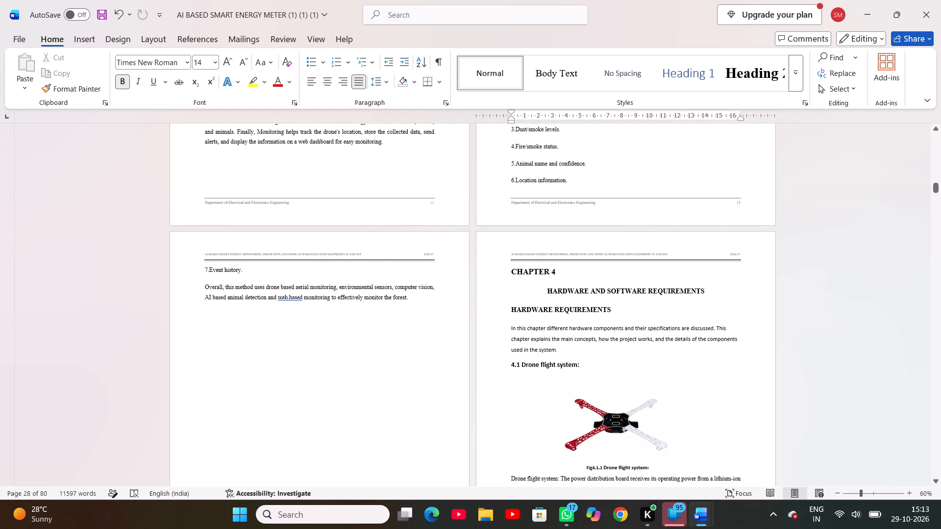
Examine the Chapter 4 heading sequence and captions from 4.1 Drone flight system to 4.7 Propellers.
{"action": "scroll", "coordinate": [547, 437], "scroll_direction": "down", "scroll_amount": 3}
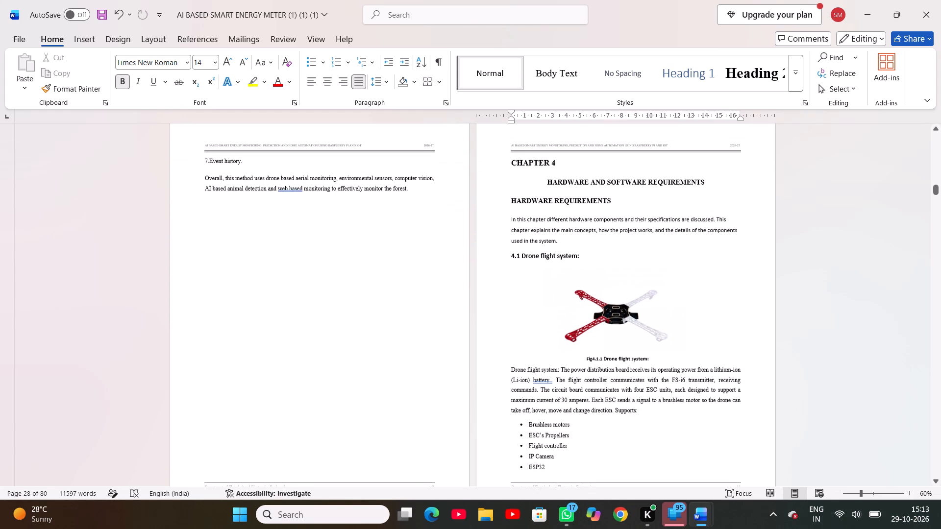
{"action": "scroll", "coordinate": [547, 437], "scroll_direction": "down", "scroll_amount": 3}
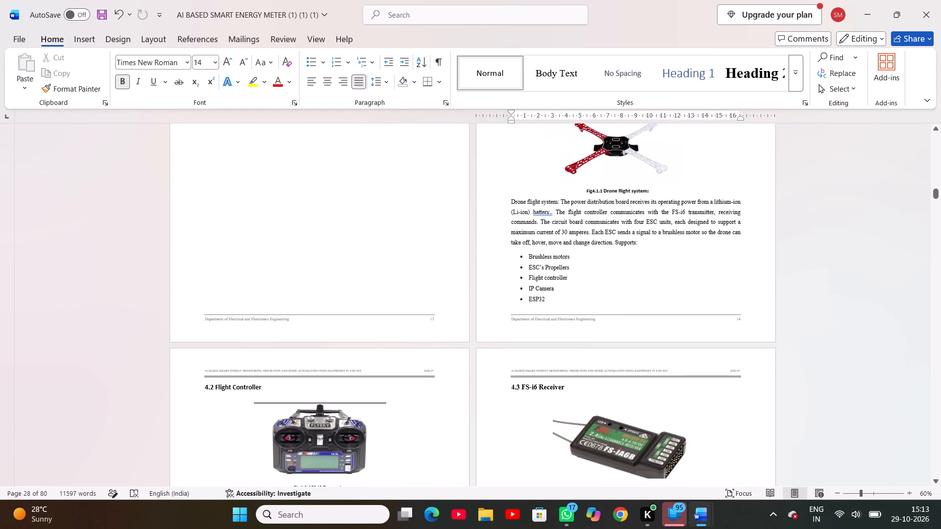
{"action": "scroll", "coordinate": [547, 437], "scroll_direction": "down", "scroll_amount": 4}
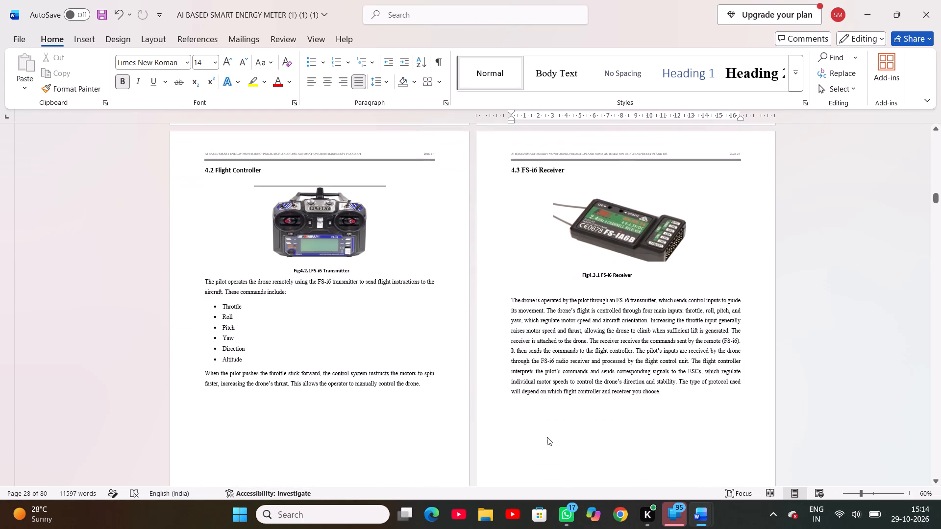
{"action": "scroll", "coordinate": [547, 437], "scroll_direction": "down", "scroll_amount": 5}
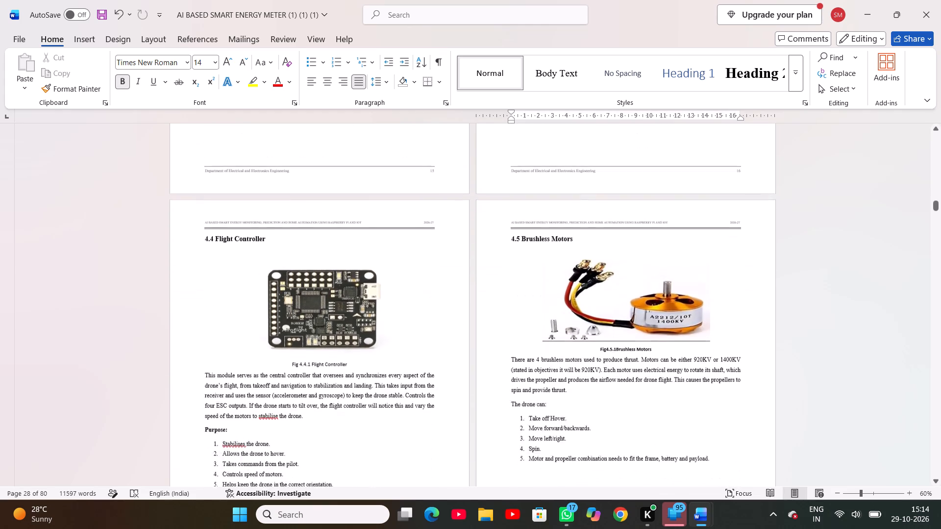
{"action": "scroll", "coordinate": [547, 437], "scroll_direction": "down", "scroll_amount": 5}
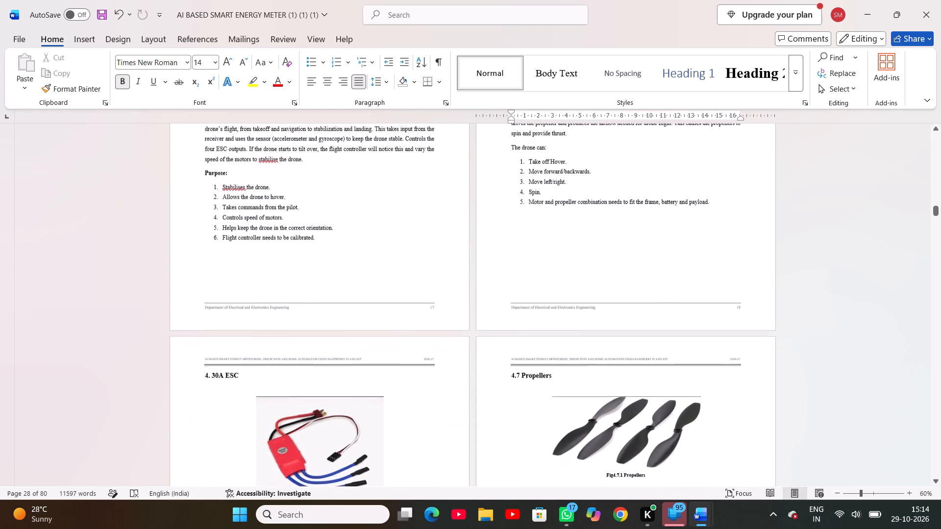
{"action": "scroll", "coordinate": [547, 437], "scroll_direction": "down", "scroll_amount": 1}
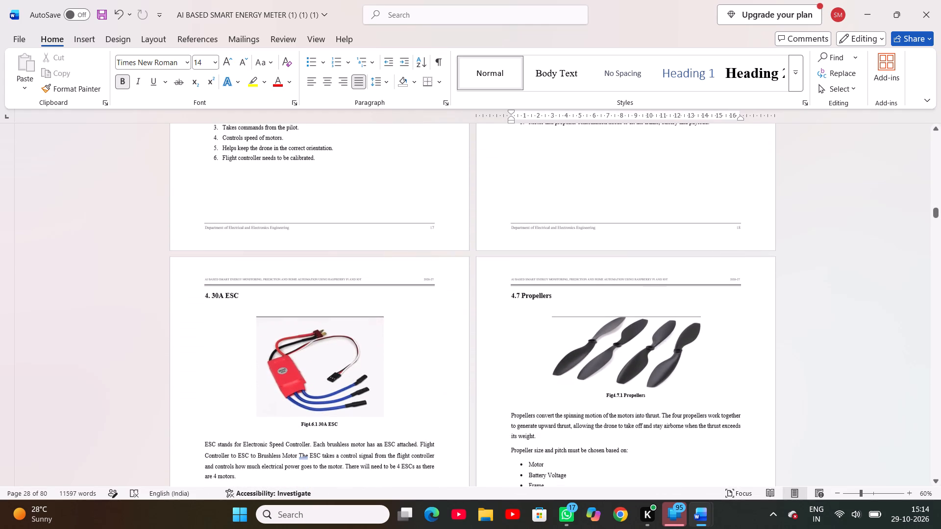
Renumber the Brushless Motors heading as 4.6.
{"action": "scroll", "coordinate": [397, 394], "scroll_direction": "up", "scroll_amount": 3, "text": "ctrl"}
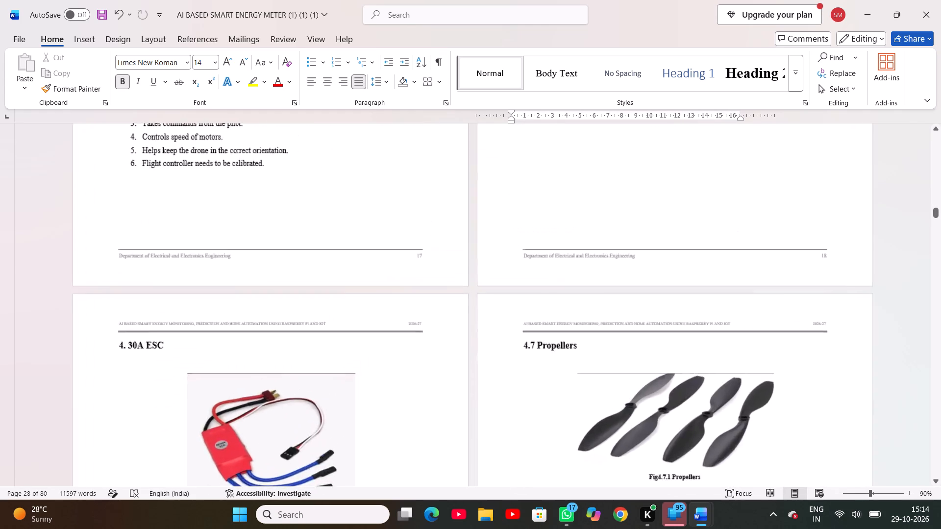
{"action": "scroll", "coordinate": [397, 394], "scroll_direction": "up", "scroll_amount": 3, "text": "ctrl"}
{"action": "scroll", "coordinate": [397, 394], "scroll_direction": "down", "scroll_amount": 2}
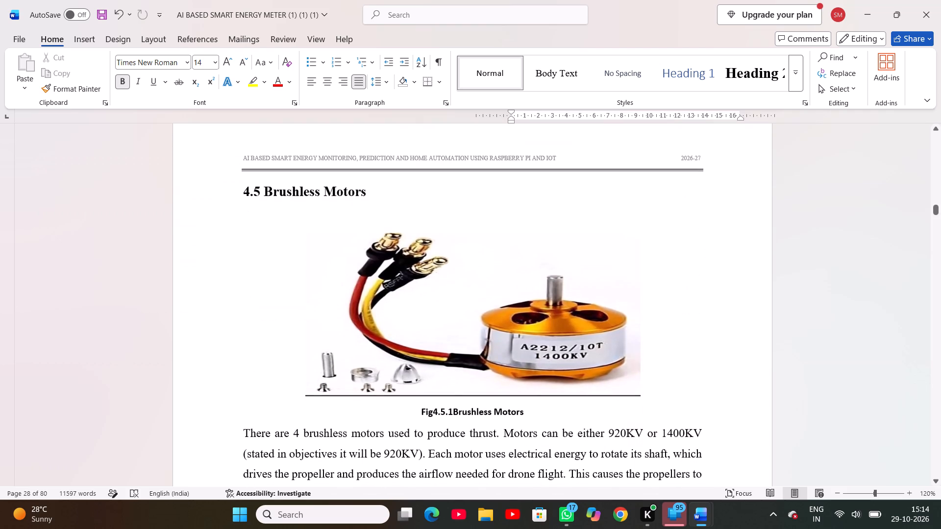
{"action": "left_click", "coordinate": [259, 192]}
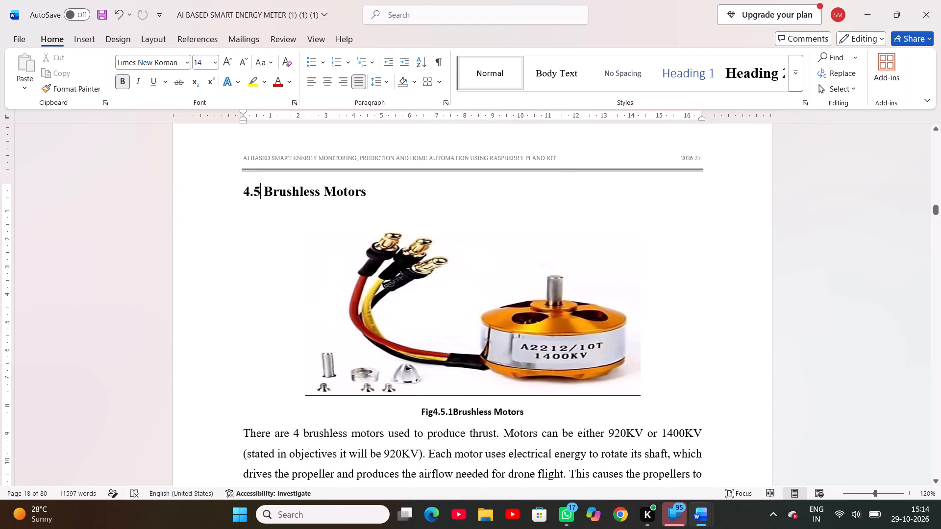
{"action": "key", "text": "BackSpace"}
{"action": "key", "text": "6"}
Change the 30A ESC heading to read "4.7 A ESC".
{"action": "scroll", "coordinate": [331, 250], "scroll_direction": "down", "scroll_amount": 5}
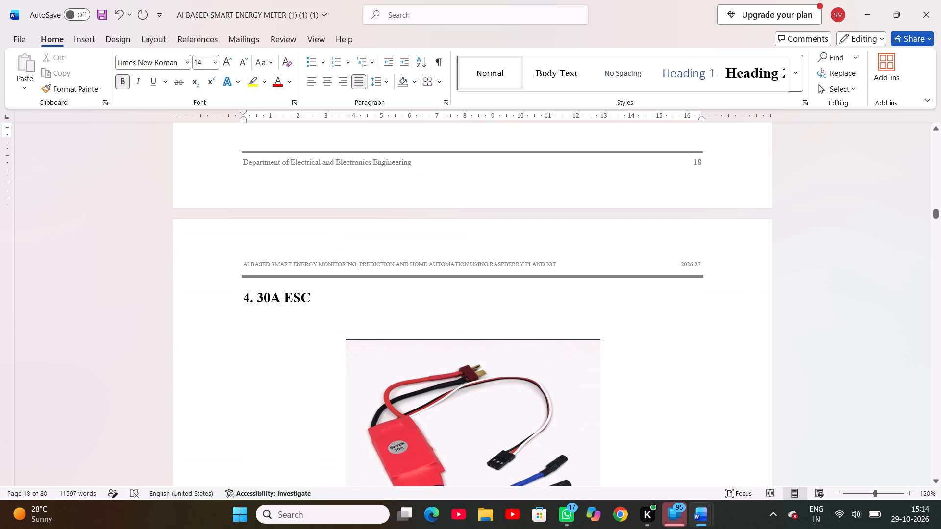
{"action": "left_click", "coordinate": [268, 298]}
{"action": "key", "text": "BackSpace"}
{"action": "key", "text": "BackSpace"}
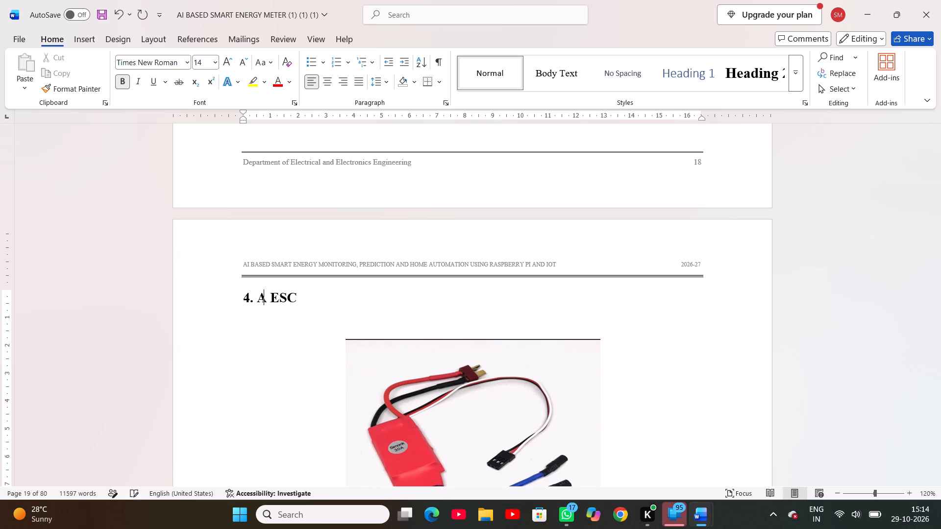
{"action": "key", "text": "BackSpace"}
{"action": "key", "text": "7"}
{"action": "key", "text": "space"}
Renumber the Propellers heading as 4.8.
{"action": "scroll", "coordinate": [268, 298], "scroll_direction": "down", "scroll_amount": 1}
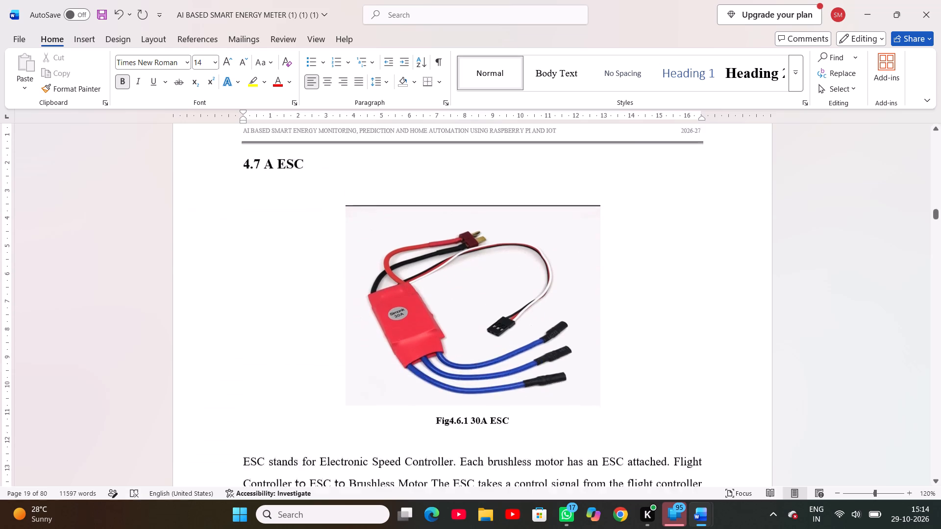
{"action": "scroll", "coordinate": [268, 298], "scroll_direction": "down", "scroll_amount": 4}
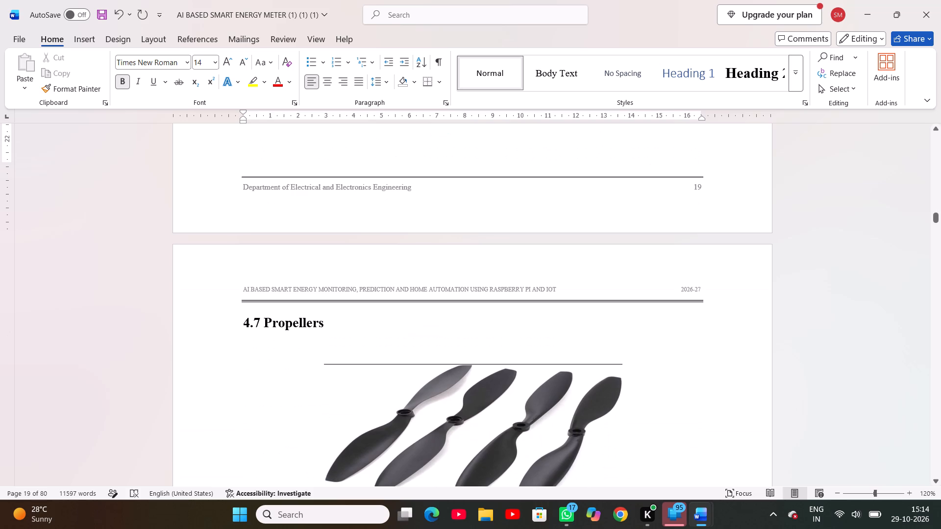
{"action": "left_click", "coordinate": [260, 321]}
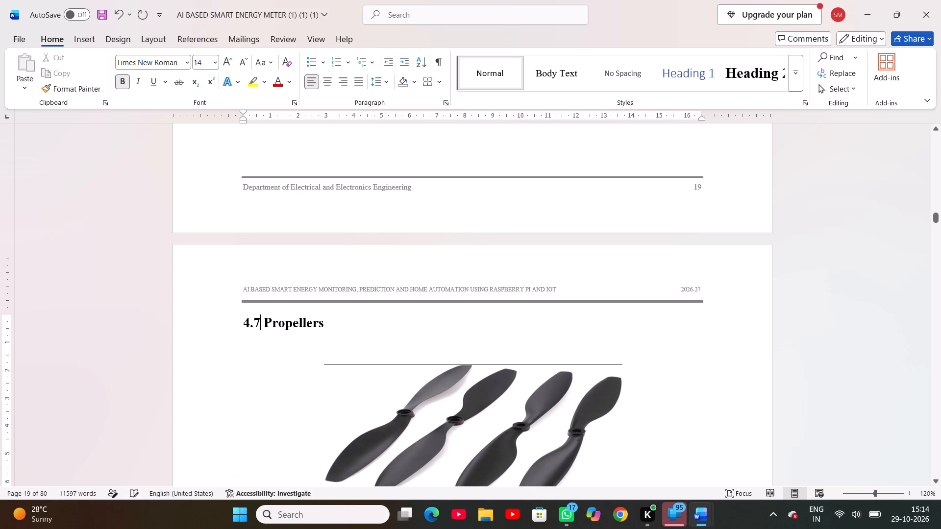
{"action": "key", "text": "BackSpace"}
{"action": "key", "text": "8"}
Renumber the Li-ion Battery heading as 4.9.
{"action": "scroll", "coordinate": [260, 321], "scroll_direction": "down", "scroll_amount": 4}
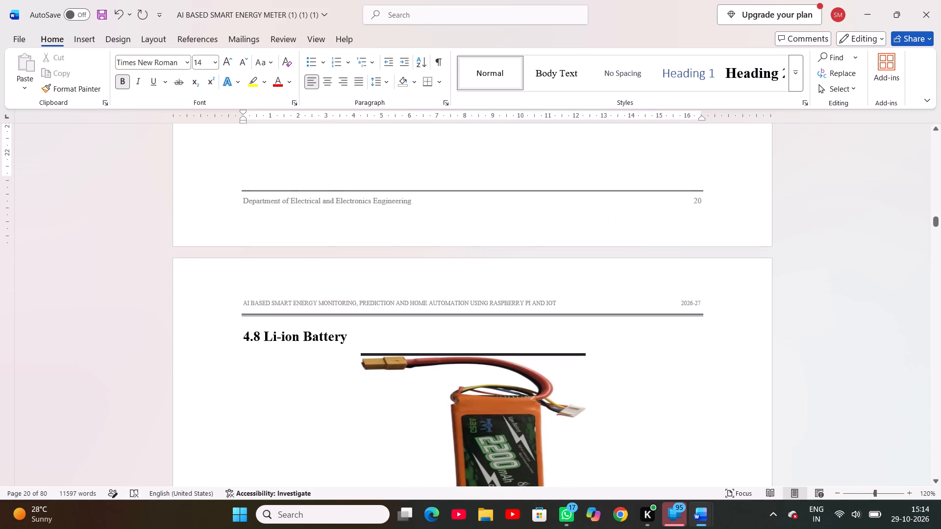
{"action": "left_click", "coordinate": [258, 339]}
{"action": "key", "text": "BackSpace"}
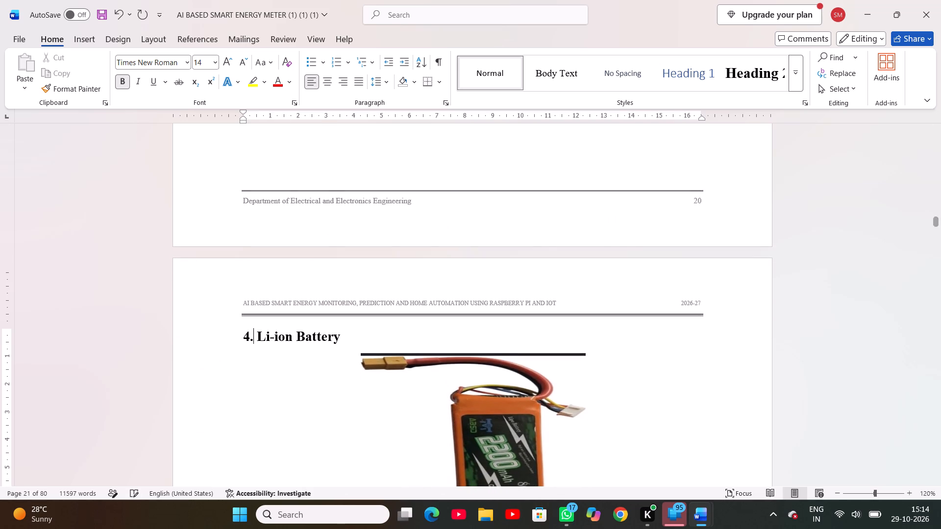
{"action": "key", "text": "9"}
Renumber the Power Distribution Board heading as 4.10.
{"action": "scroll", "coordinate": [258, 339], "scroll_direction": "down", "scroll_amount": 4}
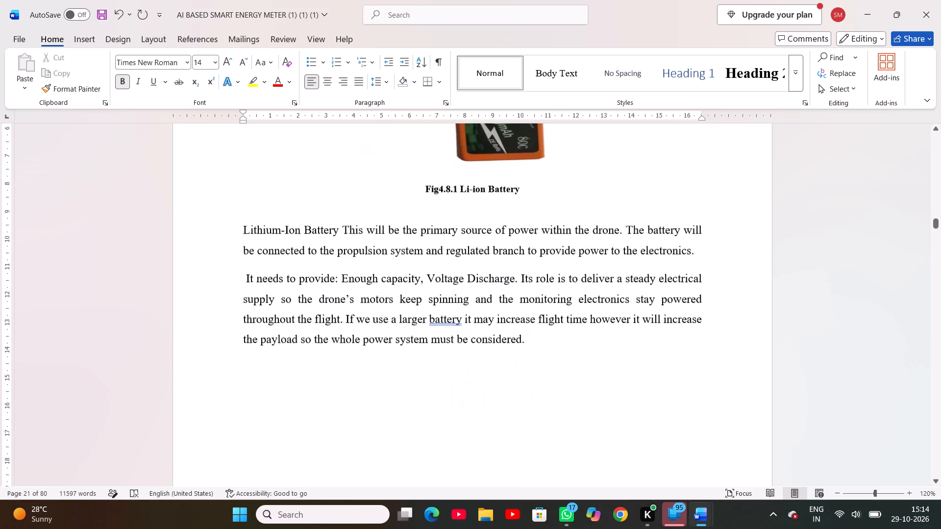
{"action": "scroll", "coordinate": [258, 339], "scroll_direction": "down", "scroll_amount": 1}
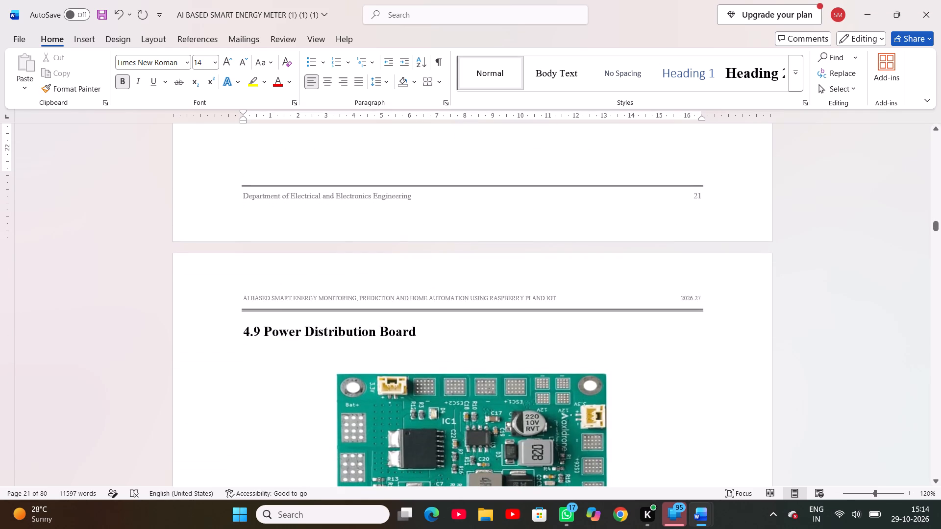
{"action": "left_click", "coordinate": [261, 334]}
{"action": "key", "text": "BackSpace"}
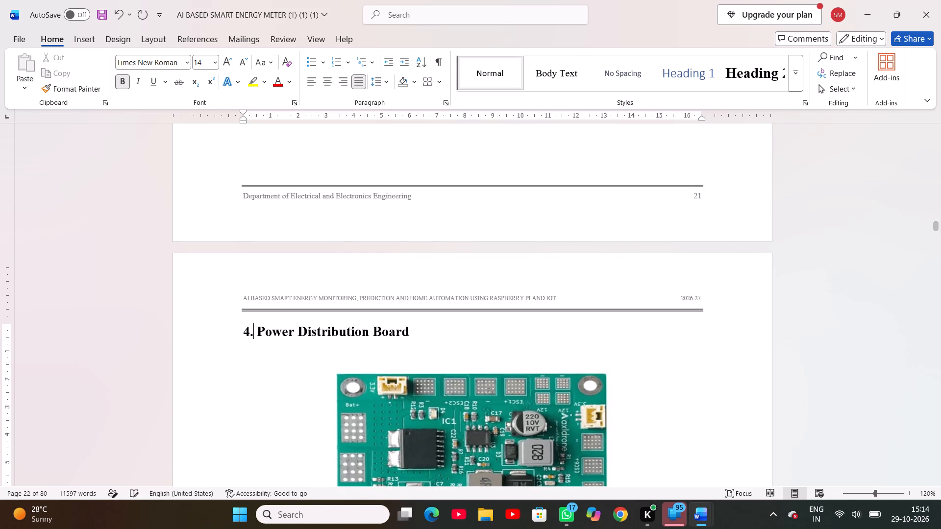
{"action": "key", "text": "1"}
{"action": "key", "text": "0"}
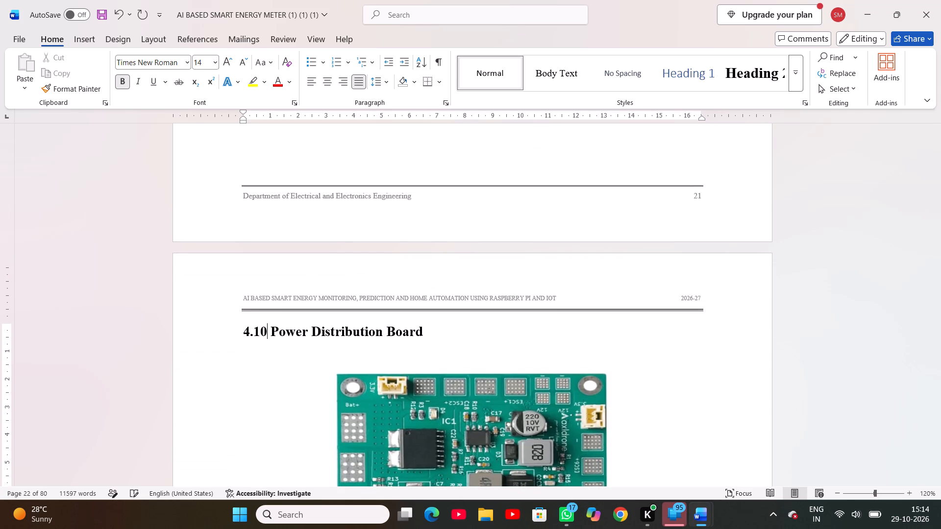
Renumber the 1080p 5MP IP Camera heading as 4.11.
{"action": "scroll", "coordinate": [261, 334], "scroll_direction": "down", "scroll_amount": 3}
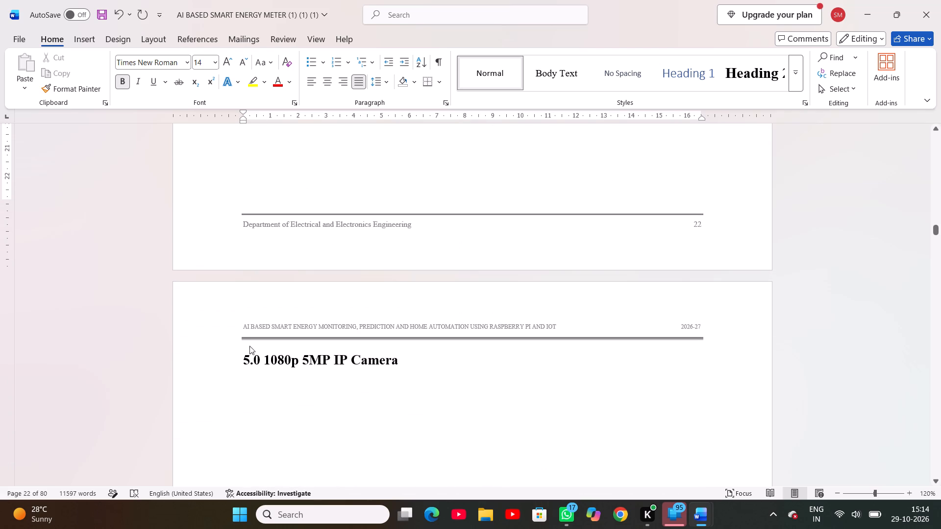
{"action": "left_click", "coordinate": [260, 360]}
{"action": "key", "text": "BackSpace"}
{"action": "key", "text": "BackSpace"}
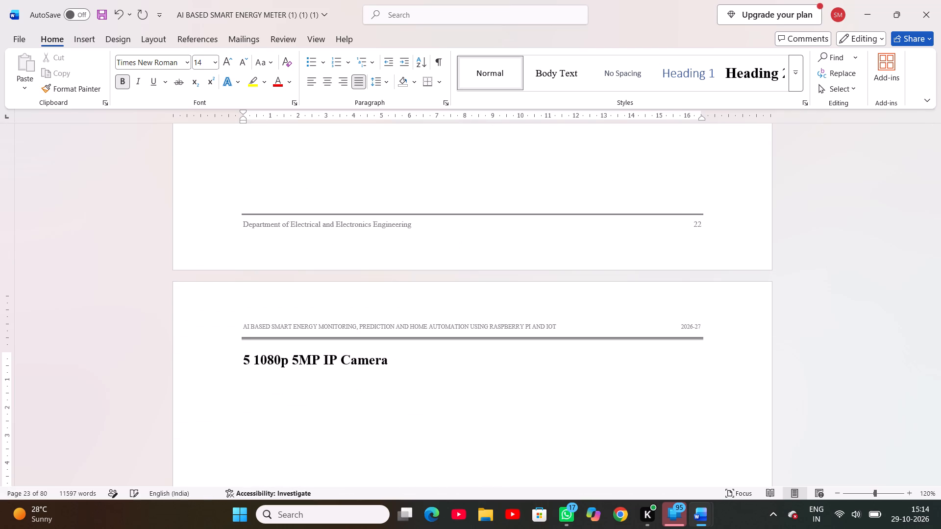
{"action": "key", "text": "BackSpace"}
{"action": "key", "text": "4"}
{"action": "type", "text": ".11"}
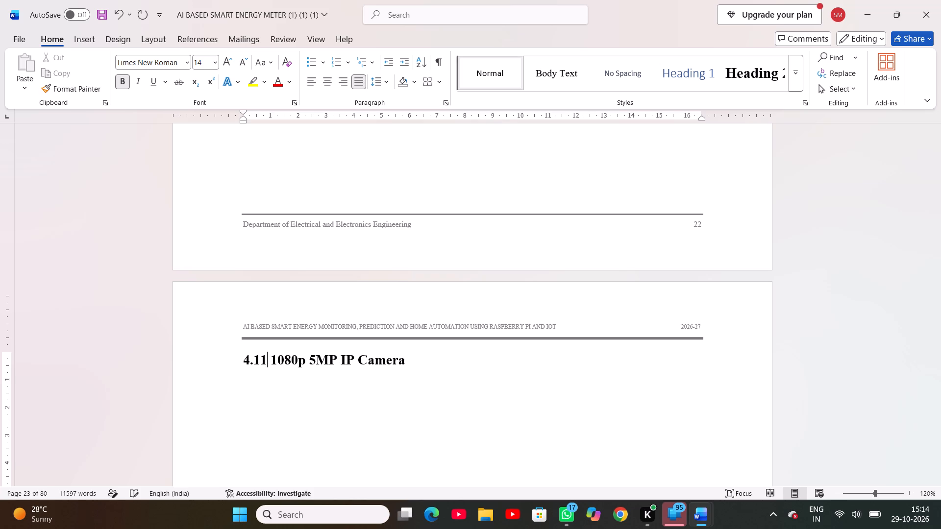
Renumber the ESP 32 heading as 4.12.
{"action": "scroll", "coordinate": [260, 360], "scroll_direction": "down", "scroll_amount": 4}
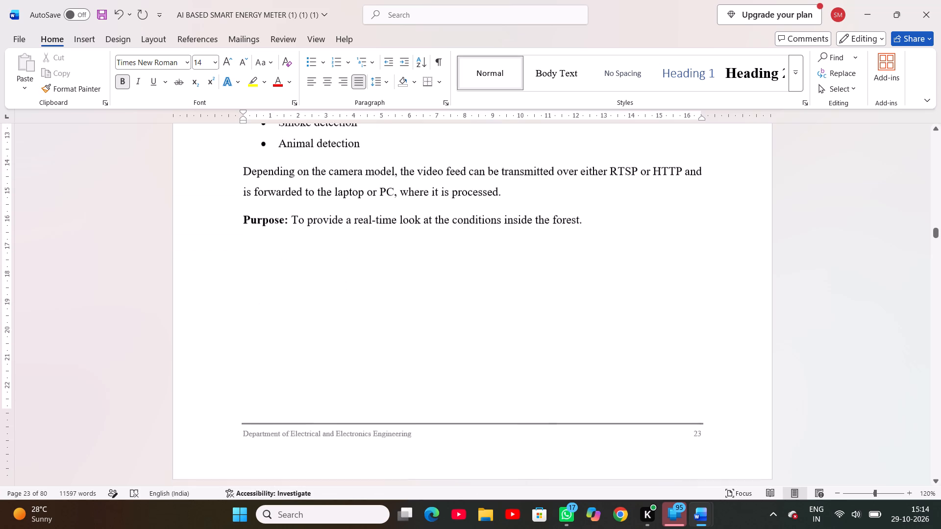
{"action": "scroll", "coordinate": [260, 360], "scroll_direction": "down", "scroll_amount": 3}
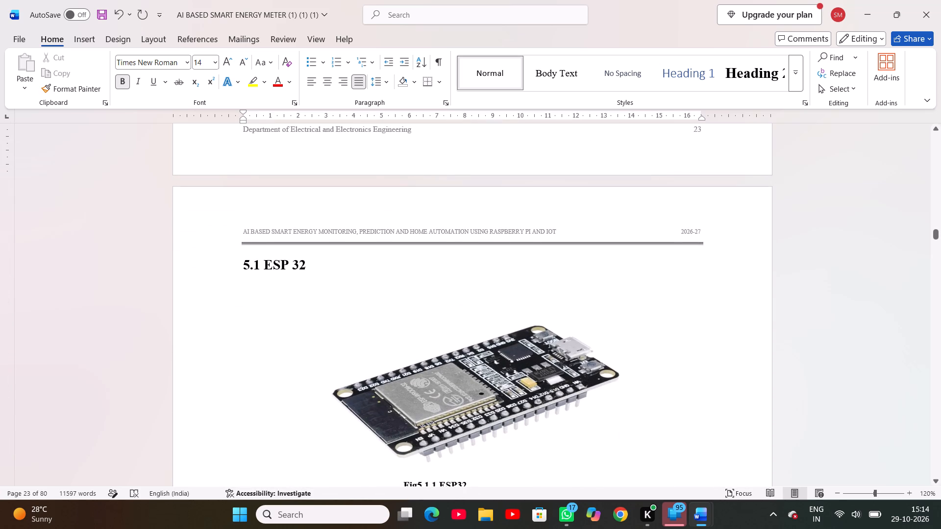
{"action": "left_click", "coordinate": [258, 268]}
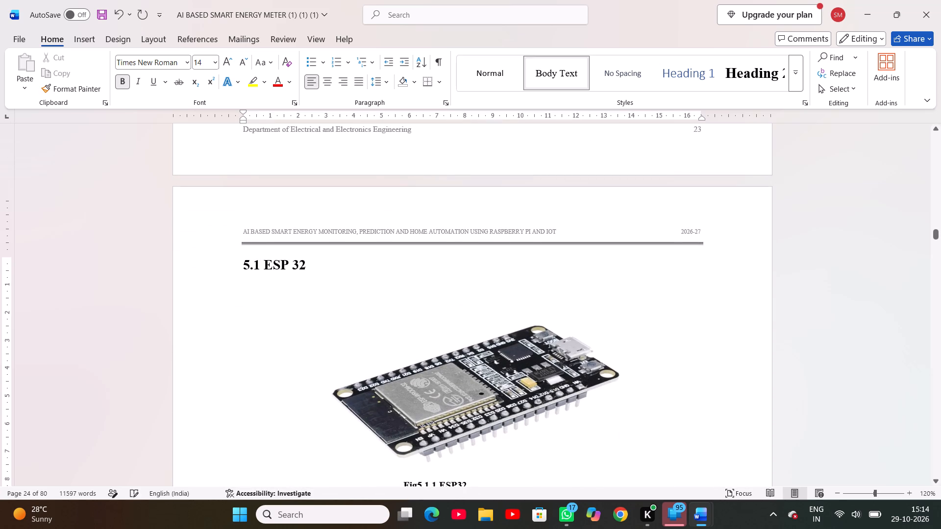
{"action": "key", "text": "BackSpace"}
{"action": "key", "text": "BackSpace"}
{"action": "key", "text": "BackSpace"}
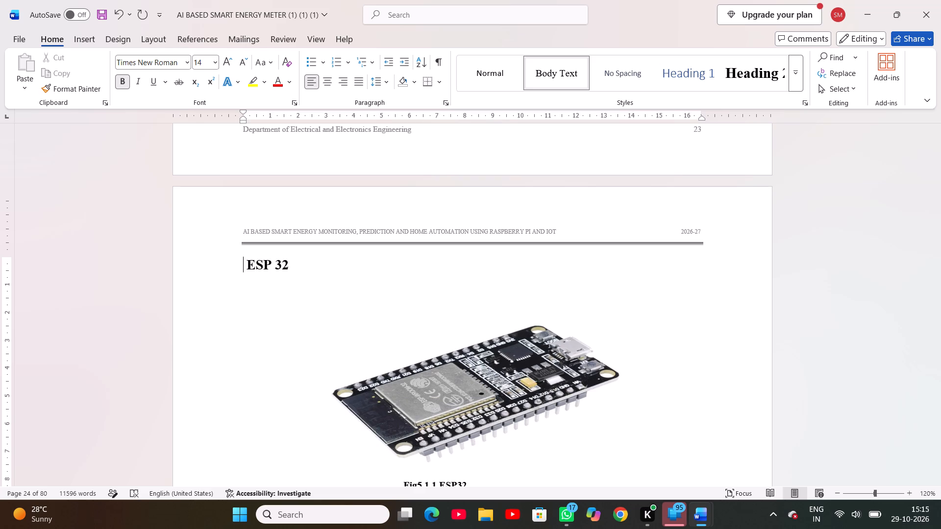
{"action": "key", "text": "4"}
{"action": "key", "text": "period"}
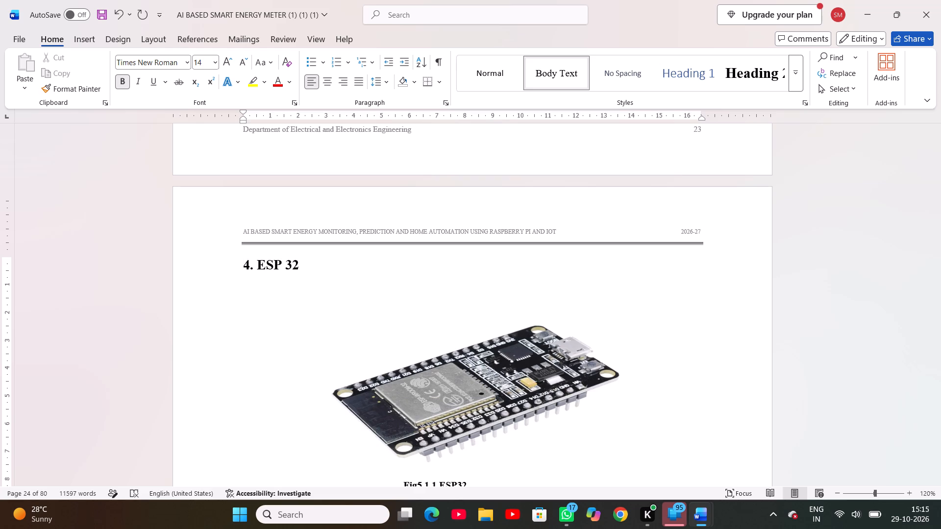
{"action": "type", "text": "12"}
Replace the automatic number of the MLX90614ESF Temperature Sensor heading with 4.13.
{"action": "scroll", "coordinate": [258, 268], "scroll_direction": "down", "scroll_amount": 1}
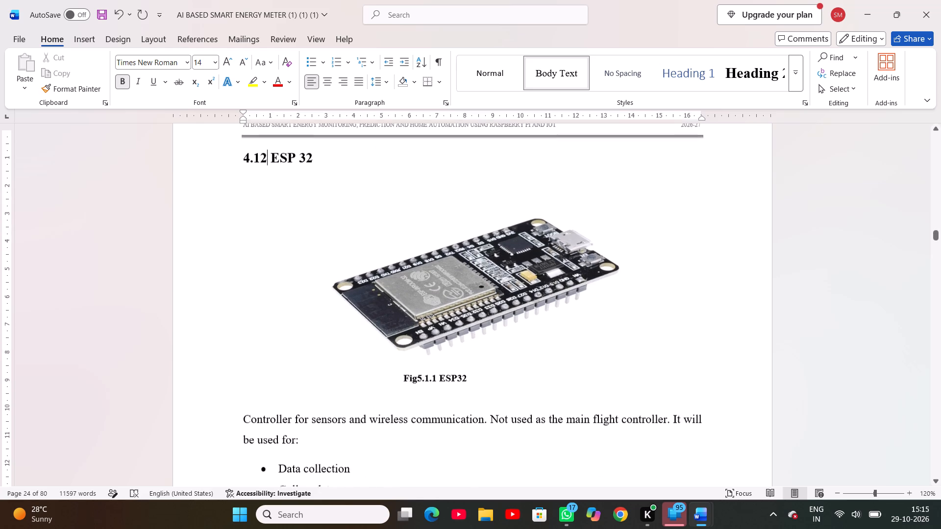
{"action": "scroll", "coordinate": [258, 268], "scroll_direction": "down", "scroll_amount": 3}
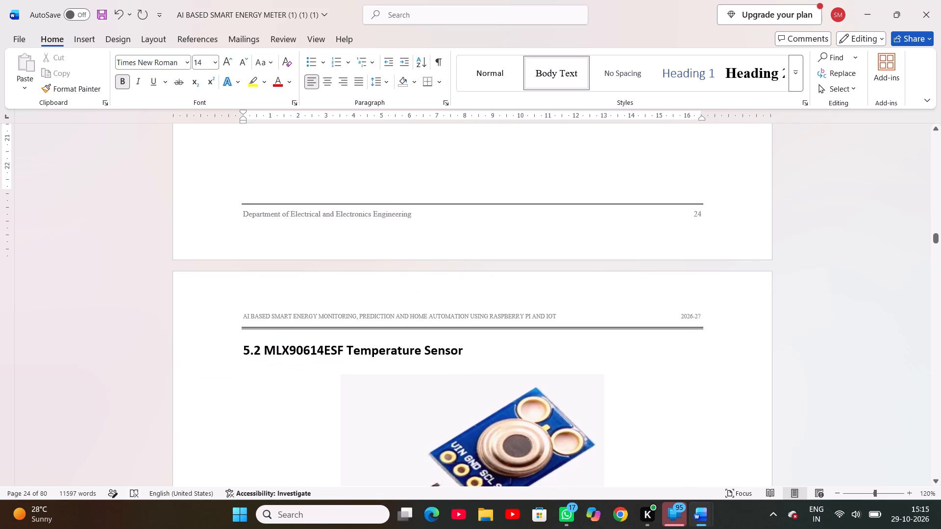
{"action": "left_click", "coordinate": [257, 350]}
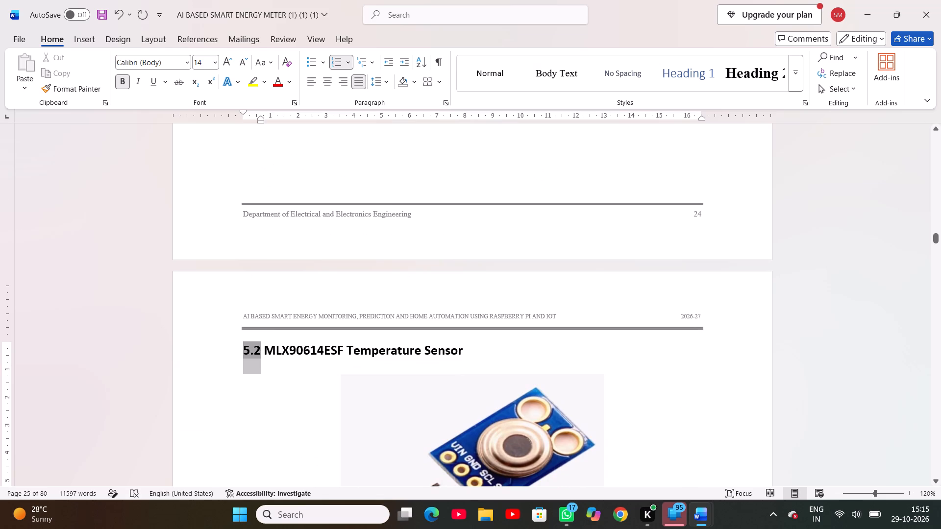
{"action": "left_click", "coordinate": [270, 348]}
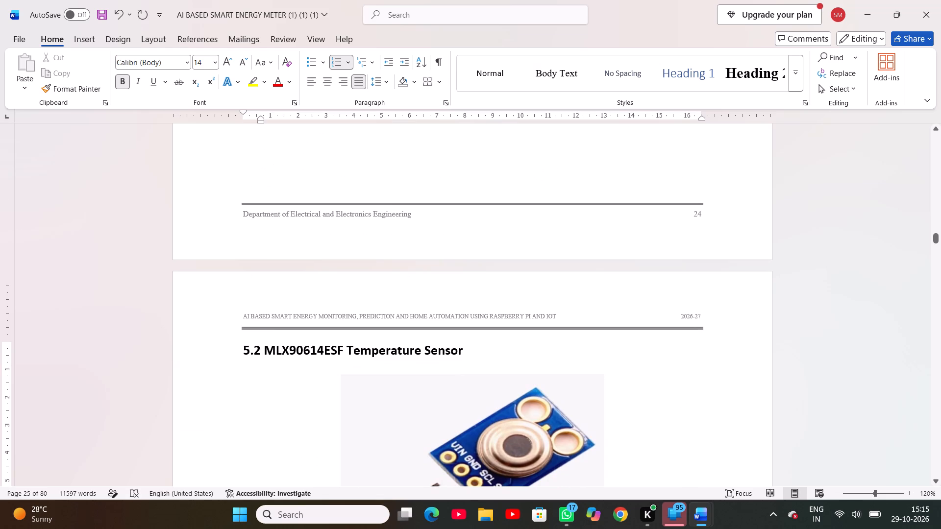
{"action": "left_click", "coordinate": [259, 348]}
{"action": "left_click", "coordinate": [259, 348]}
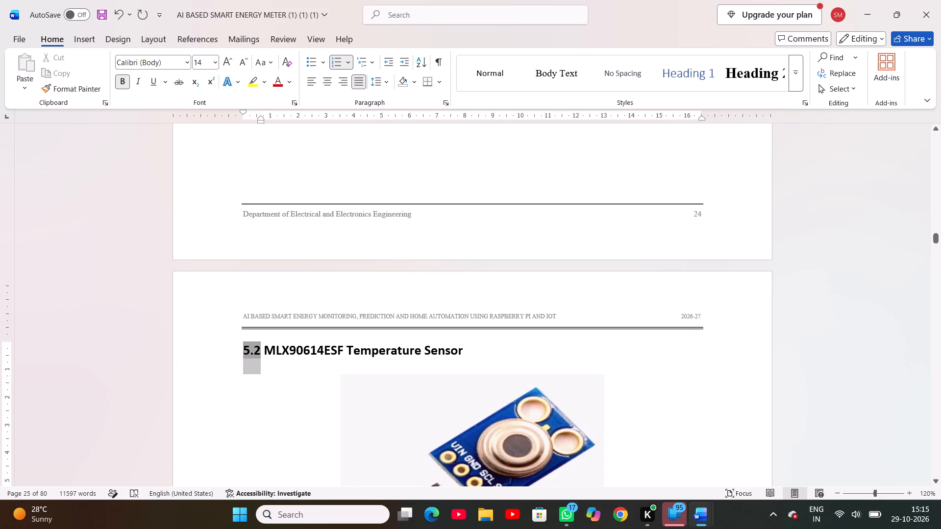
{"action": "key", "text": "BackSpace"}
{"action": "key", "text": "4"}
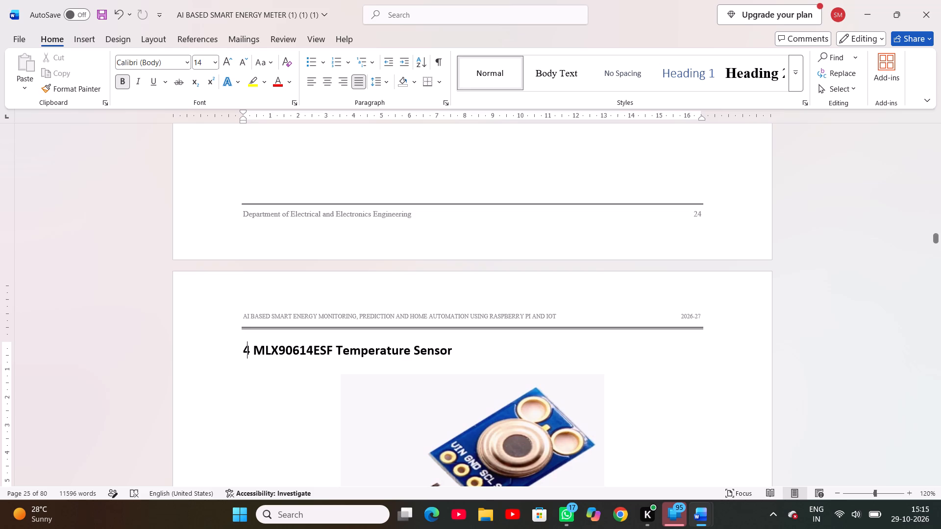
{"action": "type", "text": ".1"}
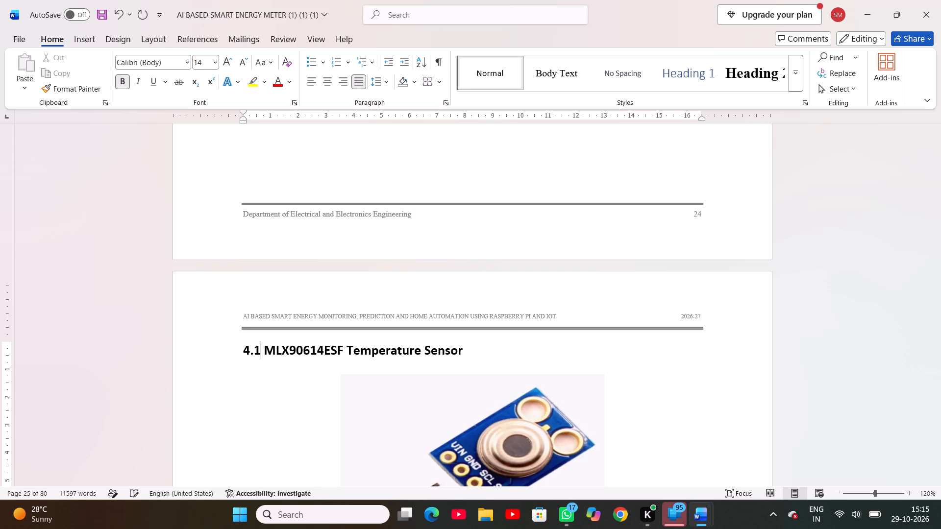
{"action": "key", "text": "3"}
Replace the automatic number of the Optical Dust/Smoke Sensor heading with 4.14, followed by a space.
{"action": "scroll", "coordinate": [259, 348], "scroll_direction": "down", "scroll_amount": 2}
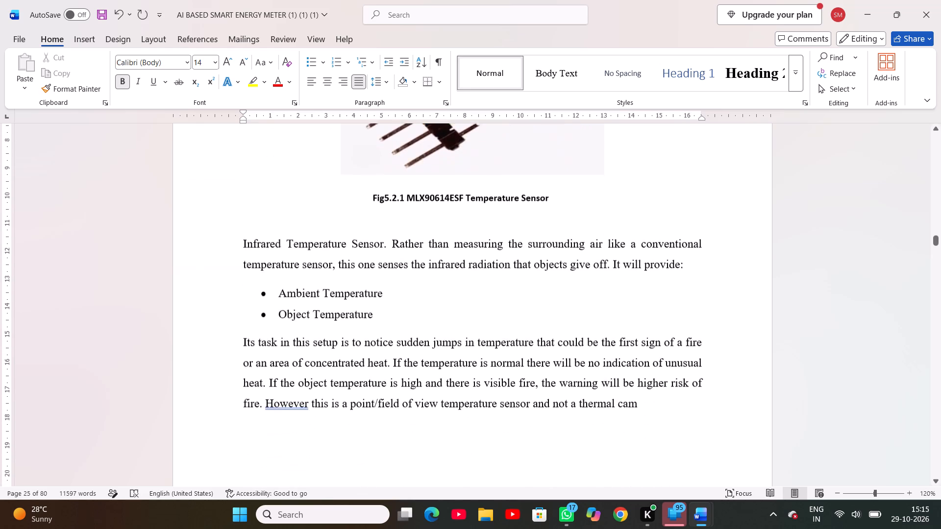
{"action": "scroll", "coordinate": [259, 348], "scroll_direction": "down", "scroll_amount": 3}
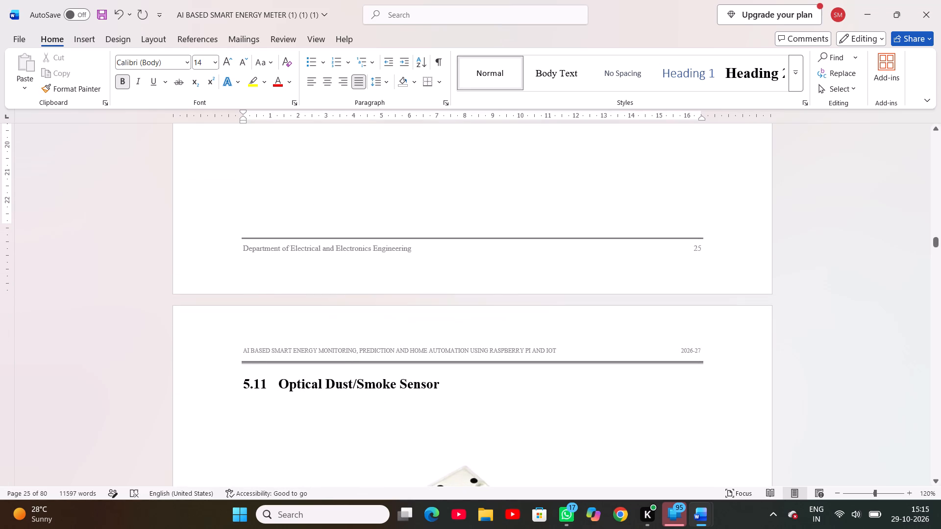
{"action": "left_click", "coordinate": [265, 384]}
{"action": "key", "text": "BackSpace"}
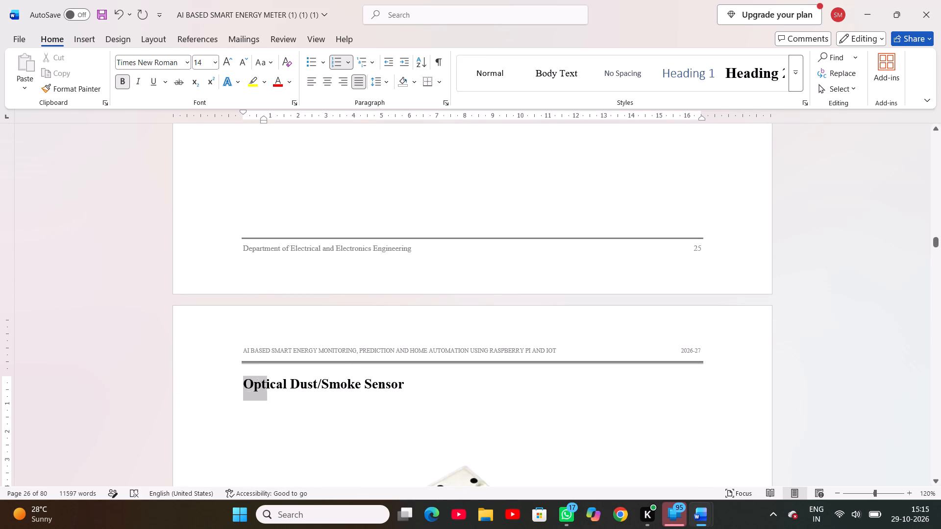
{"action": "key", "text": "4"}
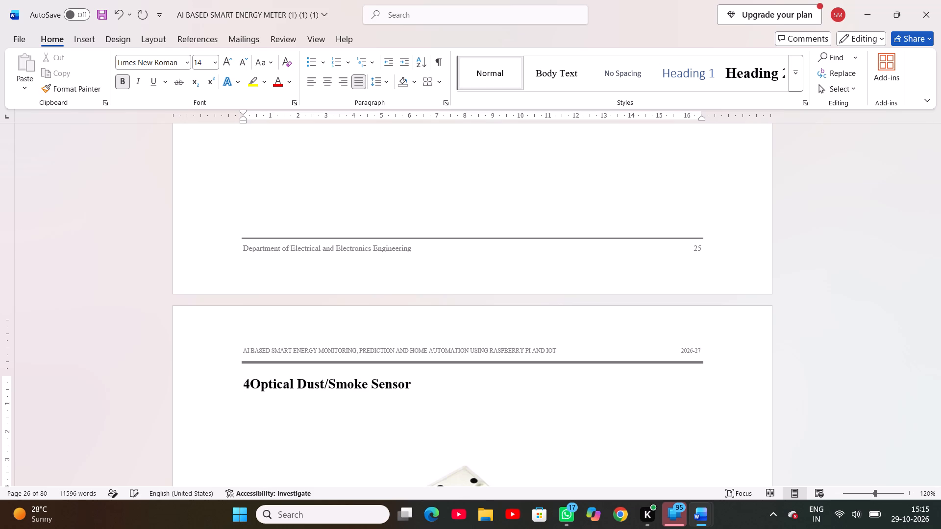
{"action": "type", "text": ".14"}
{"action": "key", "text": "space"}
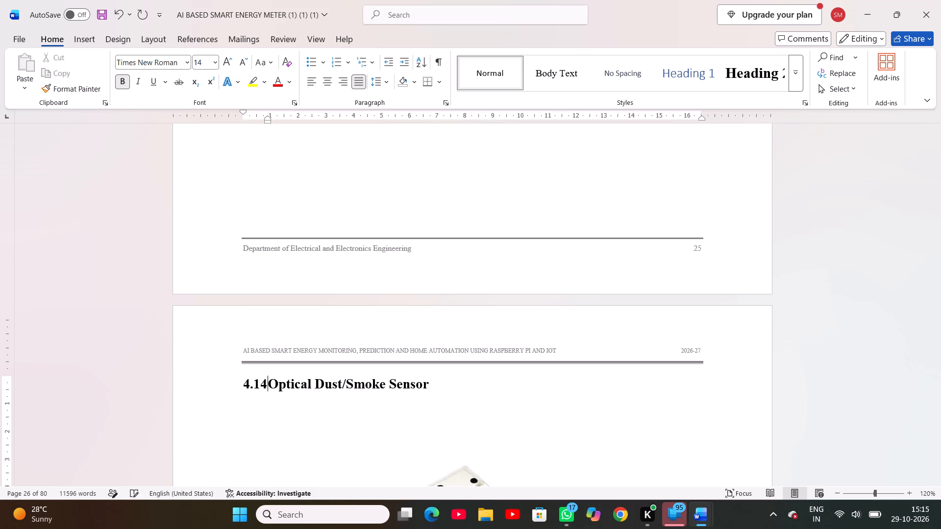
{"action": "key", "text": "space"}
Renumber the Voltage Regulator heading as 4.15.
{"action": "scroll", "coordinate": [265, 384], "scroll_direction": "down", "scroll_amount": 1}
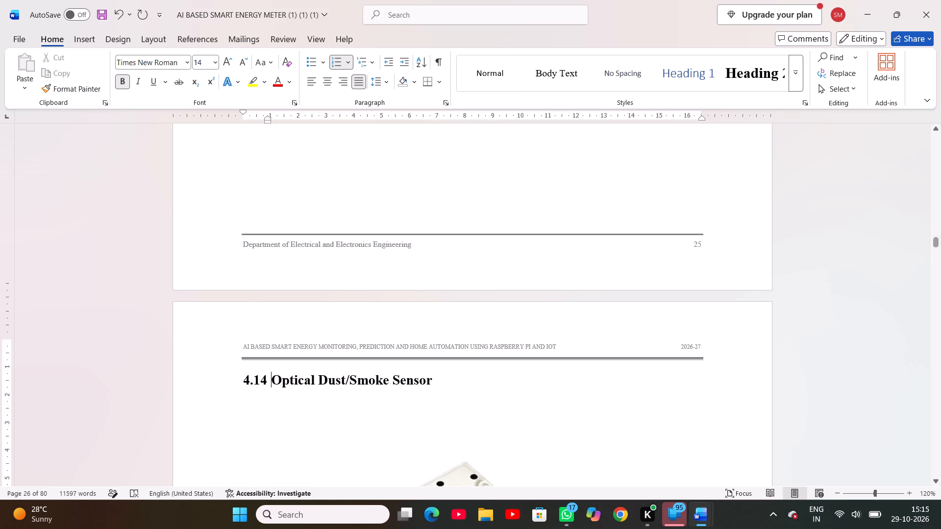
{"action": "scroll", "coordinate": [265, 384], "scroll_direction": "down", "scroll_amount": 3}
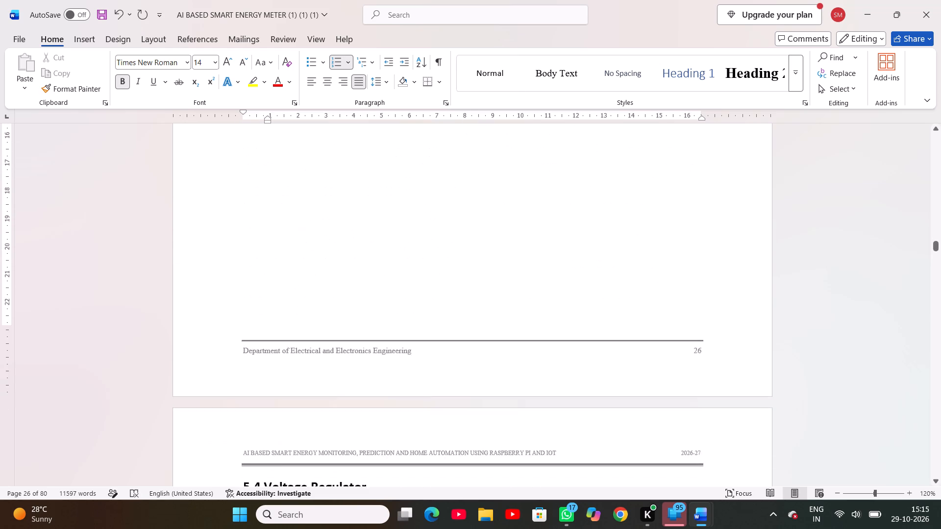
{"action": "scroll", "coordinate": [265, 384], "scroll_direction": "down", "scroll_amount": 1}
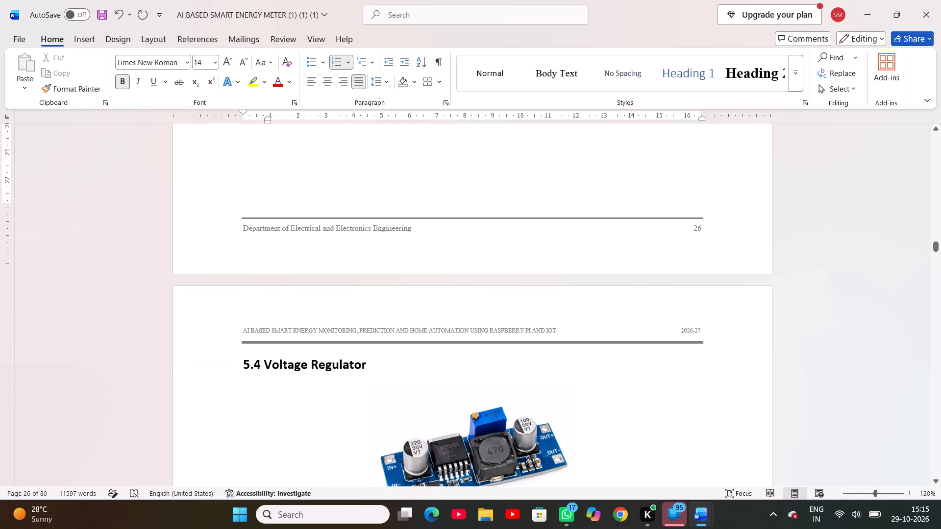
{"action": "left_click", "coordinate": [261, 362]}
{"action": "key", "text": "BackSpace"}
{"action": "key", "text": "BackSpace"}
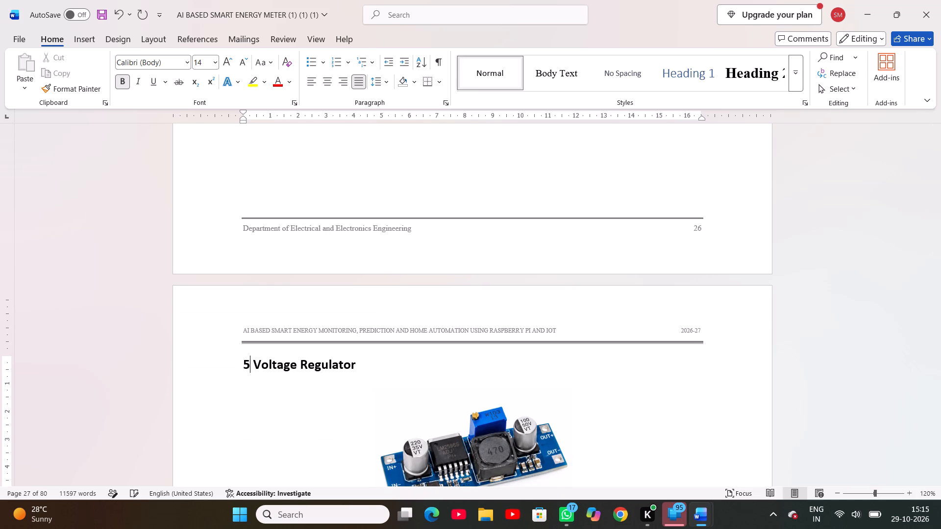
{"action": "key", "text": "BackSpace"}
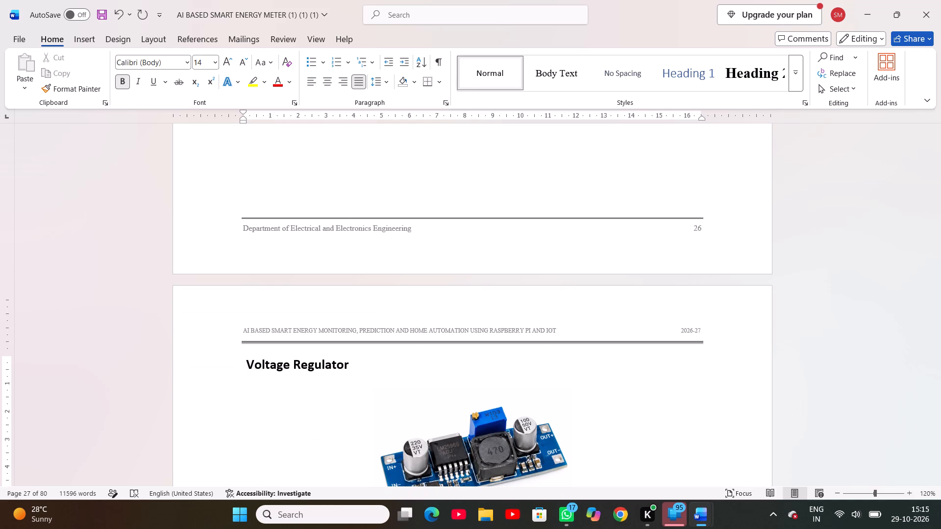
{"action": "key", "text": "4"}
{"action": "type", "text": ".15"}
Renumber the Laptop/PC heading as 4.16.
{"action": "scroll", "coordinate": [316, 383], "scroll_direction": "down", "scroll_amount": 2}
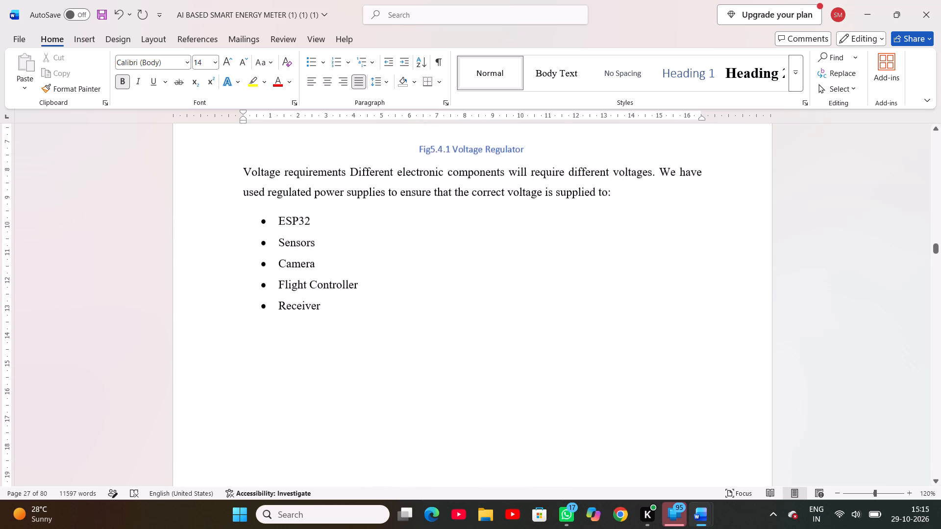
{"action": "scroll", "coordinate": [316, 383], "scroll_direction": "down", "scroll_amount": 2}
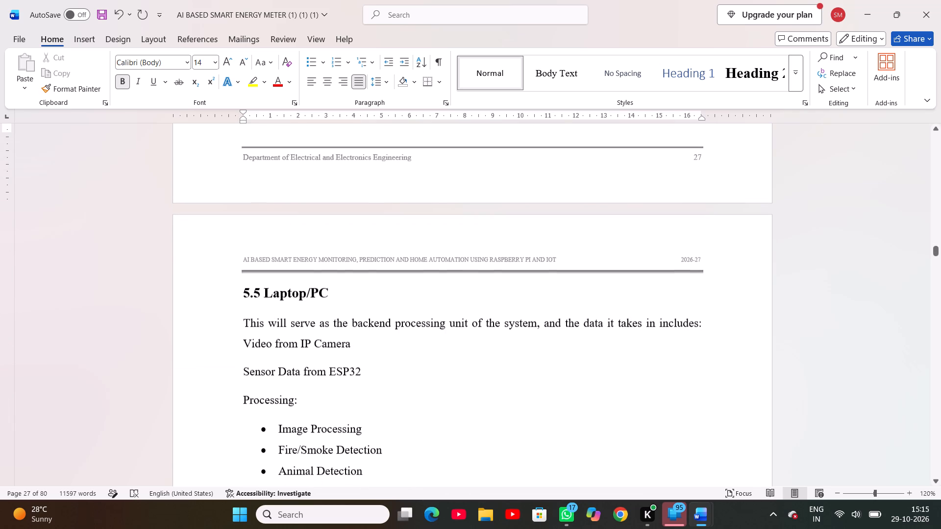
{"action": "left_click", "coordinate": [260, 290]}
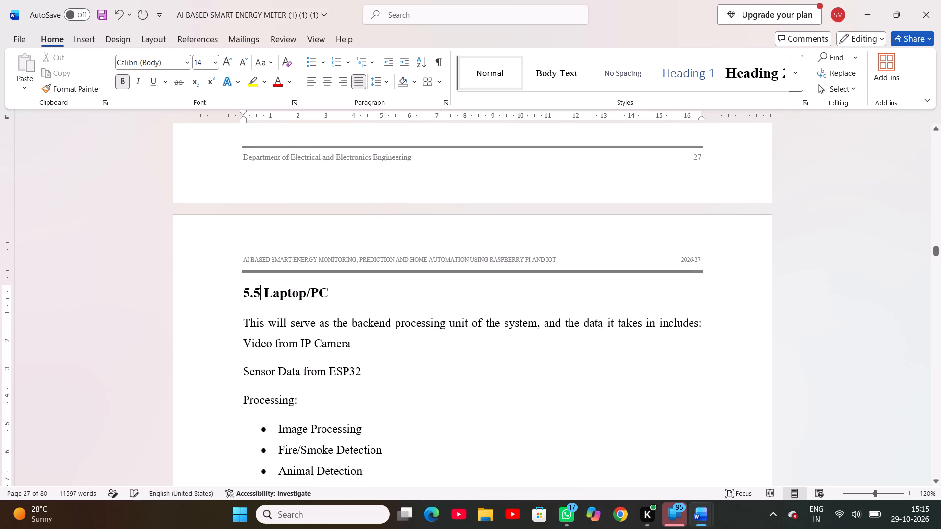
{"action": "key", "text": "BackSpace"}
{"action": "key", "text": "BackSpace"}
{"action": "key", "text": "BackSpace"}
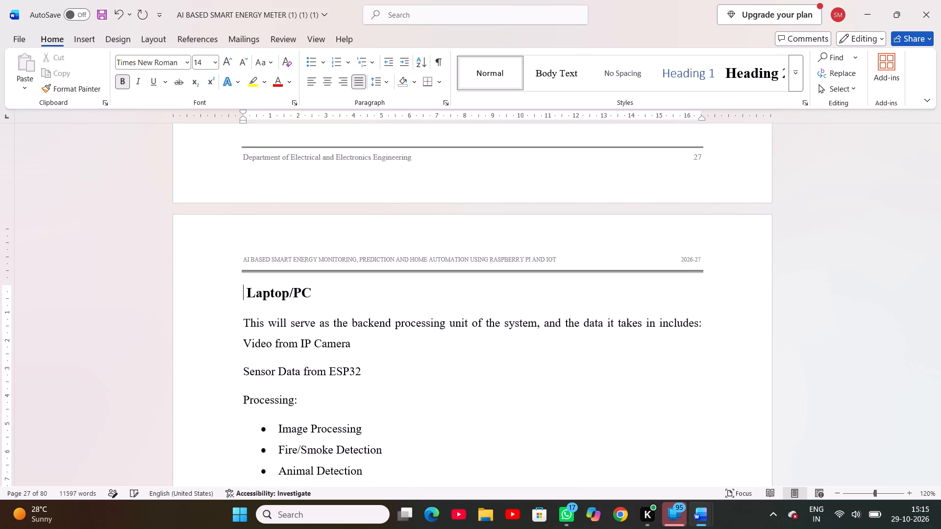
{"action": "key", "text": "4"}
{"action": "type", "text": ".16"}
Renumber the SOFTWARE REQUIREMENTS heading as 4.17.
{"action": "scroll", "coordinate": [333, 339], "scroll_direction": "down", "scroll_amount": 4}
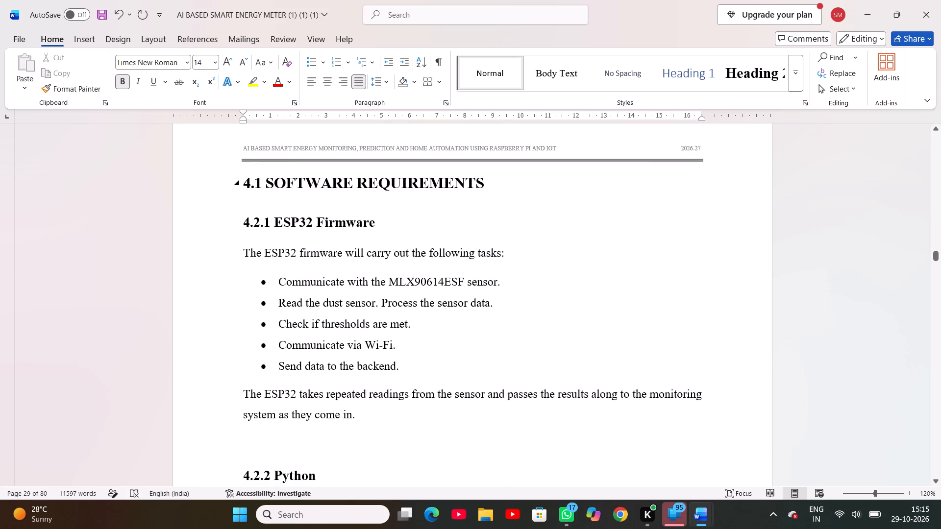
{"action": "left_click", "coordinate": [260, 183]}
{"action": "key", "text": "BackSpace"}
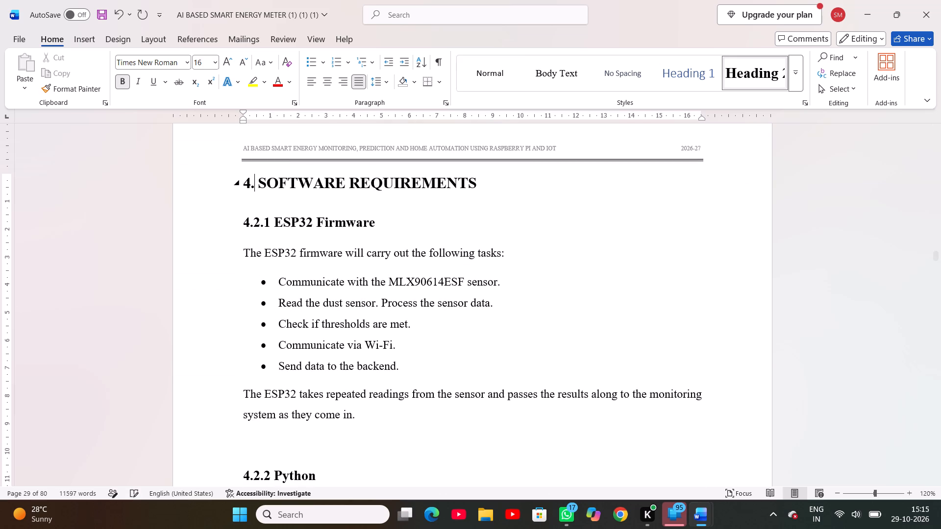
{"action": "type", "text": "17"}
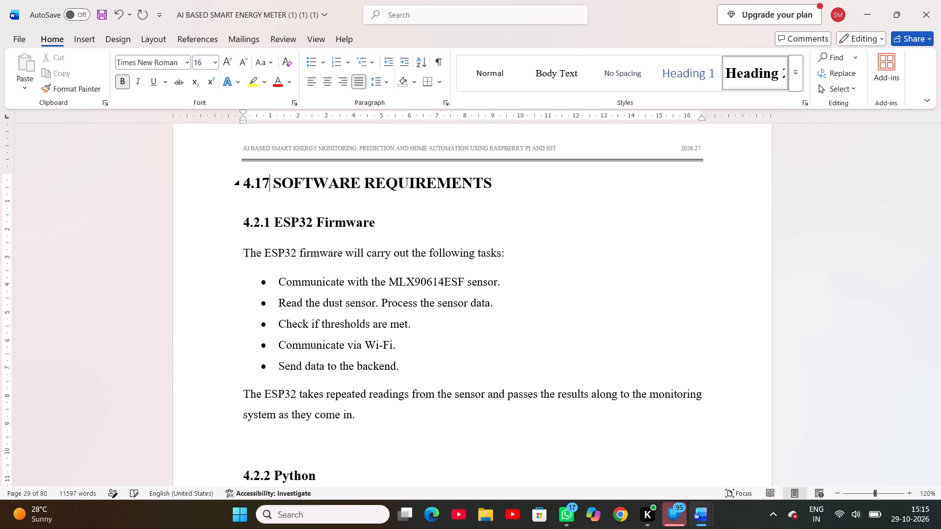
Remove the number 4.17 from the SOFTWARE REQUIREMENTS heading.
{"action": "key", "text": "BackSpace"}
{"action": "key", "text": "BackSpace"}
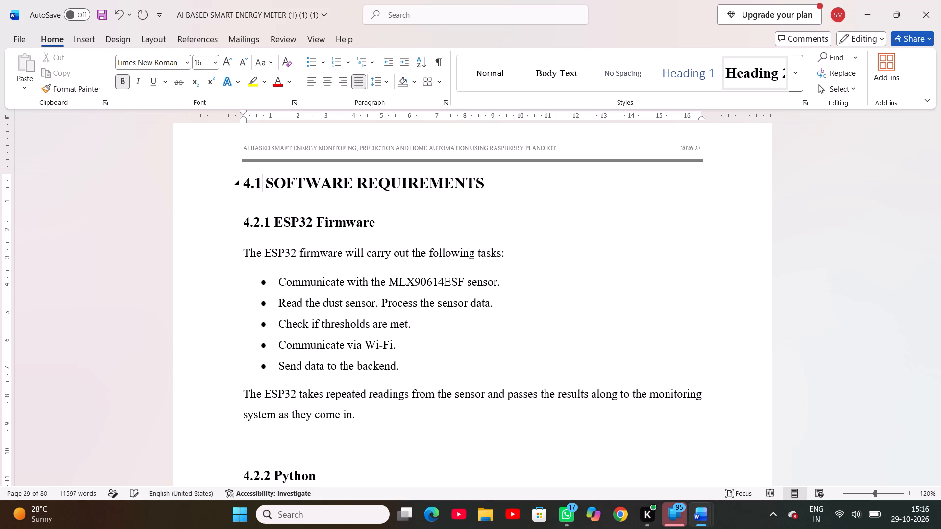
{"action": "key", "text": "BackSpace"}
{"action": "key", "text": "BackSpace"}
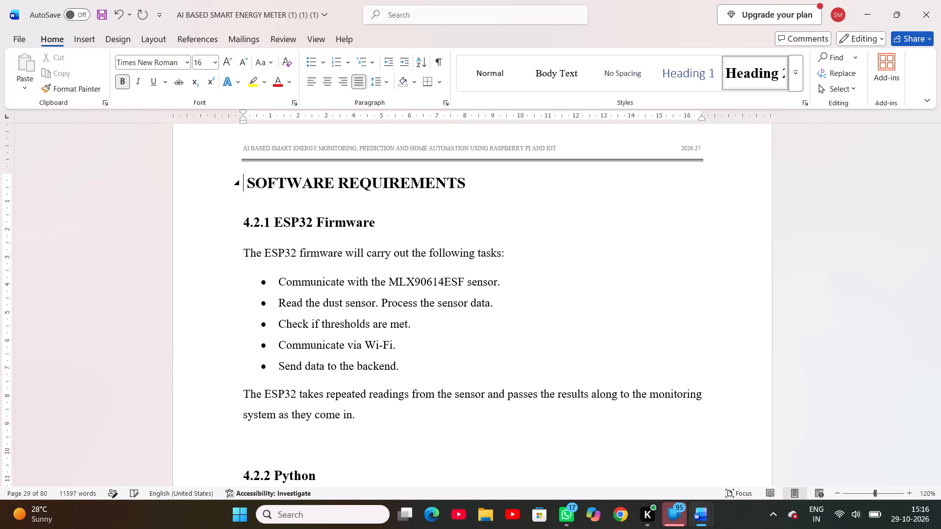
Undo the recent number edits on the SOFTWARE REQUIREMENTS heading, back through the numbering of the Laptop/PC heading.
{"action": "key", "text": "ctrl+z"}
{"action": "key", "text": "ctrl+z"}
{"action": "key", "text": "ctrl+z"}
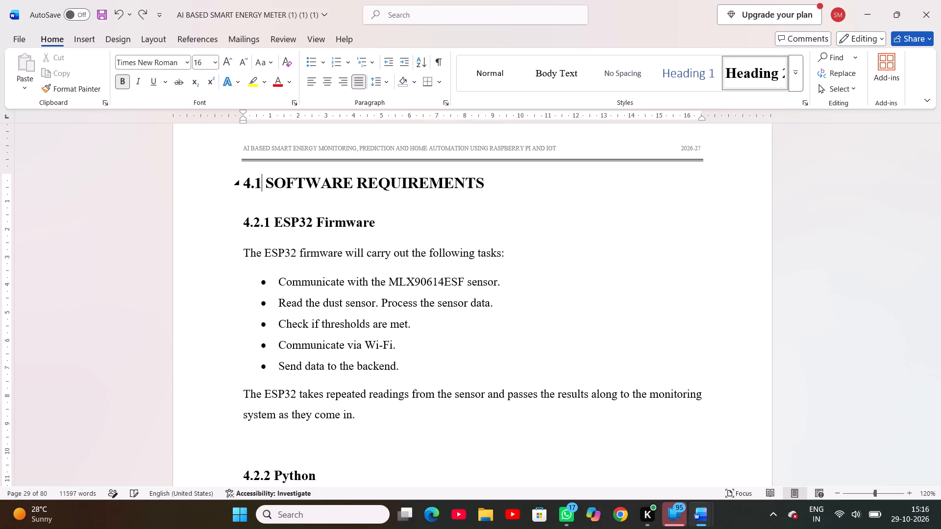
{"action": "key", "text": "ctrl+z"}
{"action": "key", "text": "ctrl+z"}
{"action": "key", "text": "ctrl+z"}
{"action": "key", "text": "ctrl+z"}
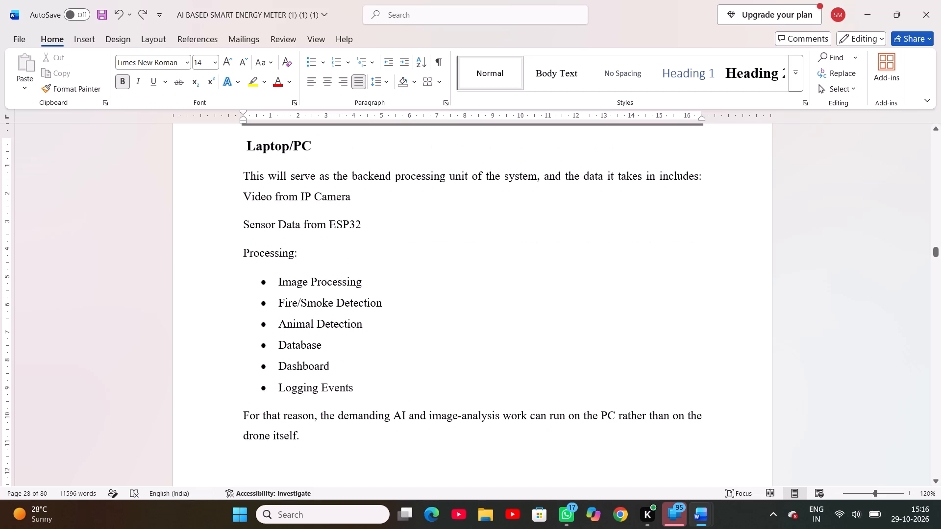
Number the Laptop/PC heading as 4.16.
{"action": "scroll", "coordinate": [322, 268], "scroll_direction": "up", "scroll_amount": 1}
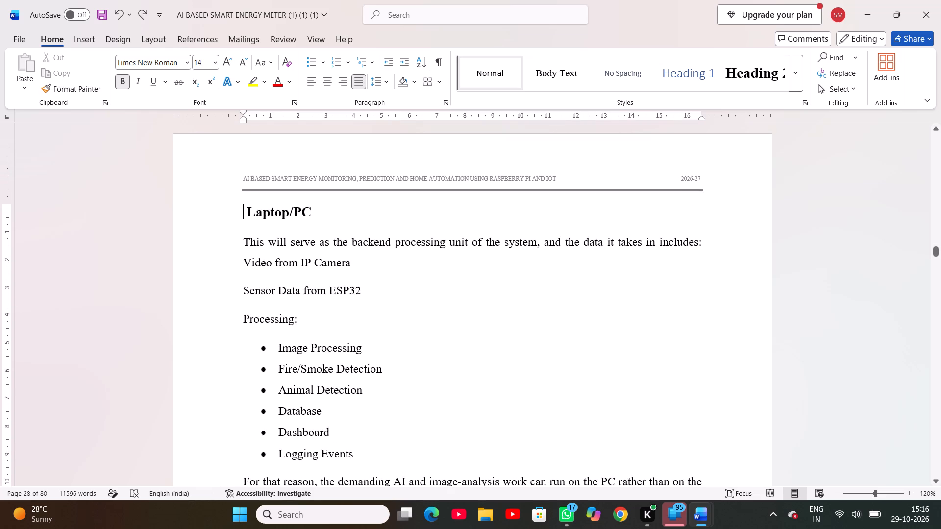
{"action": "scroll", "coordinate": [245, 211], "scroll_direction": "up", "scroll_amount": 1}
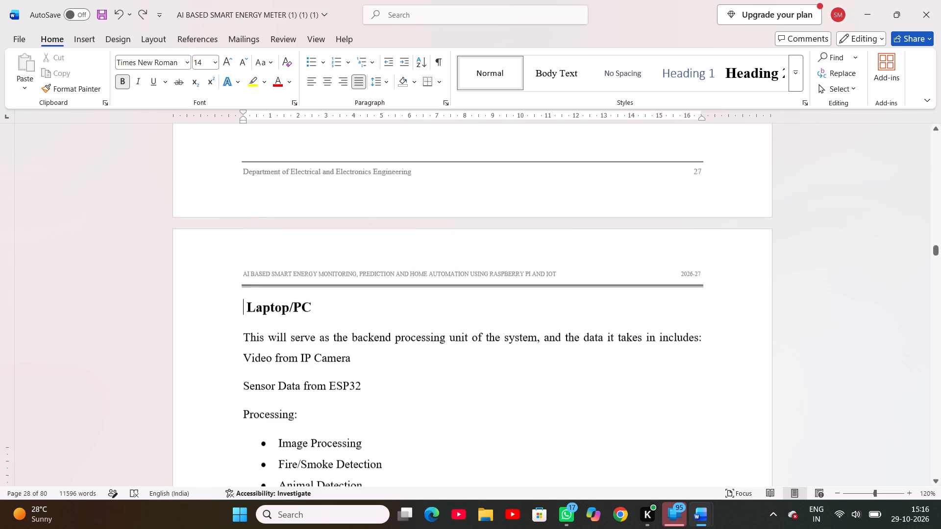
{"action": "scroll", "coordinate": [245, 211], "scroll_direction": "up", "scroll_amount": 2}
{"action": "scroll", "coordinate": [245, 211], "scroll_direction": "down", "scroll_amount": 1}
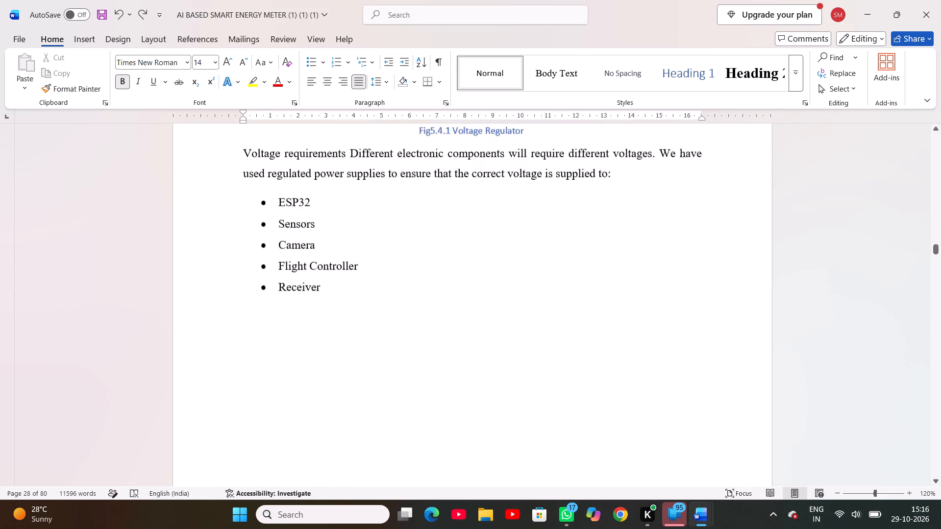
{"action": "scroll", "coordinate": [245, 211], "scroll_direction": "down", "scroll_amount": 2}
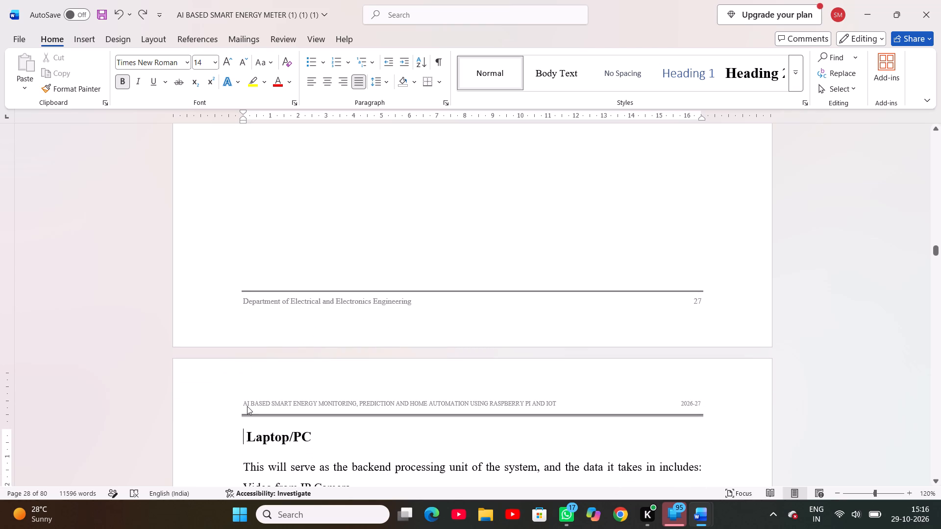
{"action": "key", "text": "4"}
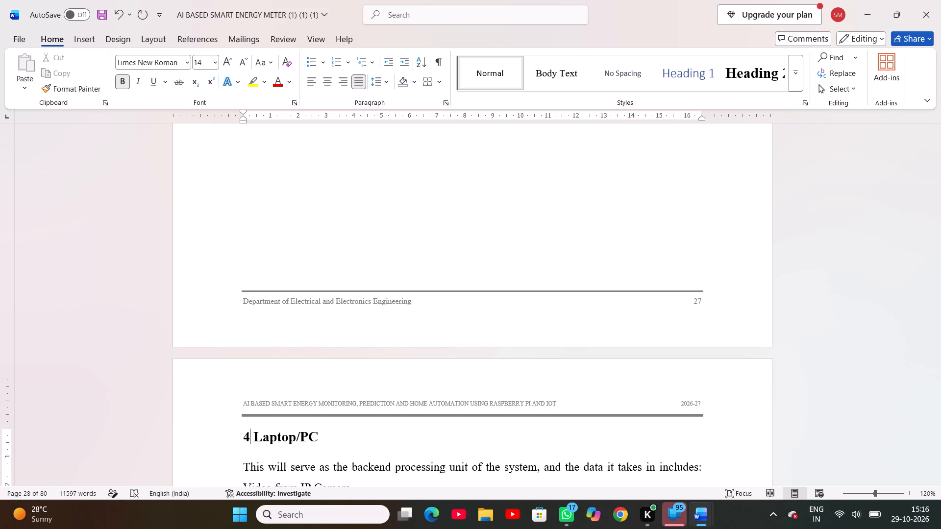
{"action": "type", "text": ".16"}
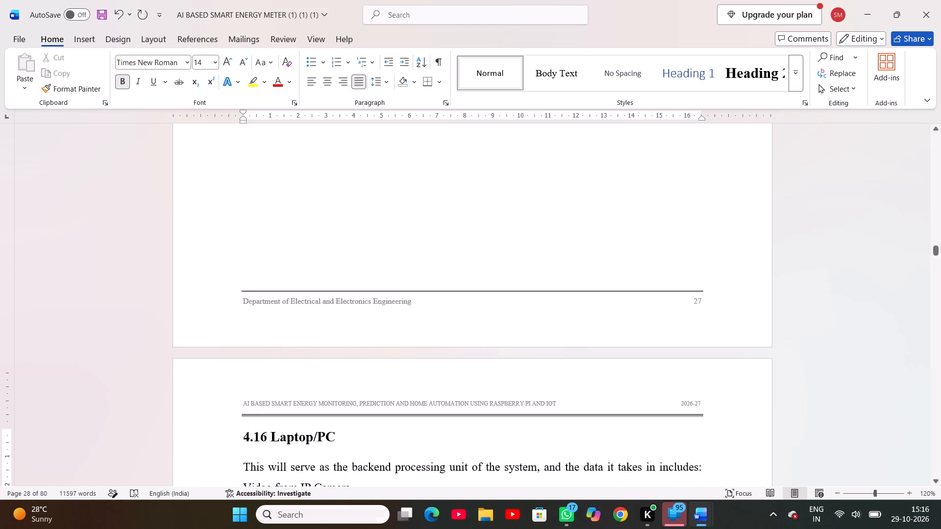
Examine the heading numbers in the SOFTWARE REQUIREMENTS section, from the main heading through the ESP32 Firmware and Python subsections.
{"action": "scroll", "coordinate": [377, 424], "scroll_direction": "down", "scroll_amount": 2}
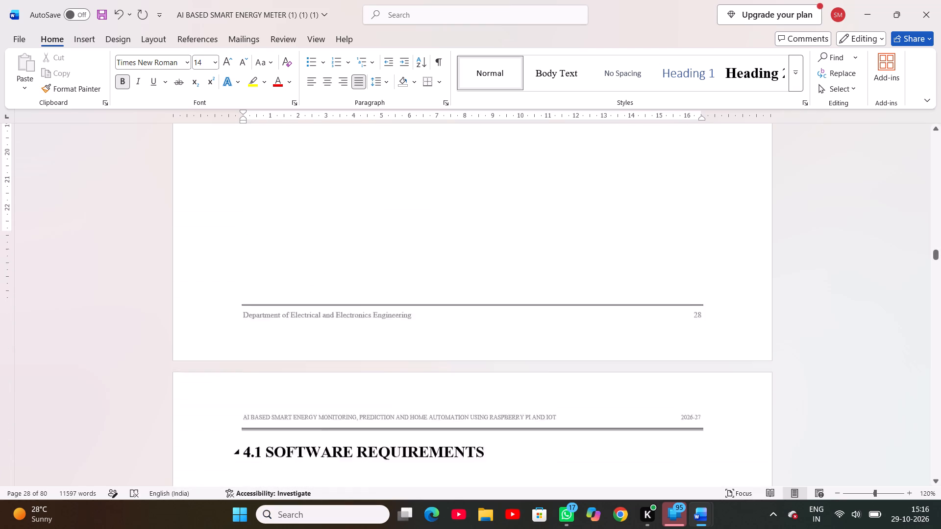
{"action": "scroll", "coordinate": [377, 424], "scroll_direction": "down", "scroll_amount": 2}
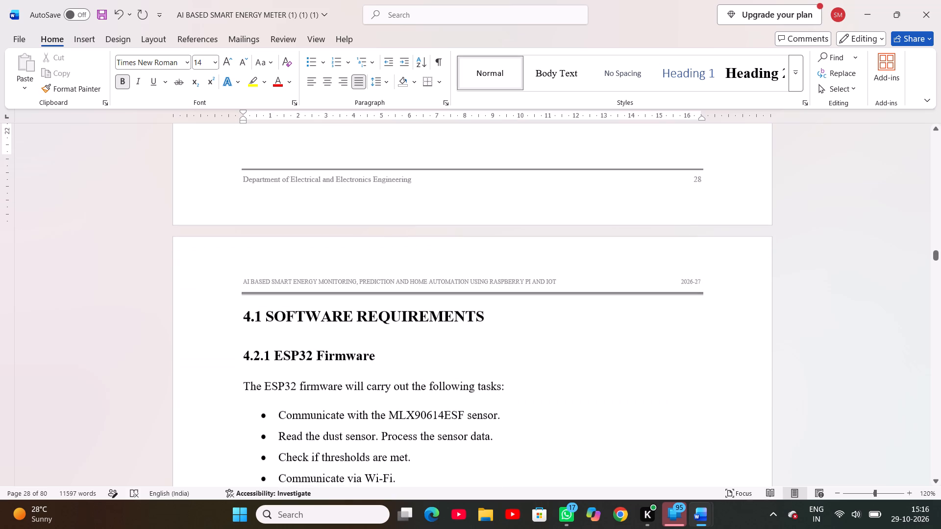
{"action": "scroll", "coordinate": [377, 424], "scroll_direction": "down", "scroll_amount": 1}
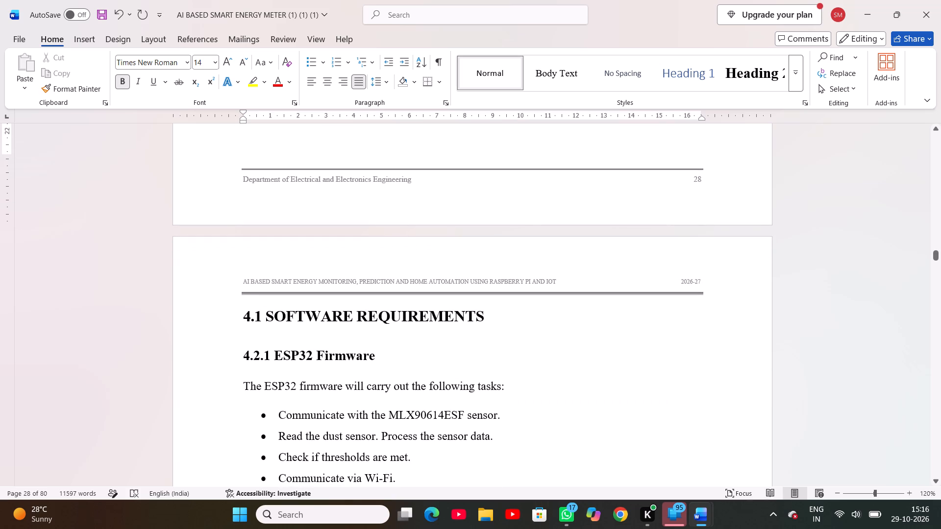
{"action": "scroll", "coordinate": [377, 424], "scroll_direction": "down", "scroll_amount": 1}
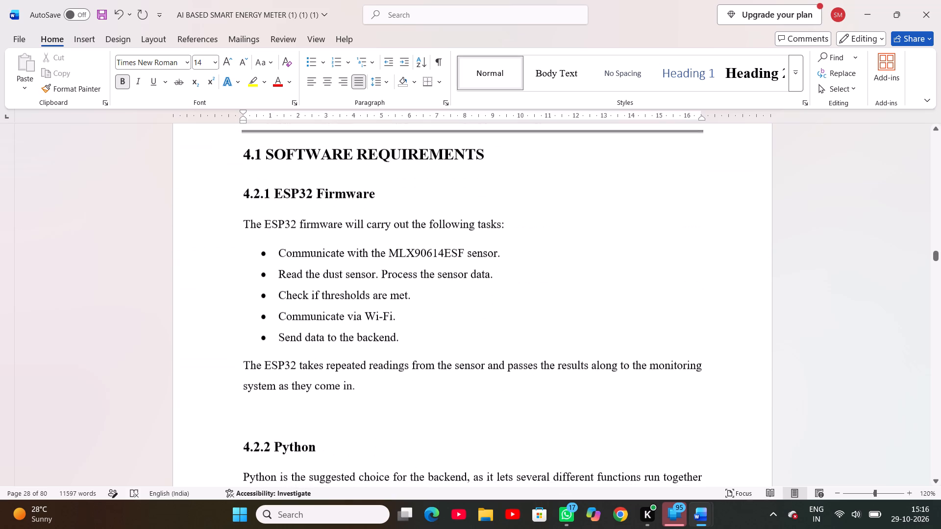
{"action": "scroll", "coordinate": [377, 424], "scroll_direction": "down", "scroll_amount": 2}
{"action": "scroll", "coordinate": [377, 424], "scroll_direction": "up", "scroll_amount": 2}
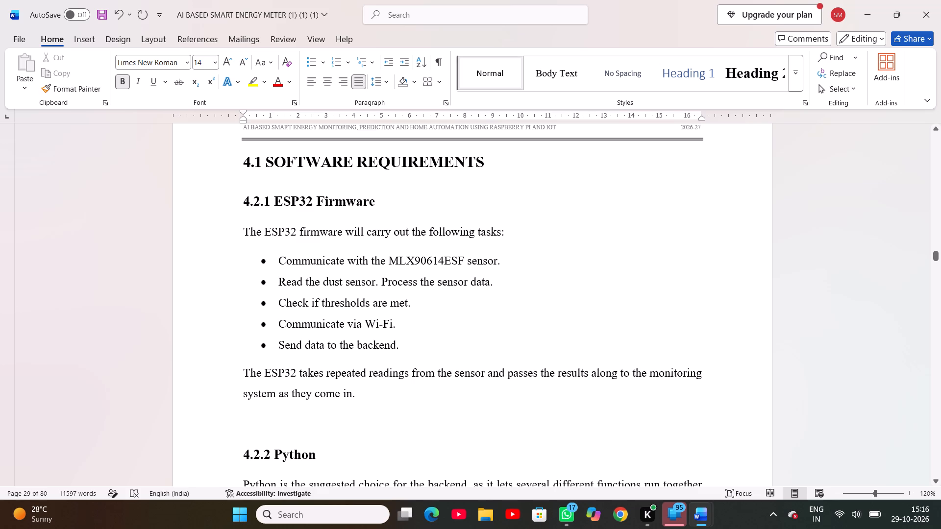
{"action": "scroll", "coordinate": [377, 424], "scroll_direction": "up", "scroll_amount": 3}
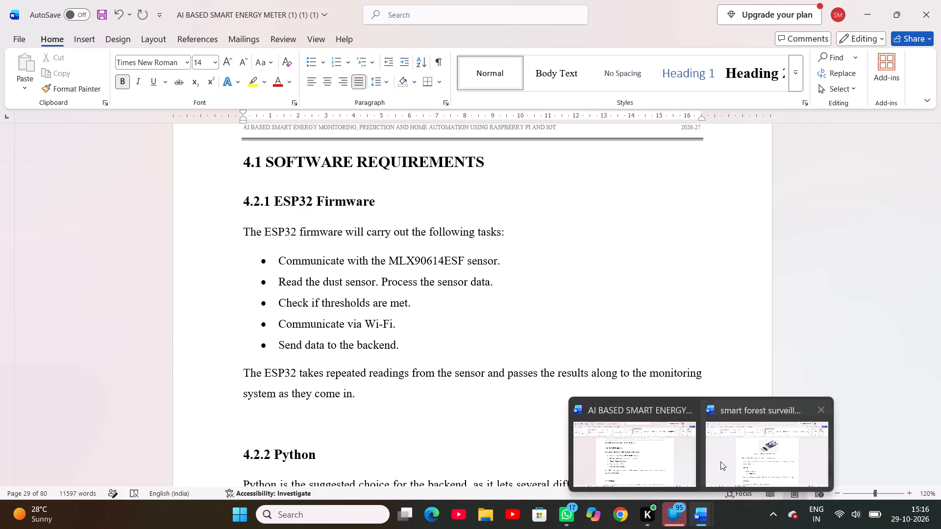
Switch to the smart forest surveillance drone report and examine how its software requirements headings are numbered.
{"action": "left_click", "coordinate": [725, 458]}
{"action": "scroll", "coordinate": [544, 362], "scroll_direction": "down", "scroll_amount": 5}
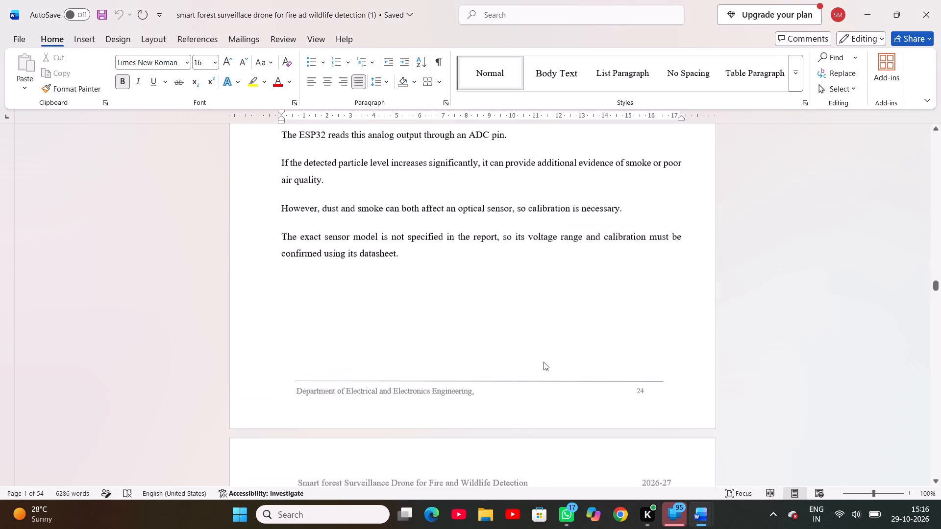
{"action": "scroll", "coordinate": [544, 362], "scroll_direction": "down", "scroll_amount": 9}
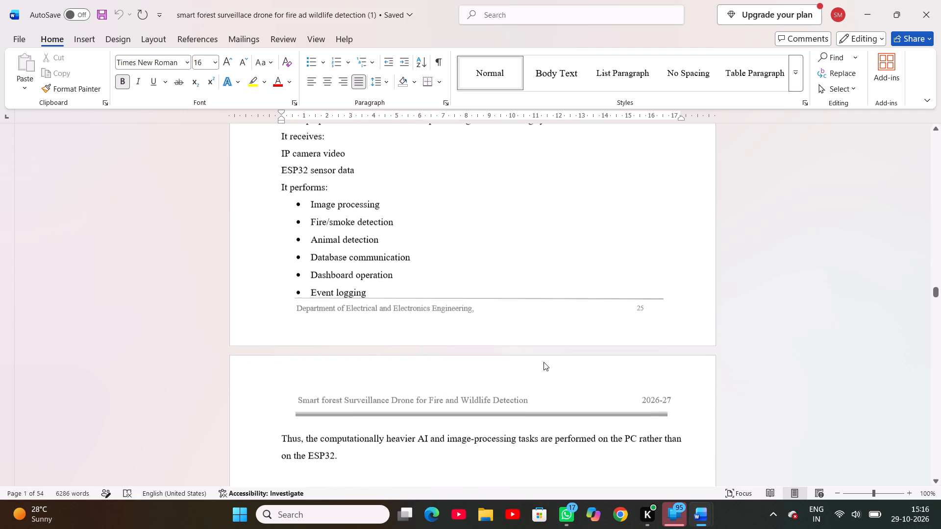
{"action": "scroll", "coordinate": [544, 362], "scroll_direction": "down", "scroll_amount": 8}
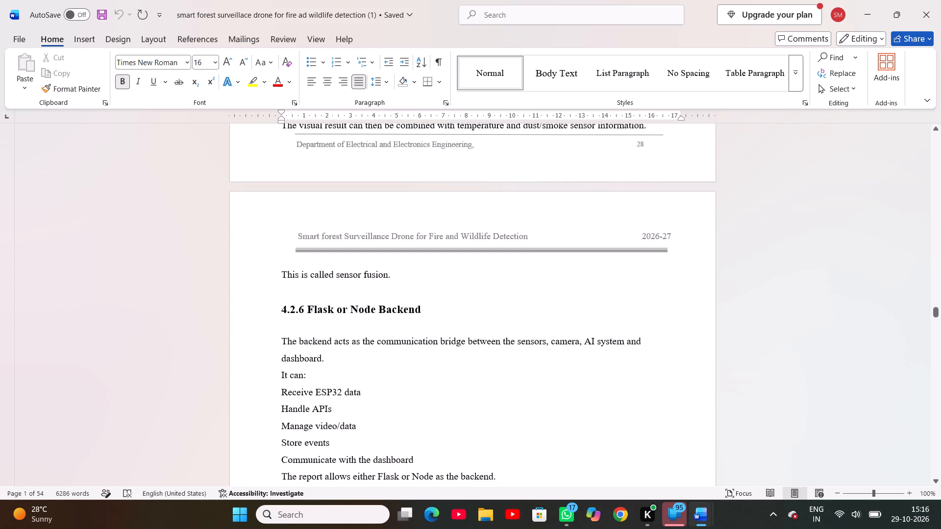
{"action": "scroll", "coordinate": [544, 362], "scroll_direction": "up", "scroll_amount": 4}
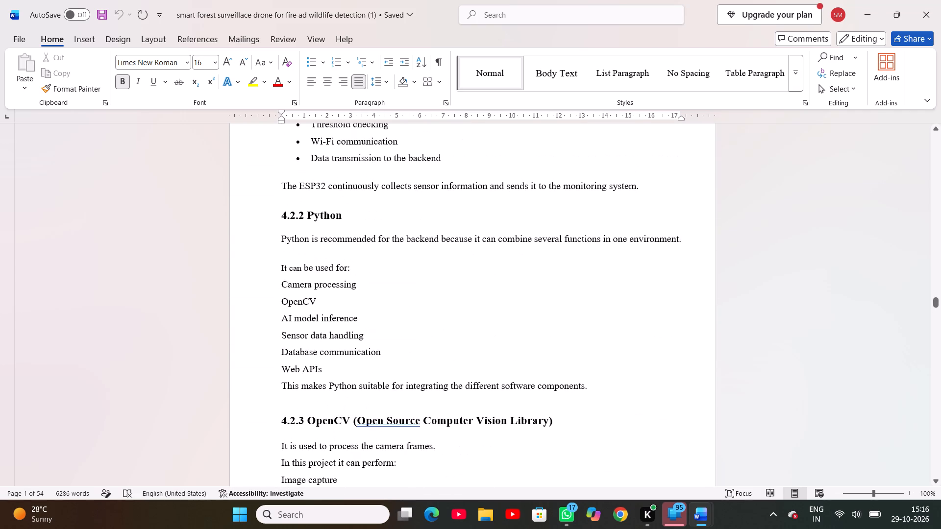
{"action": "scroll", "coordinate": [544, 362], "scroll_direction": "up", "scroll_amount": 3}
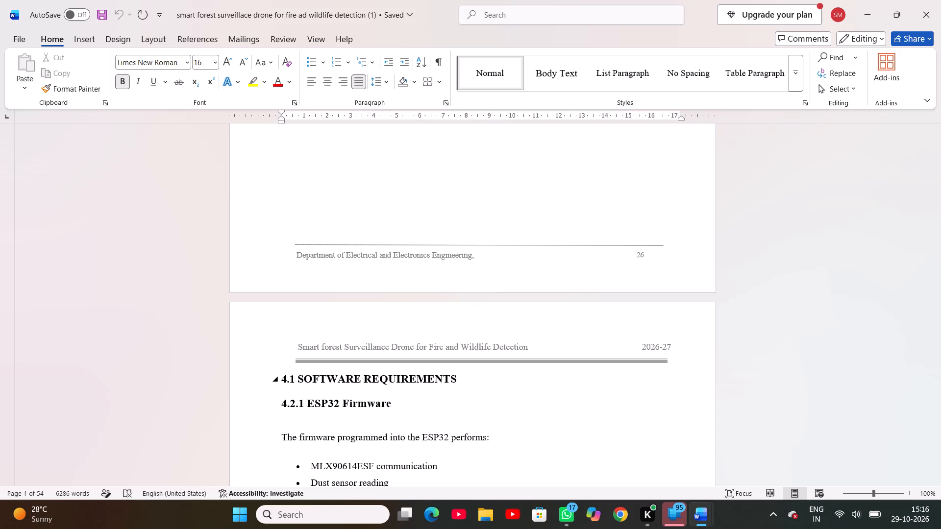
{"action": "scroll", "coordinate": [544, 362], "scroll_direction": "up", "scroll_amount": 1}
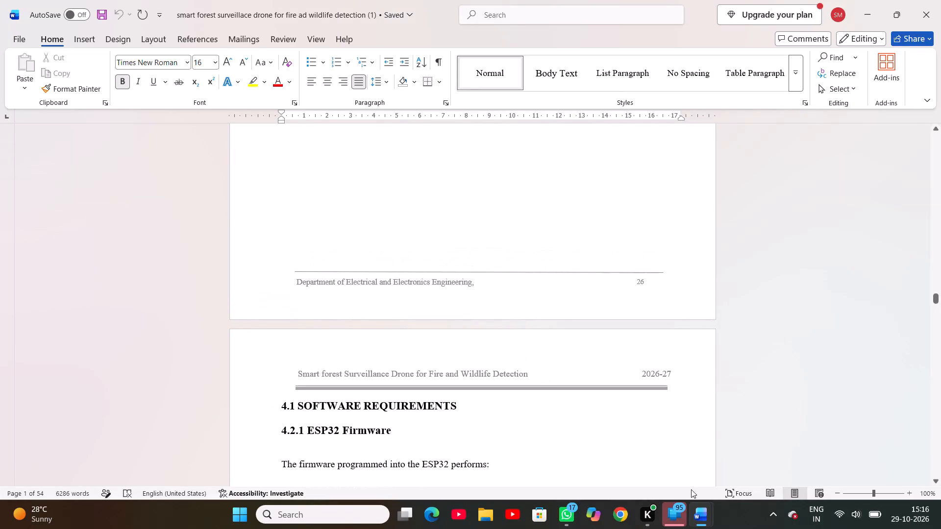
Switch back to the AI BASED SMART ENERGY METER report and examine the heading numbers from SOFTWARE REQUIREMENTS back to the start of Chapter 4.
{"action": "left_click", "coordinate": [660, 473]}
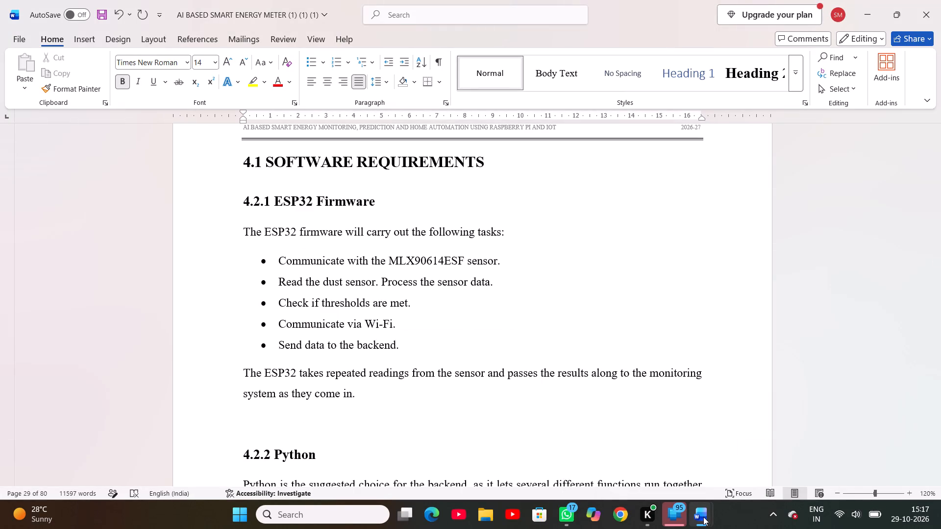
{"action": "left_click", "coordinate": [673, 475]}
{"action": "scroll", "coordinate": [583, 397], "scroll_direction": "up", "scroll_amount": 1}
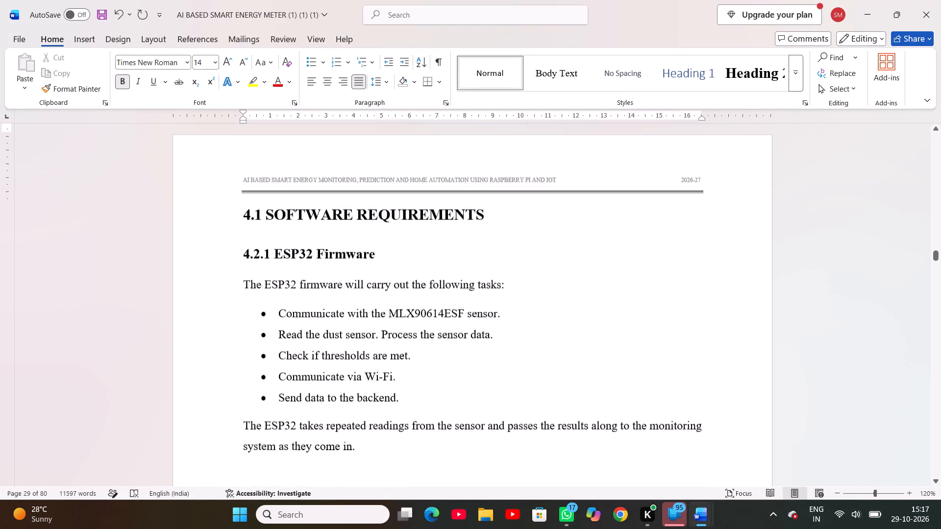
{"action": "scroll", "coordinate": [583, 397], "scroll_direction": "up", "scroll_amount": 2}
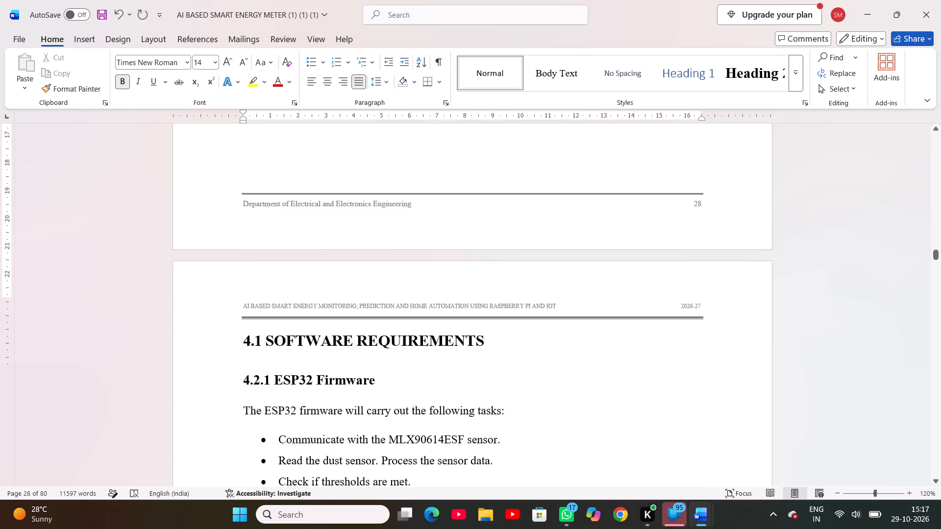
{"action": "scroll", "coordinate": [545, 402], "scroll_direction": "up", "scroll_amount": 4}
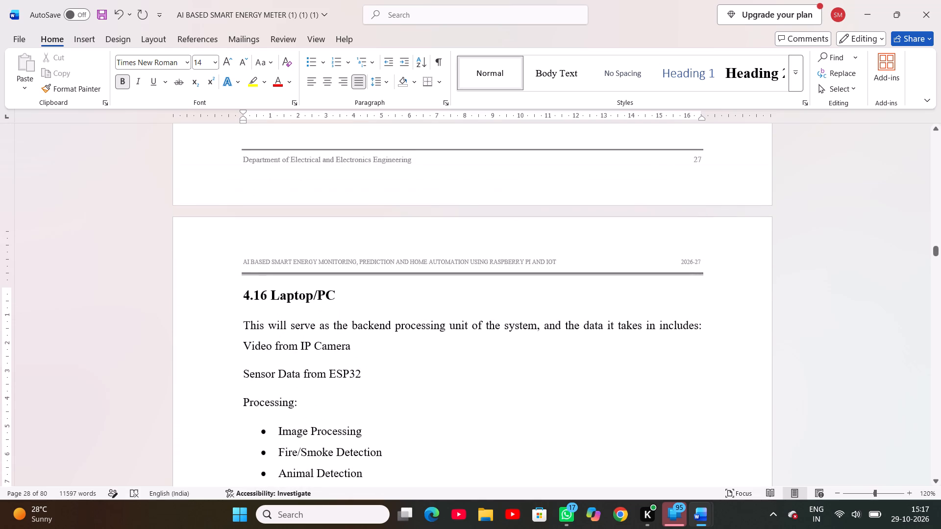
{"action": "scroll", "coordinate": [545, 402], "scroll_direction": "down", "scroll_amount": 5, "text": "ctrl"}
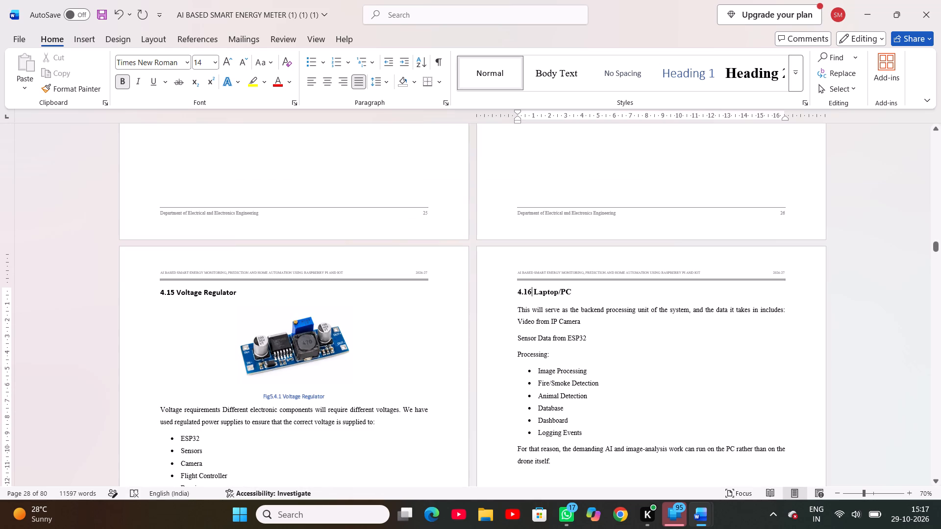
{"action": "scroll", "coordinate": [545, 402], "scroll_direction": "up", "scroll_amount": 2}
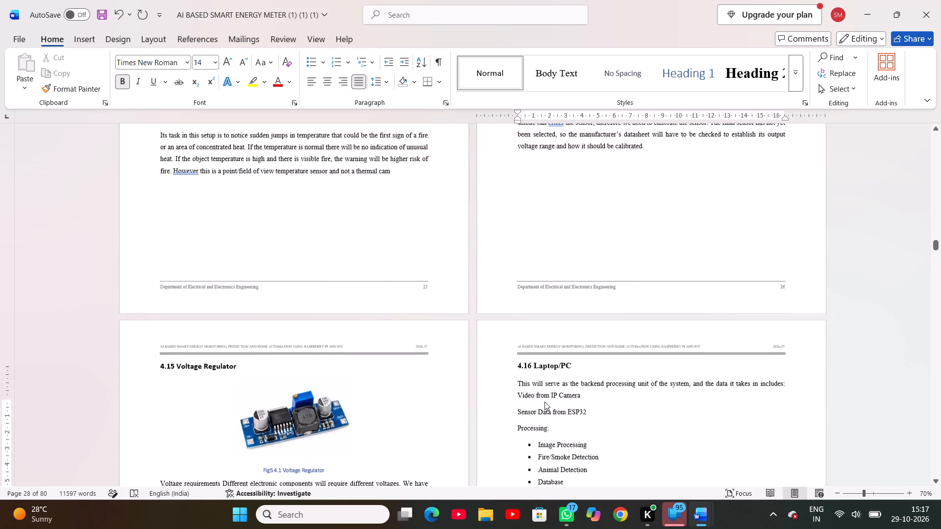
{"action": "scroll", "coordinate": [545, 402], "scroll_direction": "up", "scroll_amount": 4}
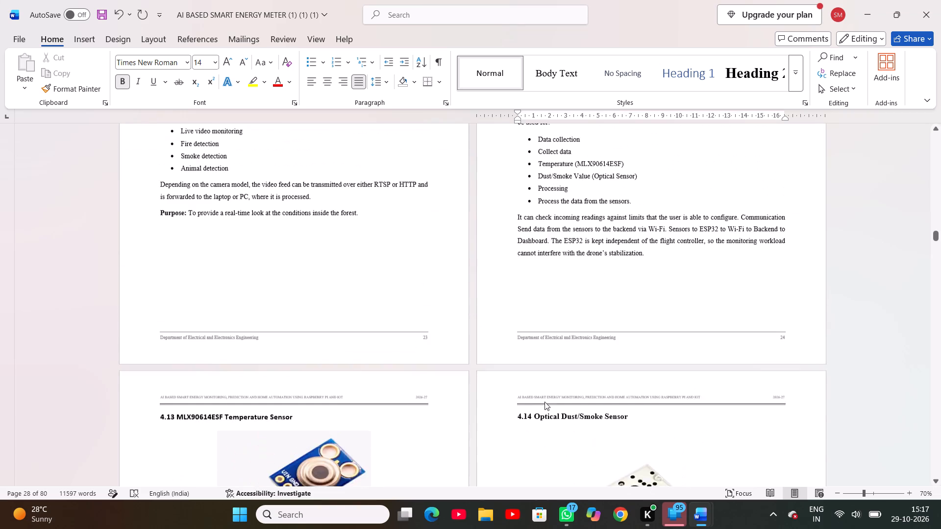
{"action": "scroll", "coordinate": [545, 402], "scroll_direction": "up", "scroll_amount": 5}
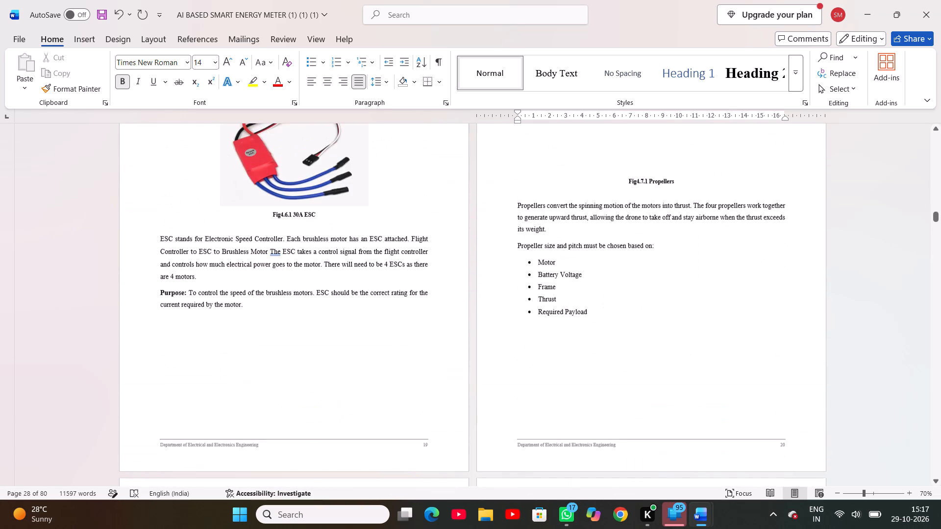
{"action": "scroll", "coordinate": [545, 402], "scroll_direction": "up", "scroll_amount": 2}
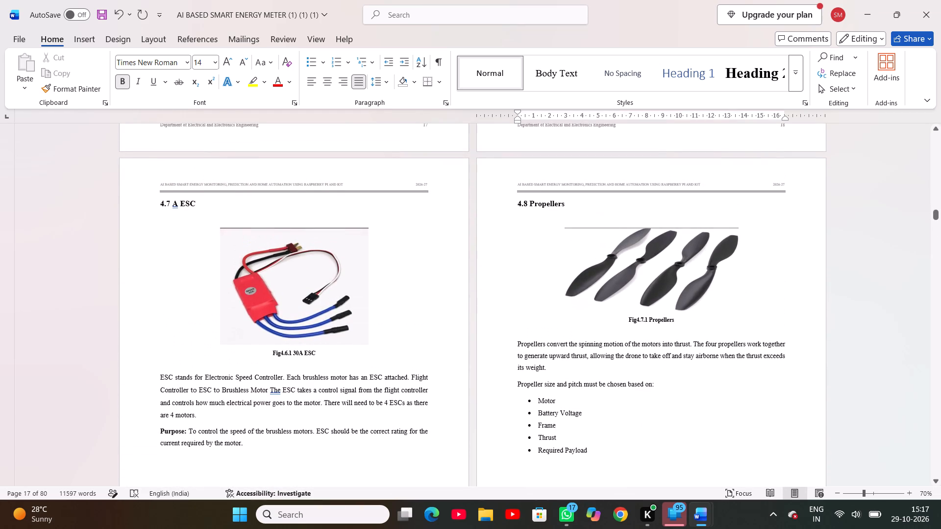
{"action": "scroll", "coordinate": [545, 402], "scroll_direction": "up", "scroll_amount": 3}
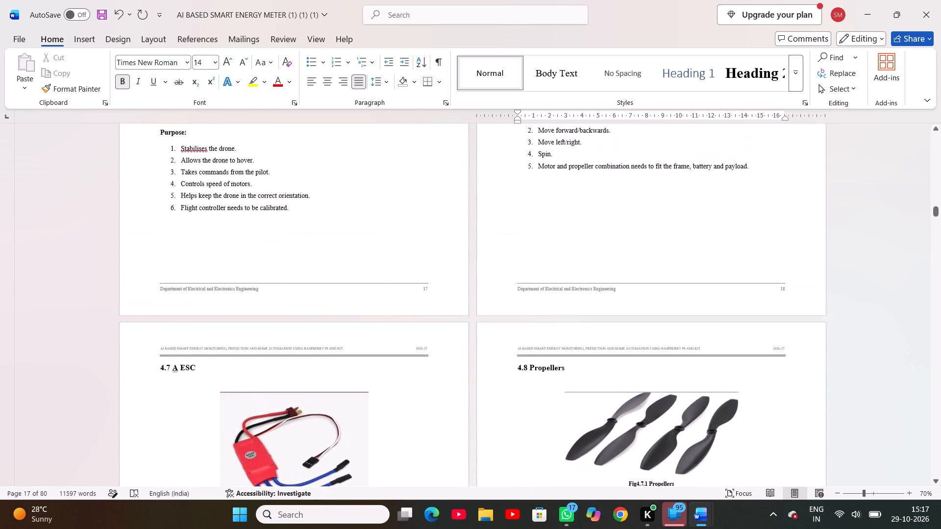
{"action": "scroll", "coordinate": [545, 402], "scroll_direction": "up", "scroll_amount": 5}
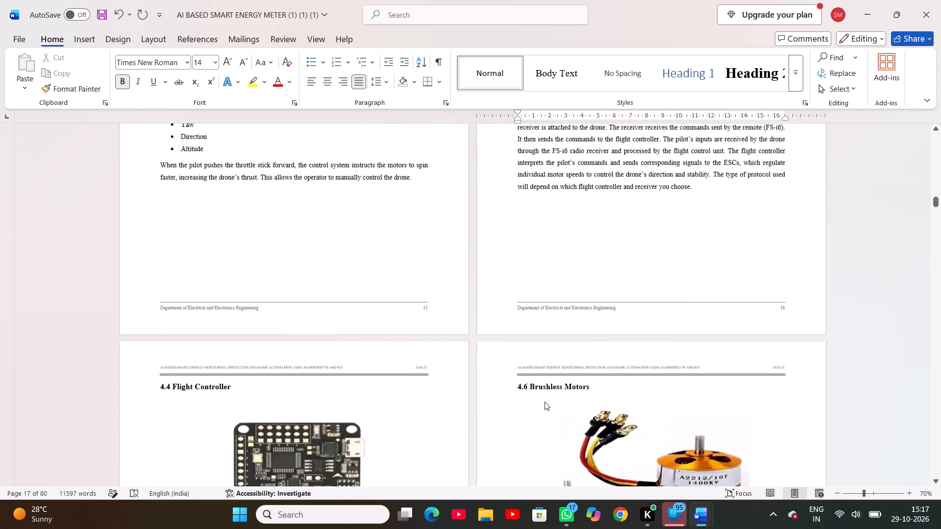
{"action": "scroll", "coordinate": [545, 402], "scroll_direction": "up", "scroll_amount": 1}
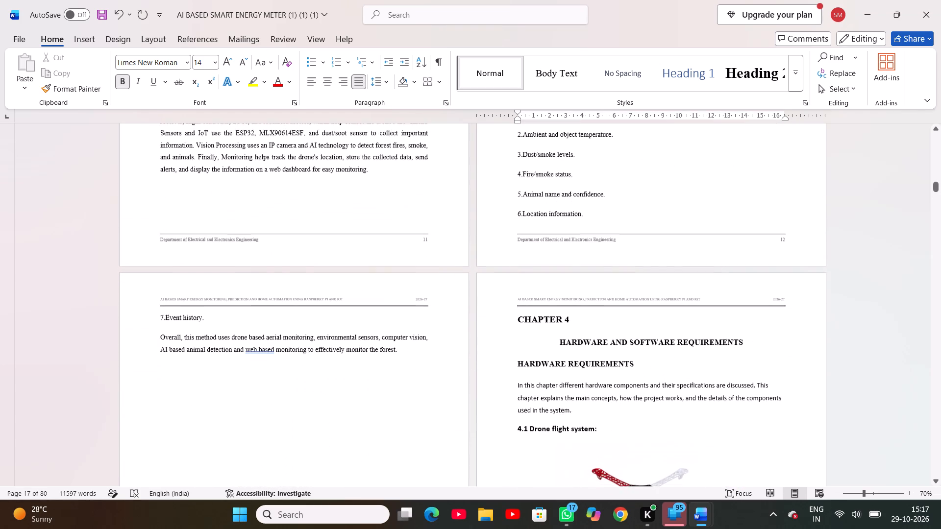
Examine the hardware heading numbers and figure captions in order, from Drone flight system through Laptop/PC.
{"action": "scroll", "coordinate": [545, 402], "scroll_direction": "down", "scroll_amount": 2}
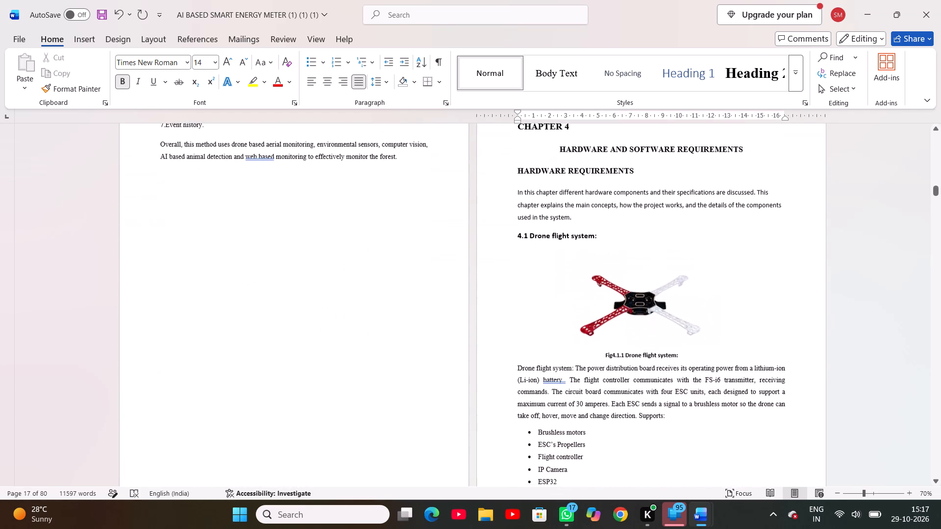
{"action": "scroll", "coordinate": [545, 402], "scroll_direction": "down", "scroll_amount": 1}
{"action": "scroll", "coordinate": [545, 402], "scroll_direction": "up", "scroll_amount": 2}
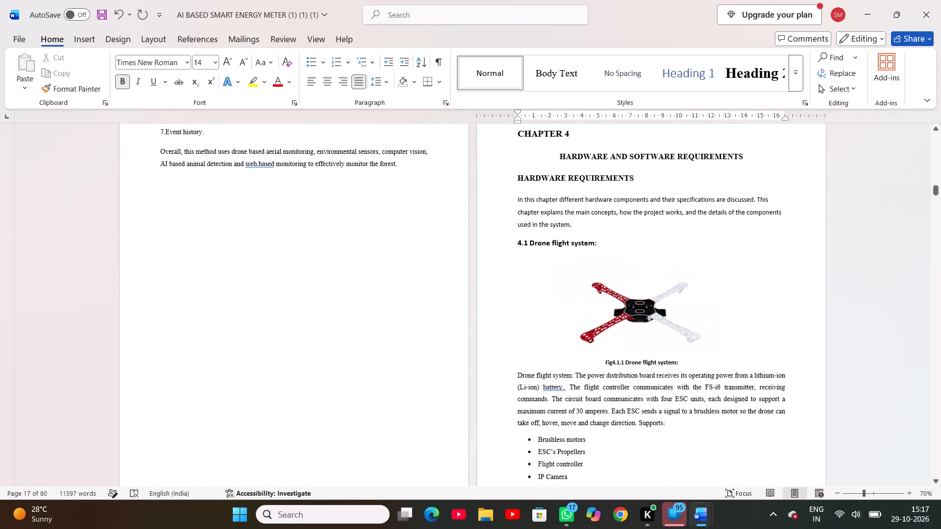
{"action": "scroll", "coordinate": [545, 402], "scroll_direction": "down", "scroll_amount": 4}
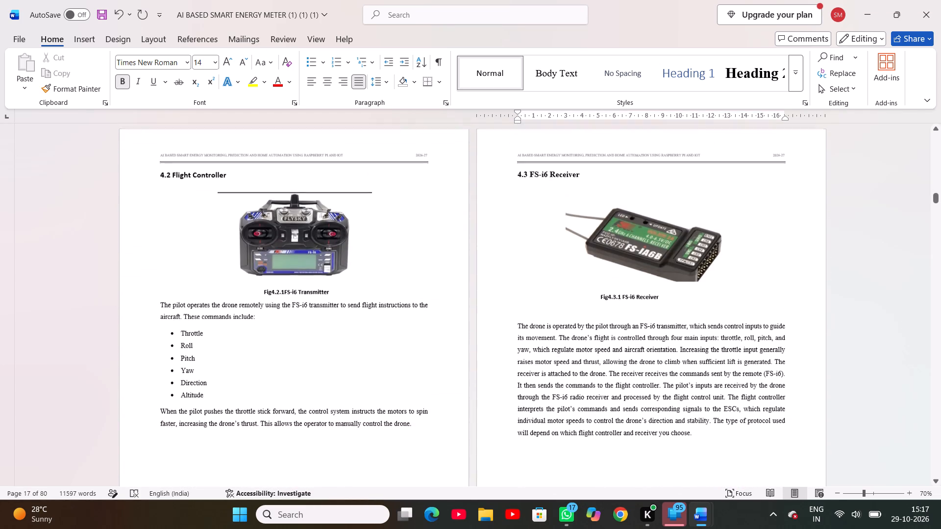
{"action": "scroll", "coordinate": [545, 402], "scroll_direction": "down", "scroll_amount": 1}
{"action": "scroll", "coordinate": [545, 402], "scroll_direction": "up", "scroll_amount": 1}
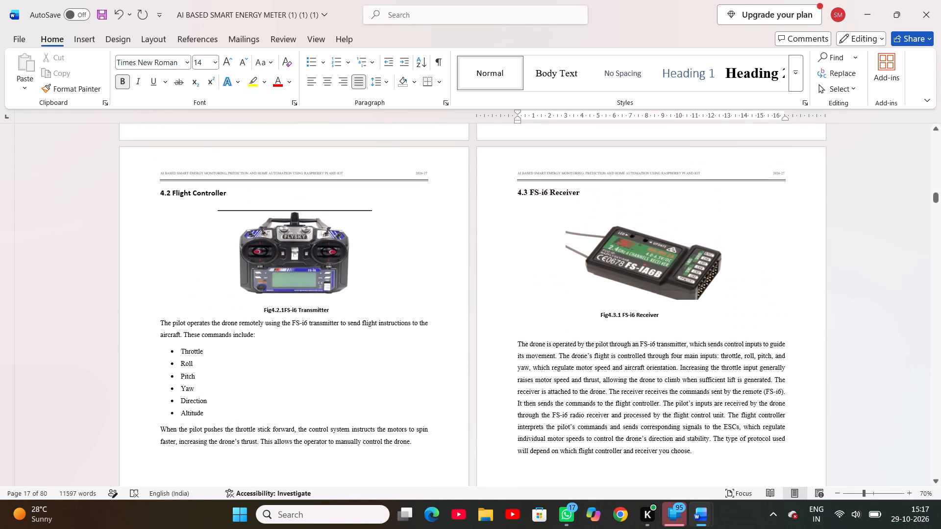
{"action": "scroll", "coordinate": [545, 402], "scroll_direction": "down", "scroll_amount": 4}
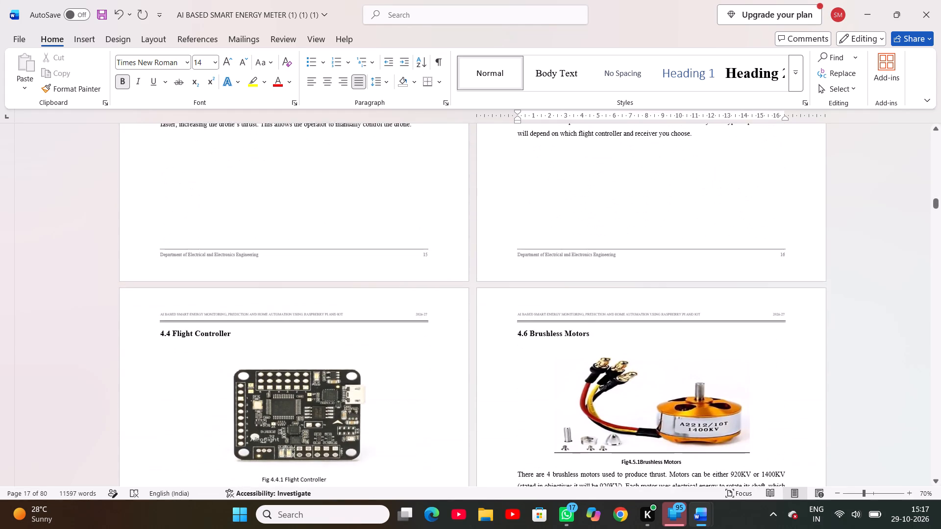
{"action": "scroll", "coordinate": [545, 402], "scroll_direction": "down", "scroll_amount": 3}
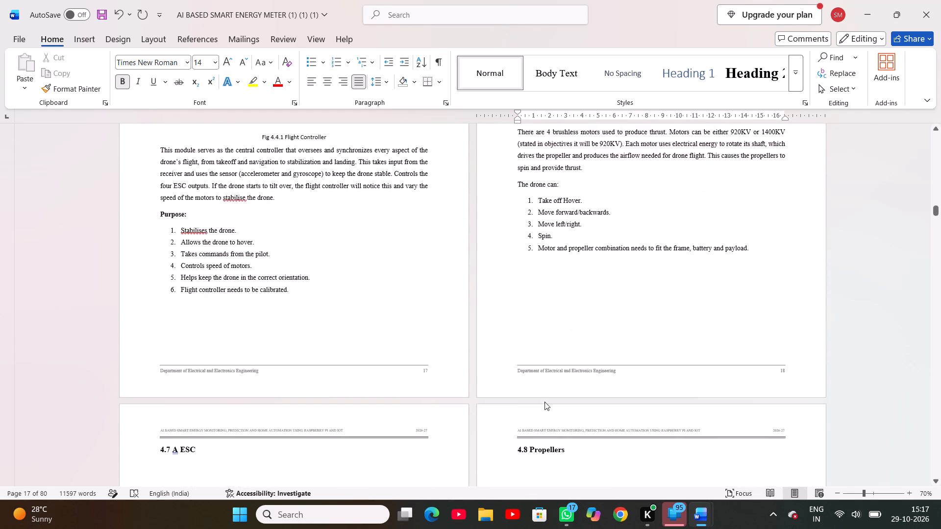
{"action": "scroll", "coordinate": [545, 402], "scroll_direction": "down", "scroll_amount": 3}
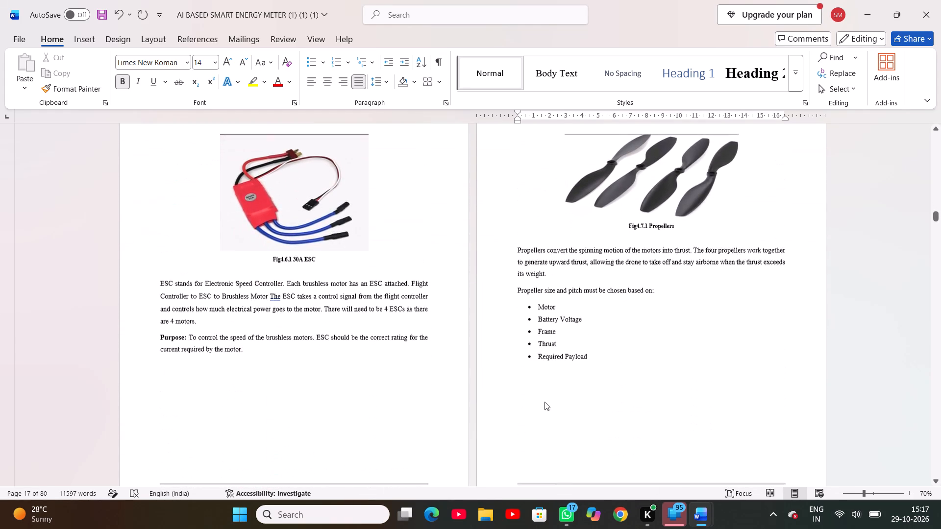
{"action": "scroll", "coordinate": [545, 402], "scroll_direction": "down", "scroll_amount": 5}
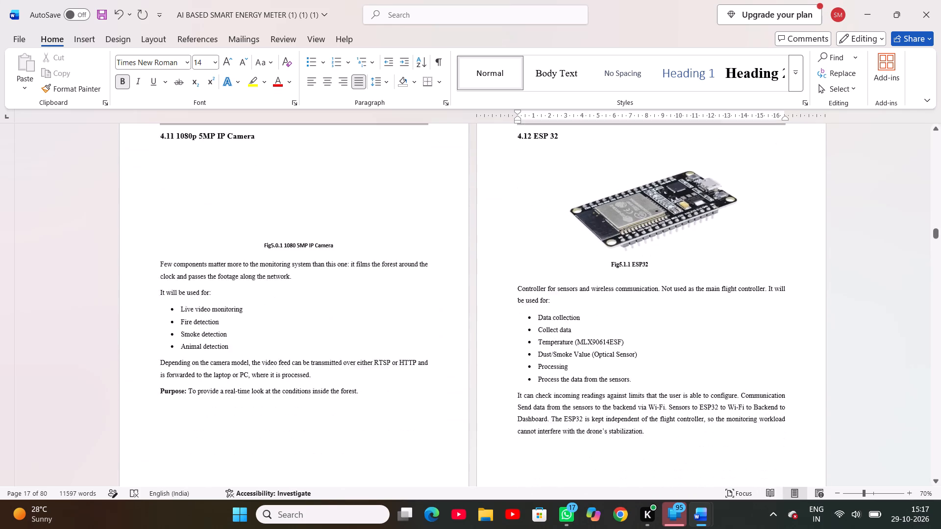
{"action": "scroll", "coordinate": [545, 402], "scroll_direction": "down", "scroll_amount": 4}
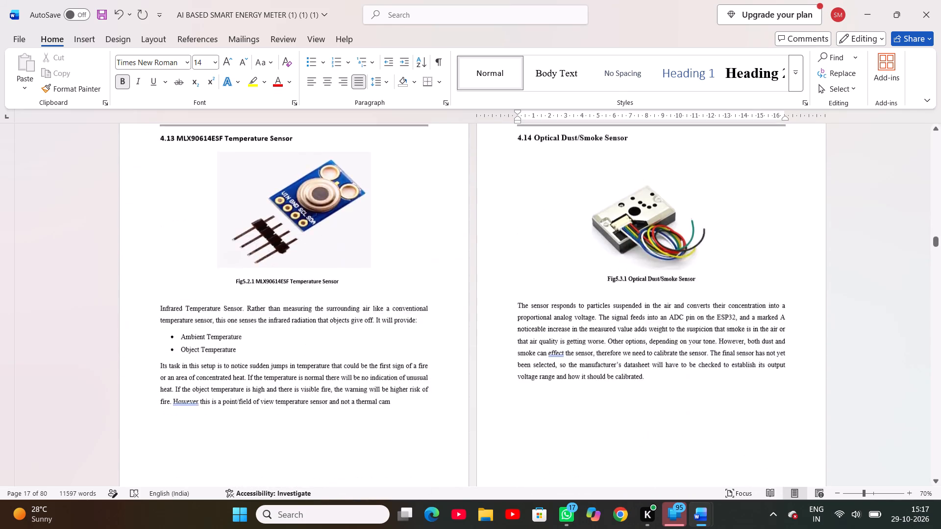
{"action": "scroll", "coordinate": [545, 402], "scroll_direction": "down", "scroll_amount": 5}
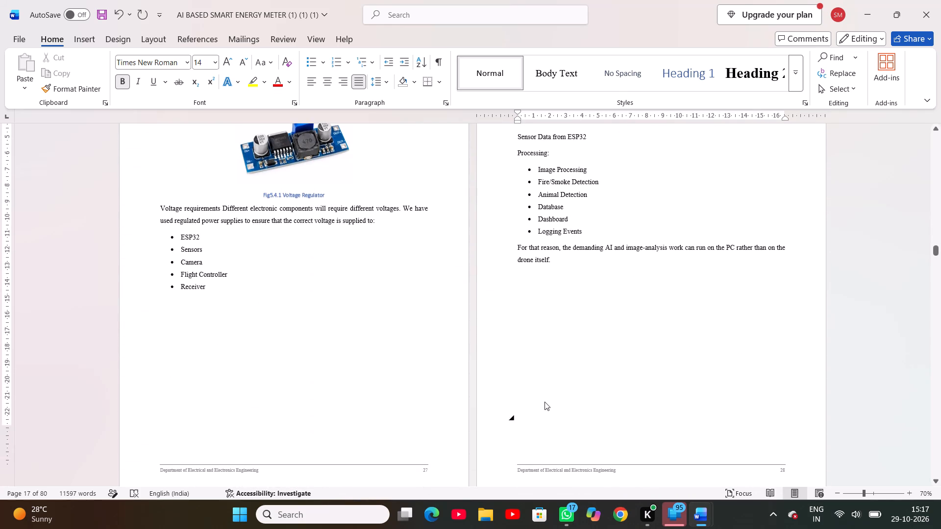
Examine the heading numbers from the drone SOFTWARE REQUIREMENTS section through the Chapter 5 circuit and implementation sections.
{"action": "scroll", "coordinate": [545, 402], "scroll_direction": "down", "scroll_amount": 1}
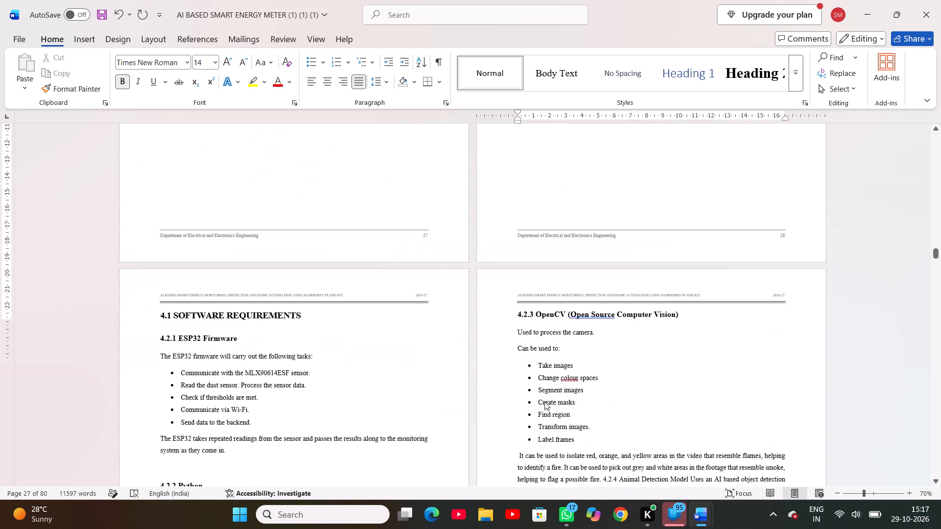
{"action": "scroll", "coordinate": [545, 402], "scroll_direction": "down", "scroll_amount": 3}
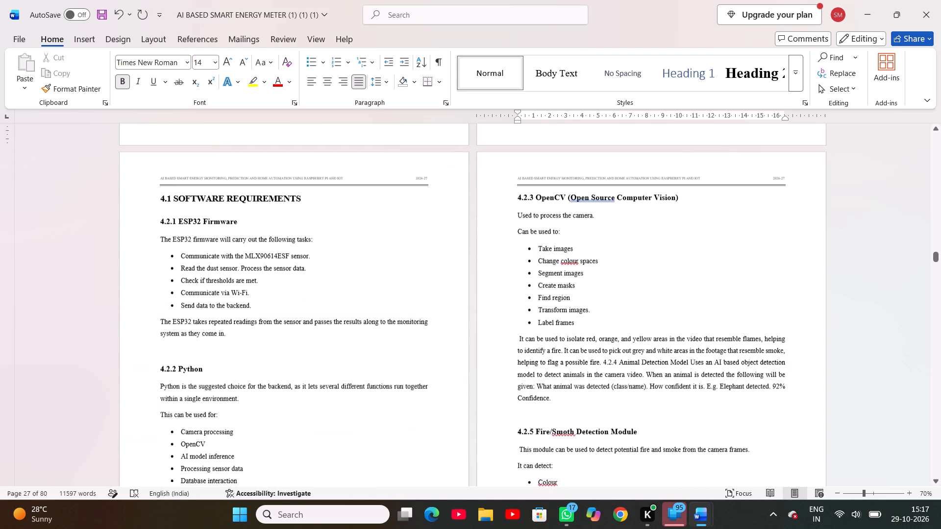
{"action": "scroll", "coordinate": [545, 402], "scroll_direction": "down", "scroll_amount": 6}
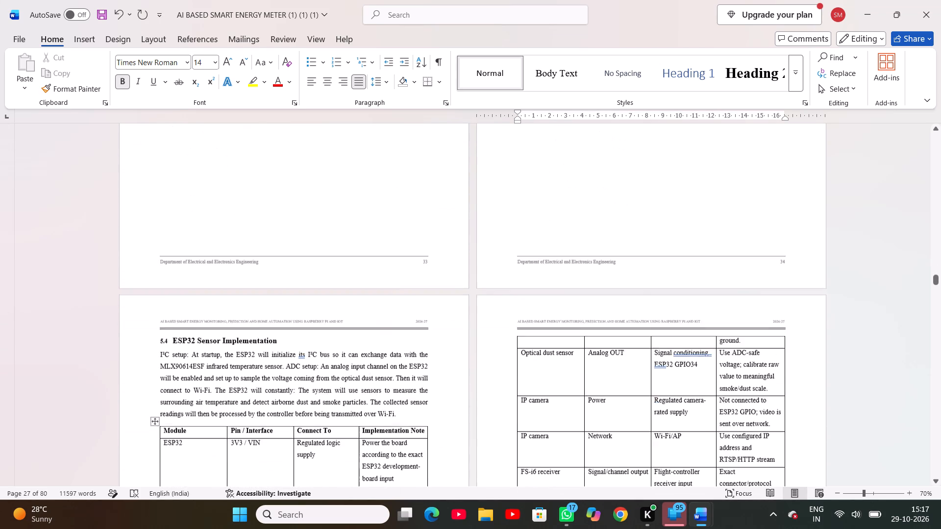
{"action": "scroll", "coordinate": [545, 402], "scroll_direction": "down", "scroll_amount": 2}
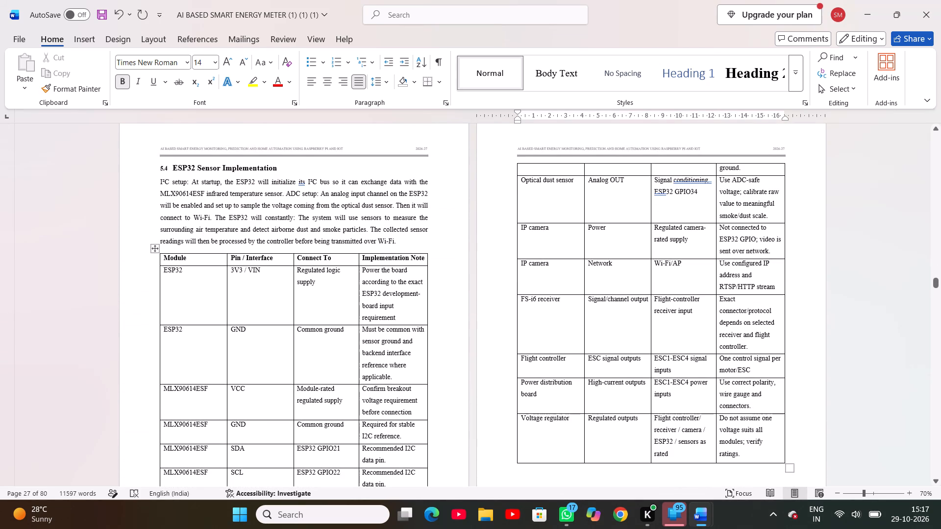
{"action": "scroll", "coordinate": [545, 402], "scroll_direction": "down", "scroll_amount": 2}
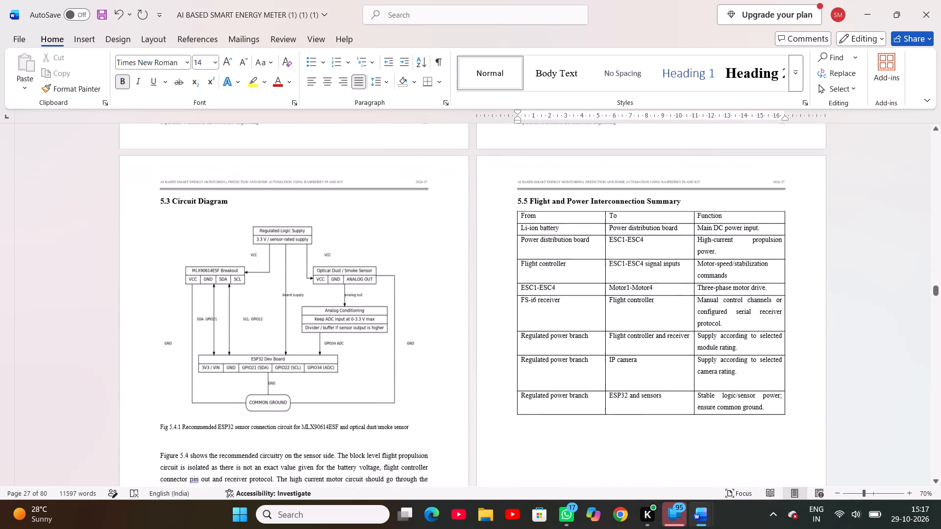
{"action": "scroll", "coordinate": [545, 402], "scroll_direction": "down", "scroll_amount": 3}
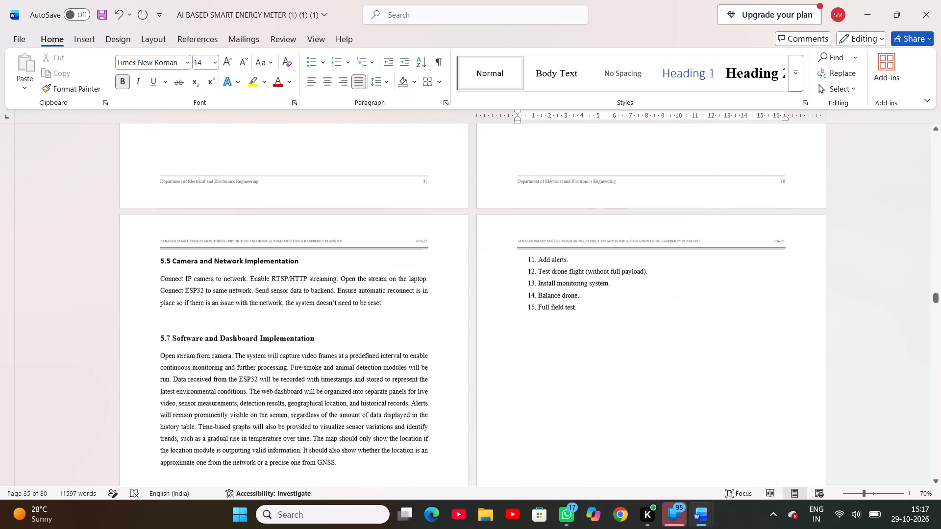
{"action": "scroll", "coordinate": [545, 402], "scroll_direction": "down", "scroll_amount": 6}
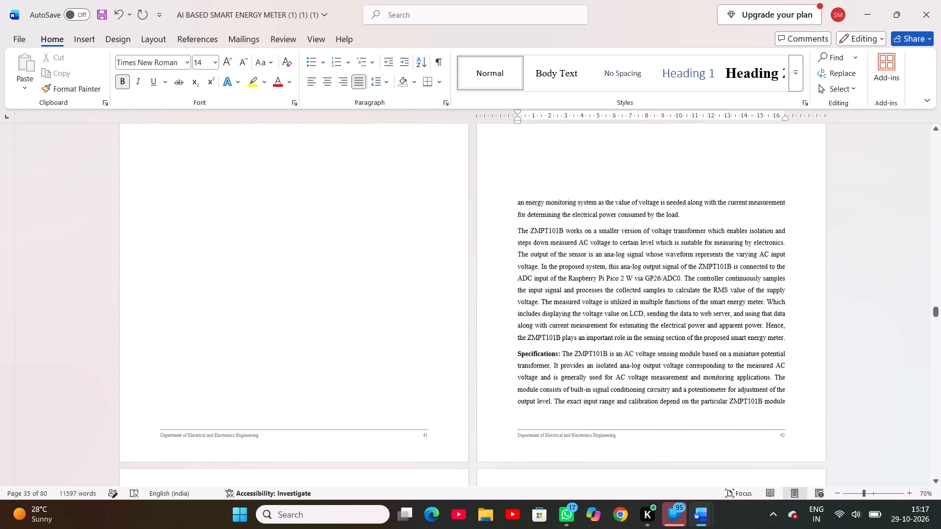
Examine how the smart energy meter's own software headings are numbered, from RELAY MODULE and SOFTWARE REQUIREMENTS through OVERALL SOFTWARE OPERATION.
{"action": "scroll", "coordinate": [545, 402], "scroll_direction": "down", "scroll_amount": 7}
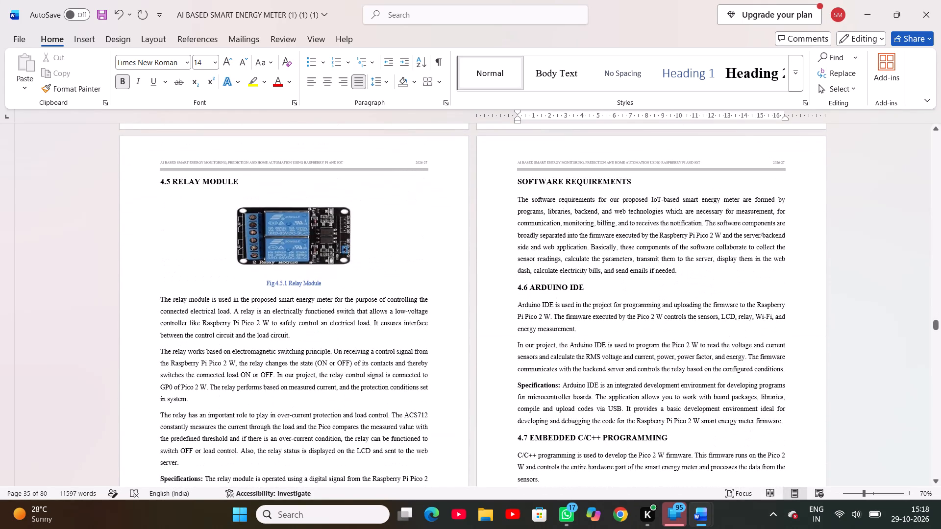
{"action": "scroll", "coordinate": [545, 402], "scroll_direction": "down", "scroll_amount": 2}
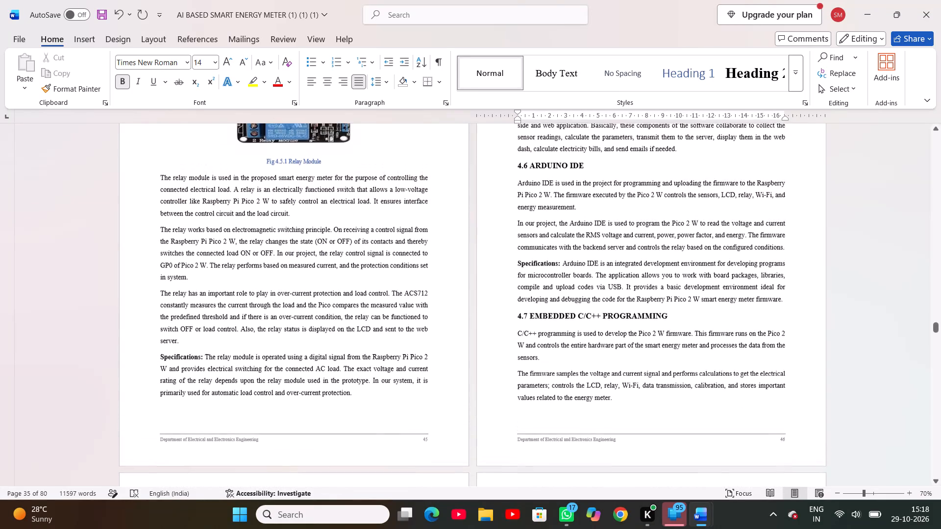
{"action": "scroll", "coordinate": [545, 402], "scroll_direction": "down", "scroll_amount": 2}
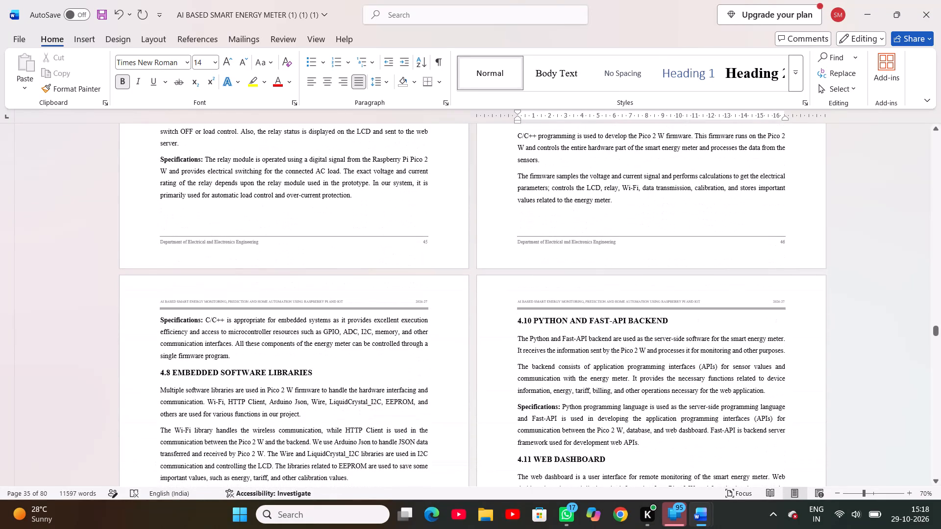
{"action": "scroll", "coordinate": [545, 402], "scroll_direction": "down", "scroll_amount": 3}
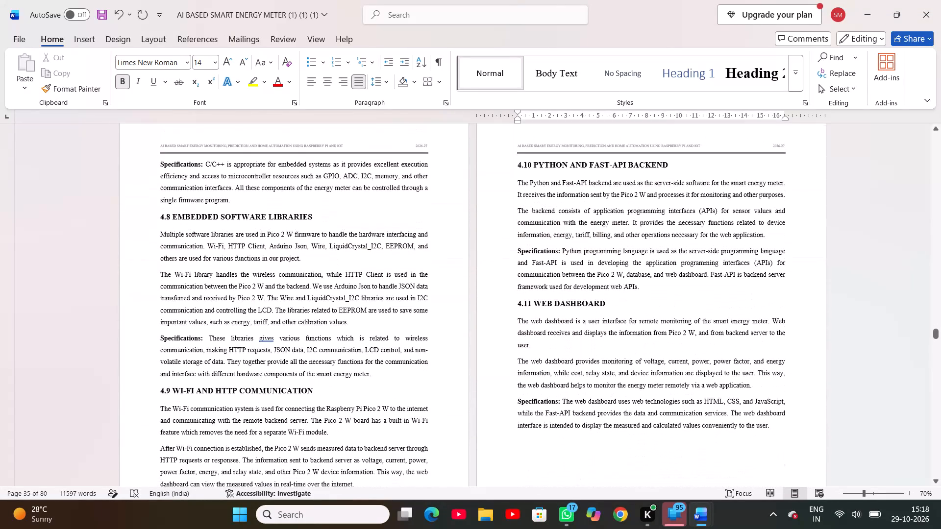
{"action": "scroll", "coordinate": [545, 402], "scroll_direction": "down", "scroll_amount": 4}
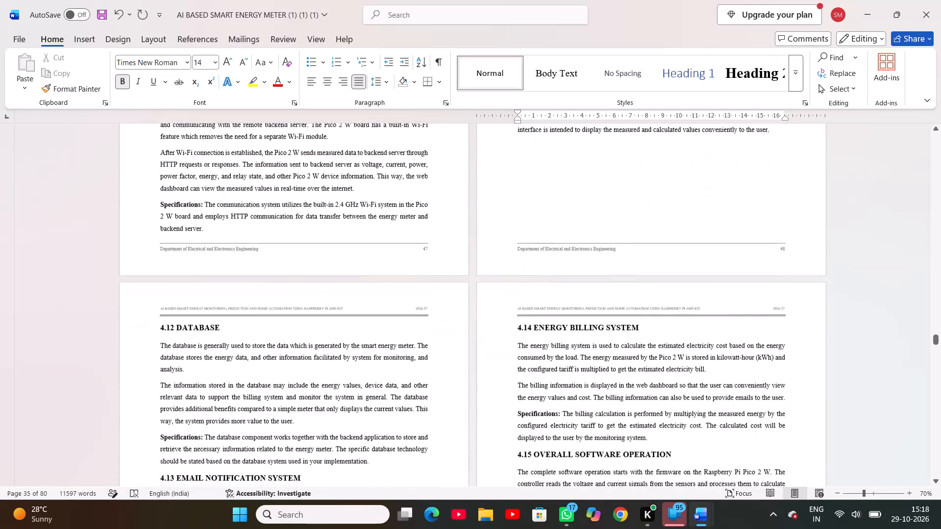
{"action": "scroll", "coordinate": [545, 402], "scroll_direction": "down", "scroll_amount": 3}
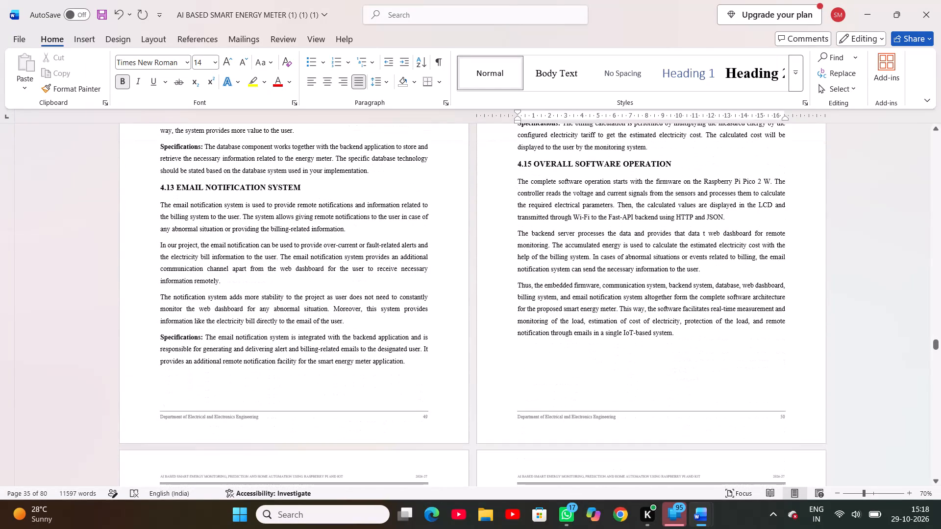
Look back through the report from the Chapter 5 block diagram and the smart energy meter's software headings to the start of Chapter 1.
{"action": "scroll", "coordinate": [545, 402], "scroll_direction": "down", "scroll_amount": 2}
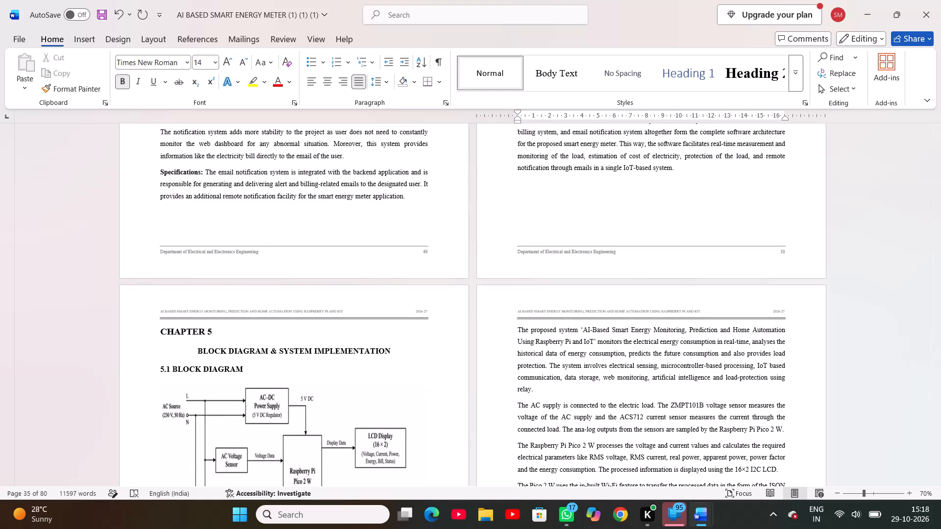
{"action": "scroll", "coordinate": [545, 402], "scroll_direction": "up", "scroll_amount": 1}
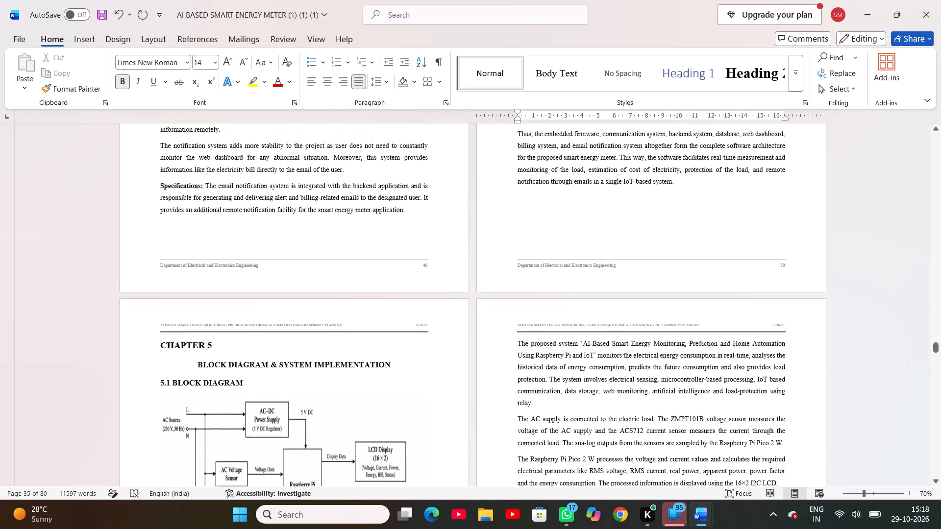
{"action": "scroll", "coordinate": [545, 402], "scroll_direction": "up", "scroll_amount": 4}
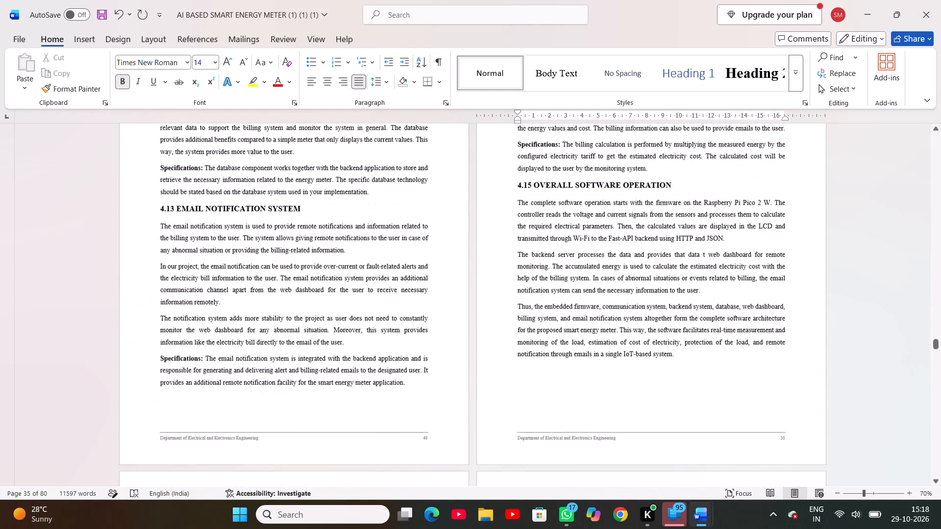
{"action": "scroll", "coordinate": [545, 402], "scroll_direction": "up", "scroll_amount": 4}
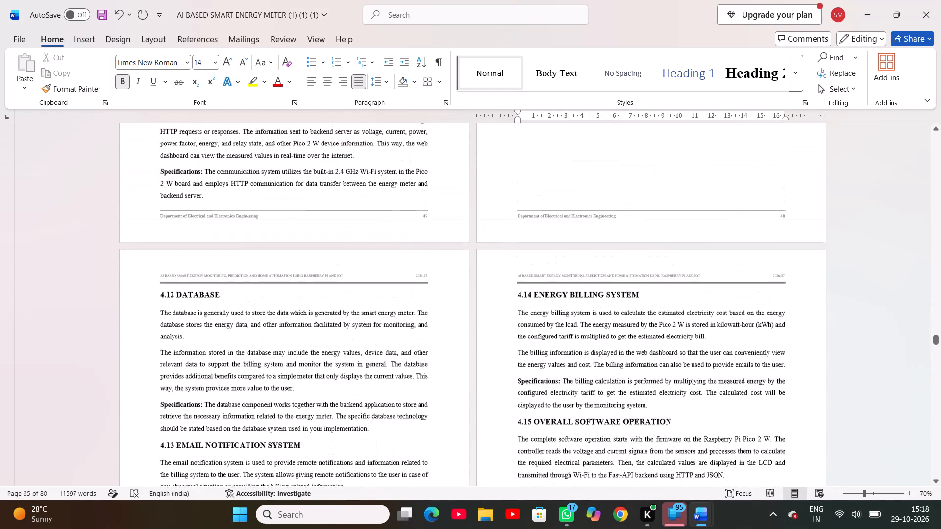
{"action": "scroll", "coordinate": [545, 402], "scroll_direction": "up", "scroll_amount": 4}
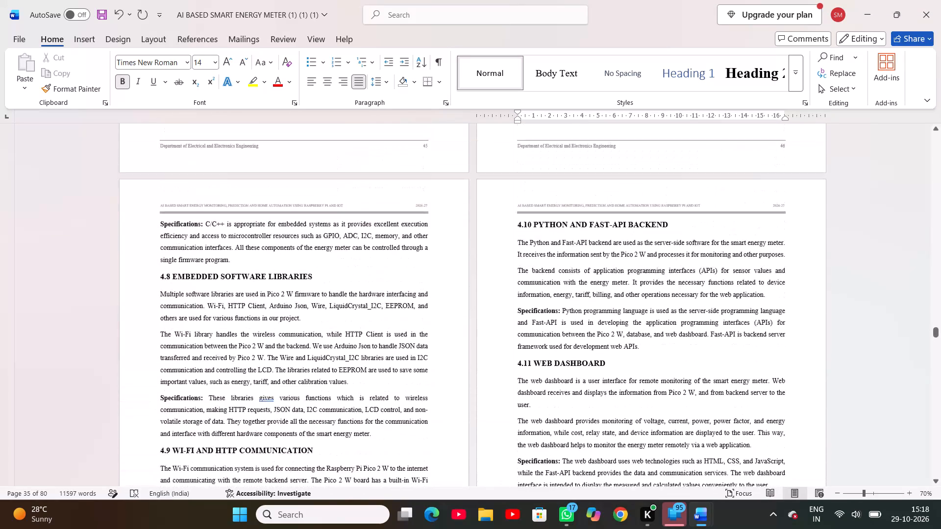
{"action": "scroll", "coordinate": [545, 402], "scroll_direction": "up", "scroll_amount": 19}
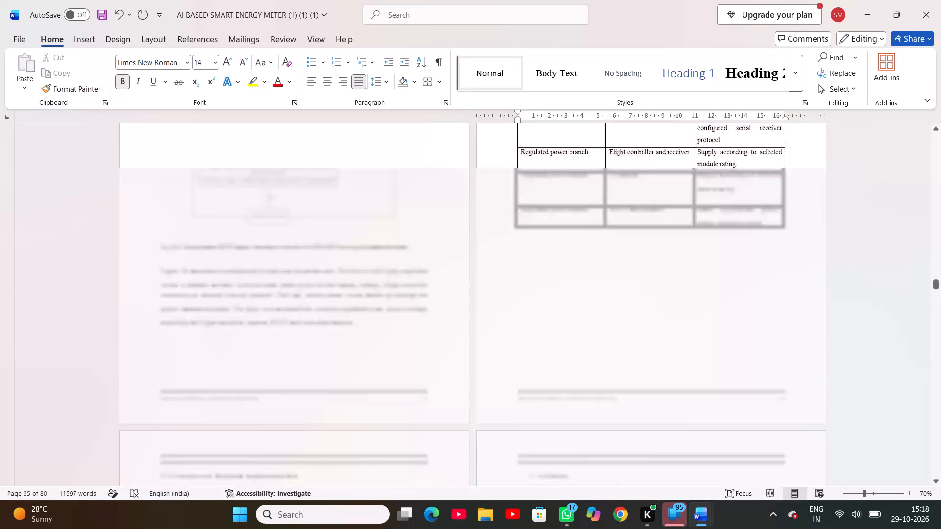
{"action": "scroll", "coordinate": [545, 402], "scroll_direction": "up", "scroll_amount": 16}
Examine the heading numbers in Chapter 1 and Chapter 2, from INTRODUCTION through RESEARCH GAPS AND PROJECT POSITIONING.
{"action": "scroll", "coordinate": [545, 402], "scroll_direction": "down", "scroll_amount": 1}
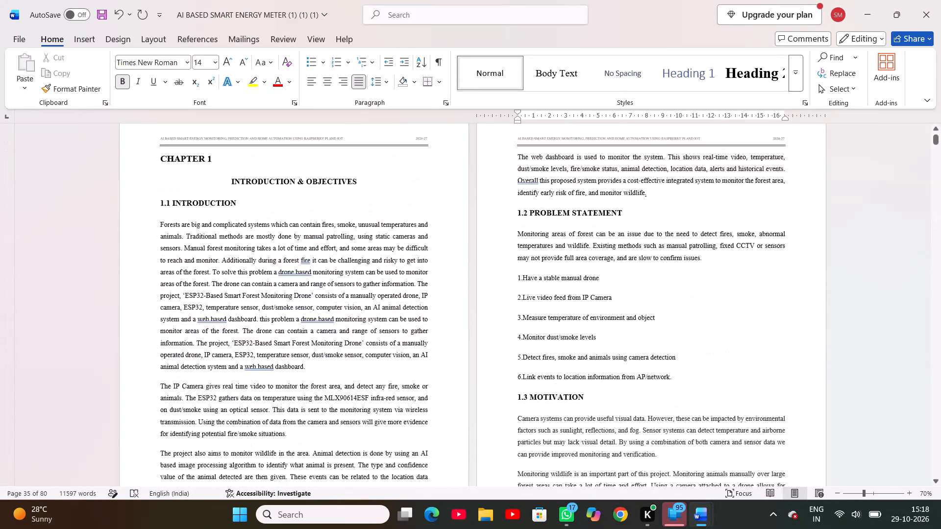
{"action": "scroll", "coordinate": [545, 402], "scroll_direction": "down", "scroll_amount": 4}
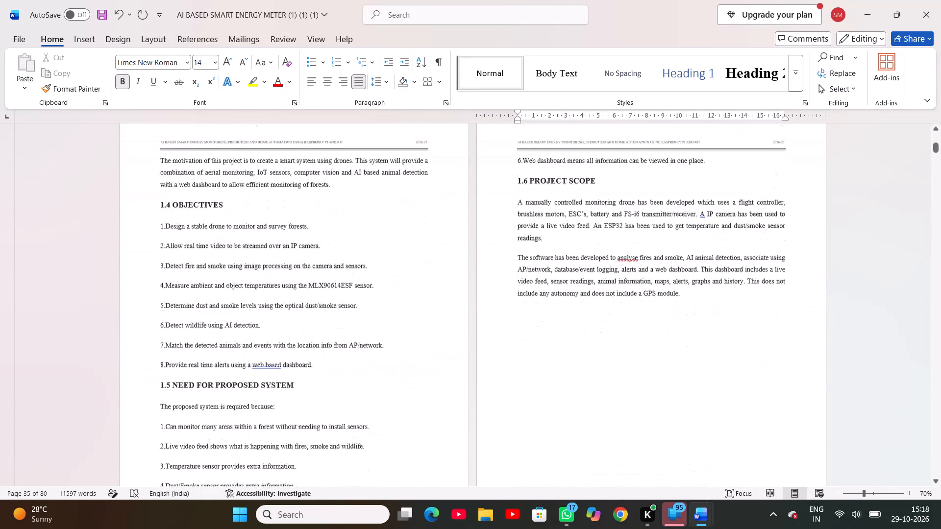
{"action": "scroll", "coordinate": [545, 402], "scroll_direction": "down", "scroll_amount": 3}
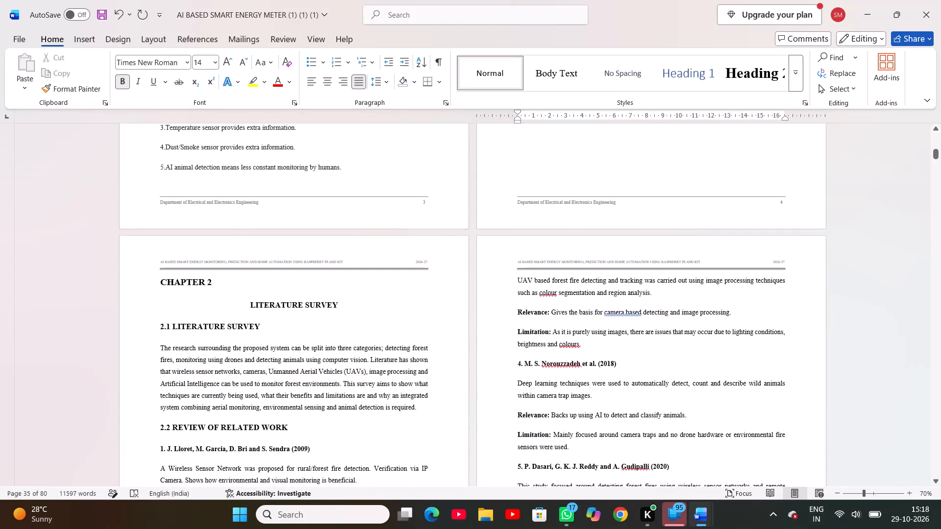
{"action": "scroll", "coordinate": [545, 402], "scroll_direction": "down", "scroll_amount": 2}
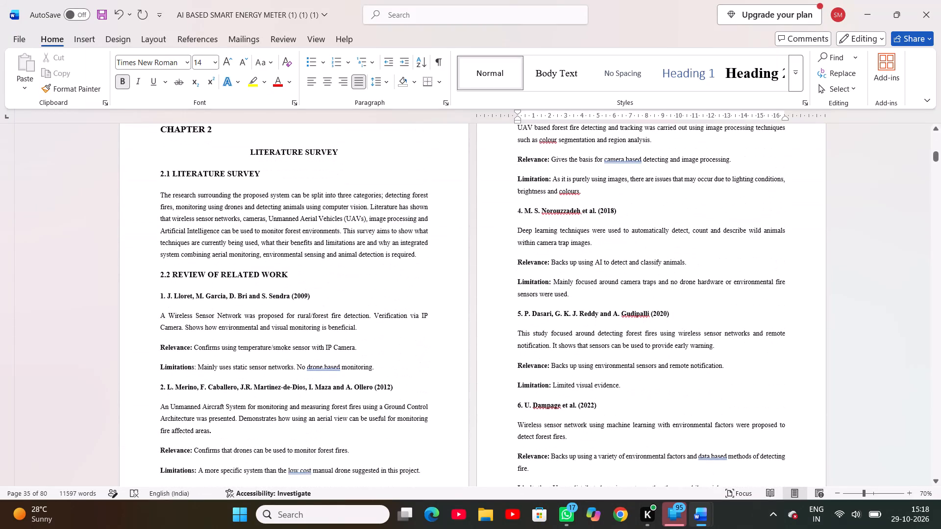
{"action": "scroll", "coordinate": [545, 402], "scroll_direction": "down", "scroll_amount": 3}
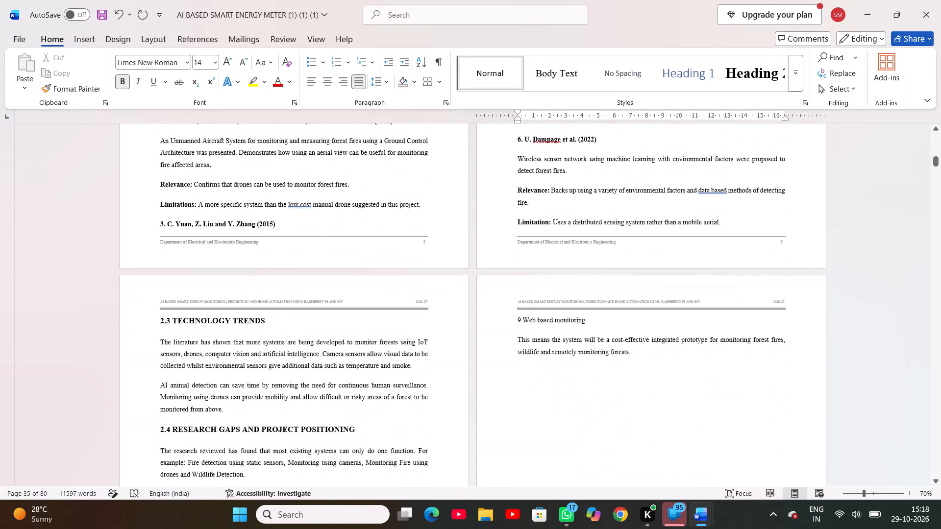
{"action": "scroll", "coordinate": [545, 402], "scroll_direction": "down", "scroll_amount": 1}
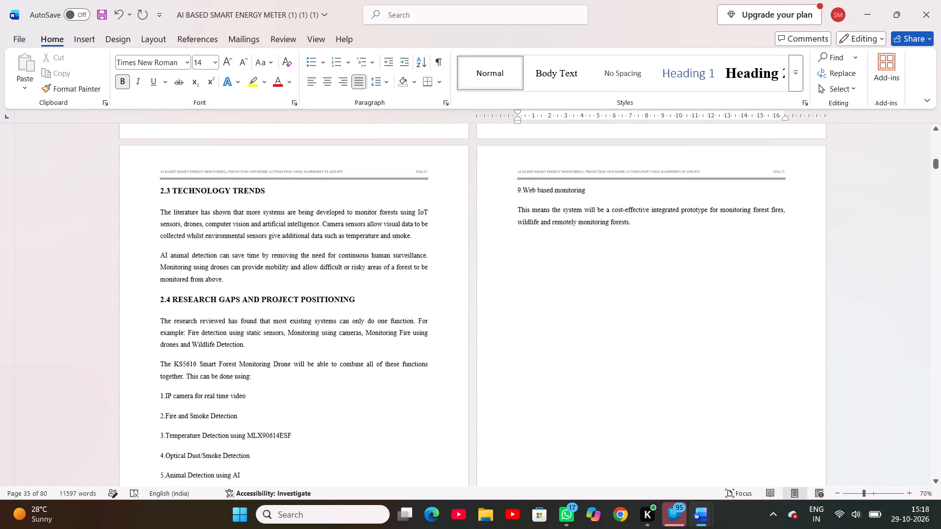
Examine the numbering and order of the Chapter 3 METHODOLOGY headings, from Overall Methodology through Dashboard, Database and Alerts.
{"action": "scroll", "coordinate": [545, 402], "scroll_direction": "down", "scroll_amount": 3}
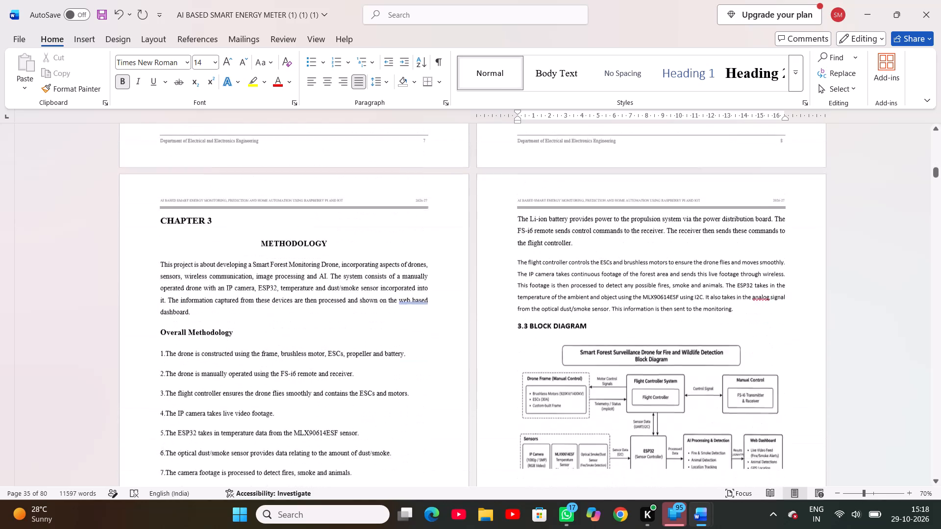
{"action": "scroll", "coordinate": [545, 402], "scroll_direction": "down", "scroll_amount": 3}
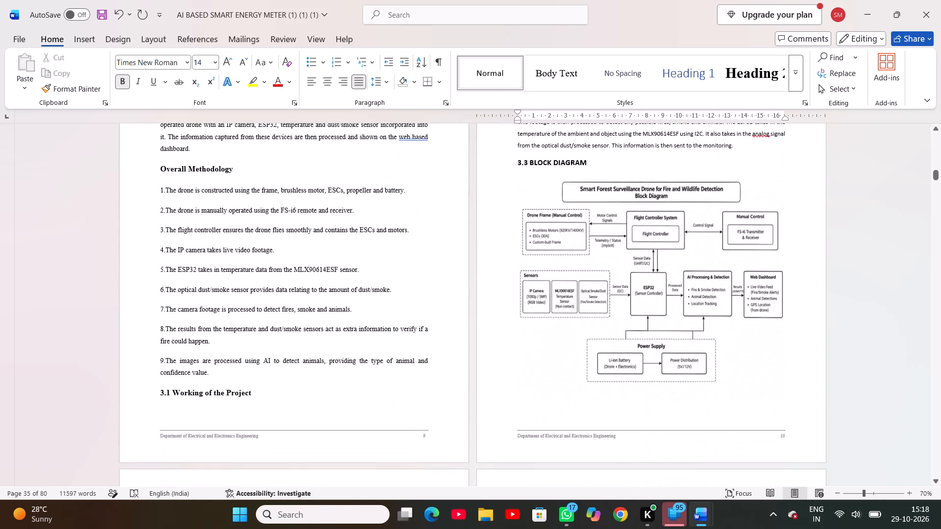
{"action": "scroll", "coordinate": [545, 402], "scroll_direction": "down", "scroll_amount": 3}
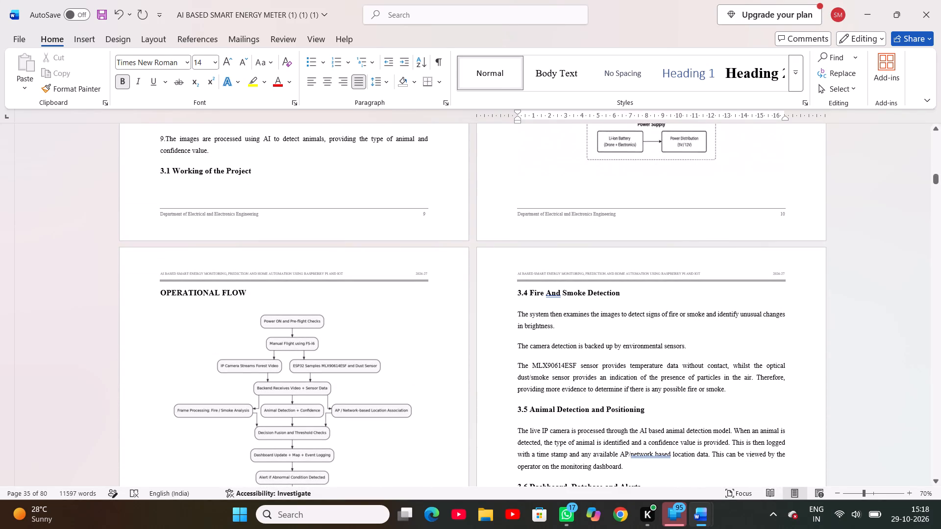
{"action": "scroll", "coordinate": [545, 402], "scroll_direction": "up", "scroll_amount": 1}
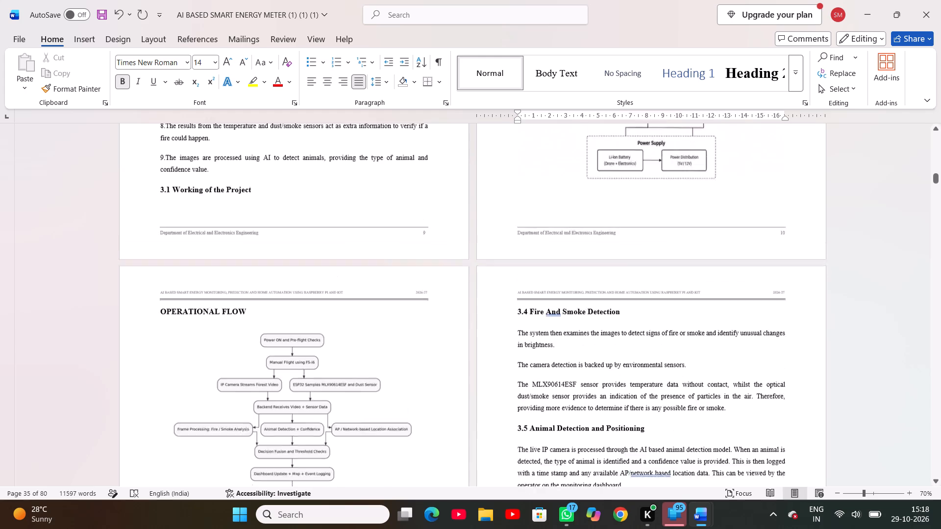
{"action": "scroll", "coordinate": [545, 402], "scroll_direction": "up", "scroll_amount": 4}
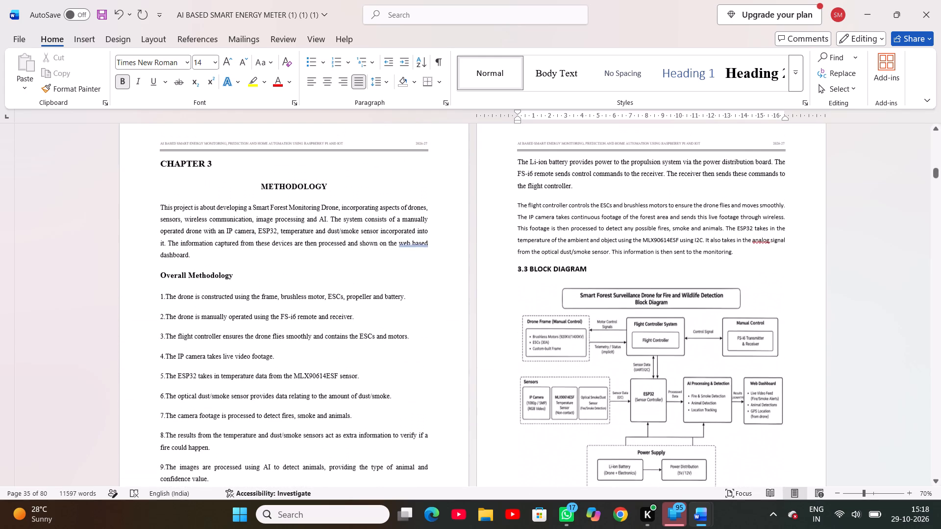
{"action": "scroll", "coordinate": [545, 402], "scroll_direction": "up", "scroll_amount": 1}
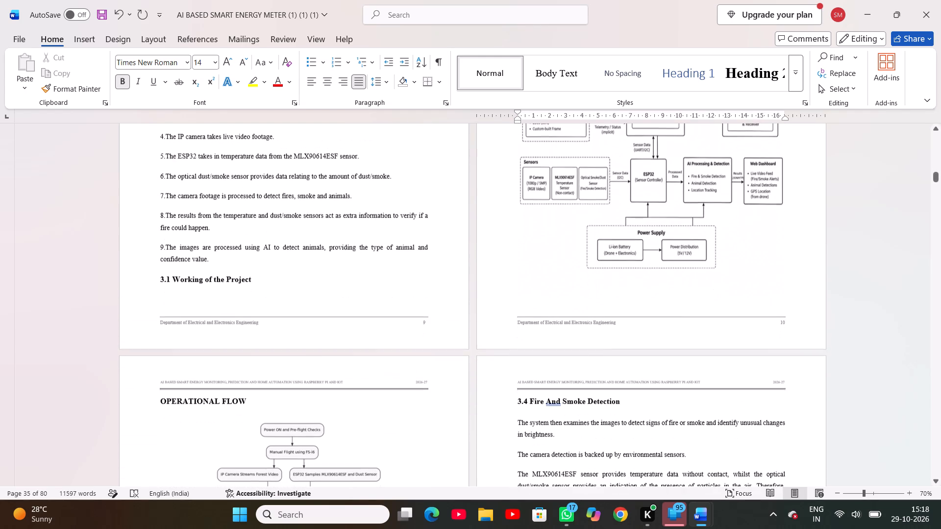
{"action": "scroll", "coordinate": [545, 402], "scroll_direction": "up", "scroll_amount": 1}
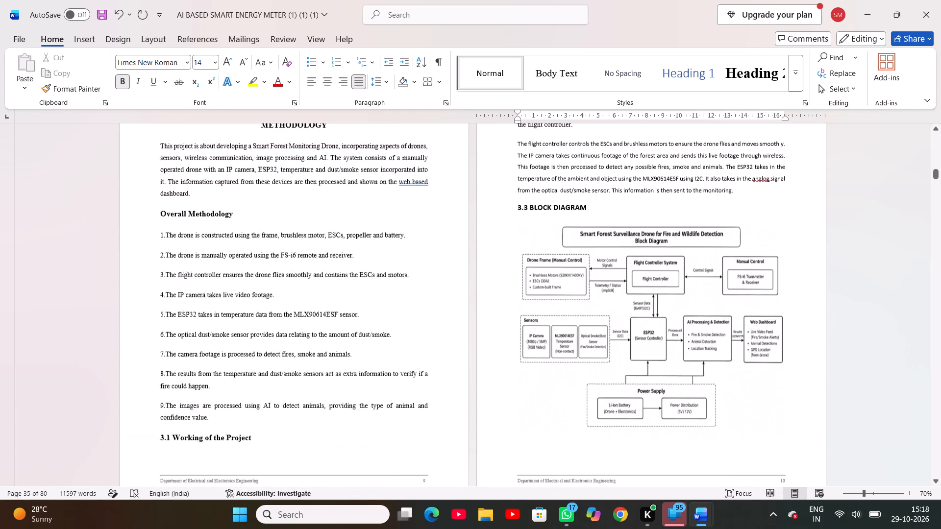
{"action": "scroll", "coordinate": [545, 402], "scroll_direction": "up", "scroll_amount": 3}
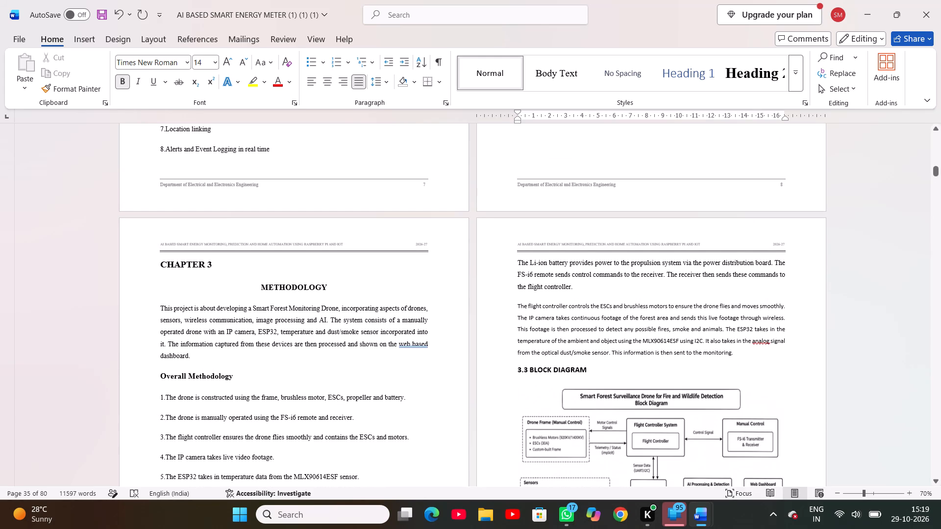
{"action": "scroll", "coordinate": [594, 423], "scroll_direction": "down", "scroll_amount": 4}
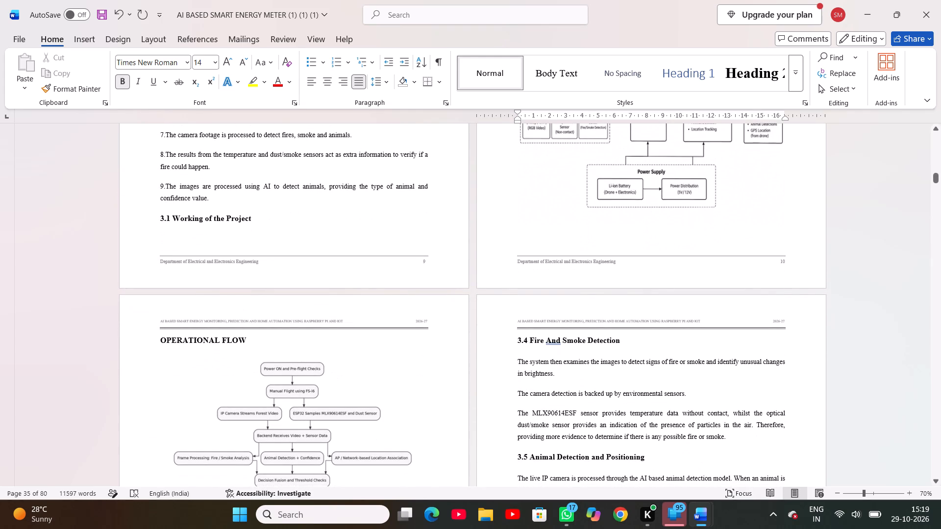
{"action": "scroll", "coordinate": [594, 423], "scroll_direction": "down", "scroll_amount": 4}
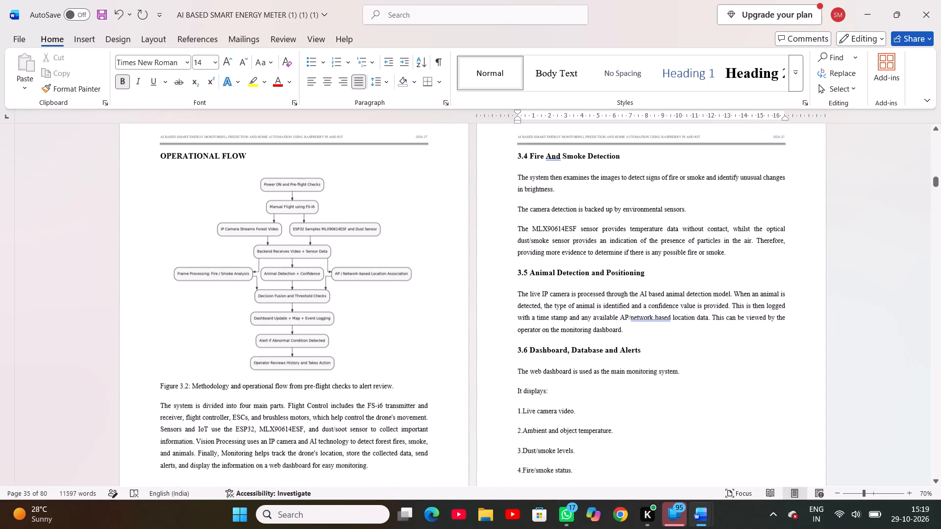
{"action": "scroll", "coordinate": [594, 423], "scroll_direction": "down", "scroll_amount": 4}
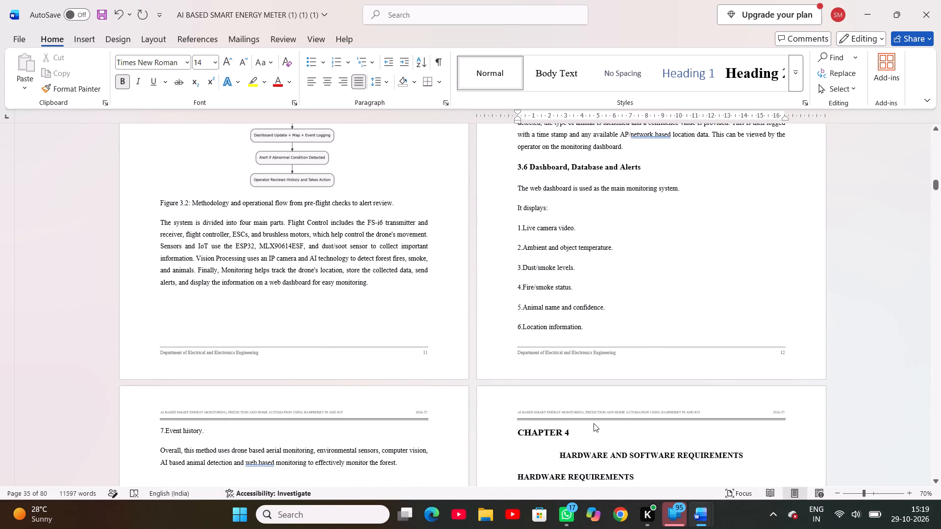
Examine the Chapter 4 hardware heading numbers and figure captions from Drone flight system through Brushless Motors.
{"action": "scroll", "coordinate": [594, 423], "scroll_direction": "down", "scroll_amount": 2}
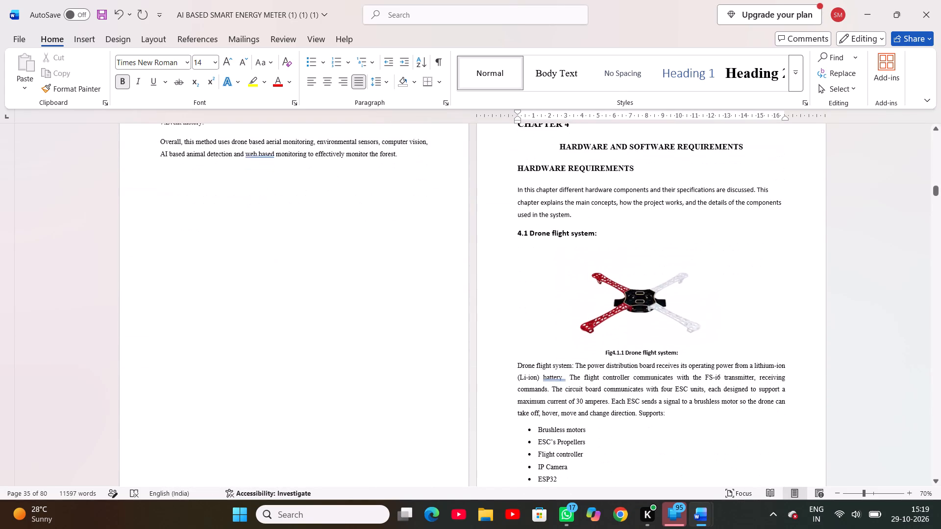
{"action": "scroll", "coordinate": [594, 423], "scroll_direction": "down", "scroll_amount": 3}
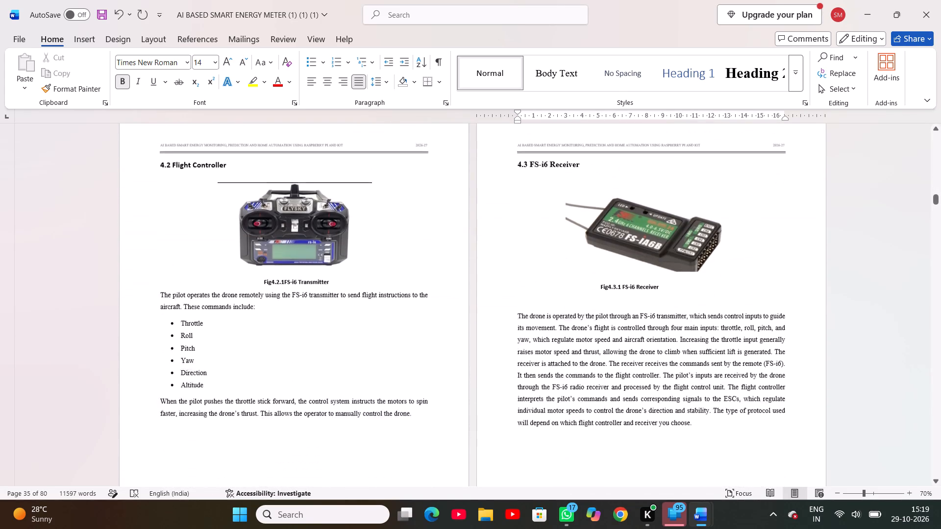
{"action": "scroll", "coordinate": [594, 423], "scroll_direction": "down", "scroll_amount": 4}
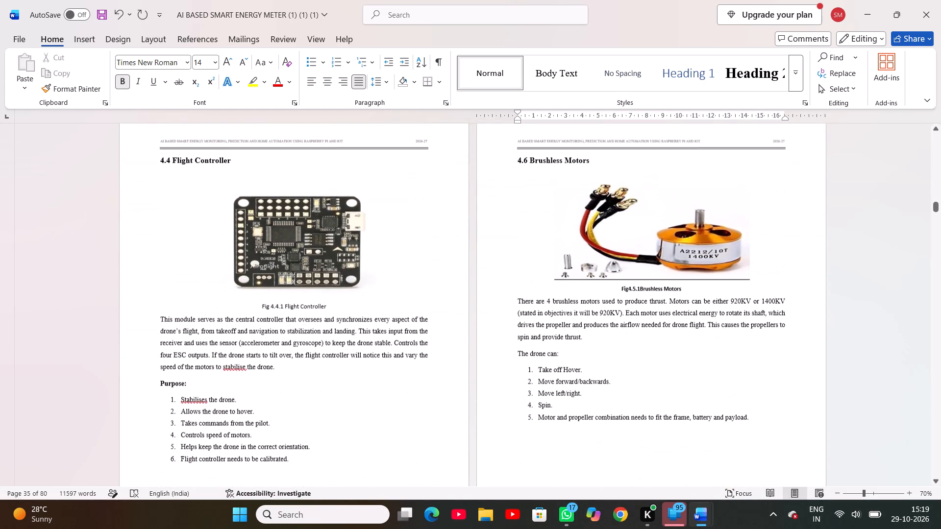
{"action": "scroll", "coordinate": [594, 423], "scroll_direction": "down", "scroll_amount": 3}
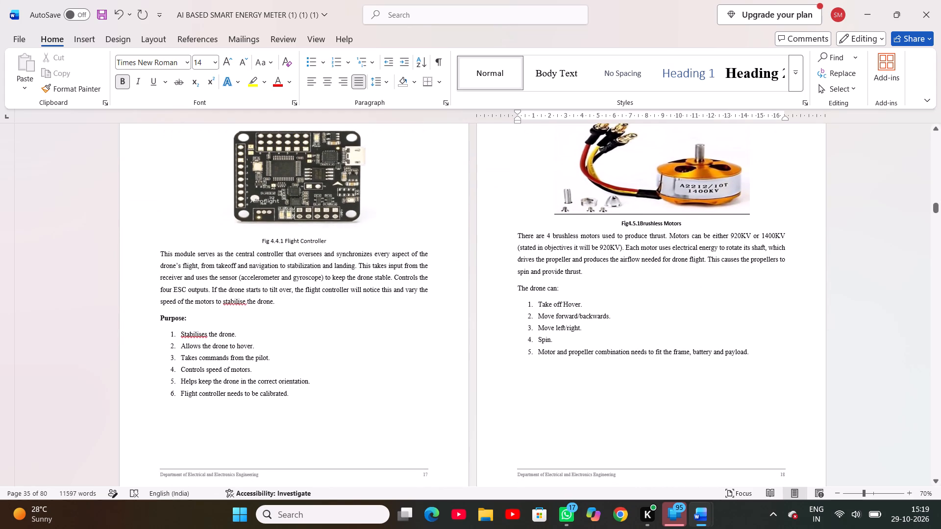
{"action": "scroll", "coordinate": [594, 423], "scroll_direction": "up", "scroll_amount": 1}
{"action": "scroll", "coordinate": [594, 423], "scroll_direction": "down", "scroll_amount": 2}
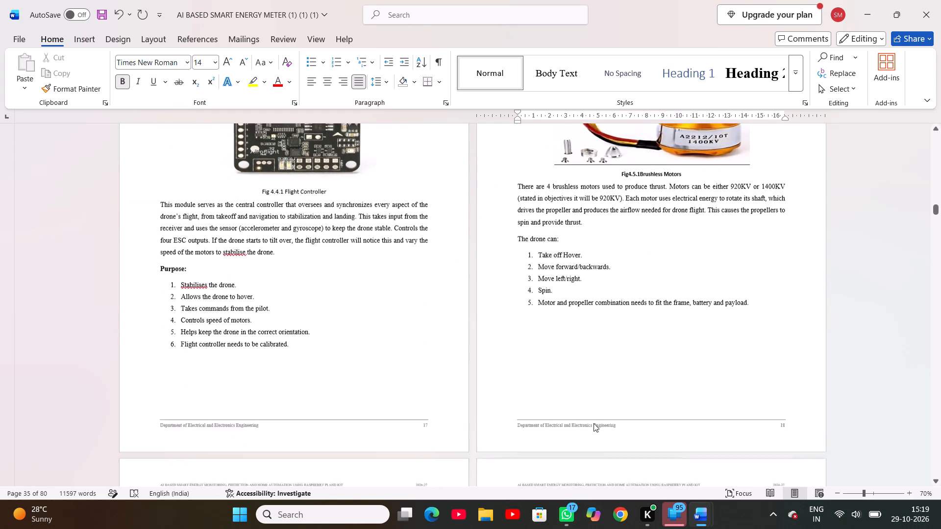
Compare the remaining hardware heading numbers and figure captions, from Li-ion Battery through Laptop/PC, with the SOFTWARE REQUIREMENTS numbering that follows.
{"action": "scroll", "coordinate": [594, 423], "scroll_direction": "down", "scroll_amount": 3}
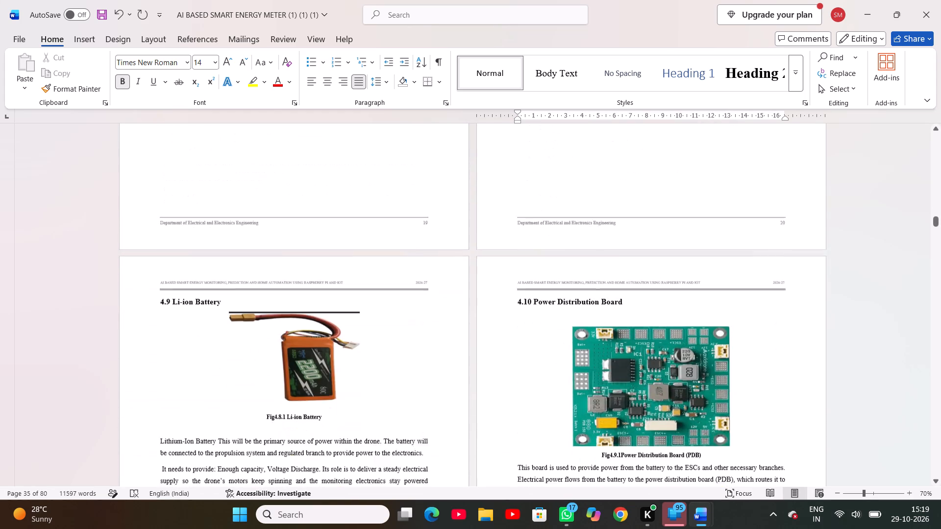
{"action": "scroll", "coordinate": [594, 423], "scroll_direction": "down", "scroll_amount": 5}
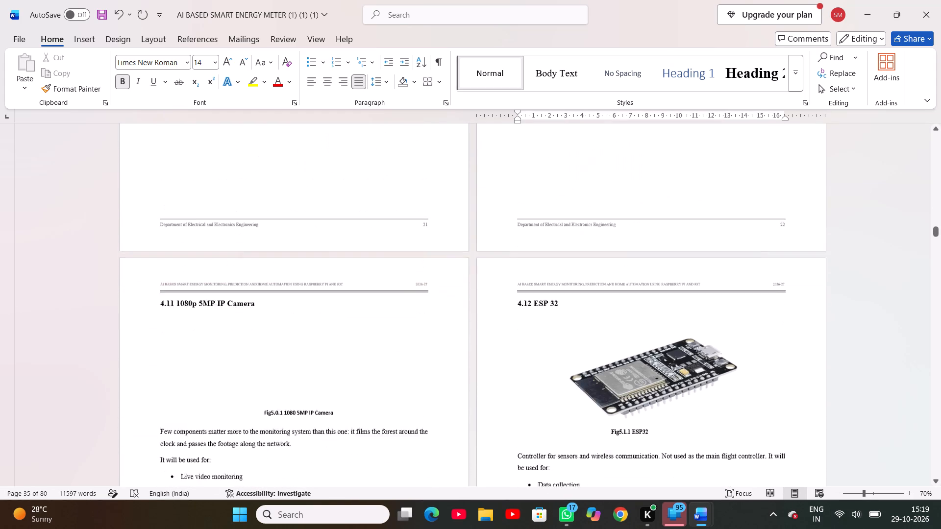
{"action": "scroll", "coordinate": [594, 423], "scroll_direction": "down", "scroll_amount": 4}
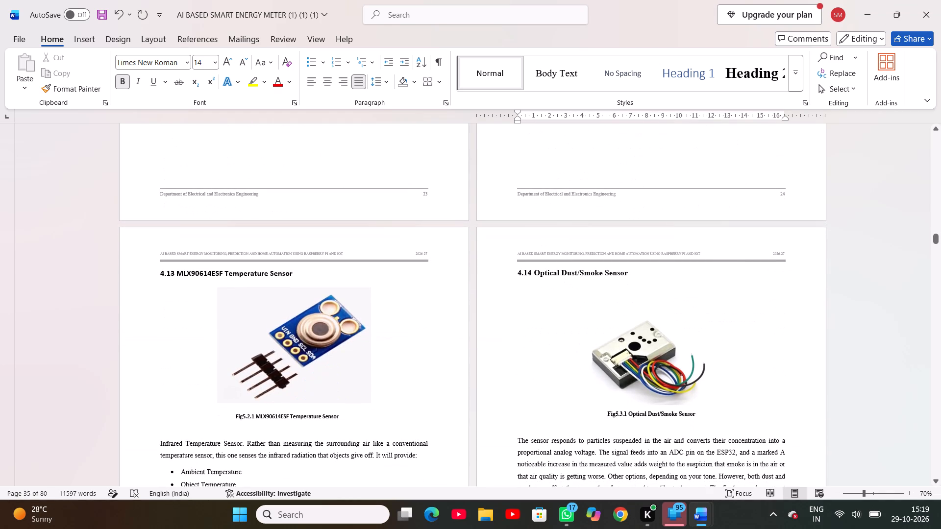
{"action": "scroll", "coordinate": [594, 423], "scroll_direction": "down", "scroll_amount": 6}
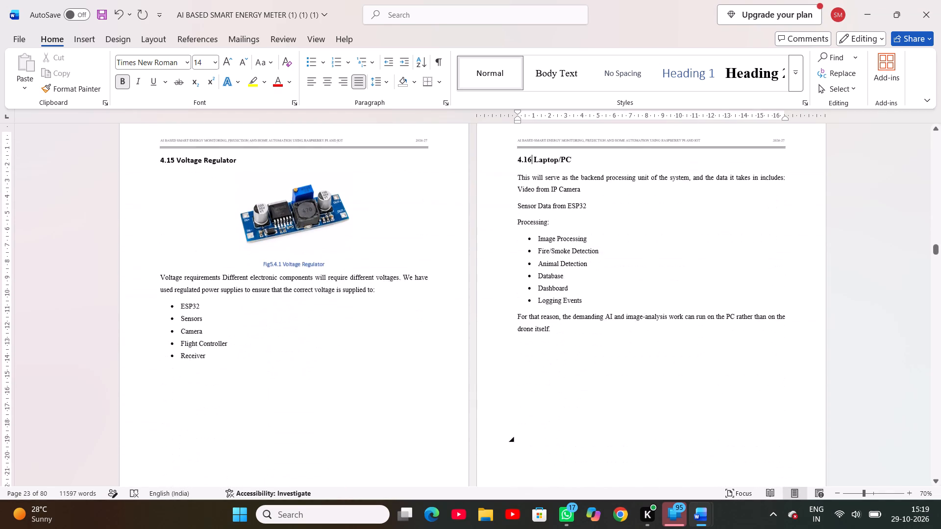
{"action": "scroll", "coordinate": [594, 423], "scroll_direction": "down", "scroll_amount": 3}
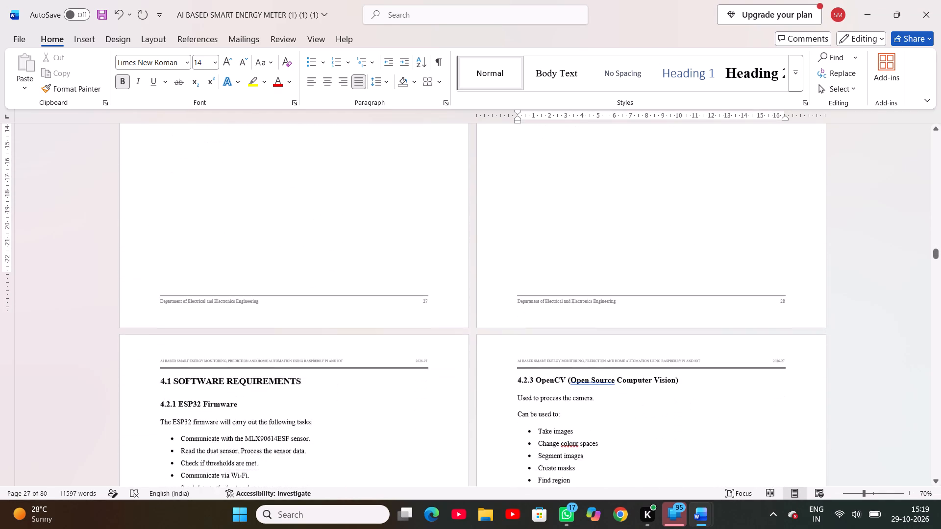
{"action": "scroll", "coordinate": [594, 423], "scroll_direction": "down", "scroll_amount": 1}
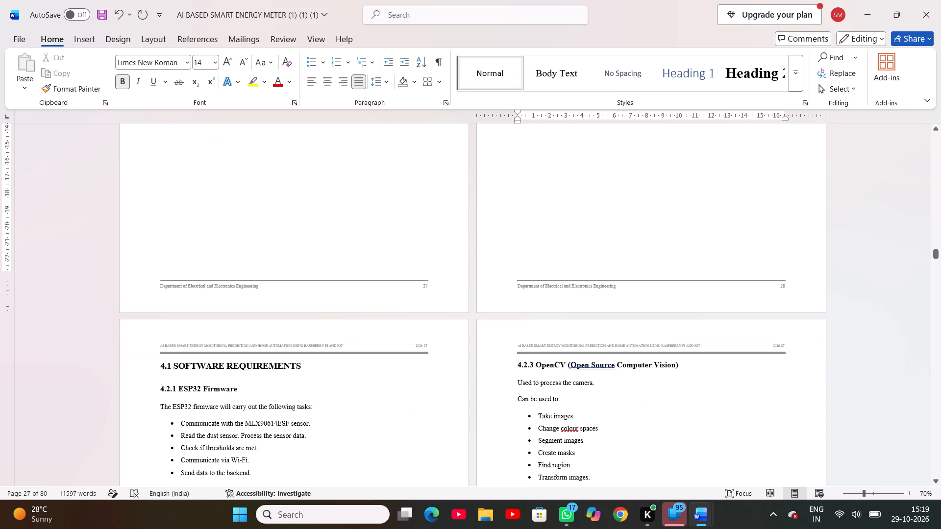
{"action": "scroll", "coordinate": [396, 395], "scroll_direction": "up", "scroll_amount": 1}
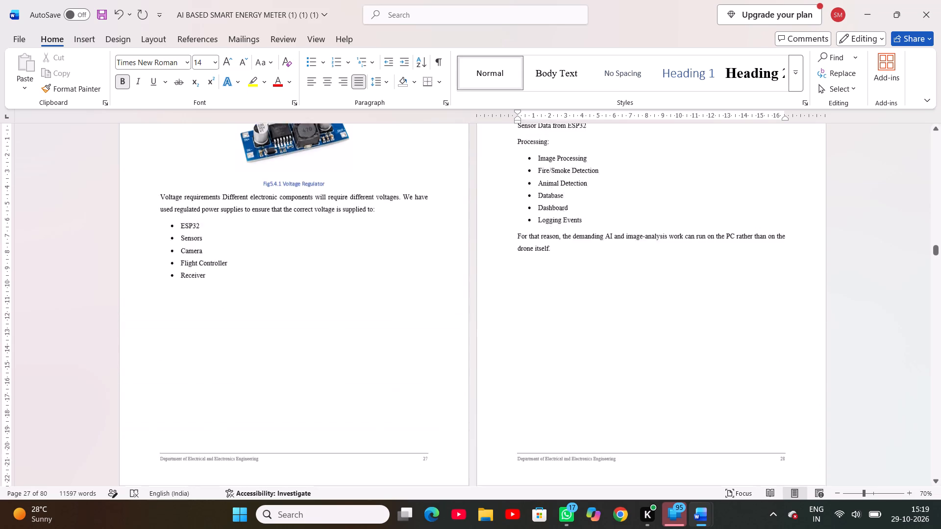
Change the section number of the SOFTWARE REQUIREMENTS heading to 4.2.
{"action": "scroll", "coordinate": [396, 395], "scroll_direction": "up", "scroll_amount": 3}
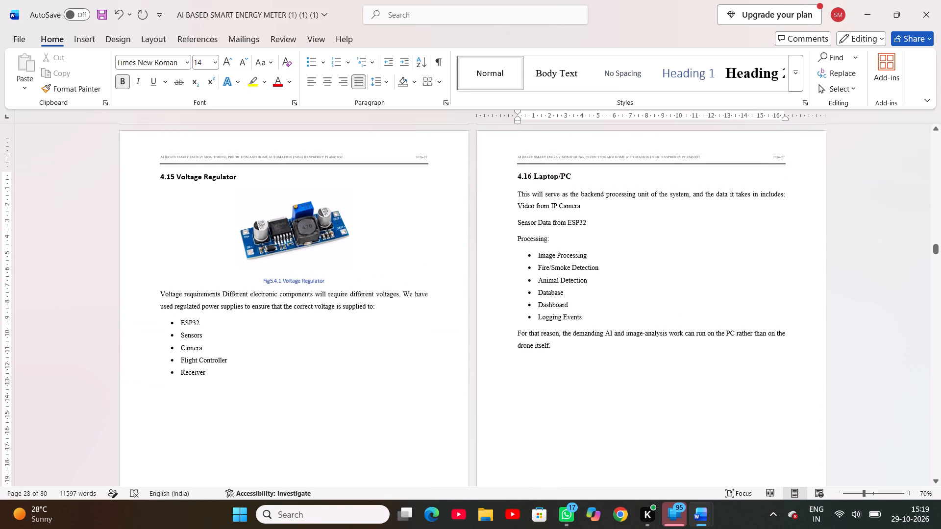
{"action": "scroll", "coordinate": [396, 395], "scroll_direction": "down", "scroll_amount": 4}
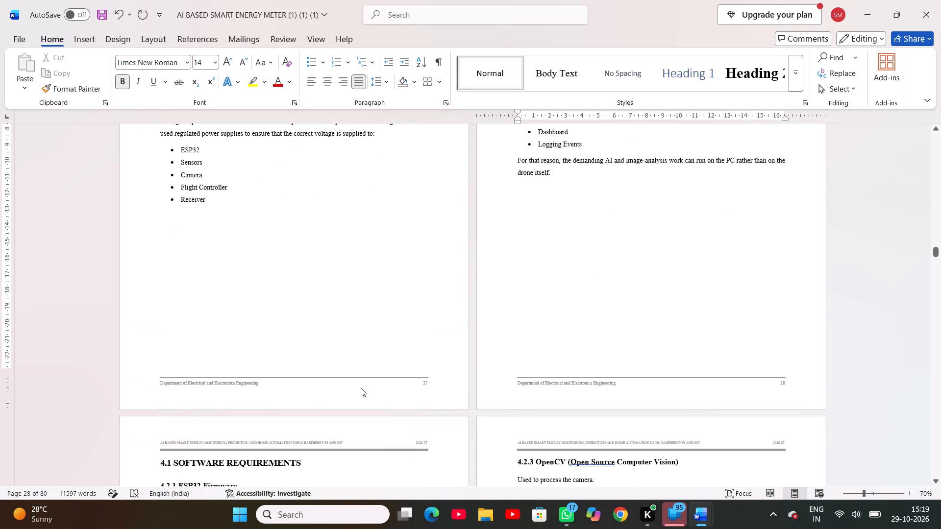
{"action": "scroll", "coordinate": [359, 398], "scroll_direction": "down", "scroll_amount": 2}
{"action": "scroll", "coordinate": [359, 398], "scroll_direction": "up", "scroll_amount": 5, "text": "ctrl"}
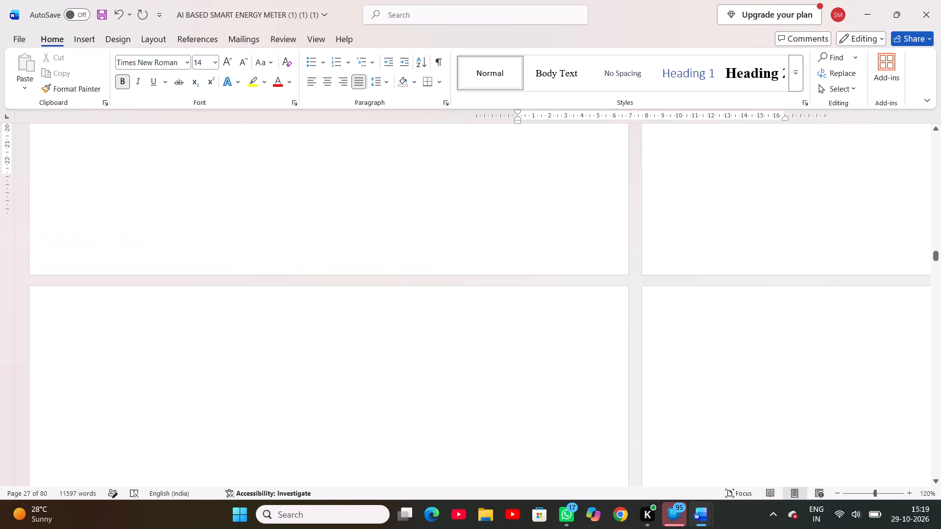
{"action": "scroll", "coordinate": [359, 398], "scroll_direction": "down", "scroll_amount": 7}
{"action": "scroll", "coordinate": [359, 398], "scroll_direction": "up", "scroll_amount": 1}
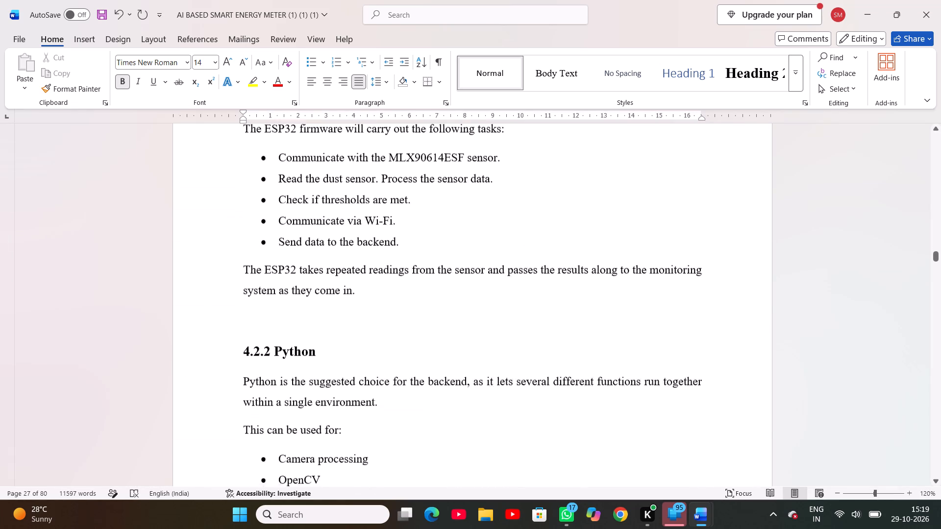
{"action": "scroll", "coordinate": [359, 398], "scroll_direction": "up", "scroll_amount": 1}
{"action": "scroll", "coordinate": [359, 398], "scroll_direction": "down", "scroll_amount": 2}
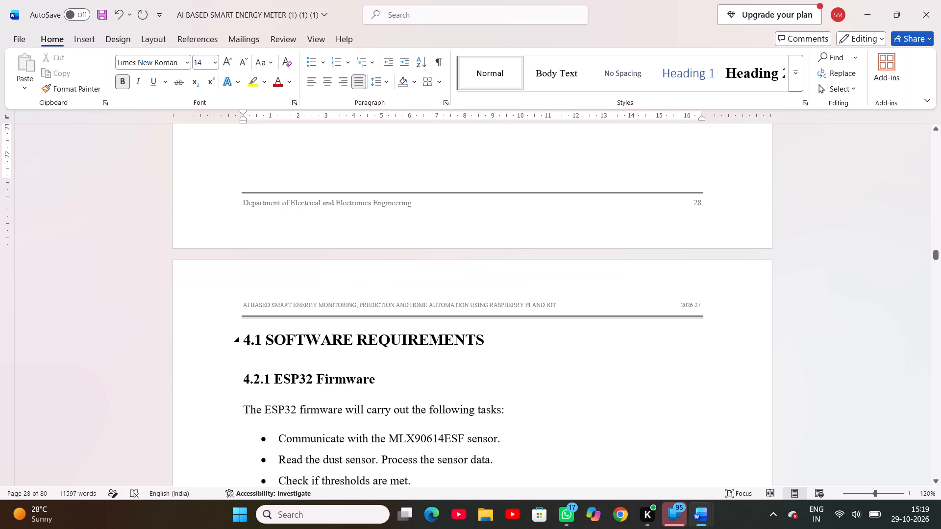
{"action": "left_click", "coordinate": [262, 337]}
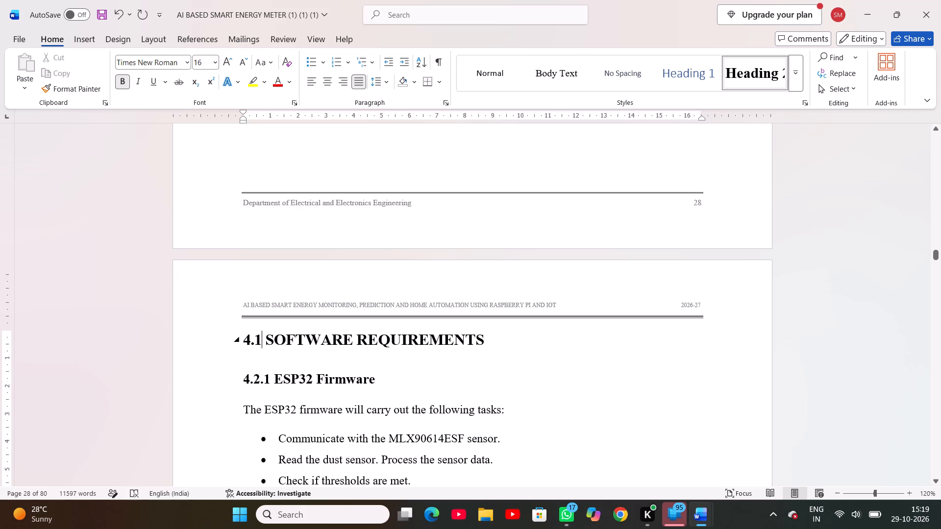
{"action": "key", "text": "BackSpace"}
{"action": "key", "text": "2"}
Set the whole 4.2.1 ESP32 Firmware section, heading and text, to 12 pt with 1.5 line spacing.
{"action": "scroll", "coordinate": [310, 414], "scroll_direction": "down", "scroll_amount": 1}
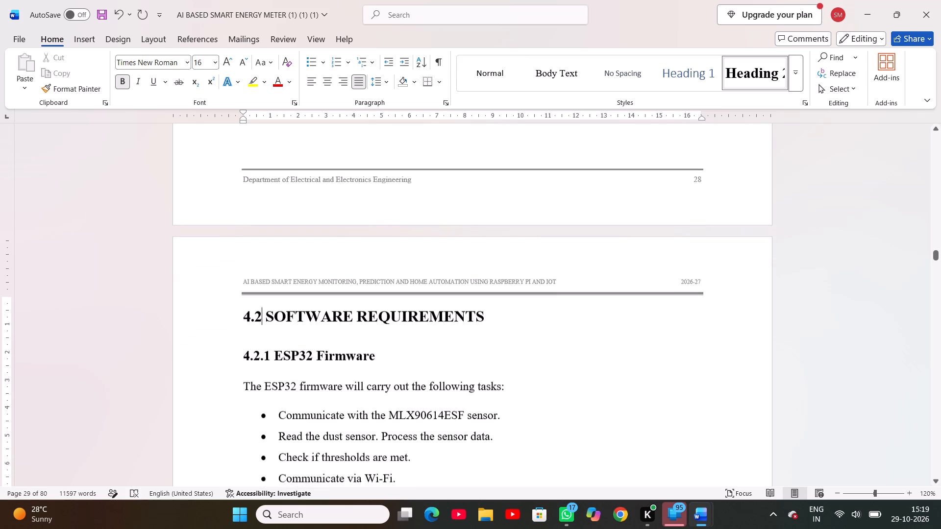
{"action": "scroll", "coordinate": [310, 414], "scroll_direction": "down", "scroll_amount": 1}
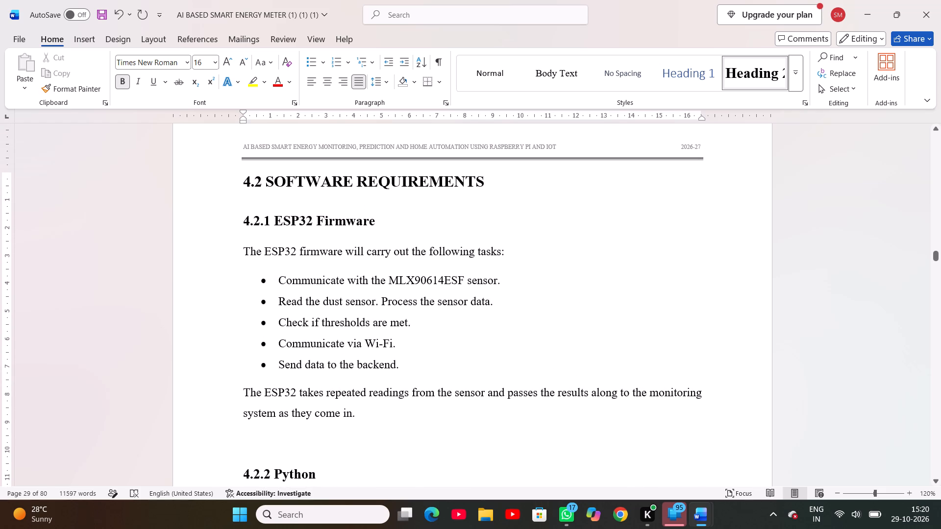
{"action": "left_click_drag", "start_coordinate": [244, 220], "coordinate": [357, 412]}
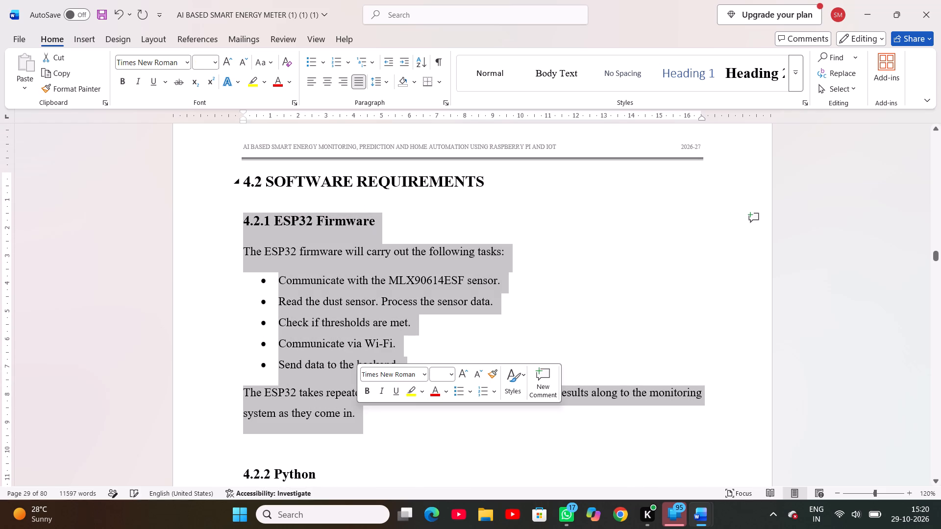
{"action": "left_click", "coordinate": [216, 62]}
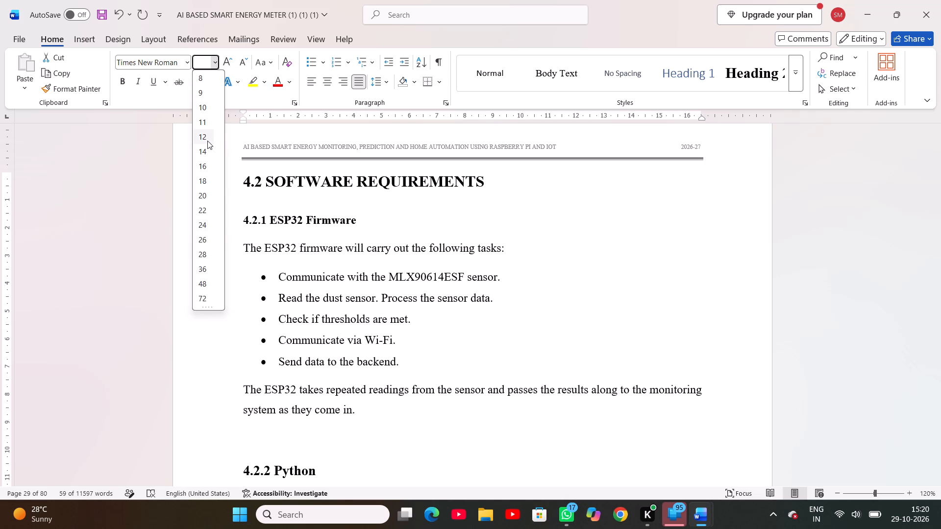
{"action": "left_click", "coordinate": [207, 141]}
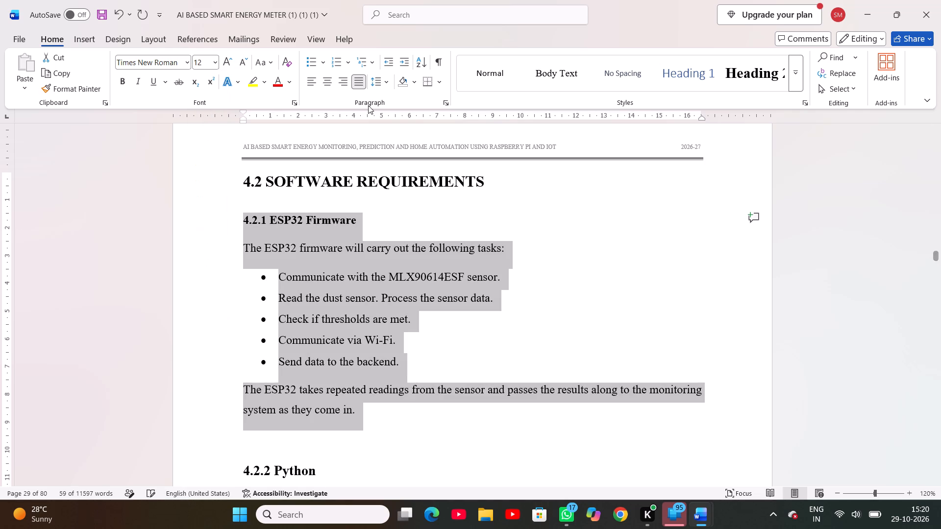
{"action": "left_click", "coordinate": [383, 86]}
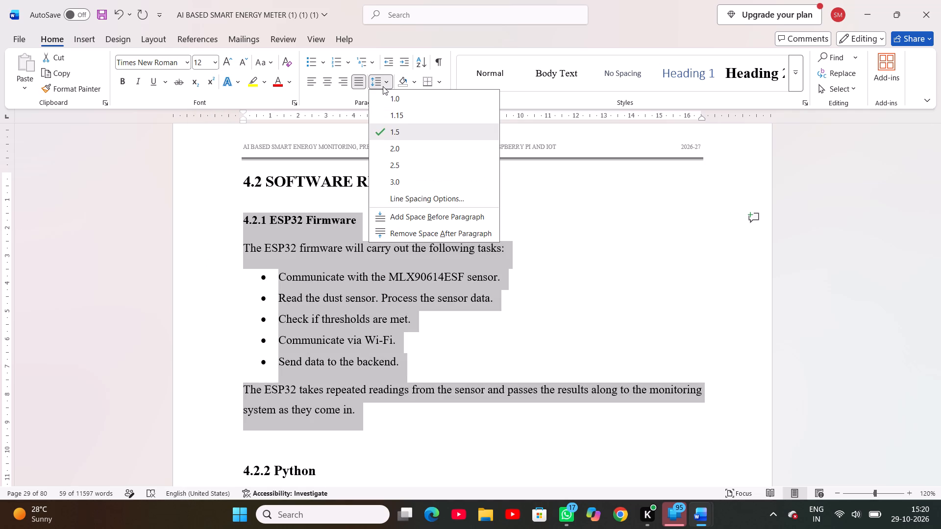
{"action": "left_click", "coordinate": [390, 132]}
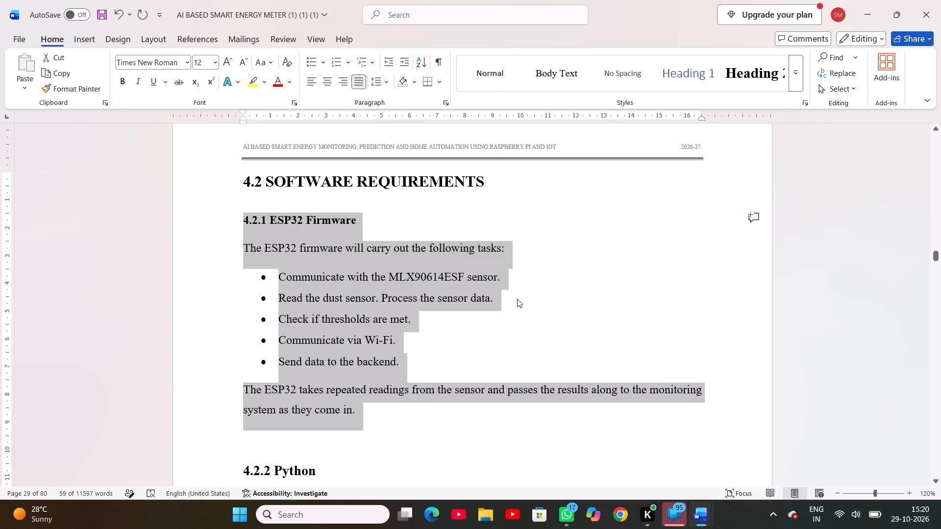
{"action": "left_click", "coordinate": [526, 314]}
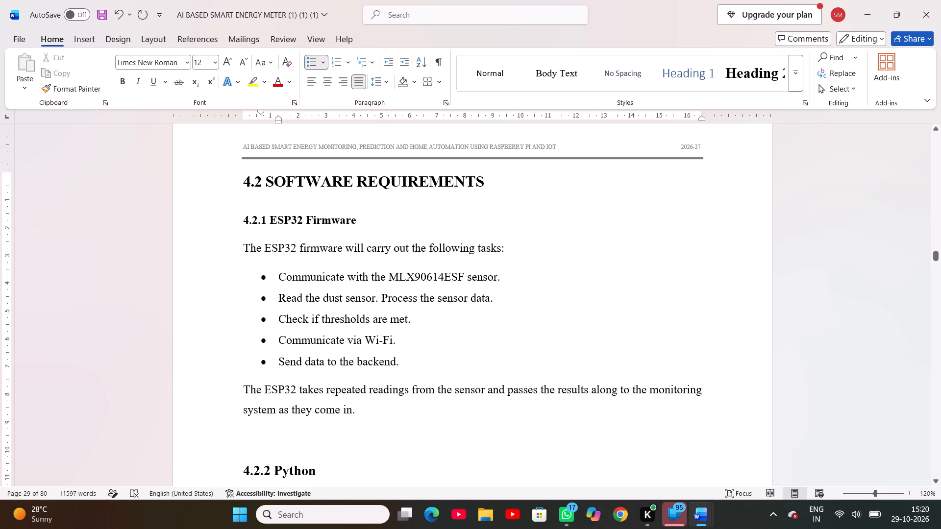
Set the 4.2.1 ESP32 Firmware heading to 14 pt.
{"action": "left_click_drag", "start_coordinate": [243, 221], "coordinate": [350, 215]}
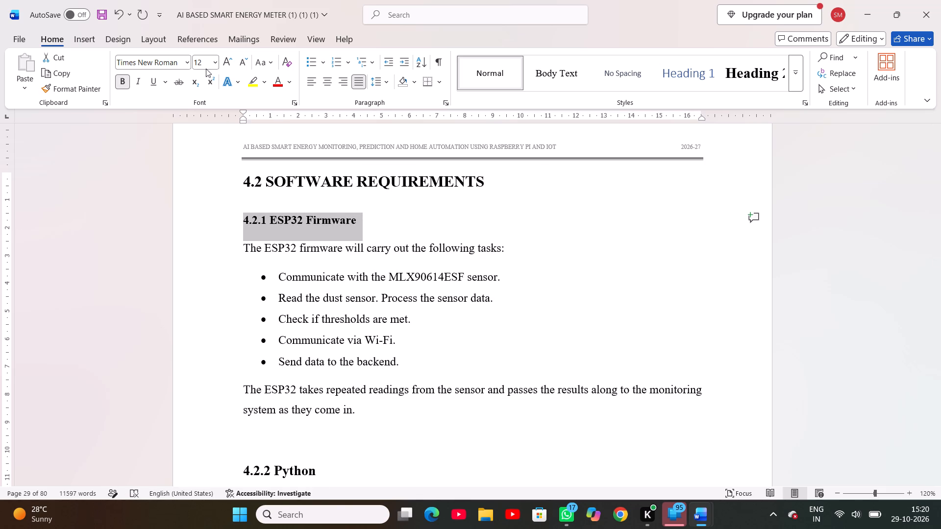
{"action": "left_click", "coordinate": [212, 64]}
{"action": "left_click", "coordinate": [209, 156]}
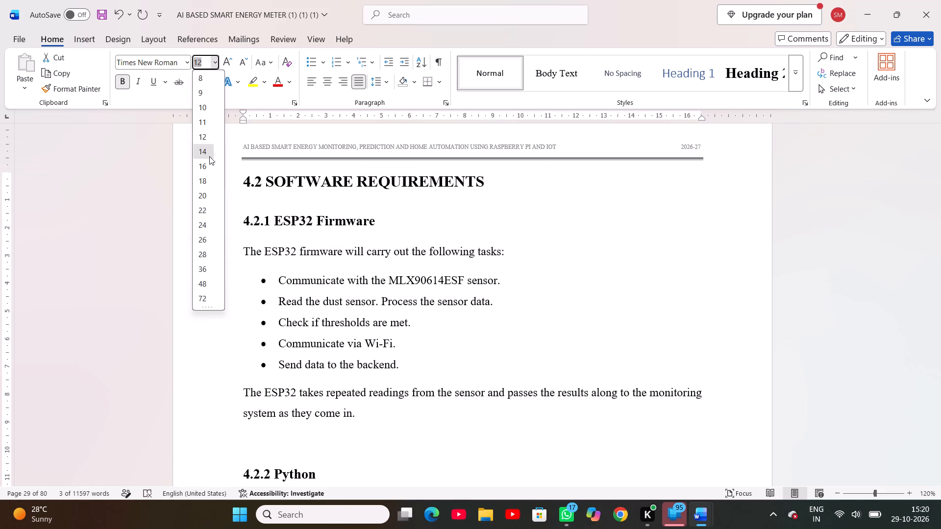
{"action": "left_click_drag", "start_coordinate": [209, 156], "coordinate": [310, 192]}
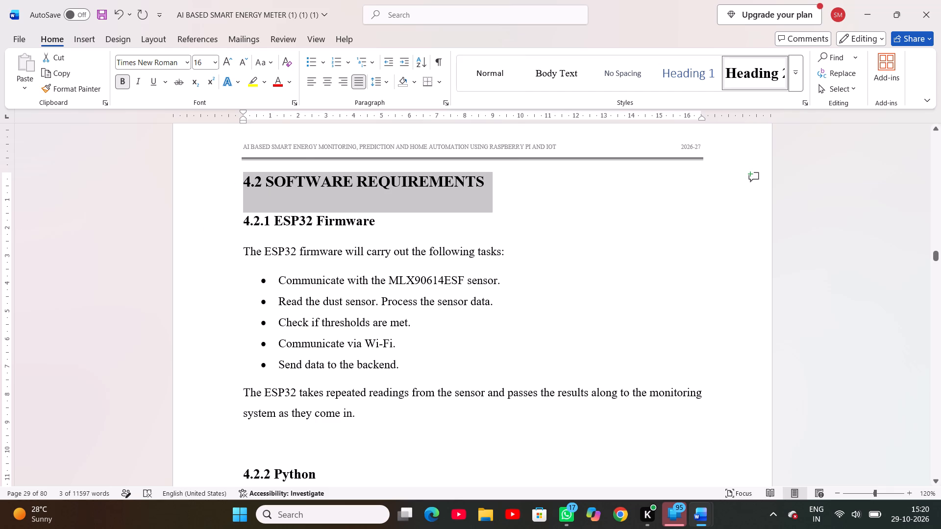
{"action": "left_click", "coordinate": [442, 311]}
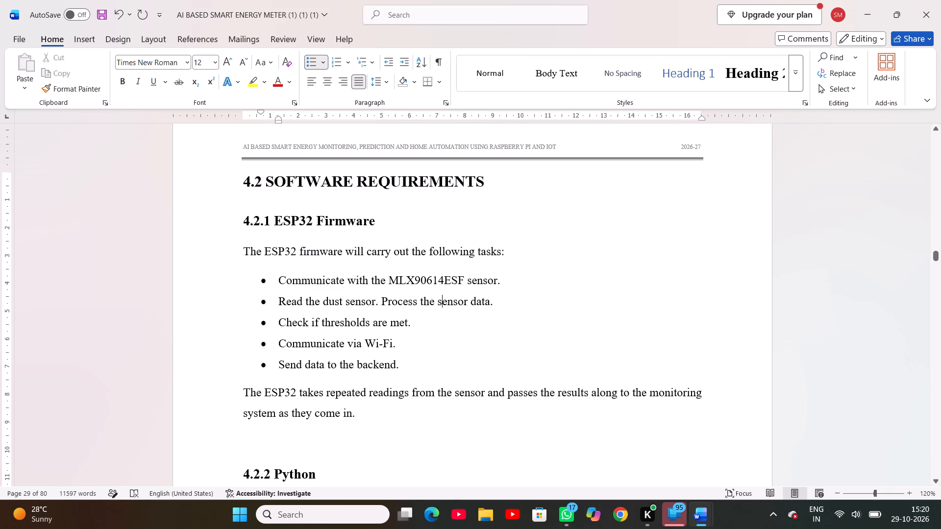
Examine how the Chapter 4 headings are numbered from HARDWARE REQUIREMENTS through the component sections to SOFTWARE REQUIREMENTS.
{"action": "scroll", "coordinate": [442, 311], "scroll_direction": "up", "scroll_amount": 9}
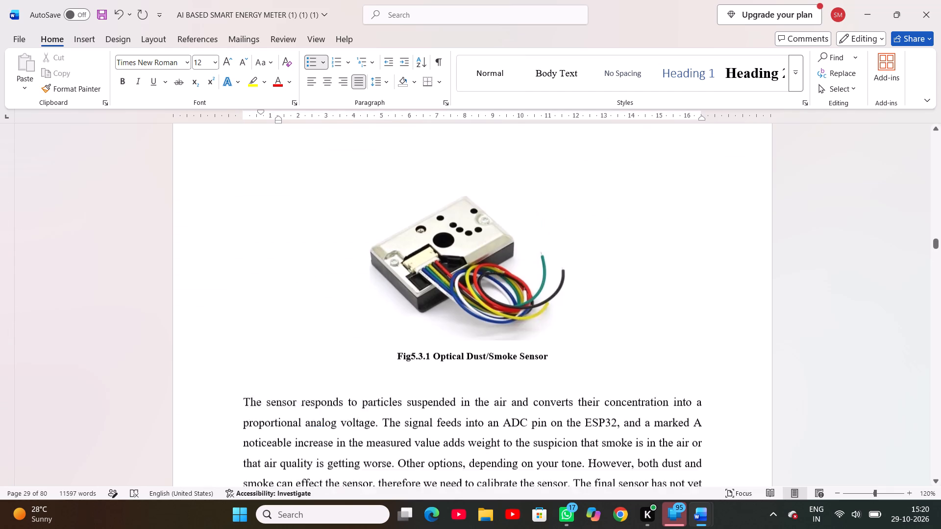
{"action": "scroll", "coordinate": [442, 311], "scroll_direction": "up", "scroll_amount": 5}
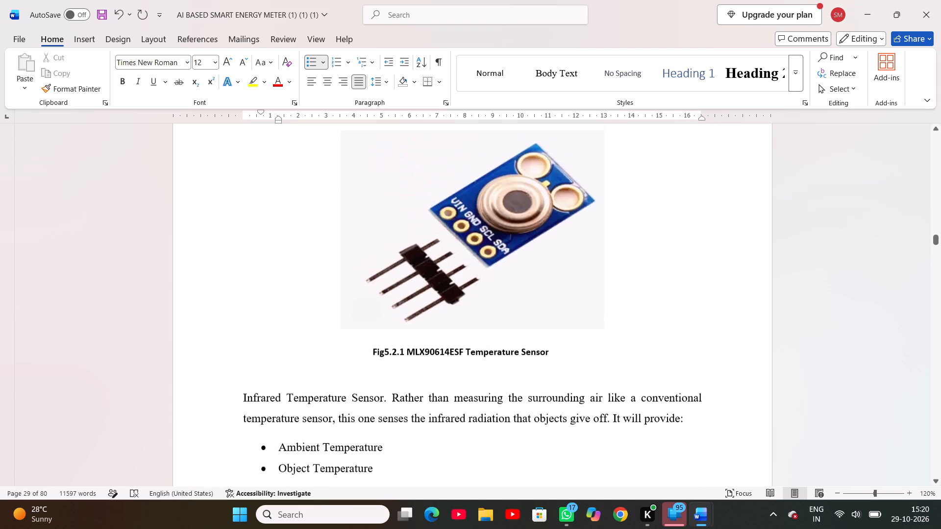
{"action": "scroll", "coordinate": [442, 311], "scroll_direction": "up", "scroll_amount": 6}
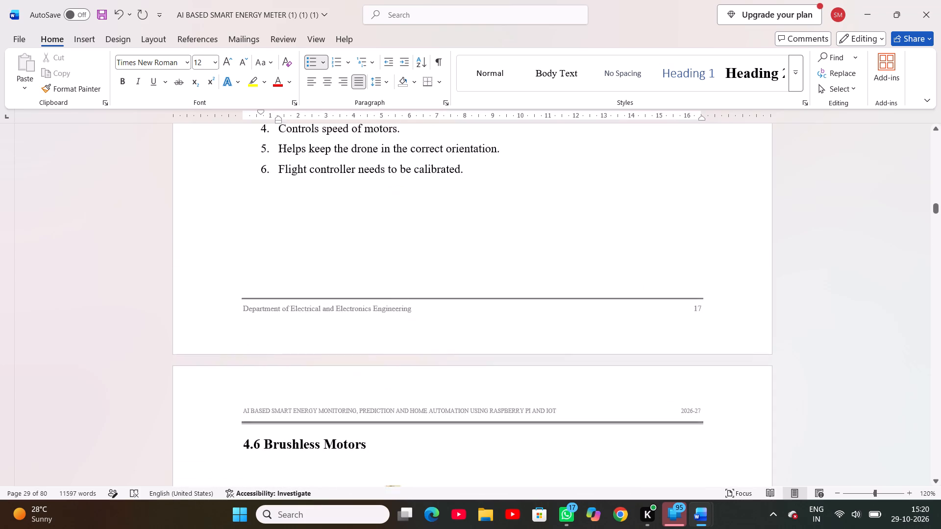
{"action": "scroll", "coordinate": [442, 311], "scroll_direction": "up", "scroll_amount": 6}
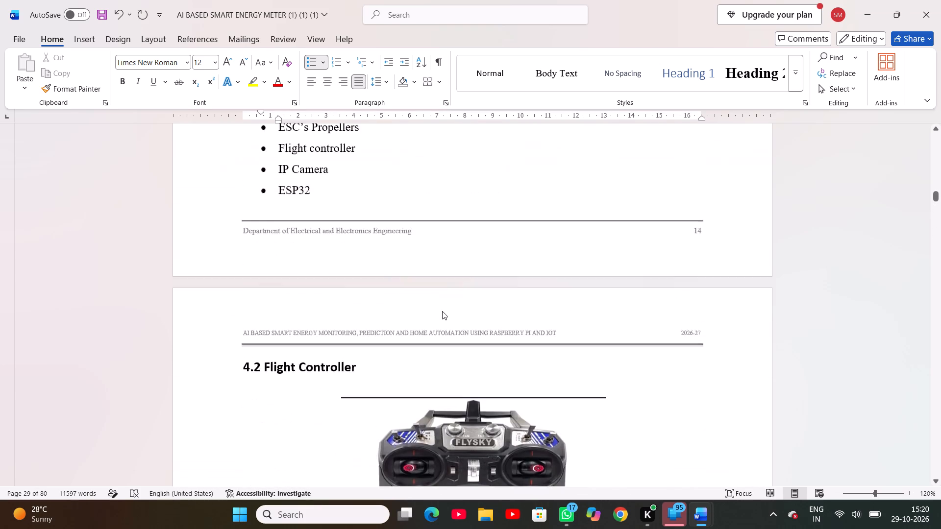
{"action": "scroll", "coordinate": [442, 311], "scroll_direction": "up", "scroll_amount": 3}
{"action": "scroll", "coordinate": [442, 311], "scroll_direction": "down", "scroll_amount": 1}
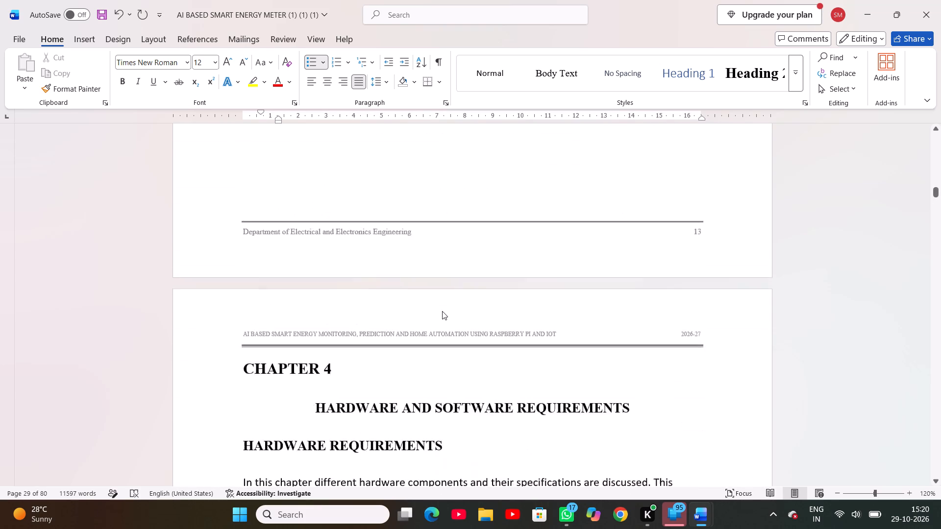
{"action": "scroll", "coordinate": [442, 311], "scroll_direction": "down", "scroll_amount": 1}
{"action": "left_click", "coordinate": [406, 327]}
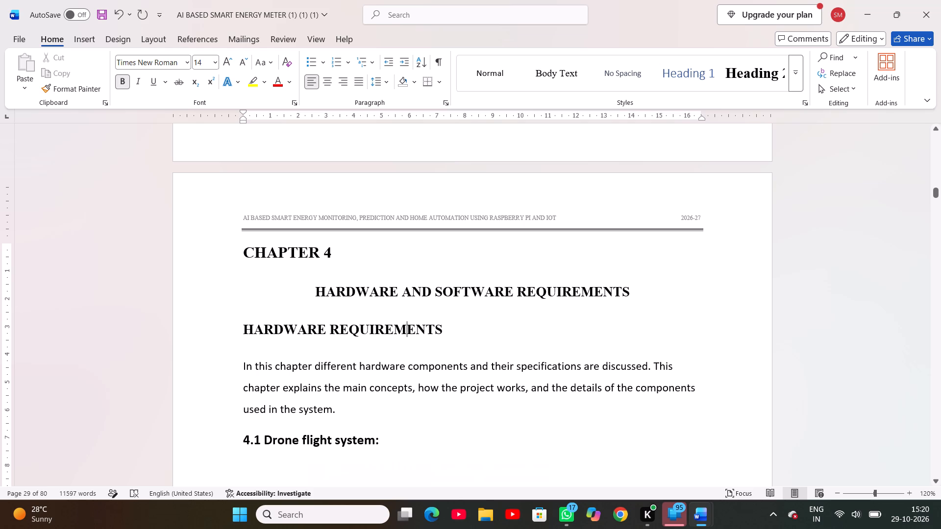
{"action": "scroll", "coordinate": [406, 327], "scroll_direction": "down", "scroll_amount": 2}
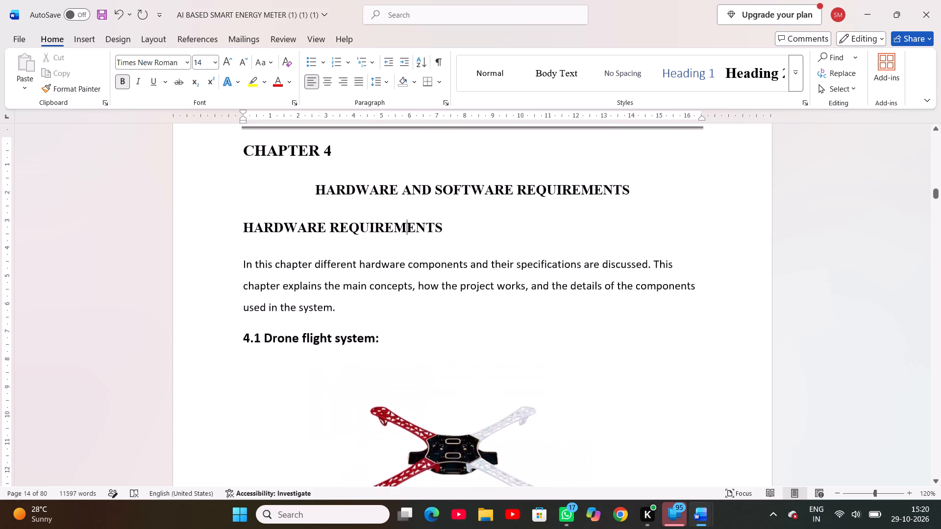
{"action": "scroll", "coordinate": [406, 327], "scroll_direction": "down", "scroll_amount": 6}
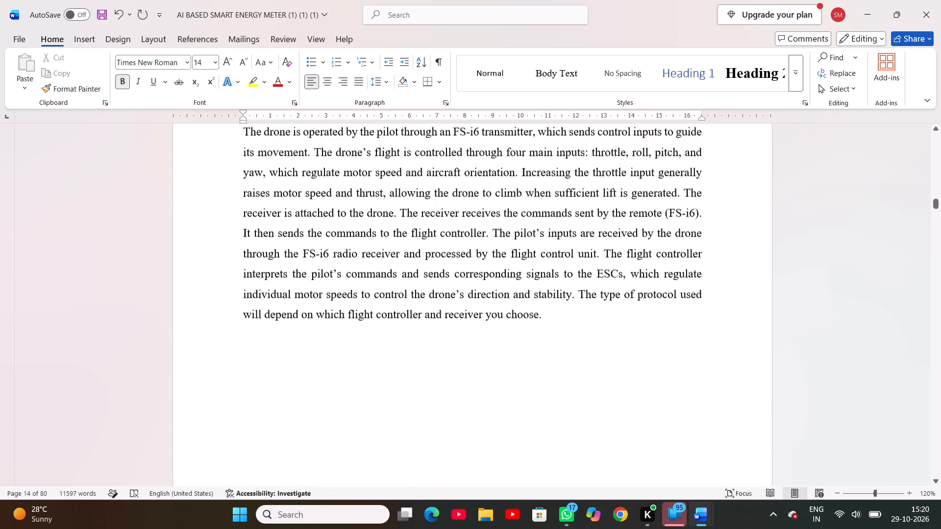
{"action": "scroll", "coordinate": [406, 327], "scroll_direction": "down", "scroll_amount": 8}
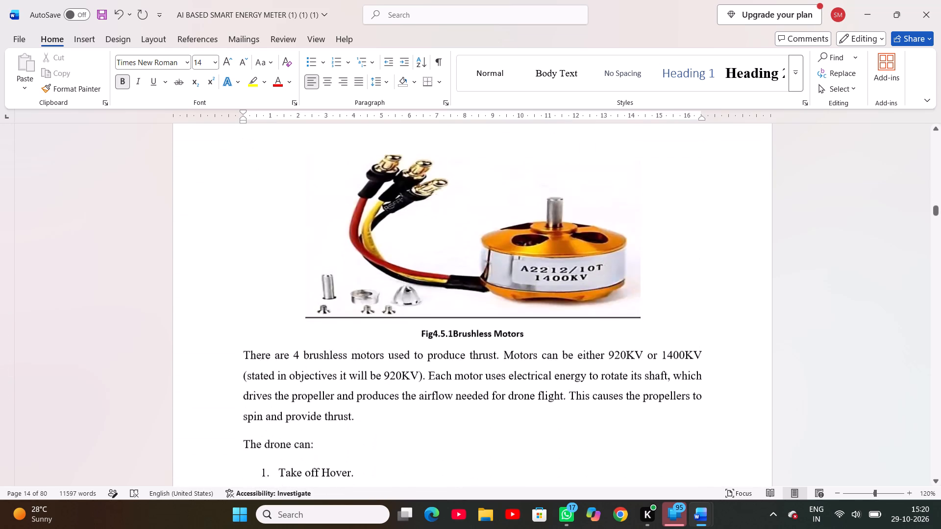
{"action": "scroll", "coordinate": [406, 327], "scroll_direction": "down", "scroll_amount": 8}
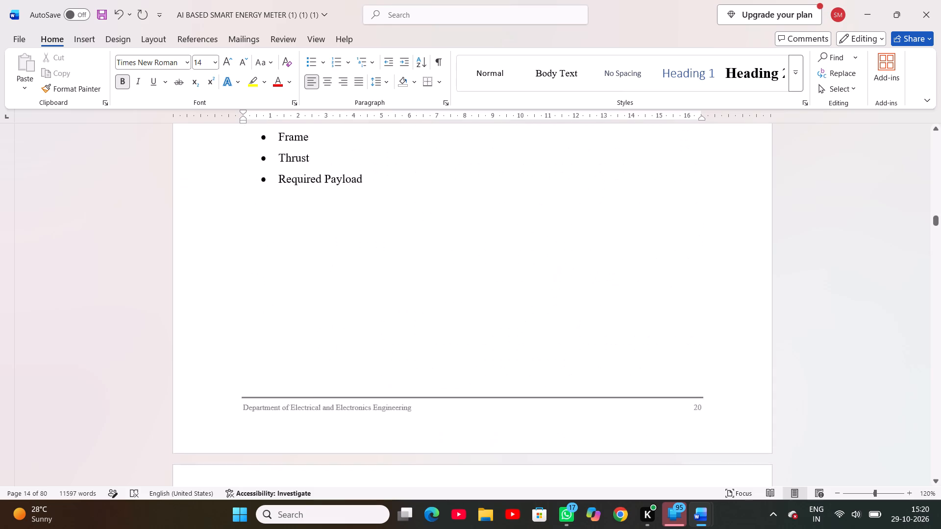
{"action": "scroll", "coordinate": [406, 327], "scroll_direction": "down", "scroll_amount": 7}
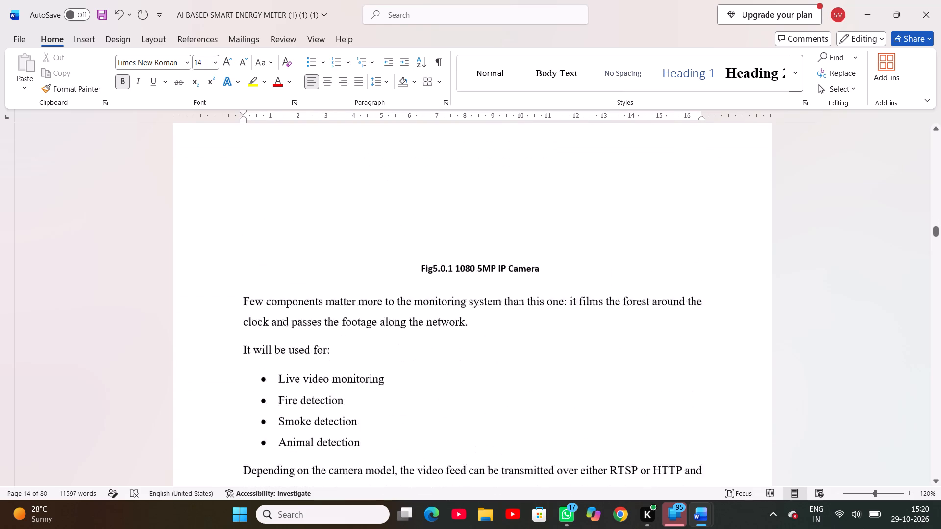
{"action": "scroll", "coordinate": [406, 327], "scroll_direction": "down", "scroll_amount": 6}
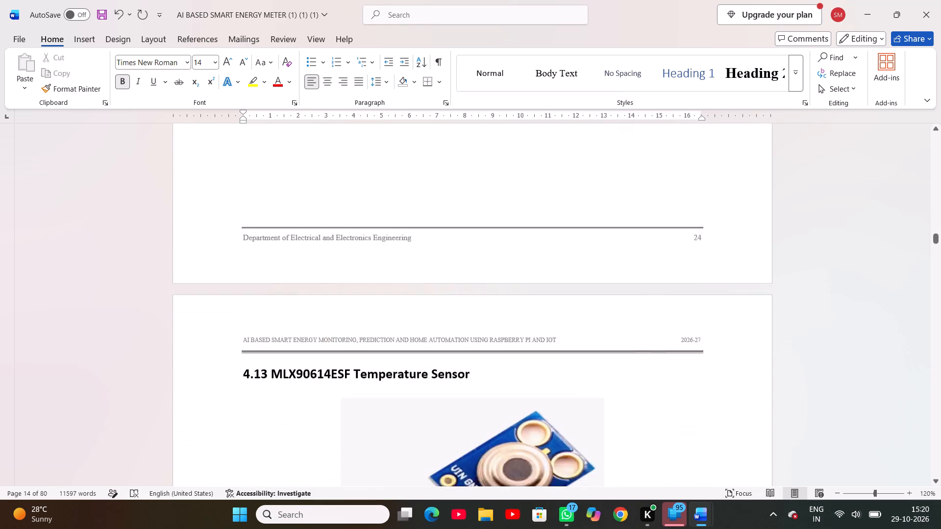
{"action": "scroll", "coordinate": [406, 327], "scroll_direction": "down", "scroll_amount": 5}
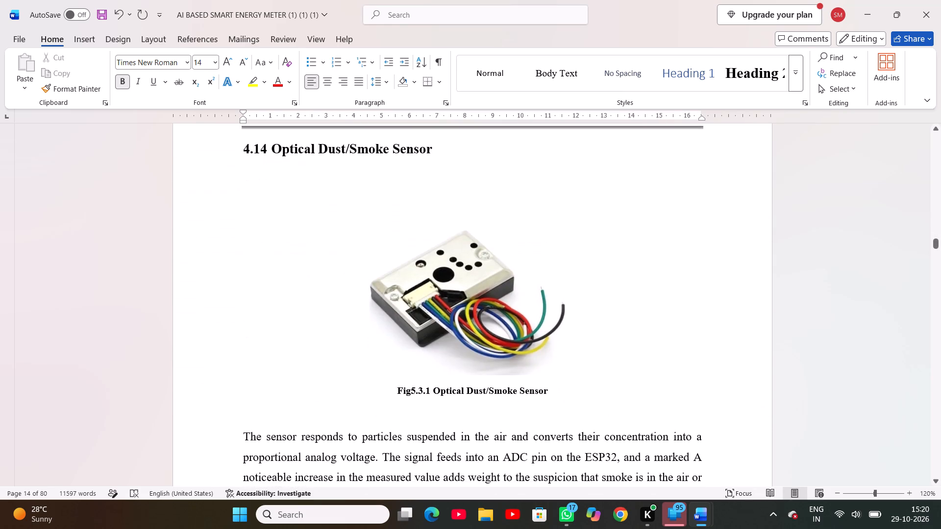
{"action": "scroll", "coordinate": [406, 327], "scroll_direction": "down", "scroll_amount": 5}
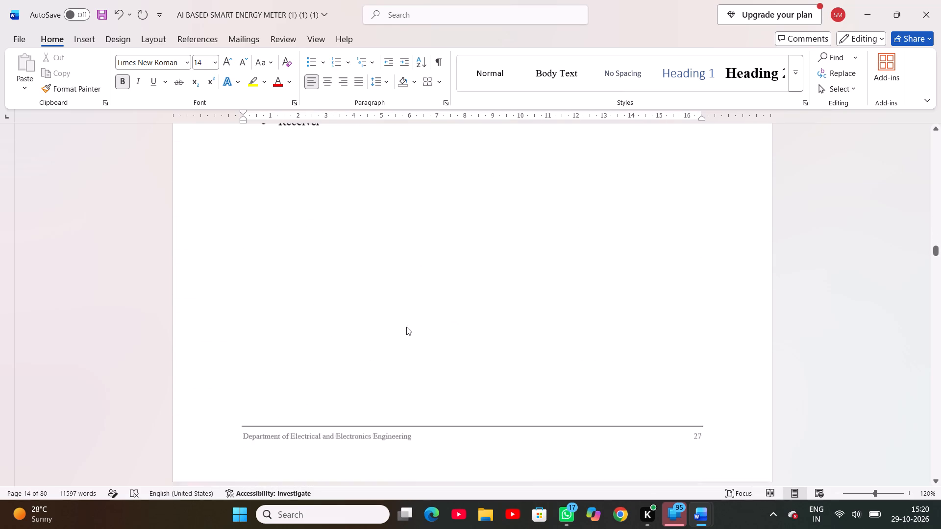
{"action": "scroll", "coordinate": [406, 327], "scroll_direction": "down", "scroll_amount": 2}
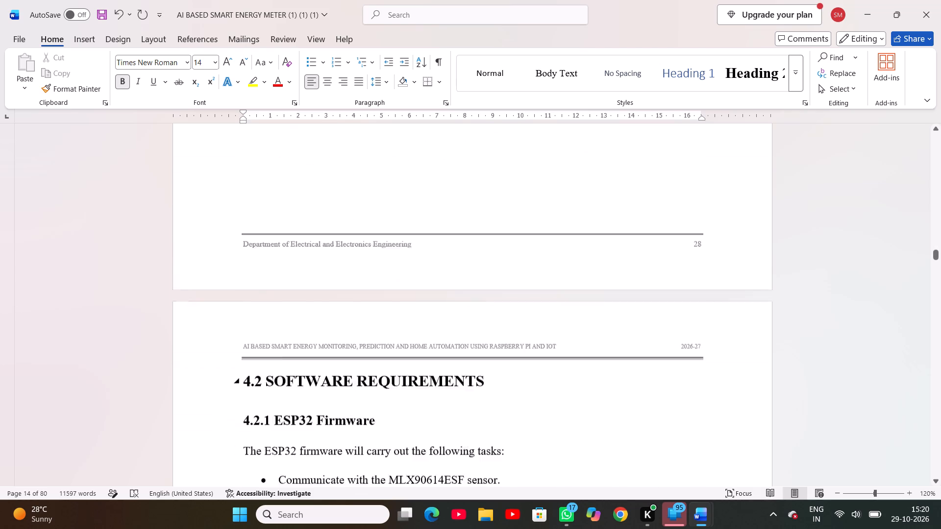
{"action": "scroll", "coordinate": [406, 327], "scroll_direction": "down", "scroll_amount": 1}
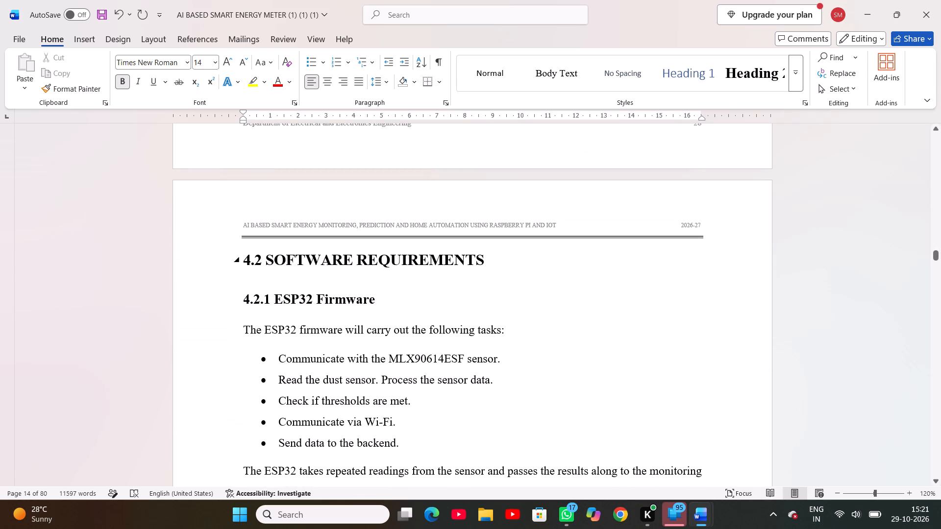
Set the 4.2 SOFTWARE REQUIREMENTS heading to 14 pt.
{"action": "left_click_drag", "start_coordinate": [244, 257], "coordinate": [455, 255]}
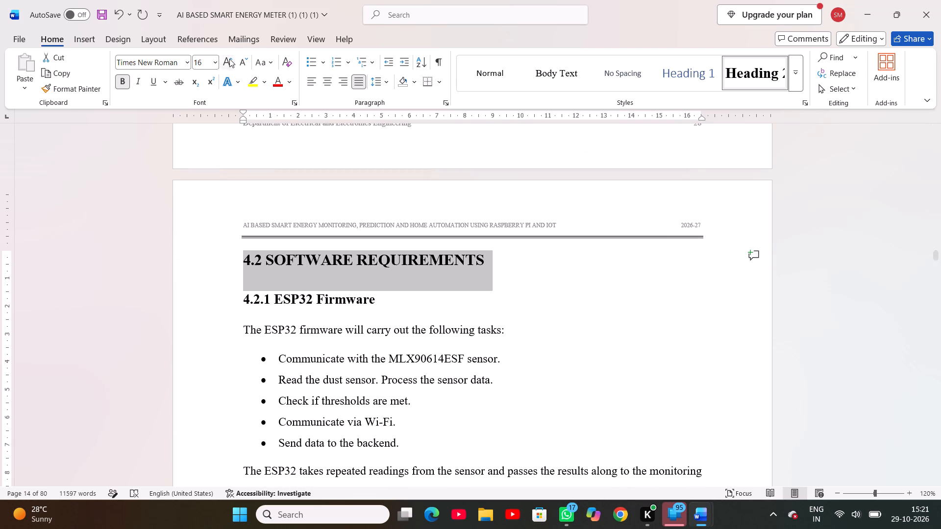
{"action": "left_click", "coordinate": [218, 60]}
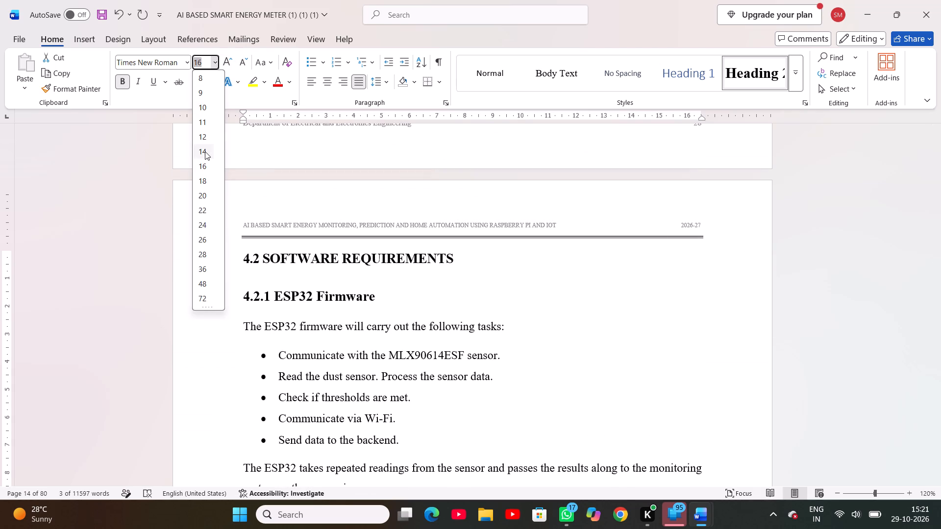
{"action": "left_click", "coordinate": [205, 151]}
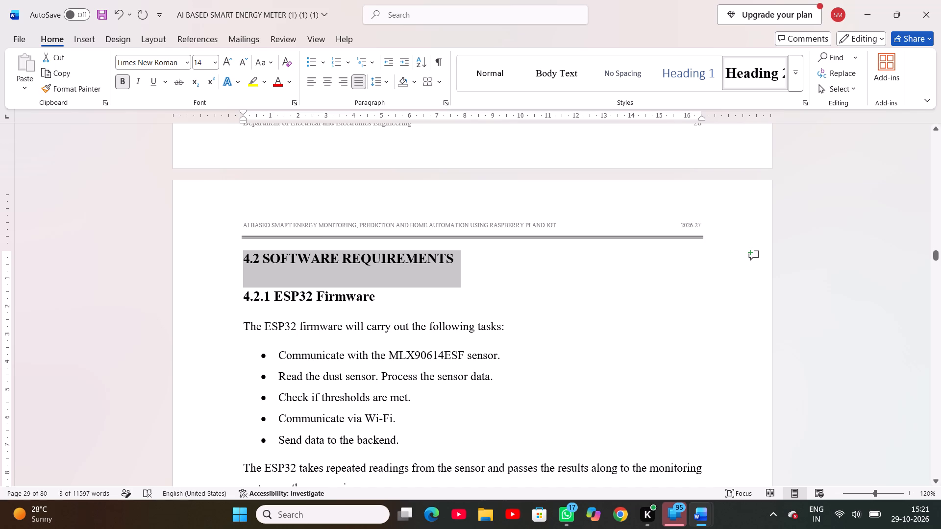
Join the 4.2.1 ESP32 Firmware heading to the 4.2 SOFTWARE REQUIREMENTS line and split it back onto its own line.
{"action": "left_click", "coordinate": [409, 305]}
{"action": "left_click", "coordinate": [244, 297]}
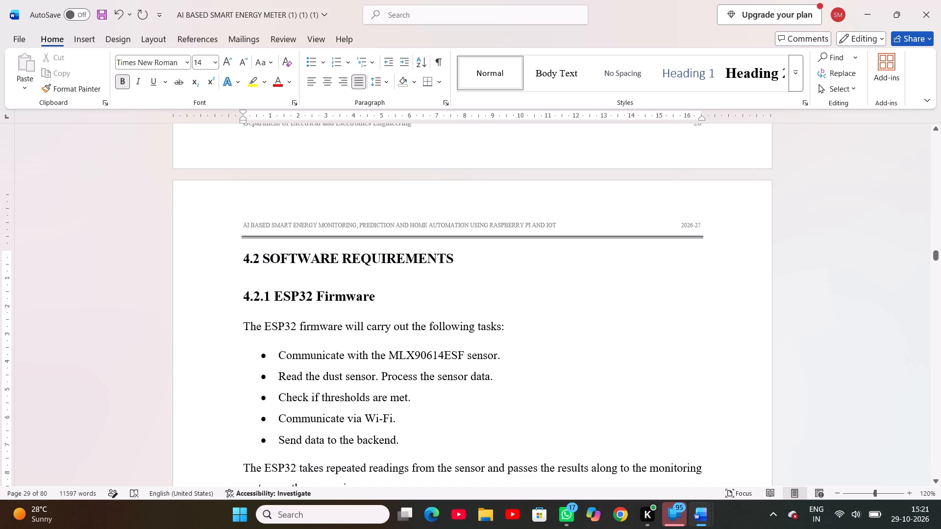
{"action": "key", "text": "BackSpace"}
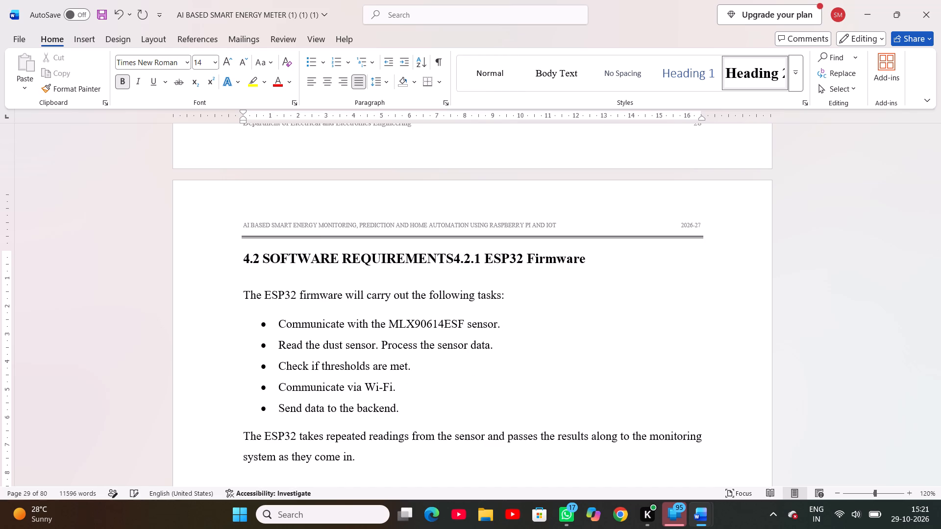
{"action": "key", "text": "Return"}
Remove the blank lines above the 4.2.2 Python and 4.2.3 OpenCV (Open Source Computer Vision) headings.
{"action": "scroll", "coordinate": [244, 297], "scroll_direction": "down", "scroll_amount": 1}
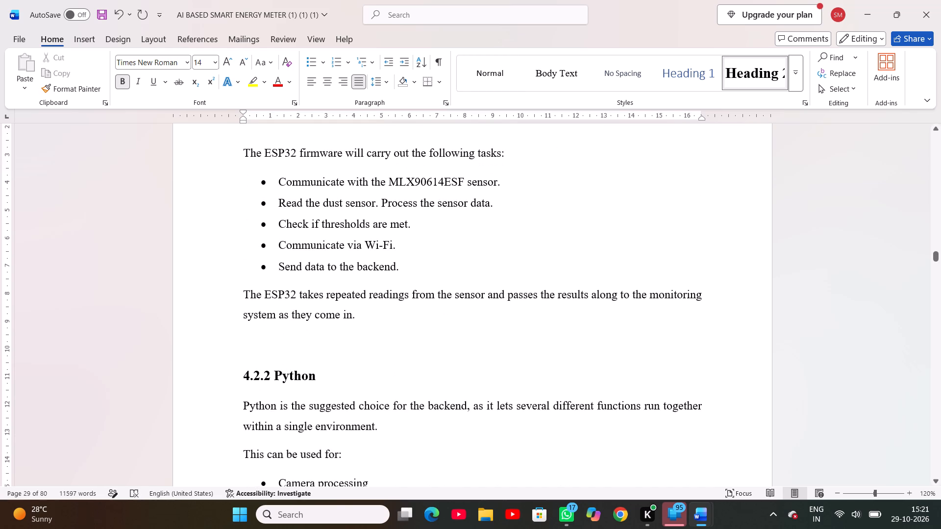
{"action": "scroll", "coordinate": [244, 297], "scroll_direction": "down", "scroll_amount": 1}
{"action": "left_click", "coordinate": [242, 315]}
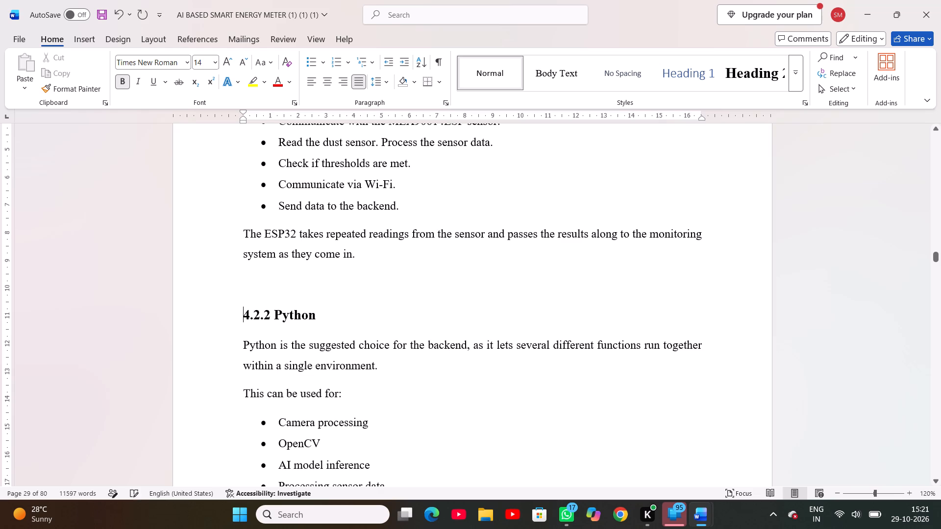
{"action": "key", "text": "BackSpace"}
{"action": "scroll", "coordinate": [242, 315], "scroll_direction": "up", "scroll_amount": 1}
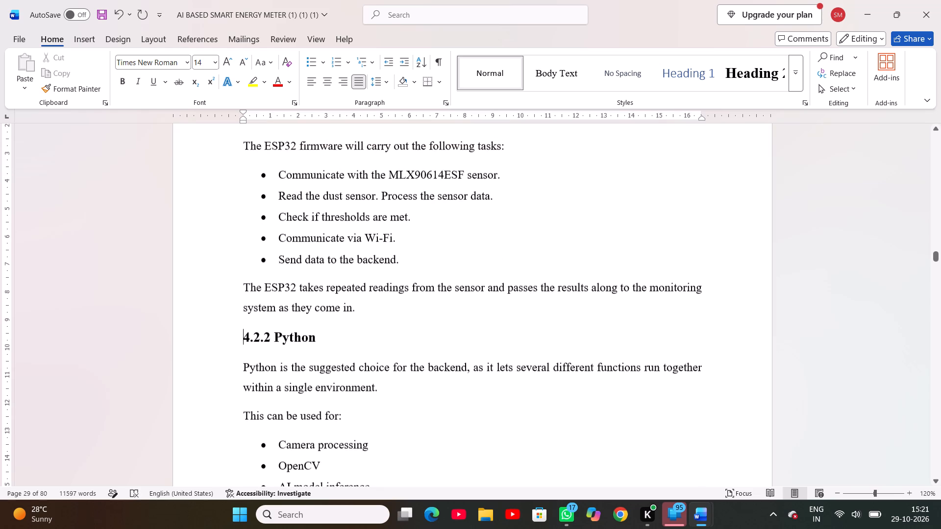
{"action": "scroll", "coordinate": [242, 315], "scroll_direction": "up", "scroll_amount": 1}
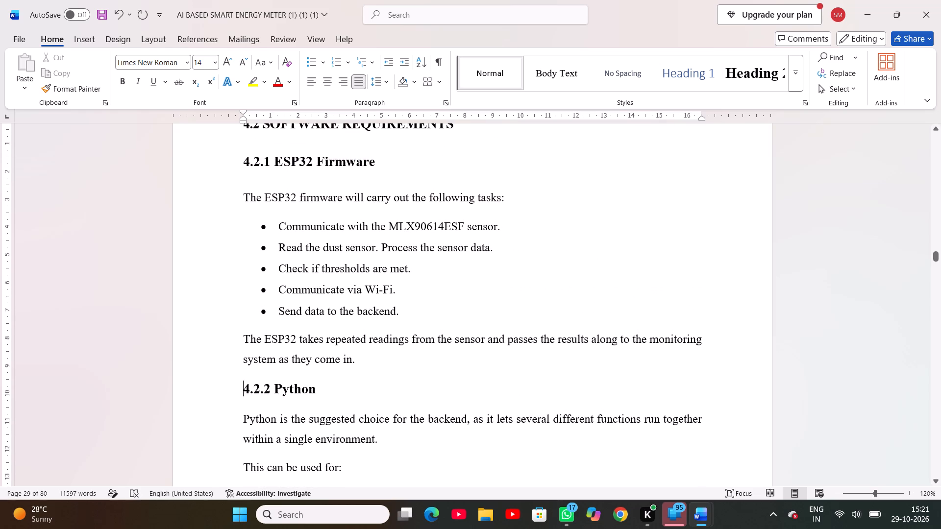
{"action": "scroll", "coordinate": [242, 315], "scroll_direction": "down", "scroll_amount": 2}
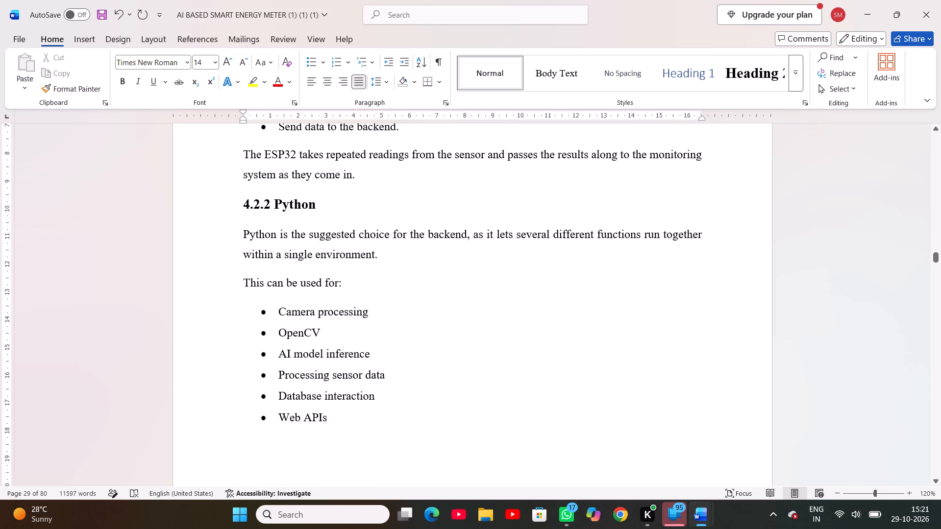
{"action": "scroll", "coordinate": [242, 315], "scroll_direction": "down", "scroll_amount": 1}
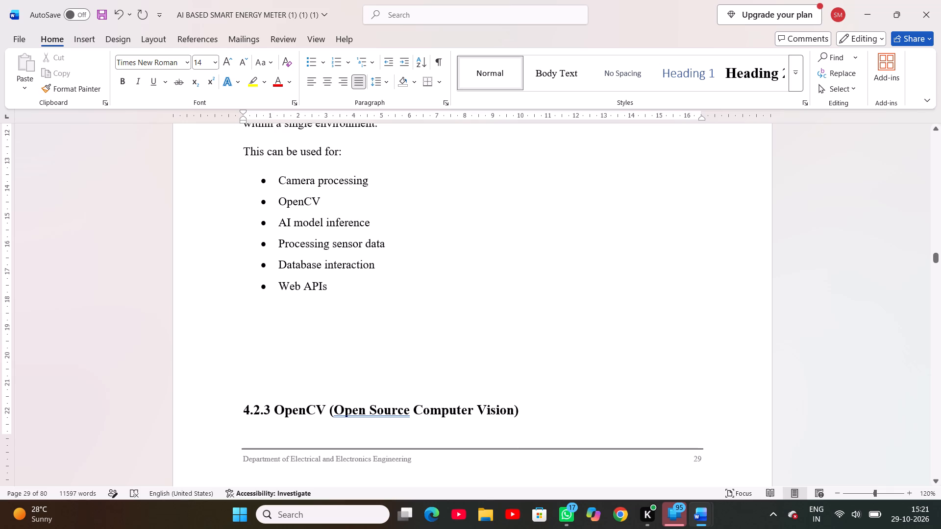
{"action": "left_click", "coordinate": [241, 409]}
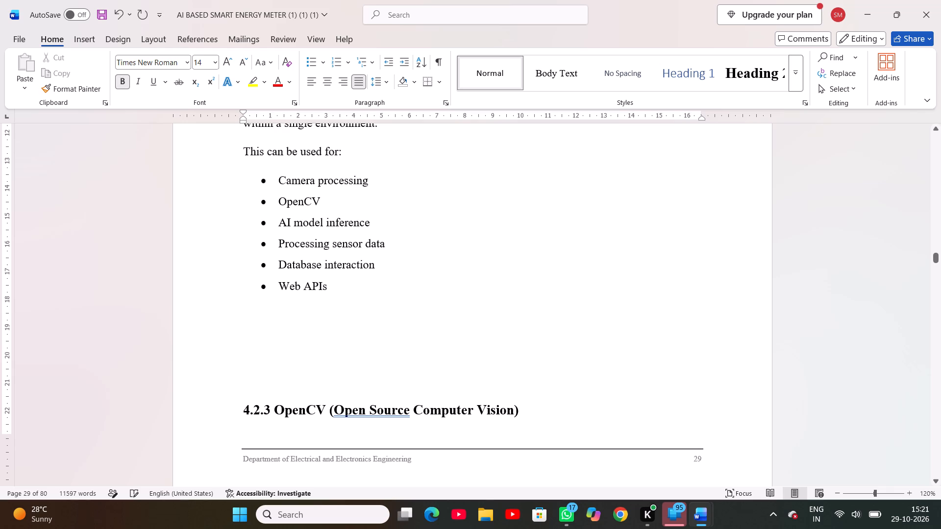
{"action": "key", "text": "BackSpace"}
{"action": "key", "text": "BackSpace"}
{"action": "key", "text": "BackSpace"}
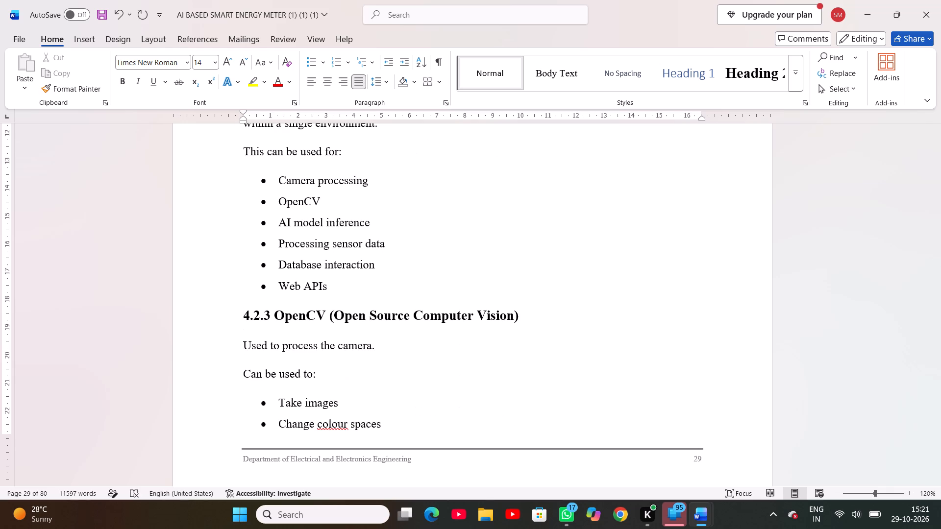
Change the section number of the Fire/Smoth Detection Module heading to 4.2.4.
{"action": "scroll", "coordinate": [241, 409], "scroll_direction": "down", "scroll_amount": 1}
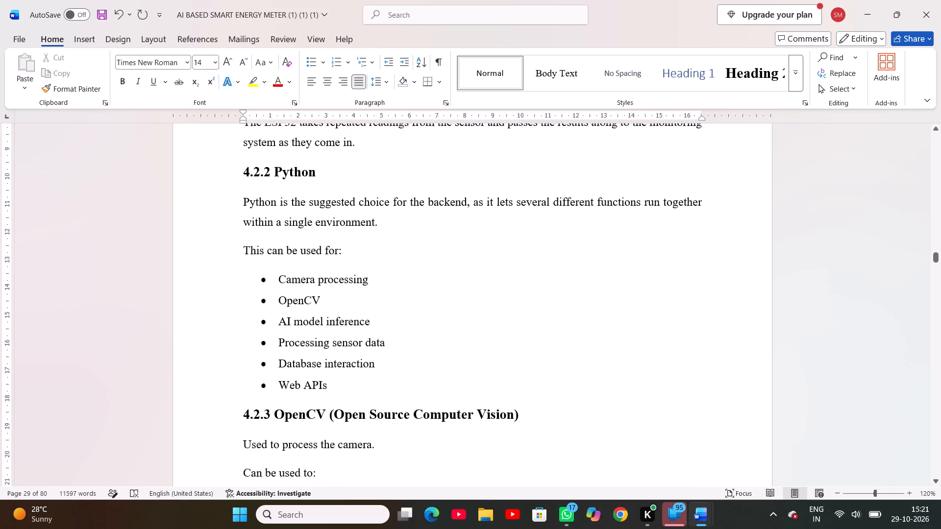
{"action": "scroll", "coordinate": [241, 409], "scroll_direction": "down", "scroll_amount": 1}
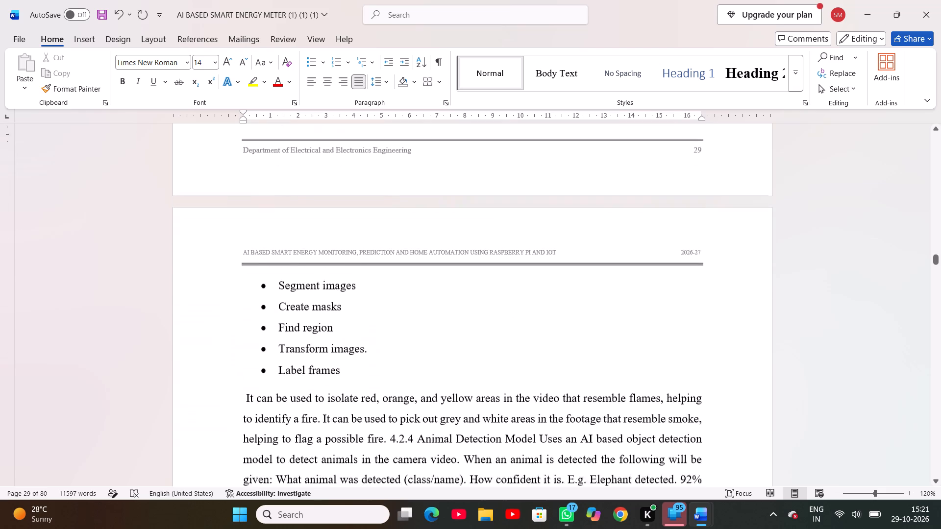
{"action": "scroll", "coordinate": [241, 409], "scroll_direction": "down", "scroll_amount": 1}
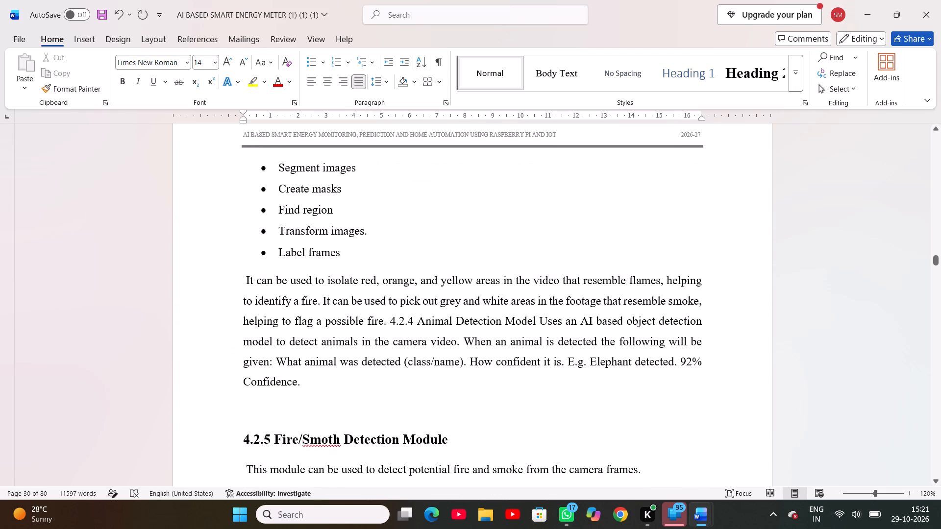
{"action": "scroll", "coordinate": [241, 409], "scroll_direction": "down", "scroll_amount": 1}
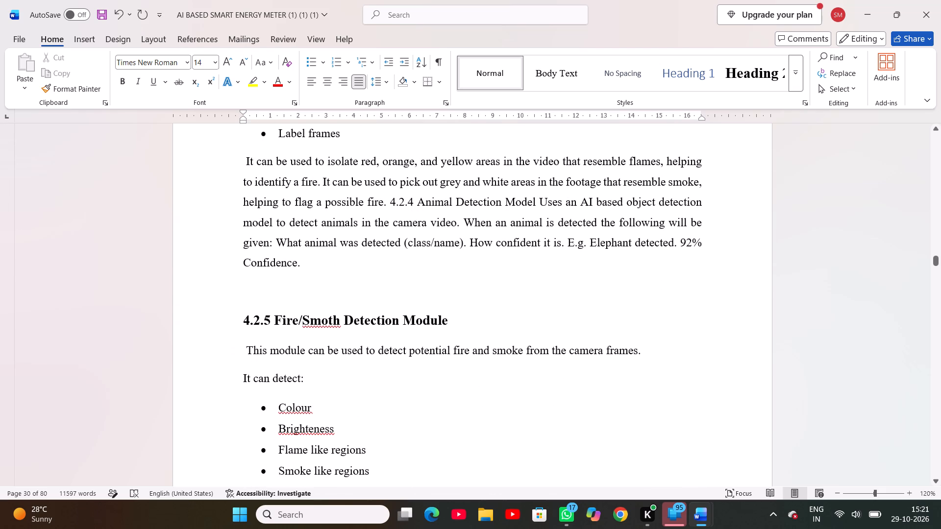
{"action": "left_click", "coordinate": [242, 324]}
{"action": "scroll", "coordinate": [242, 324], "scroll_direction": "up", "scroll_amount": 2}
{"action": "scroll", "coordinate": [242, 324], "scroll_direction": "down", "scroll_amount": 1}
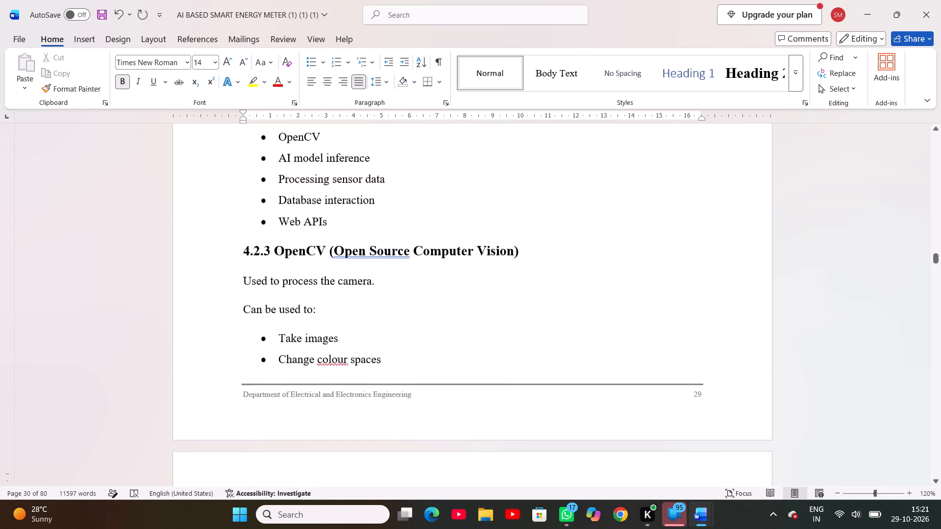
{"action": "scroll", "coordinate": [242, 324], "scroll_direction": "down", "scroll_amount": 1}
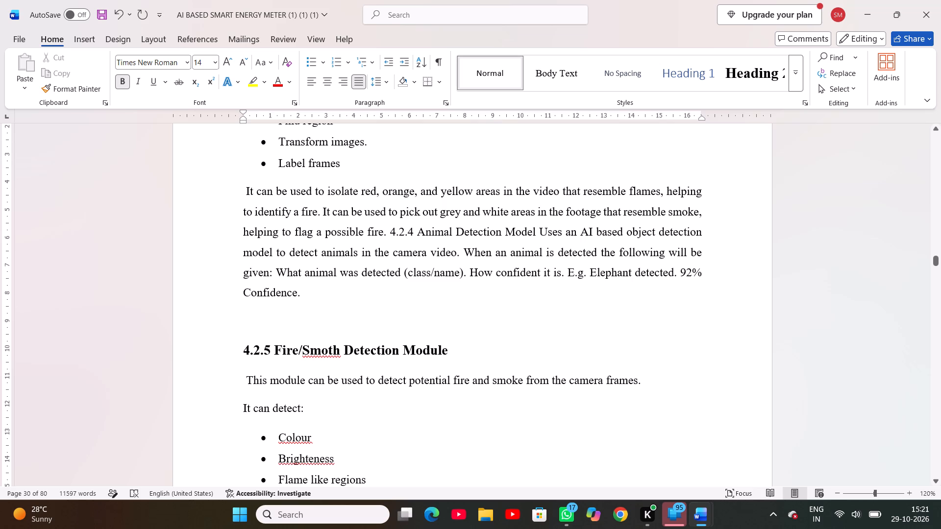
{"action": "left_click", "coordinate": [271, 352]}
{"action": "key", "text": "BackSpace"}
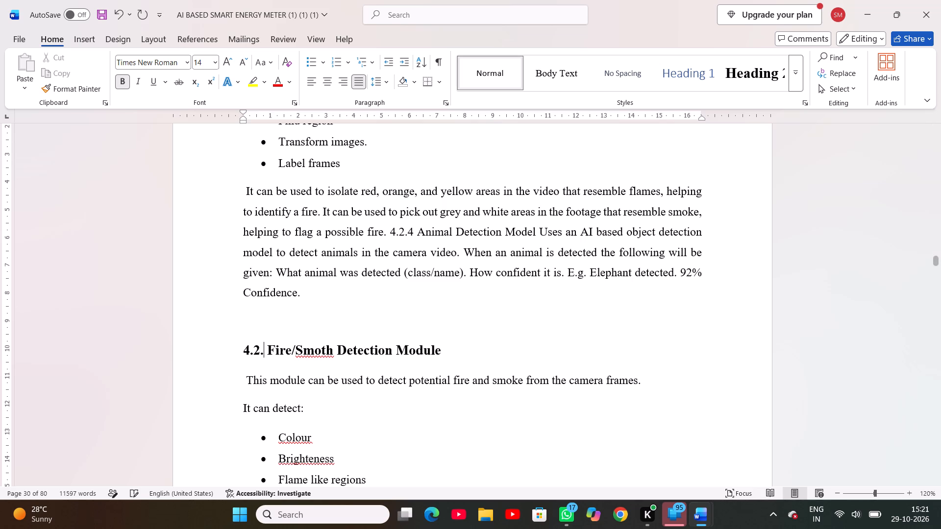
{"action": "key", "text": "4"}
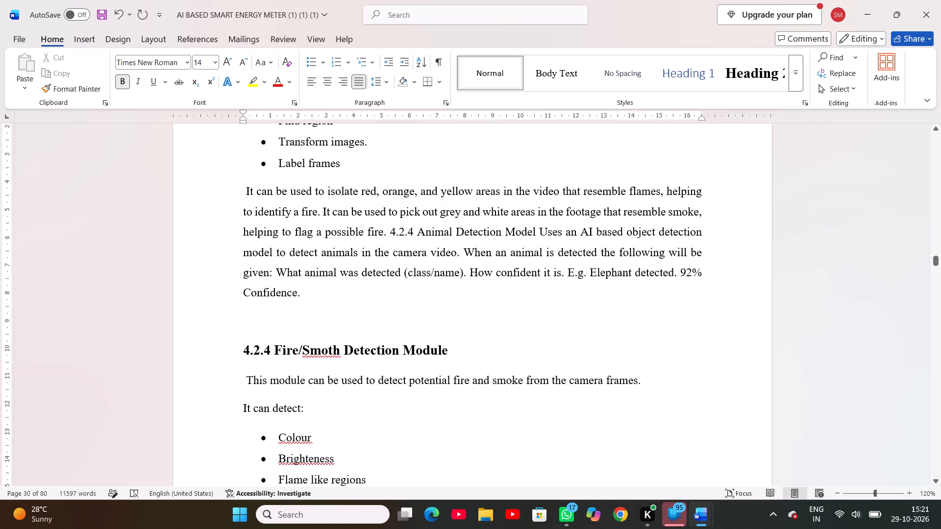
Remove the blank line above the 4.2.4 Fire/Smoth Detection Module heading.
{"action": "scroll", "coordinate": [274, 365], "scroll_direction": "up", "scroll_amount": 3}
{"action": "scroll", "coordinate": [274, 365], "scroll_direction": "down", "scroll_amount": 2}
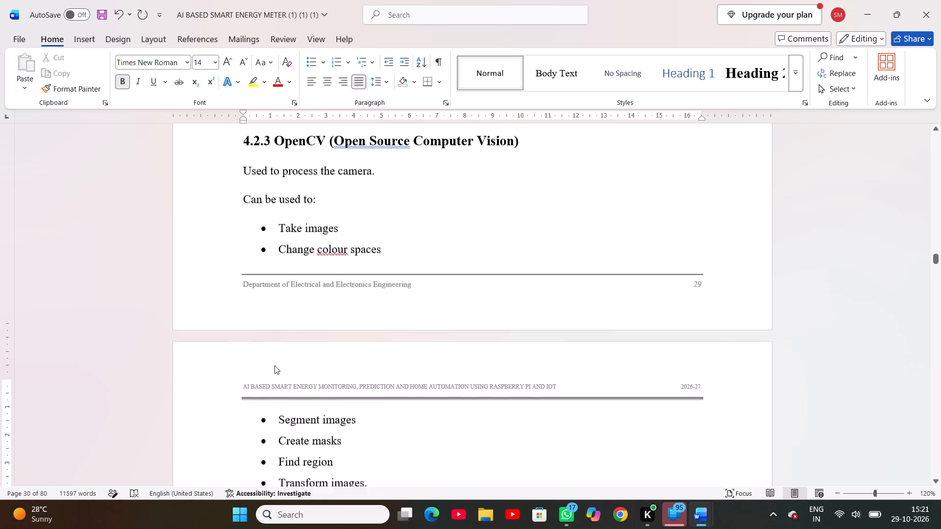
{"action": "scroll", "coordinate": [274, 365], "scroll_direction": "down", "scroll_amount": 1}
{"action": "left_click", "coordinate": [242, 325]}
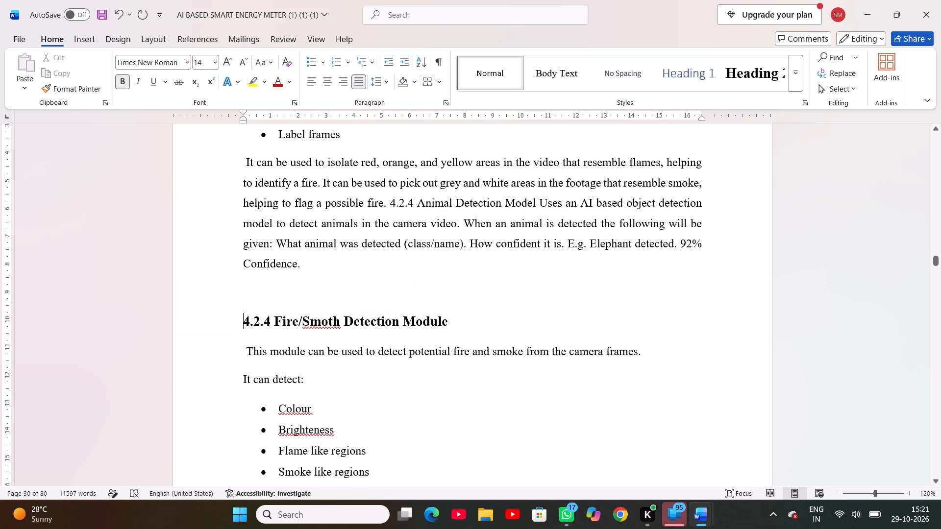
{"action": "key", "text": "BackSpace"}
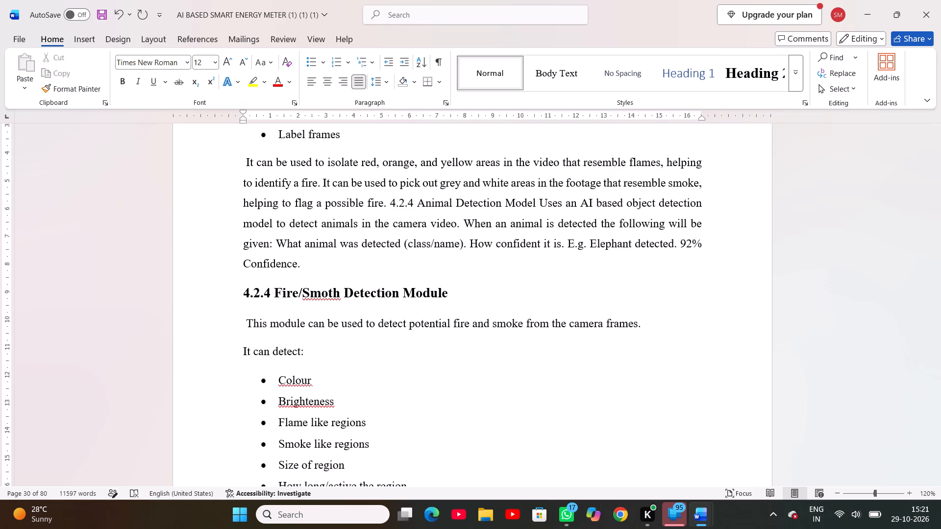
Return to the 4.2.1 ESP32 Firmware heading and place the text cursor directly after its section number.
{"action": "scroll", "coordinate": [275, 379], "scroll_direction": "up", "scroll_amount": 2}
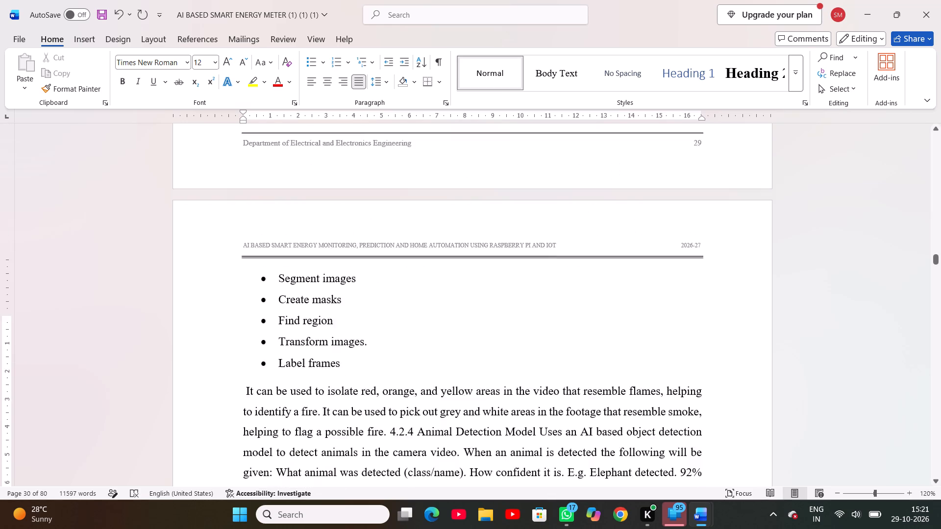
{"action": "scroll", "coordinate": [275, 379], "scroll_direction": "up", "scroll_amount": 2}
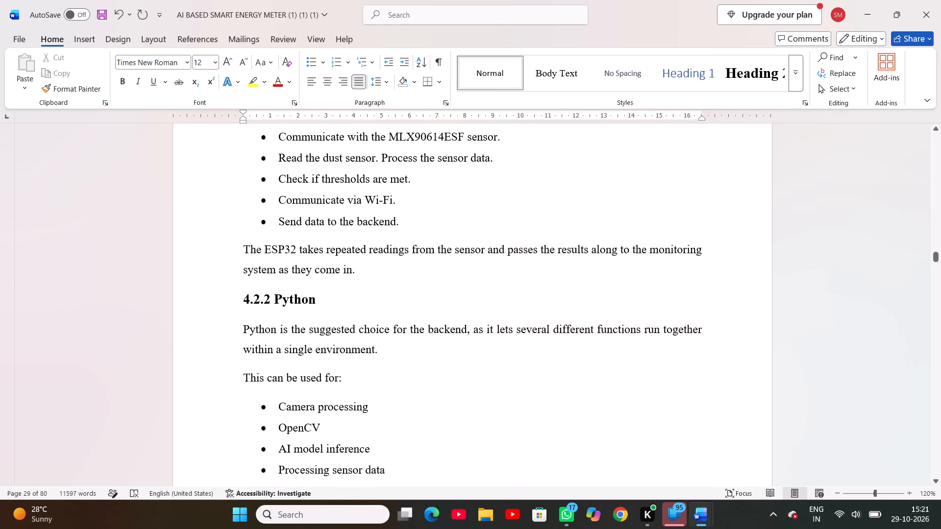
{"action": "scroll", "coordinate": [275, 379], "scroll_direction": "up", "scroll_amount": 2}
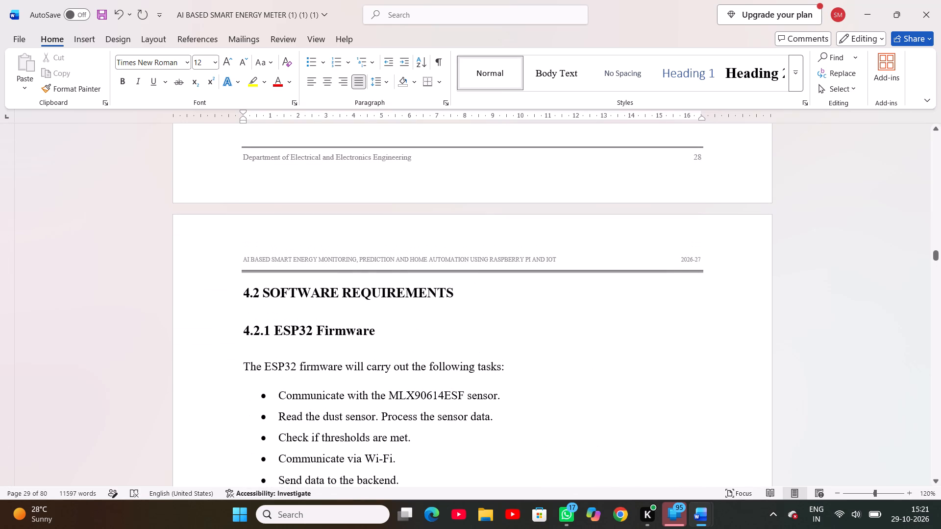
{"action": "left_click", "coordinate": [270, 333]}
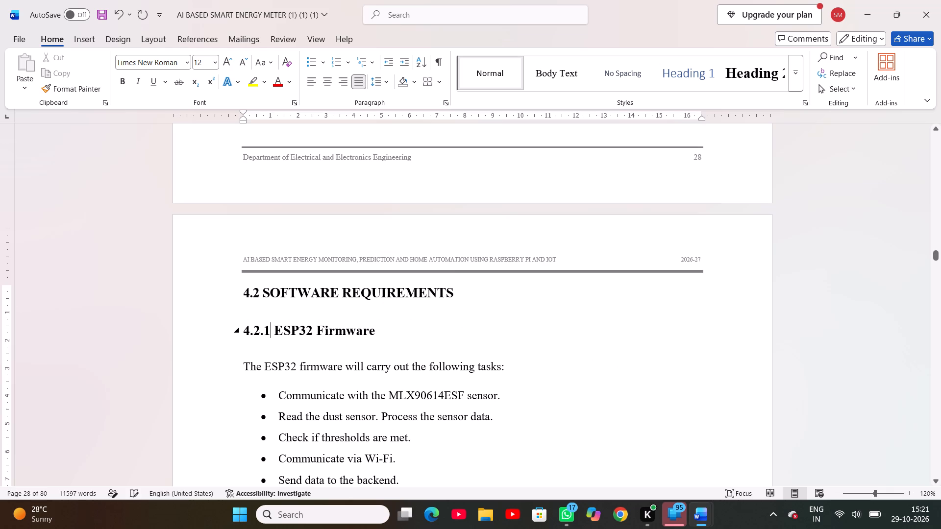
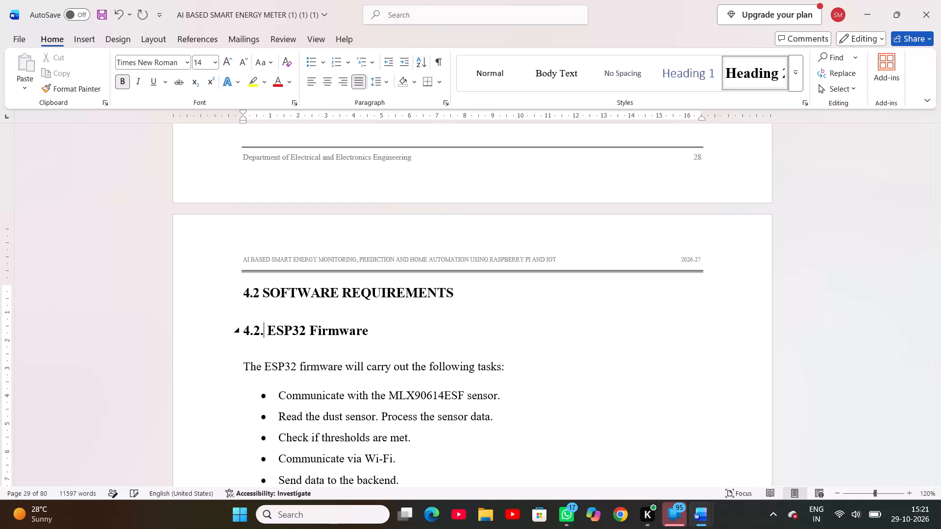
Change the section numbers of the ESP32 Firmware and Python headings to 4.21 and 4.22.
{"action": "key", "text": "BackSpace"}
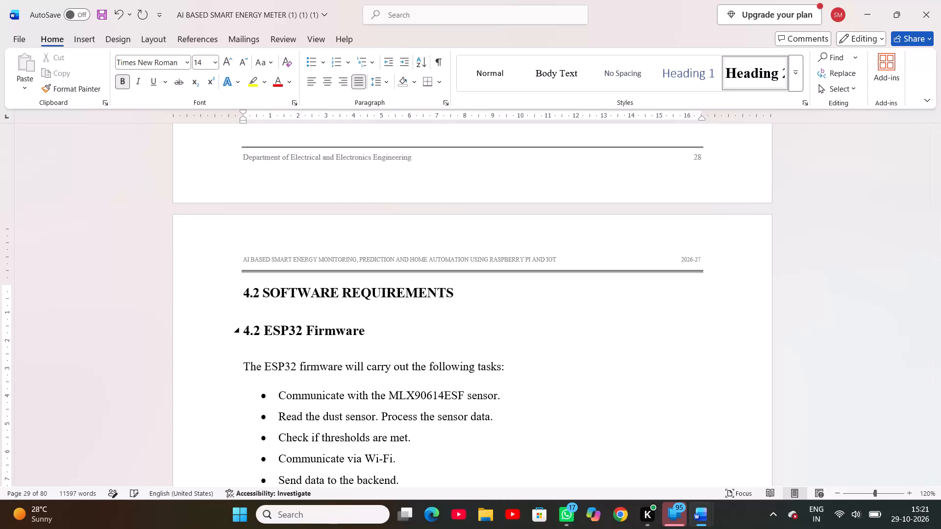
{"action": "key", "text": "1"}
{"action": "scroll", "coordinate": [285, 383], "scroll_direction": "down", "scroll_amount": 2}
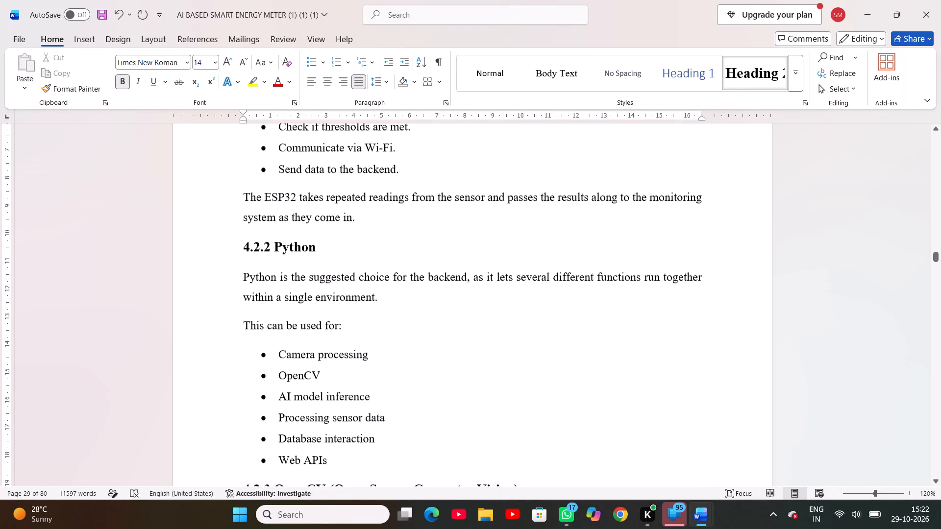
{"action": "left_click", "coordinate": [273, 227]}
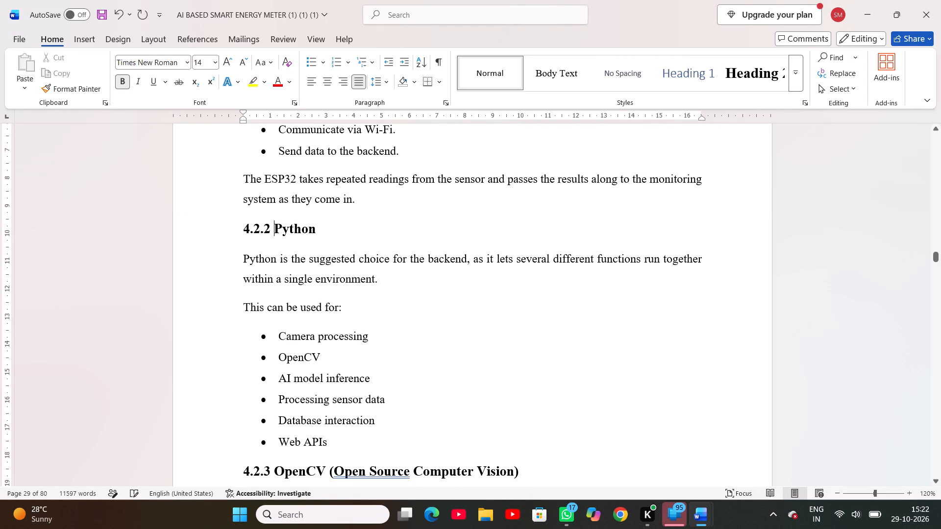
{"action": "left_click", "coordinate": [270, 227]}
{"action": "key", "text": "BackSpace"}
{"action": "key", "text": "BackSpace"}
{"action": "key", "text": "2"}
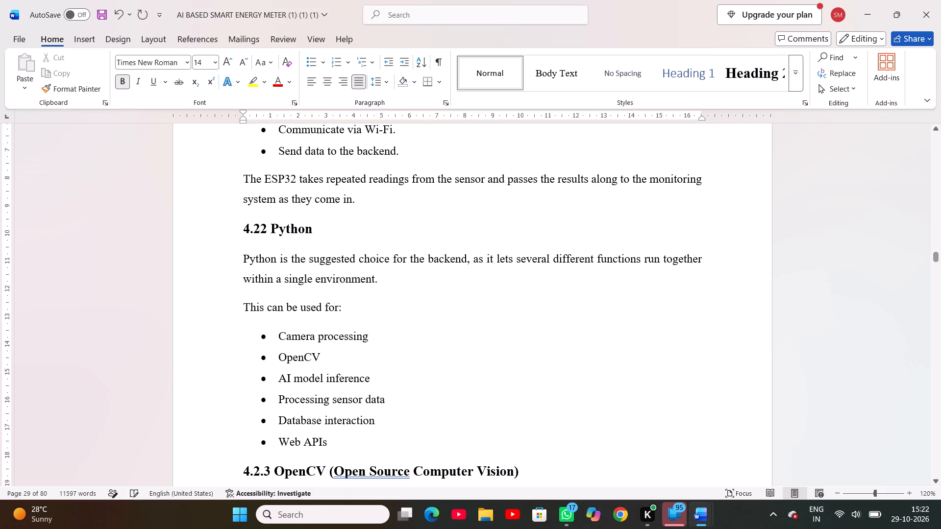
Change the section number of the OpenCV (Open Source Computer Vision) heading to 4.23.
{"action": "scroll", "coordinate": [313, 301], "scroll_direction": "down", "scroll_amount": 1}
{"action": "left_click", "coordinate": [269, 214]}
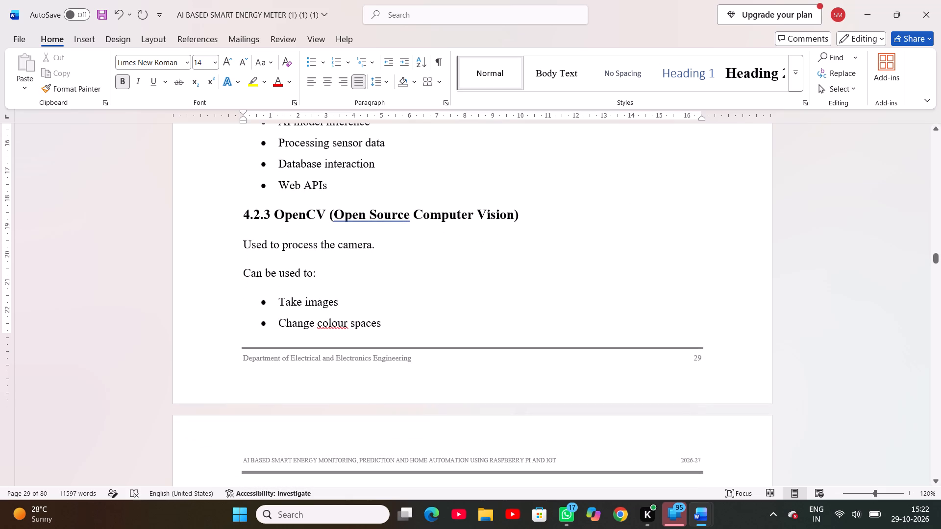
{"action": "key", "text": "BackSpace"}
{"action": "key", "text": "BackSpace"}
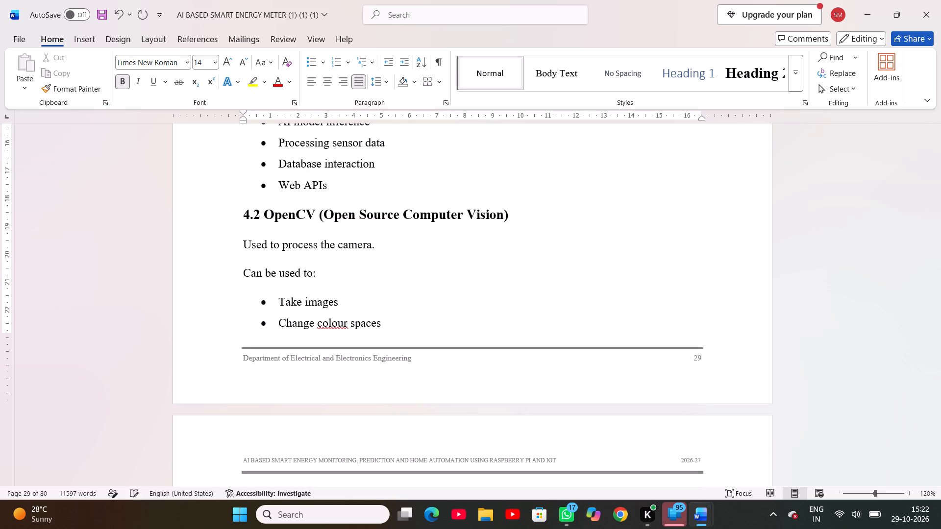
{"action": "key", "text": "3"}
Change the section number of the Fire/Smoth Detection Module heading to 4.24.
{"action": "scroll", "coordinate": [319, 277], "scroll_direction": "down", "scroll_amount": 1}
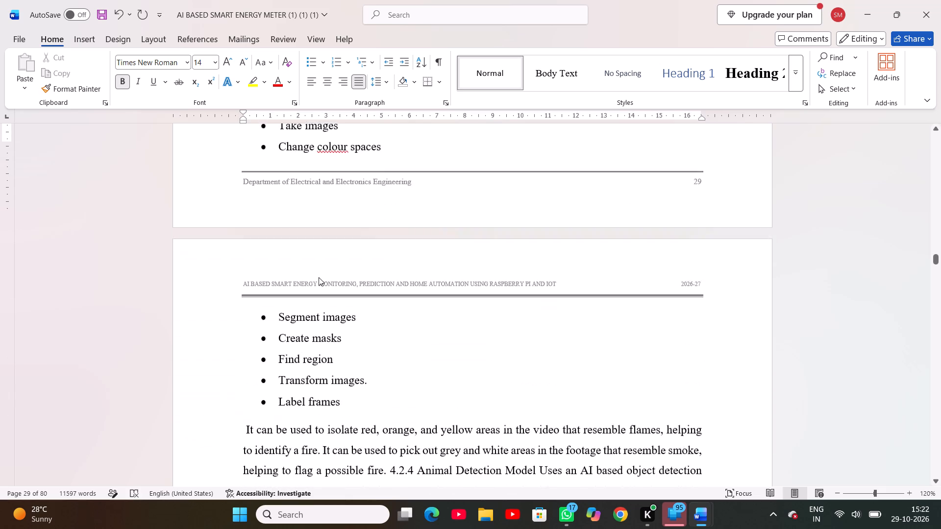
{"action": "scroll", "coordinate": [319, 277], "scroll_direction": "down", "scroll_amount": 1}
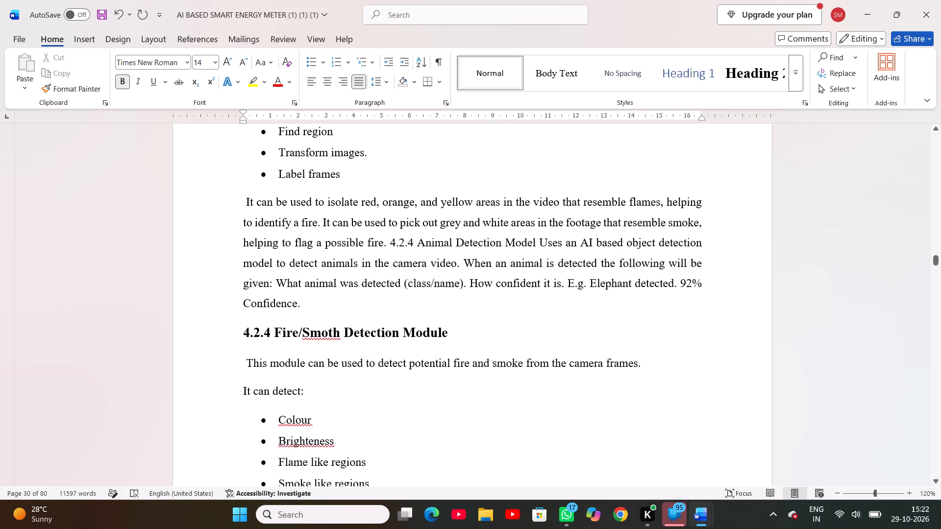
{"action": "left_click", "coordinate": [270, 334]}
{"action": "key", "text": "BackSpace"}
{"action": "key", "text": "BackSpace"}
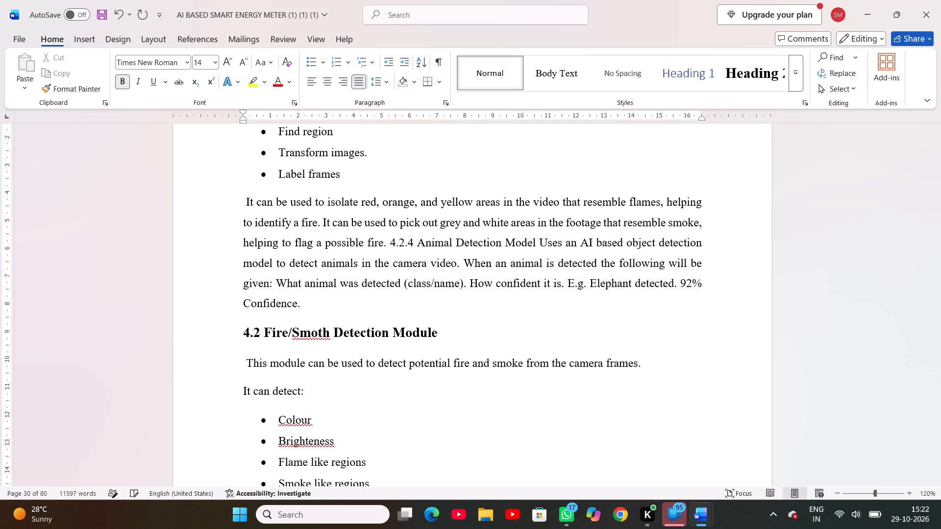
{"action": "key", "text": "4"}
Renumber the Flask/Node Backend heading as 4.25 and remove the blank line above it.
{"action": "scroll", "coordinate": [288, 375], "scroll_direction": "down", "scroll_amount": 2}
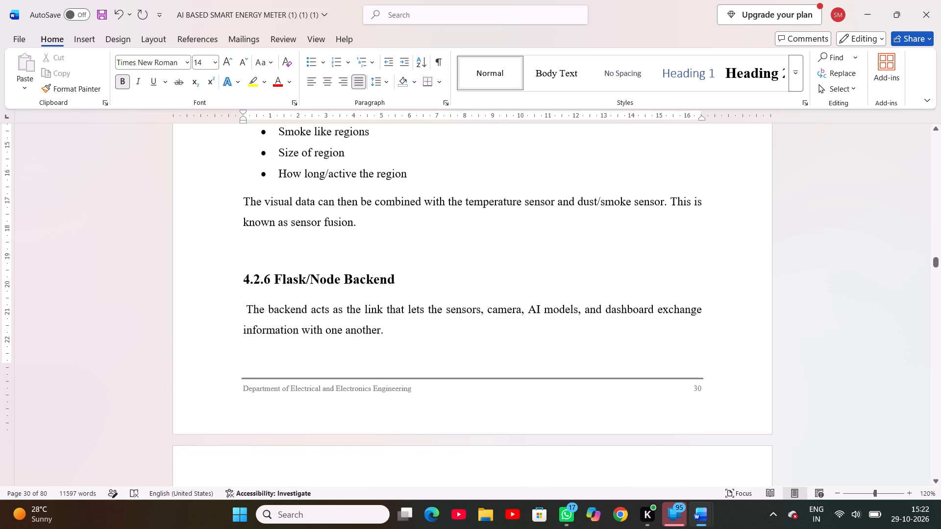
{"action": "left_click", "coordinate": [271, 279]}
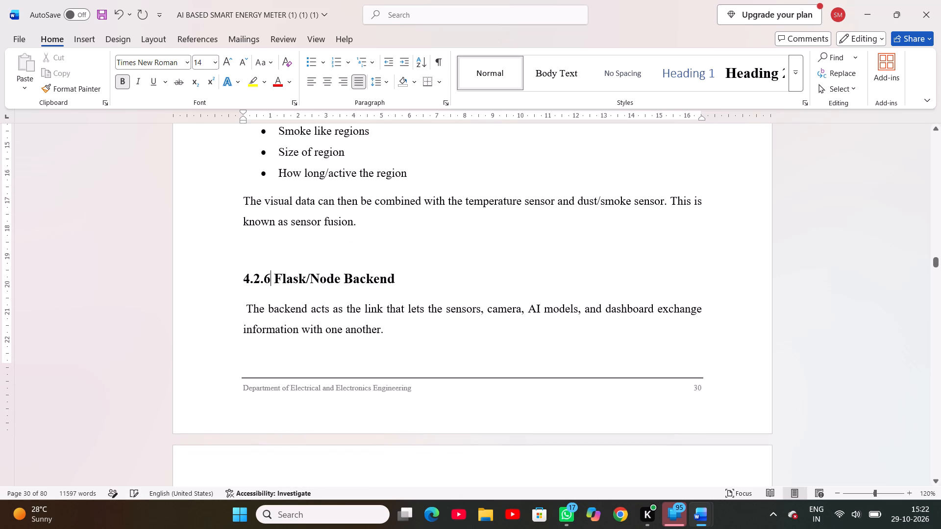
{"action": "key", "text": "BackSpace"}
{"action": "key", "text": "BackSpace"}
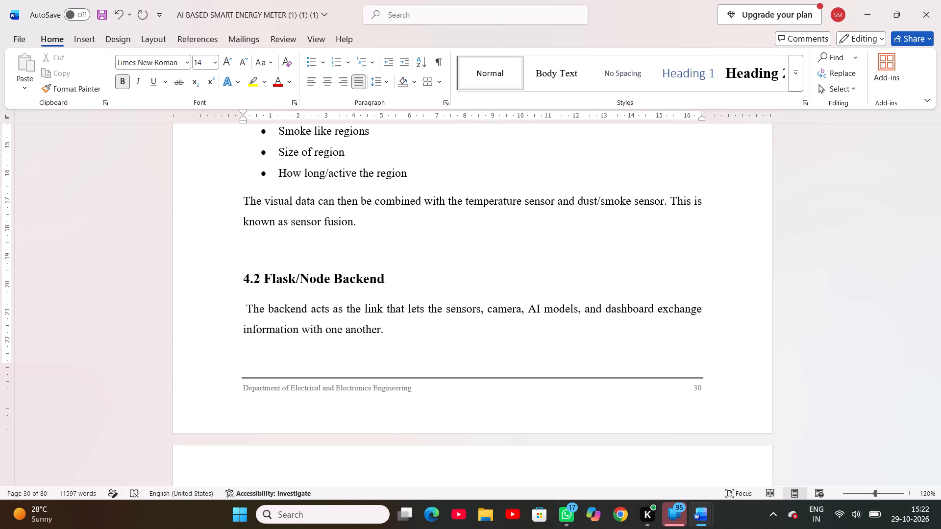
{"action": "key", "text": "5"}
{"action": "left_click", "coordinate": [242, 276]}
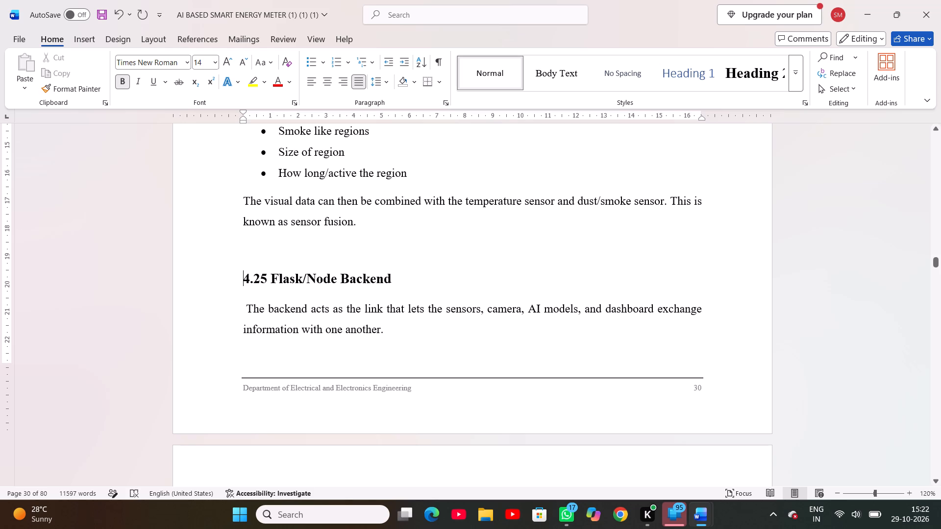
{"action": "key", "text": "BackSpace"}
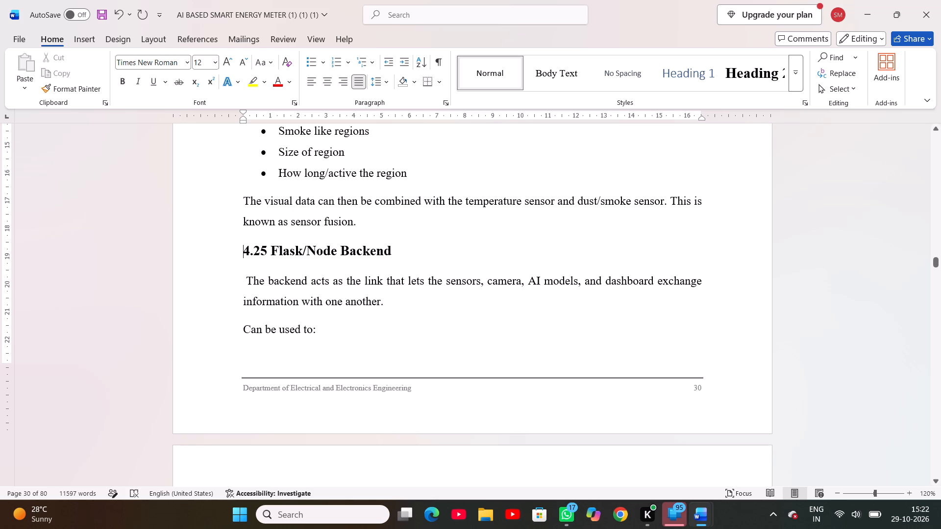
Renumber the HTML/CSS/JavaScript heading as 4.2.6 and remove the blank line above it.
{"action": "scroll", "coordinate": [259, 310], "scroll_direction": "up", "scroll_amount": 2}
{"action": "scroll", "coordinate": [259, 310], "scroll_direction": "down", "scroll_amount": 1}
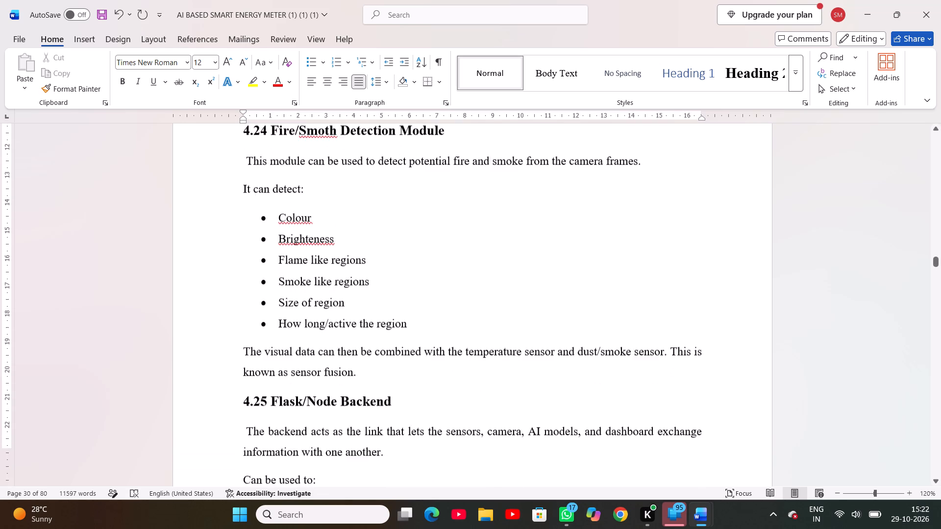
{"action": "scroll", "coordinate": [259, 310], "scroll_direction": "down", "scroll_amount": 3}
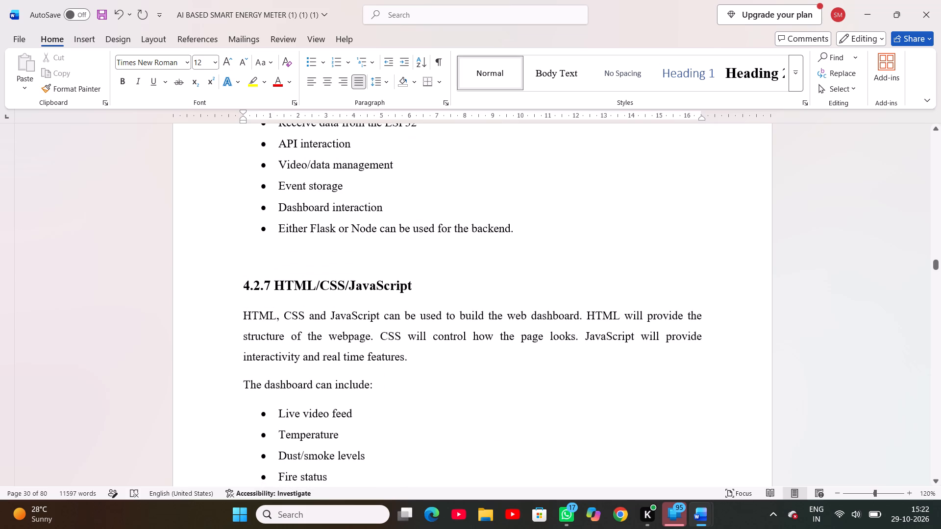
{"action": "left_click", "coordinate": [270, 284]}
{"action": "key", "text": "BackSpace"}
{"action": "key", "text": "6"}
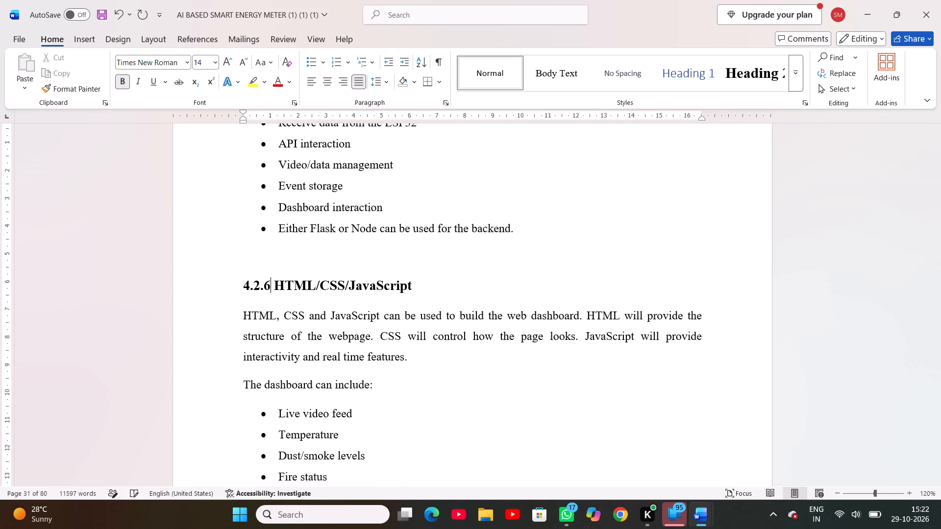
{"action": "left_click", "coordinate": [243, 287]}
{"action": "key", "text": "BackSpace"}
Remove the blank line above the Database heading and renumber the heading as 4.2.7.
{"action": "scroll", "coordinate": [243, 287], "scroll_direction": "down", "scroll_amount": 1}
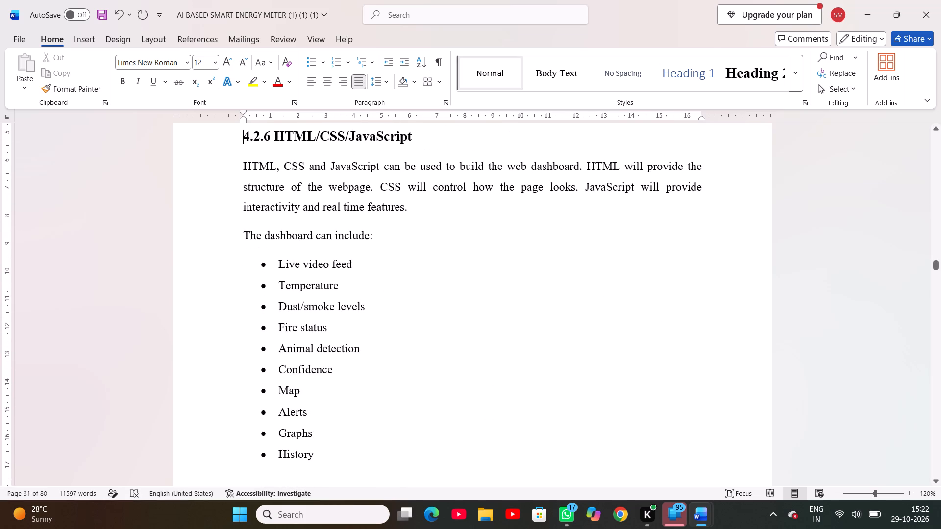
{"action": "scroll", "coordinate": [243, 287], "scroll_direction": "down", "scroll_amount": 1}
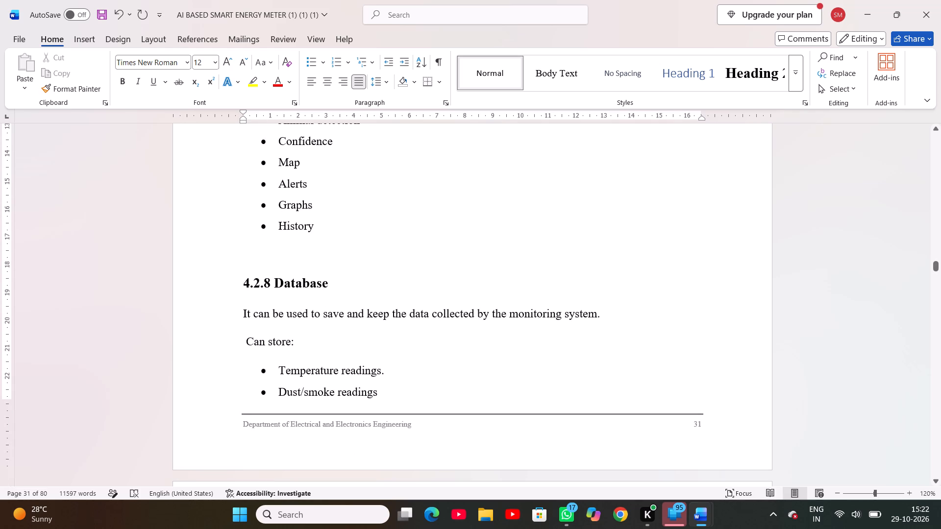
{"action": "left_click", "coordinate": [244, 281]}
{"action": "key", "text": "BackSpace"}
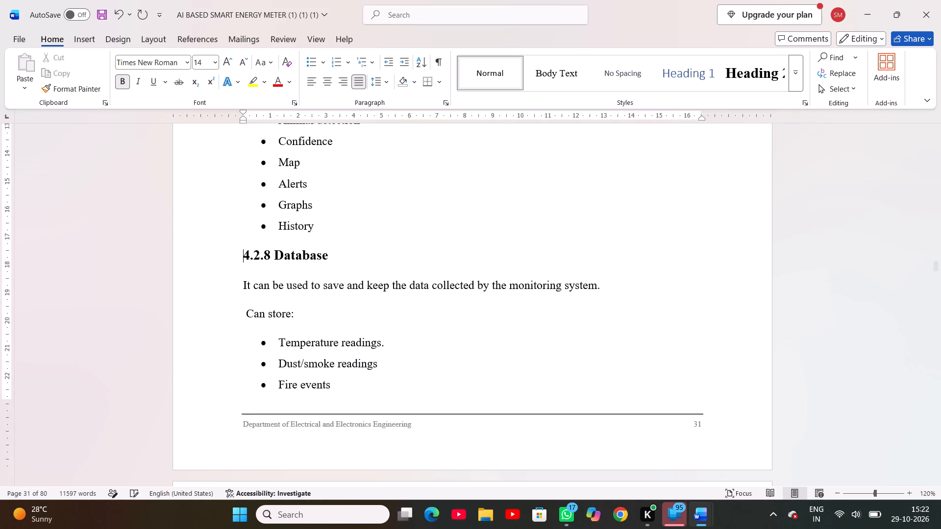
{"action": "left_click", "coordinate": [271, 251]}
{"action": "key", "text": "BackSpace"}
{"action": "key", "text": "7"}
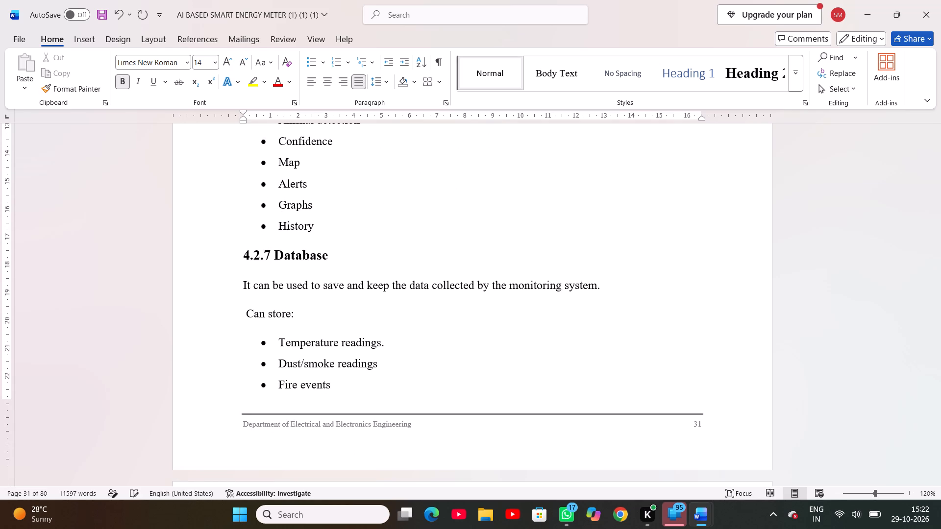
Renumber the Location Module heading as 4.2.8 and remove the blank line above it.
{"action": "scroll", "coordinate": [288, 304], "scroll_direction": "down", "scroll_amount": 2}
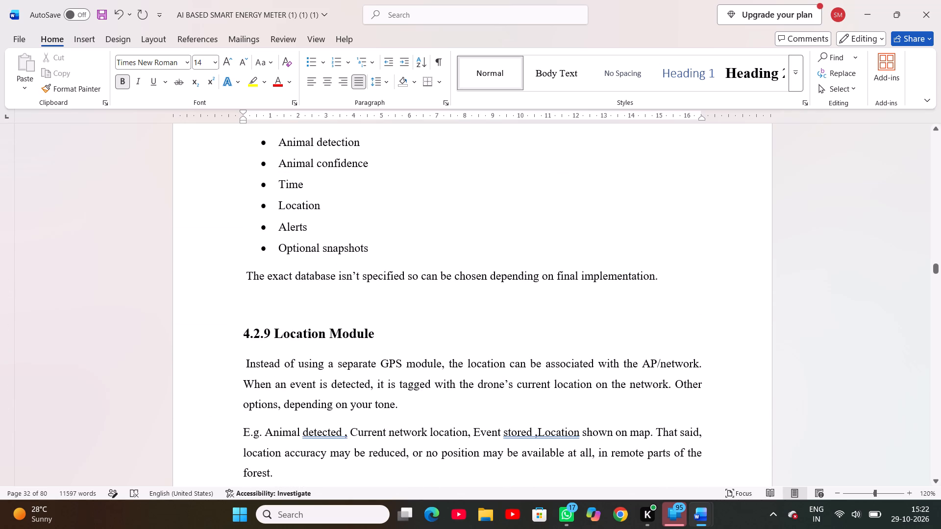
{"action": "left_click", "coordinate": [271, 333]}
{"action": "key", "text": "BackSpace"}
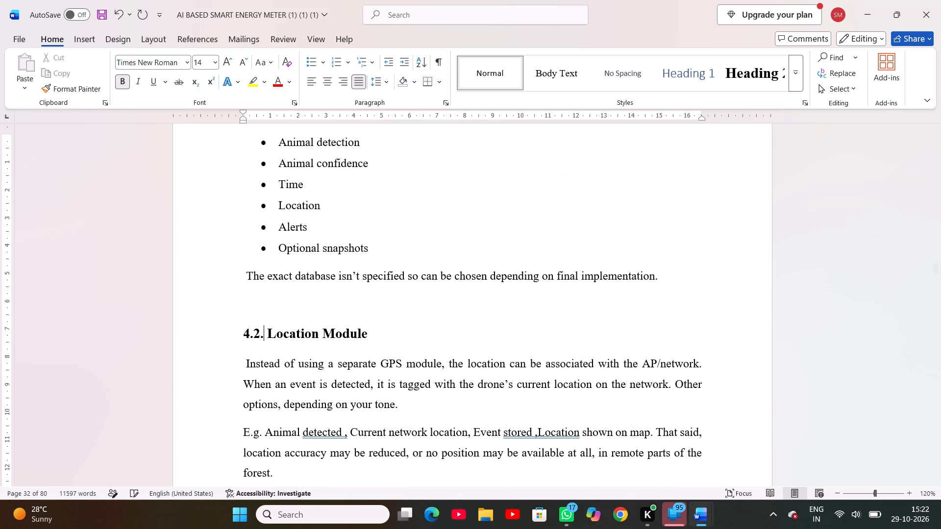
{"action": "key", "text": "4"}
{"action": "key", "text": "BackSpace"}
{"action": "key", "text": "8"}
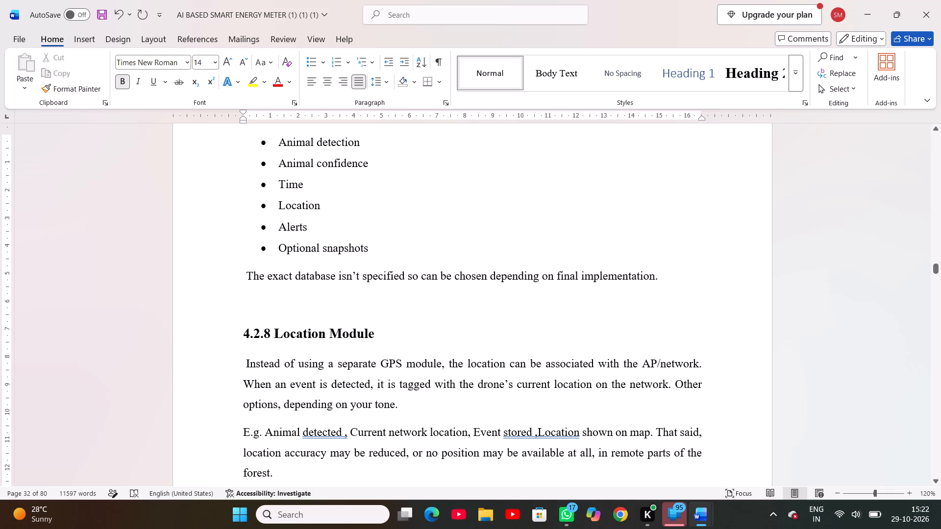
{"action": "left_click", "coordinate": [244, 334]}
{"action": "key", "text": "BackSpace"}
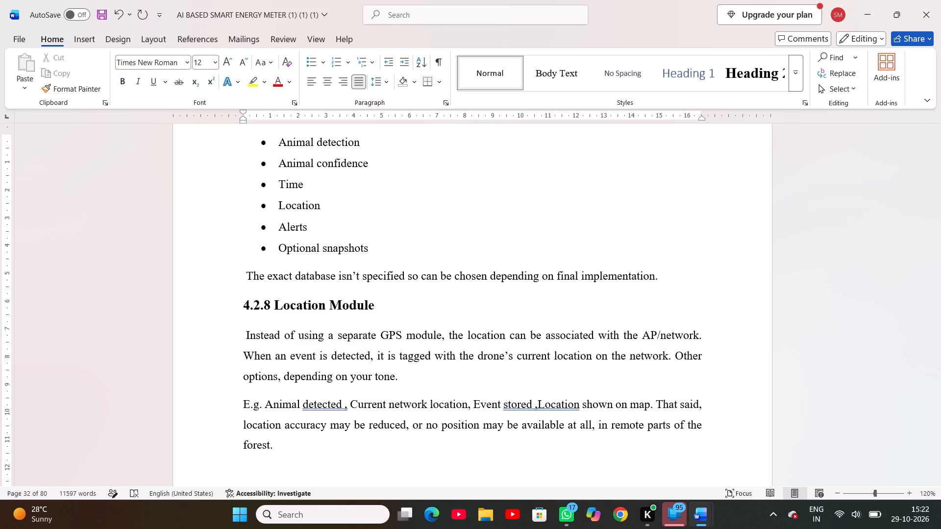
Insert the missing space between the comma and "Location shown on map" in the Location Module example text.
{"action": "scroll", "coordinate": [304, 424], "scroll_direction": "down", "scroll_amount": 1}
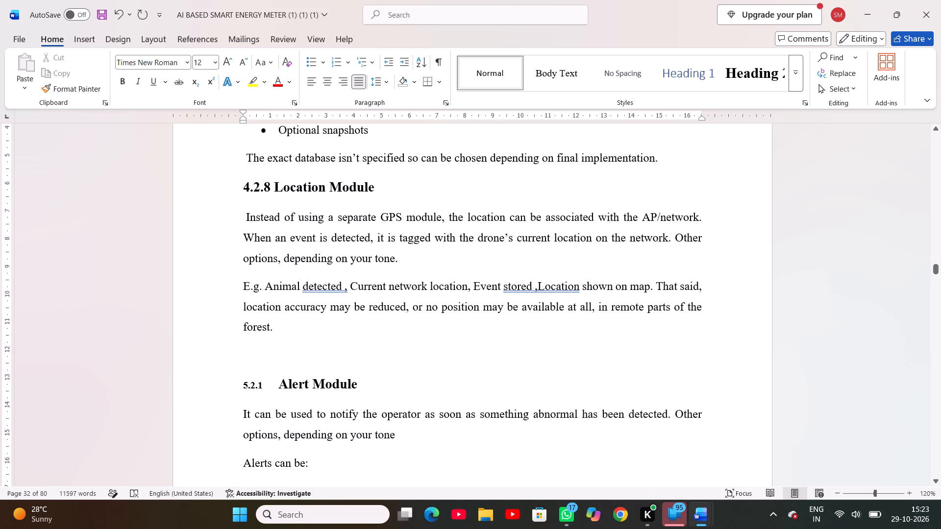
{"action": "left_click", "coordinate": [539, 289]}
{"action": "key", "text": "space"}
Remove the automatic number from the Alert Module heading and number it 4.29, followed by a space.
{"action": "scroll", "coordinate": [522, 336], "scroll_direction": "down", "scroll_amount": 1}
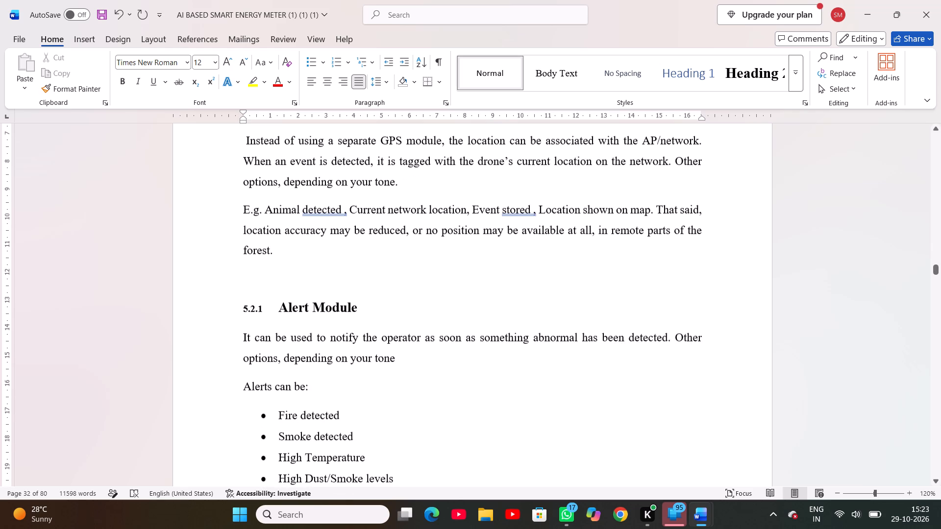
{"action": "left_click_drag", "start_coordinate": [242, 308], "coordinate": [252, 309]}
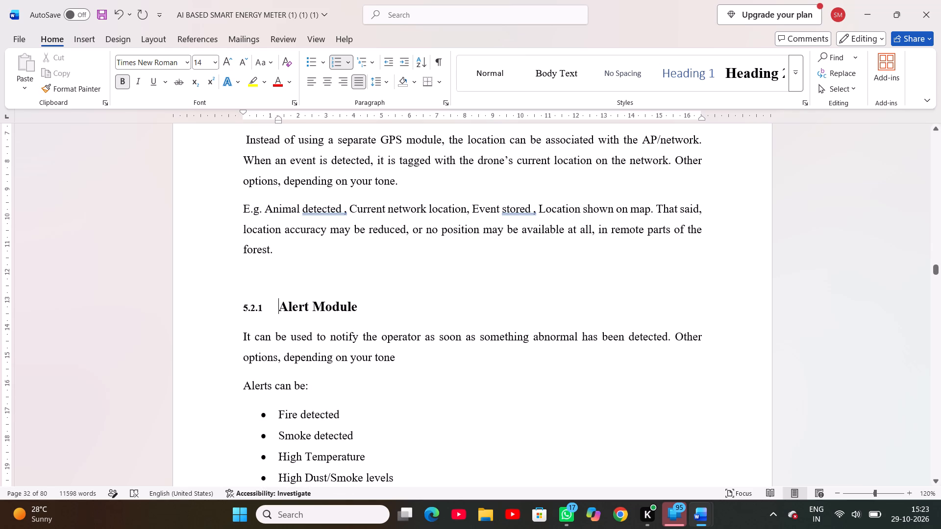
{"action": "left_click", "coordinate": [279, 310]}
{"action": "key", "text": "BackSpace"}
{"action": "key", "text": "BackSpace"}
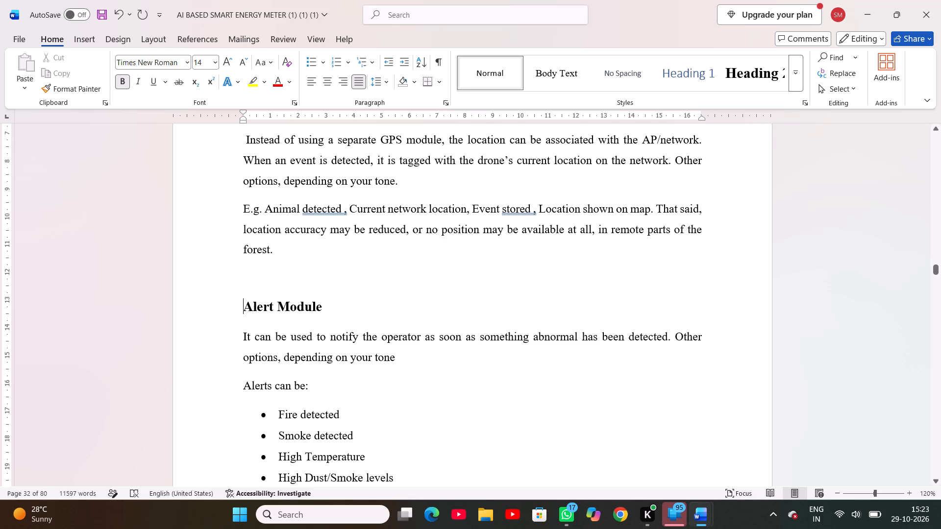
{"action": "scroll", "coordinate": [279, 310], "scroll_direction": "up", "scroll_amount": 3}
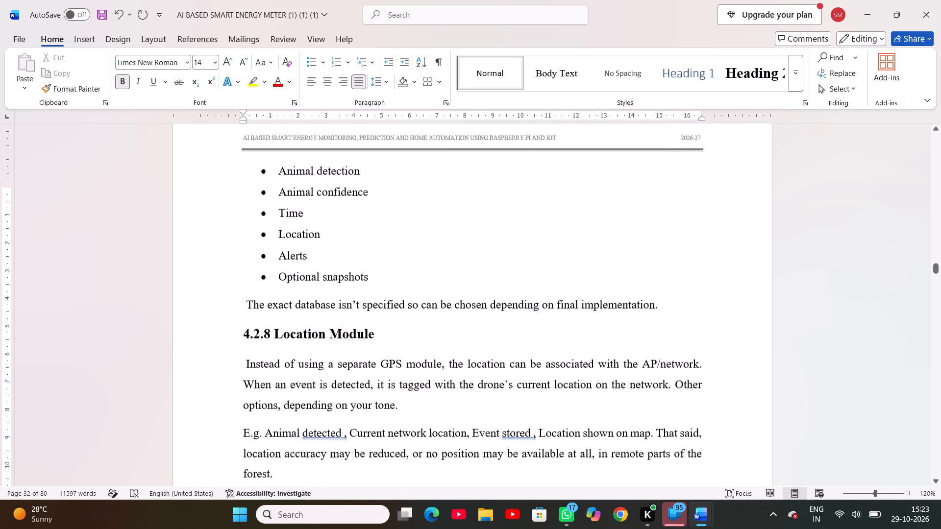
{"action": "scroll", "coordinate": [279, 310], "scroll_direction": "up", "scroll_amount": 1}
{"action": "scroll", "coordinate": [279, 310], "scroll_direction": "down", "scroll_amount": 1}
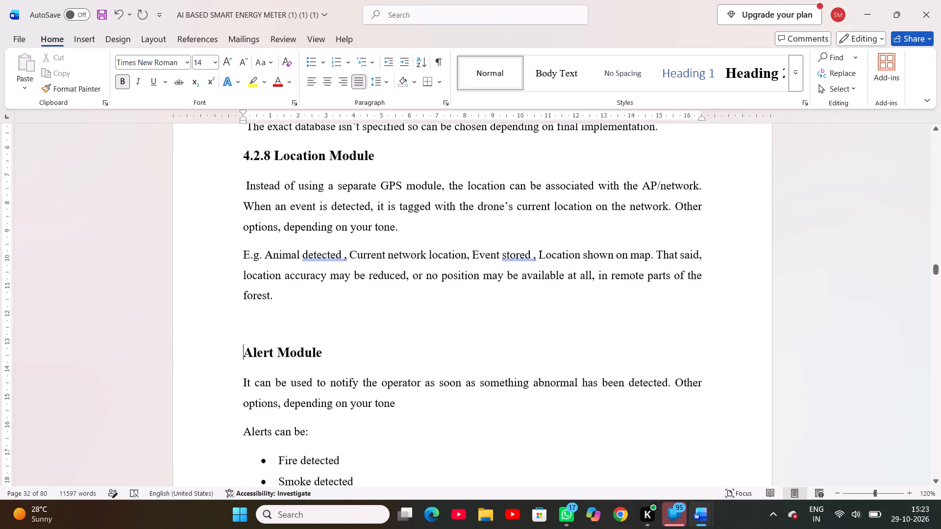
{"action": "scroll", "coordinate": [279, 310], "scroll_direction": "down", "scroll_amount": 1}
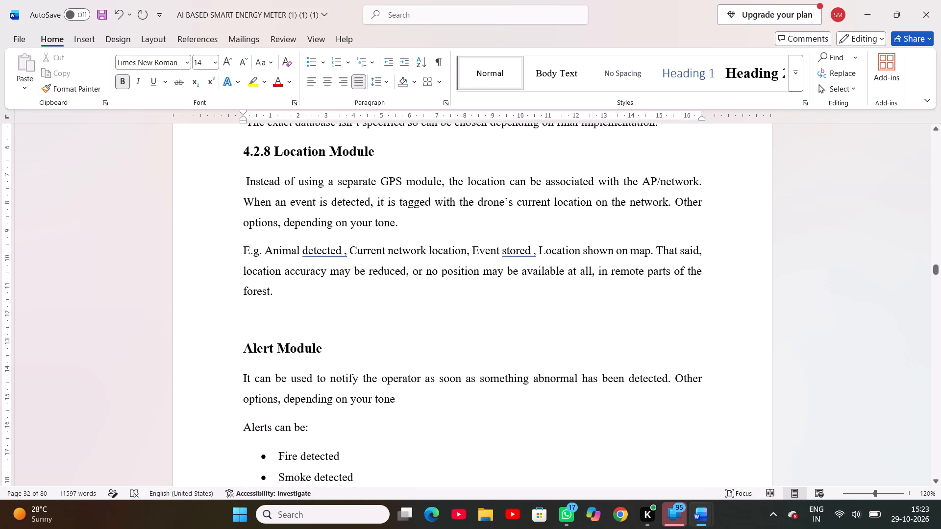
{"action": "key", "text": "4"}
{"action": "key", "text": "period"}
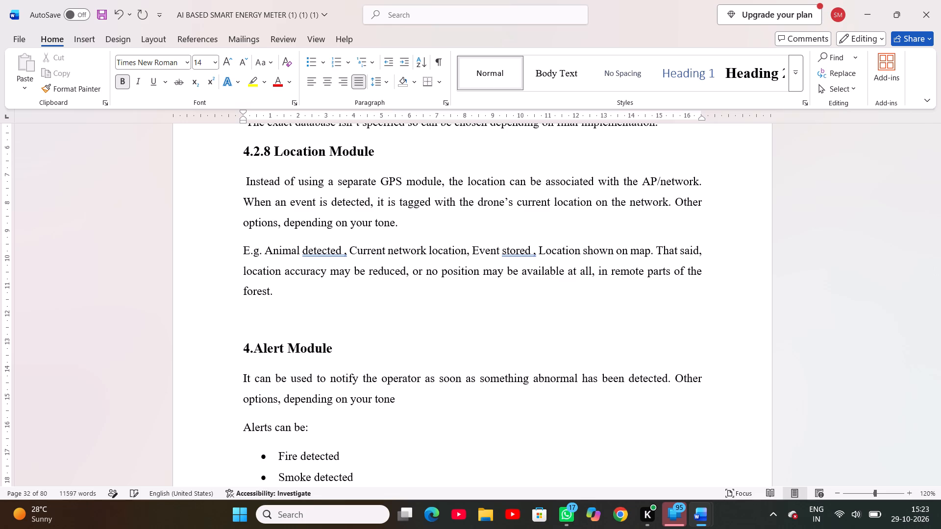
{"action": "type", "text": "29"}
{"action": "key", "text": "space"}
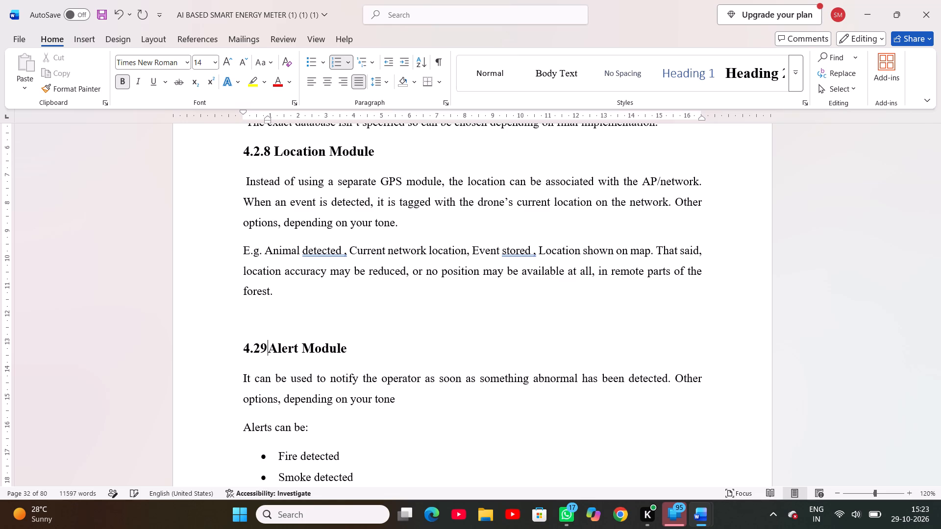
{"action": "key", "text": "space"}
Insert blank lines above the CHAPTER 5 title to move the chapter start onto the following page.
{"action": "scroll", "coordinate": [262, 383], "scroll_direction": "down", "scroll_amount": 1}
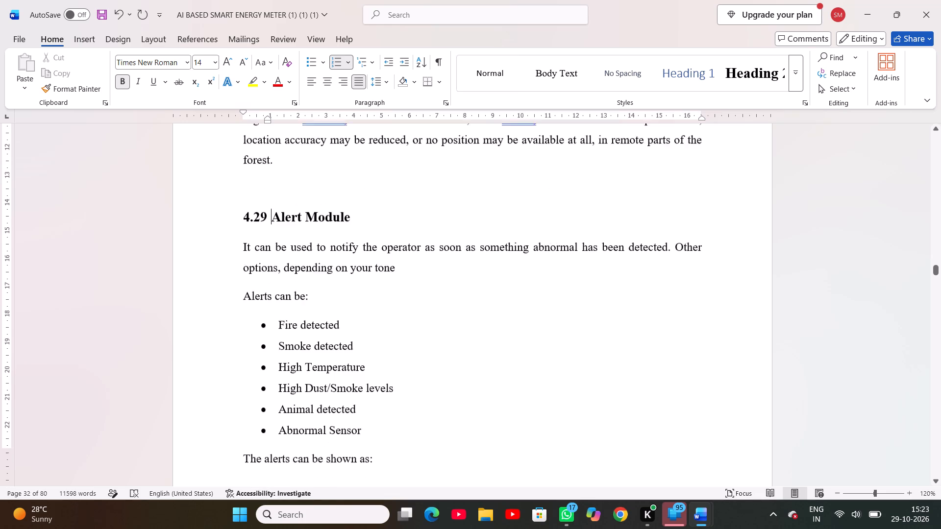
{"action": "scroll", "coordinate": [262, 383], "scroll_direction": "down", "scroll_amount": 2}
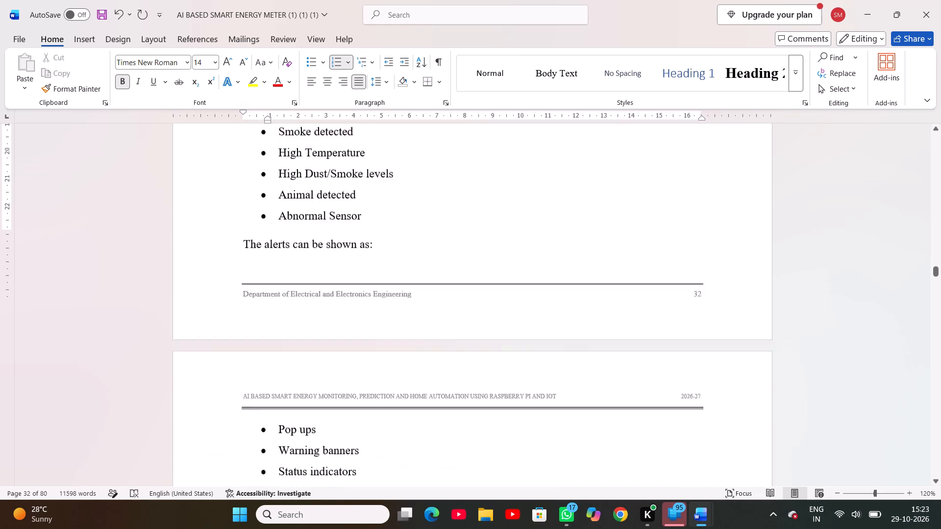
{"action": "scroll", "coordinate": [262, 383], "scroll_direction": "down", "scroll_amount": 4}
{"action": "scroll", "coordinate": [262, 383], "scroll_direction": "up", "scroll_amount": 1}
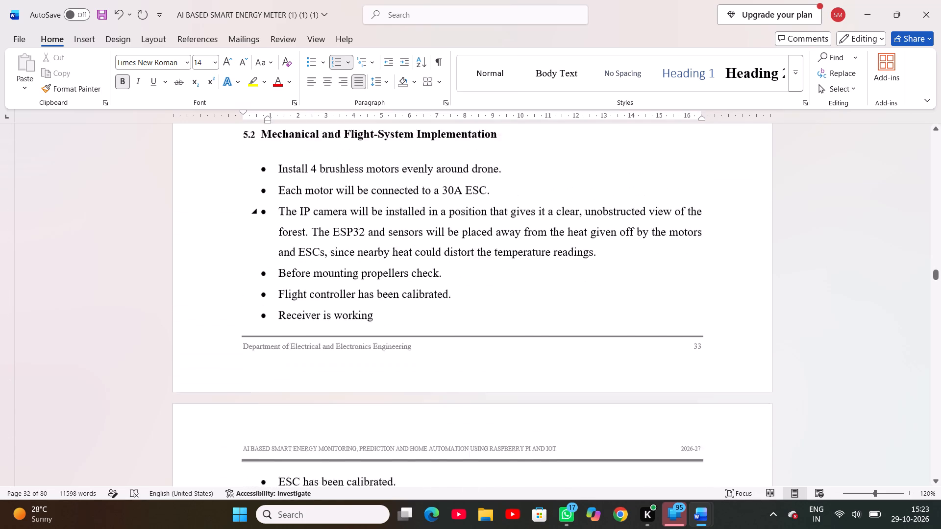
{"action": "scroll", "coordinate": [262, 383], "scroll_direction": "up", "scroll_amount": 1}
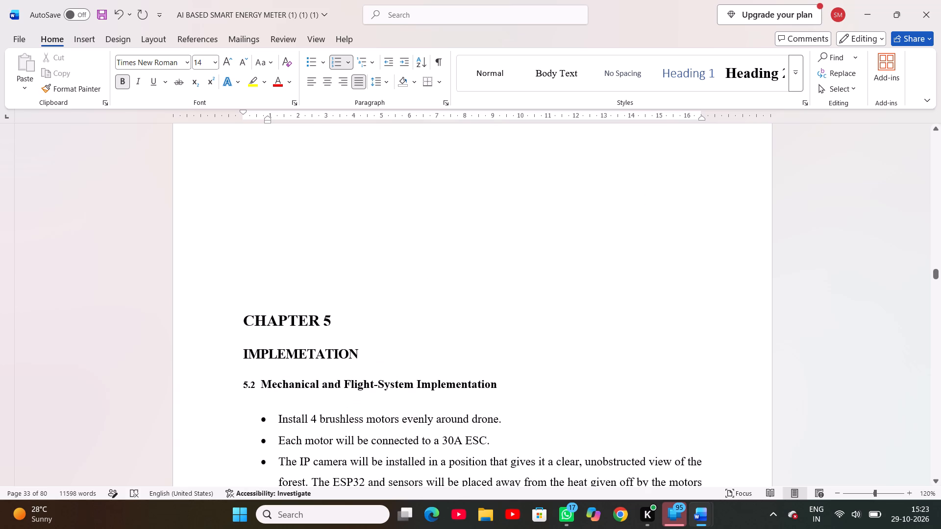
{"action": "left_click", "coordinate": [243, 319]}
{"action": "key", "text": "Return"}
{"action": "key", "text": "Return"}
{"action": "key", "text": "Return"}
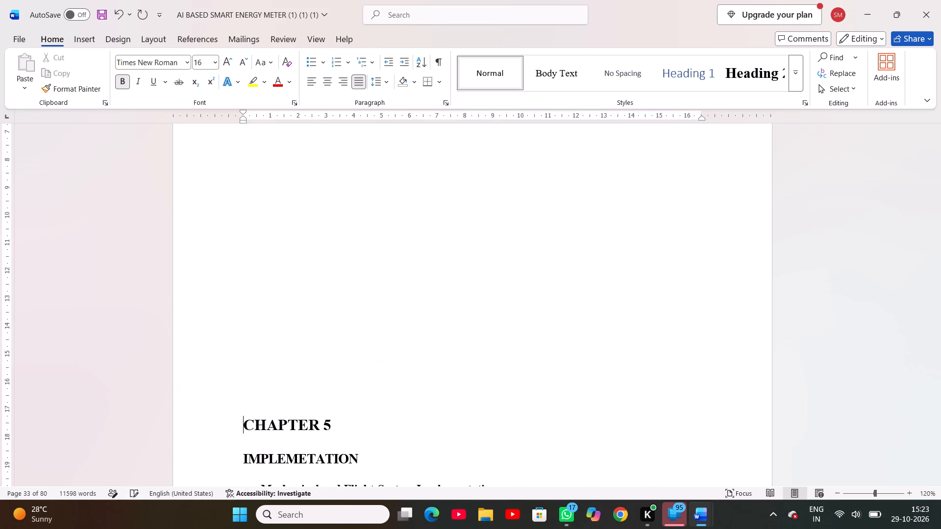
{"action": "scroll", "coordinate": [243, 319], "scroll_direction": "down", "scroll_amount": 2}
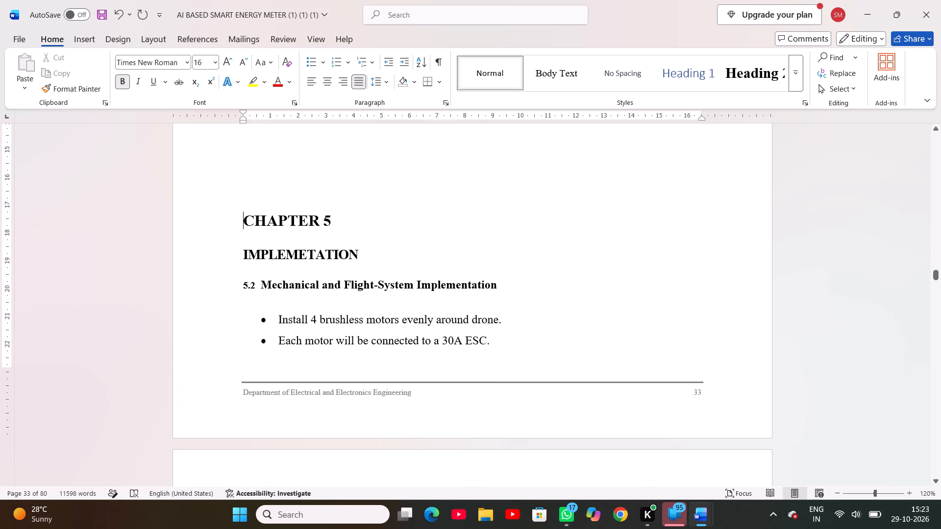
{"action": "left_click", "coordinate": [241, 216]}
{"action": "key", "text": "Return"}
{"action": "key", "text": "Return"}
{"action": "key", "text": "Return"}
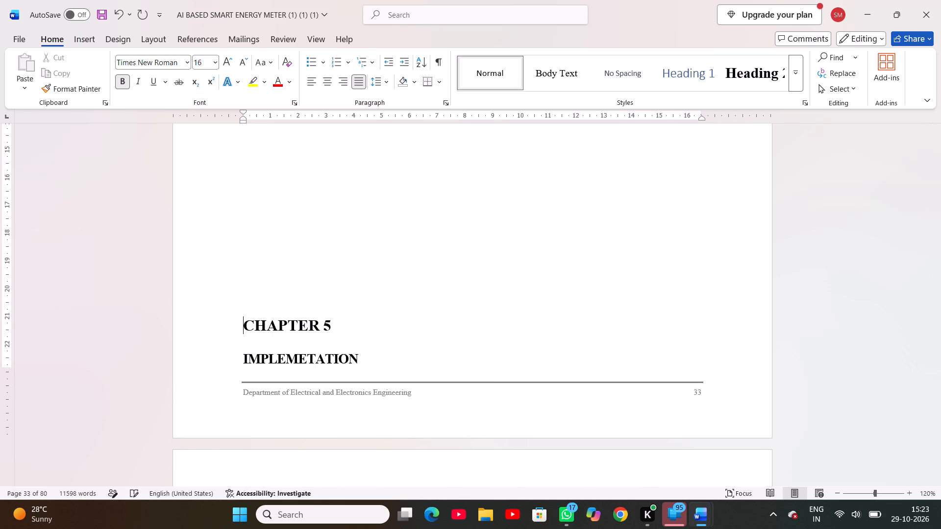
{"action": "key", "text": "Return"}
{"action": "scroll", "coordinate": [241, 216], "scroll_direction": "down", "scroll_amount": 1}
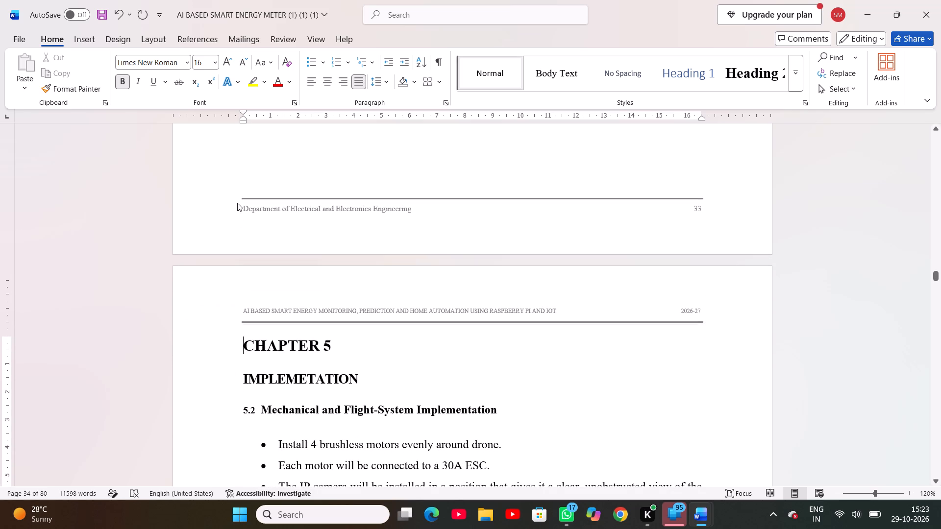
{"action": "left_click", "coordinate": [265, 375]}
{"action": "left_click", "coordinate": [272, 342]}
Replace the automatic number of the Mechanical and Flight-System Implementation heading with 5.1, followed by a space.
{"action": "scroll", "coordinate": [272, 342], "scroll_direction": "down", "scroll_amount": 1}
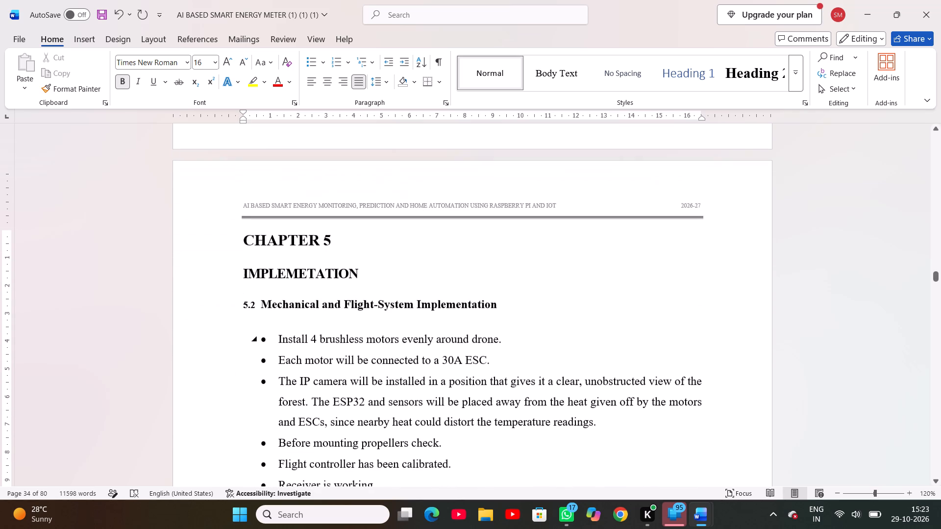
{"action": "left_click_drag", "start_coordinate": [242, 302], "coordinate": [256, 307]}
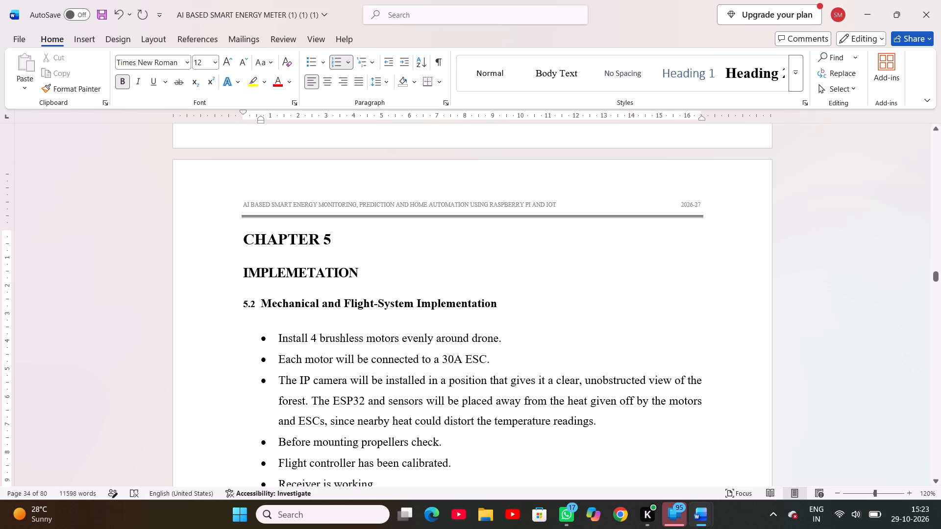
{"action": "key", "text": "BackSpace"}
{"action": "key", "text": "BackSpace"}
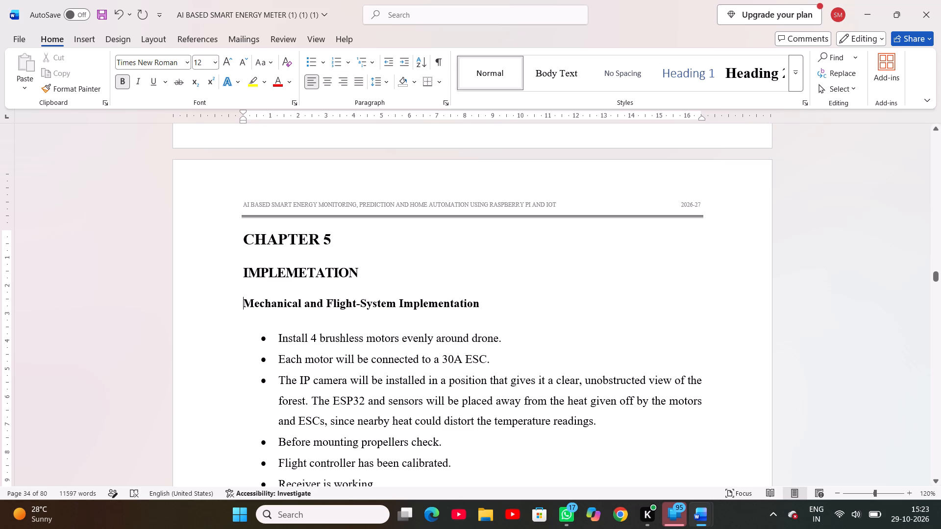
{"action": "key", "text": "5"}
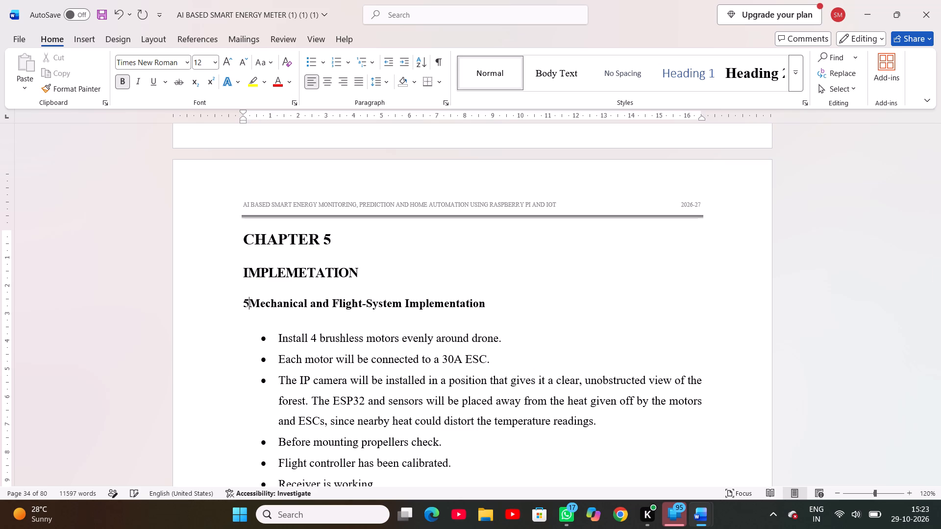
{"action": "type", "text": ".1"}
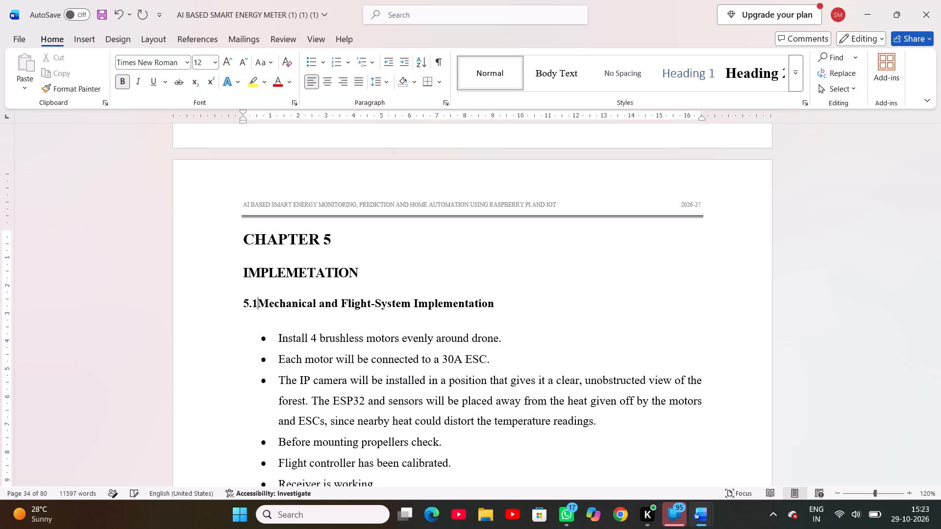
{"action": "key", "text": "space"}
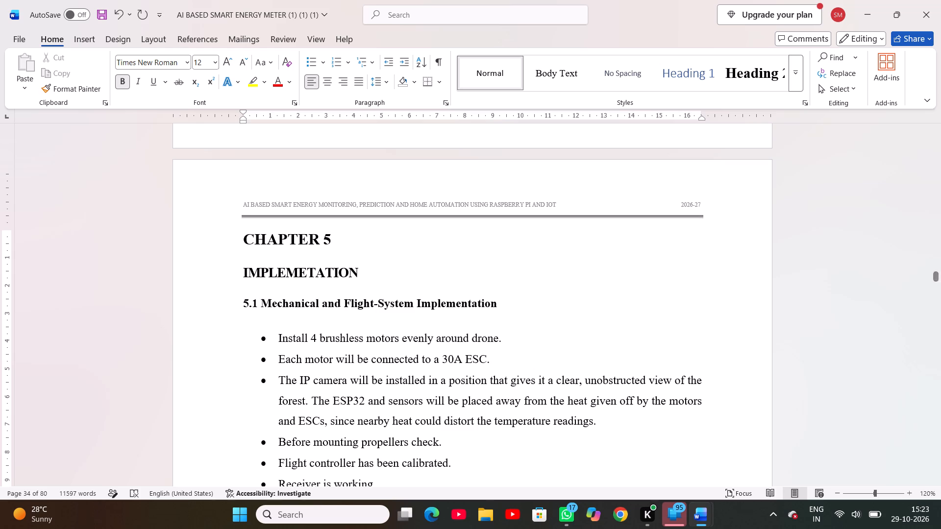
Undo the automatic list formatting on the 5.1 heading to keep its number as plain text.
{"action": "left_click_drag", "start_coordinate": [243, 300], "coordinate": [346, 299]}
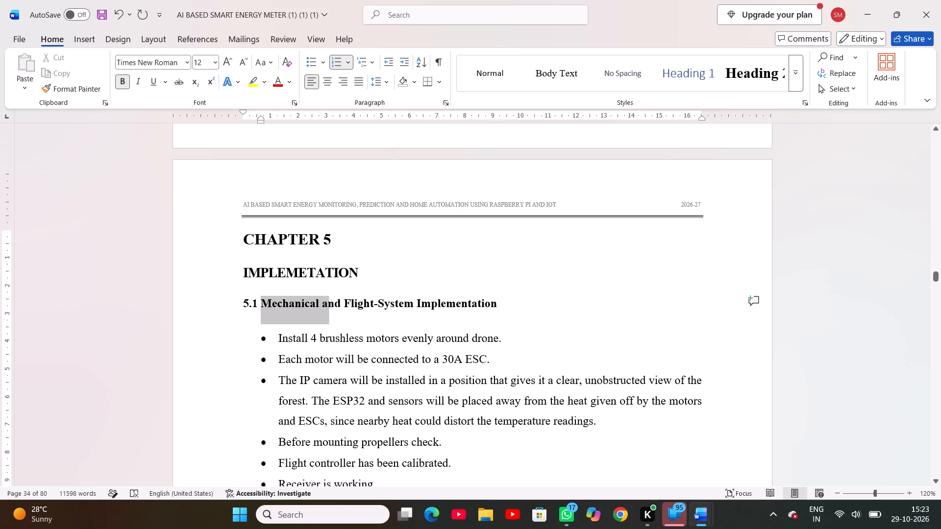
{"action": "left_click_drag", "start_coordinate": [346, 299], "coordinate": [371, 295]}
{"action": "left_click_drag", "start_coordinate": [245, 301], "coordinate": [230, 316]}
{"action": "left_click", "coordinate": [230, 316]}
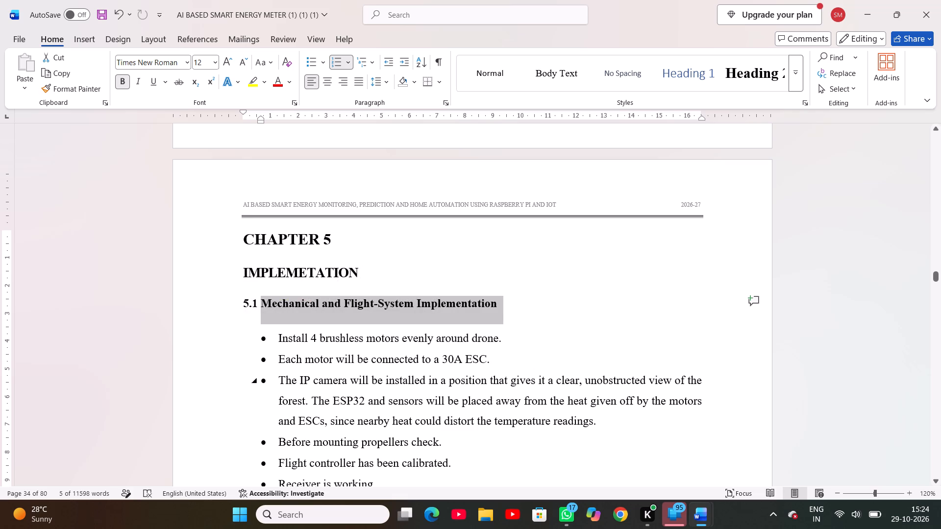
{"action": "key", "text": "ctrl+z"}
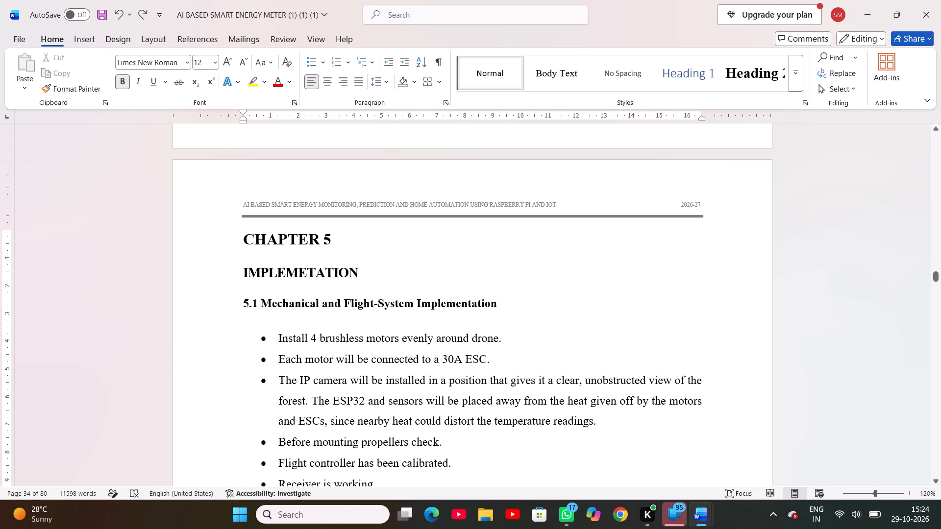
Set the words "Mechanical and Flight-System Implementation" in the 5.1 heading to font size 14.
{"action": "left_click_drag", "start_coordinate": [261, 302], "coordinate": [468, 309]}
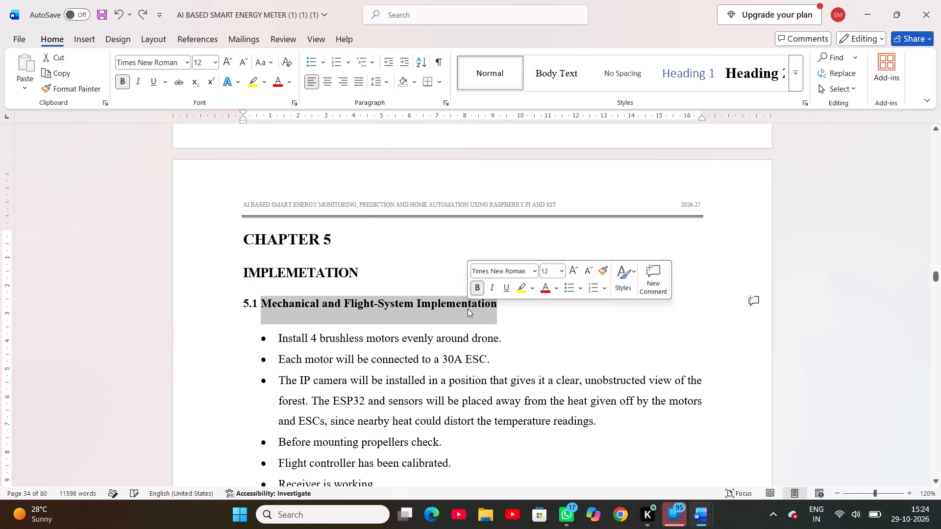
{"action": "left_click", "coordinate": [215, 64]}
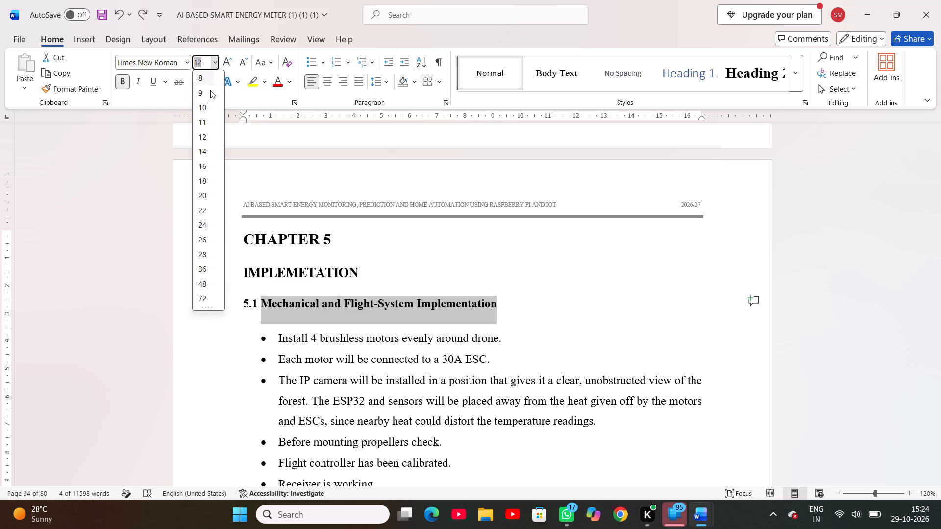
{"action": "left_click", "coordinate": [205, 156]}
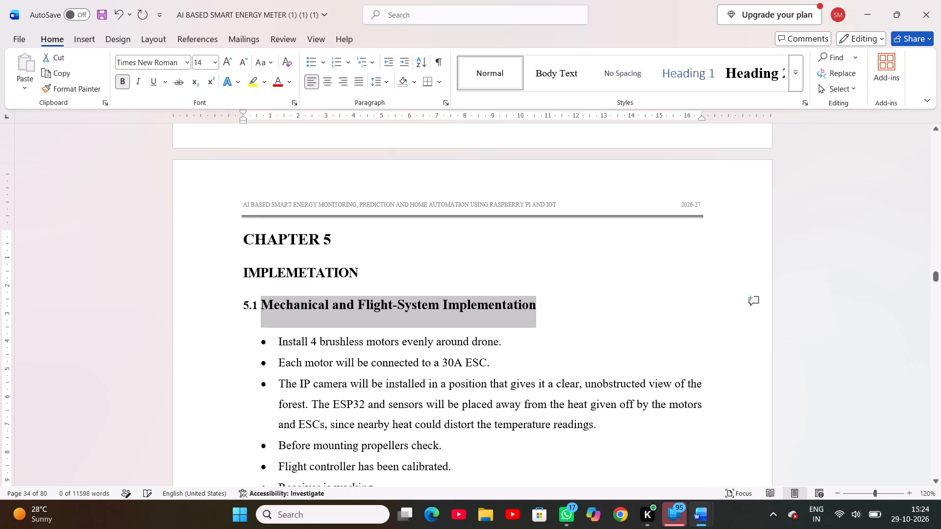
{"action": "left_click", "coordinate": [531, 346]}
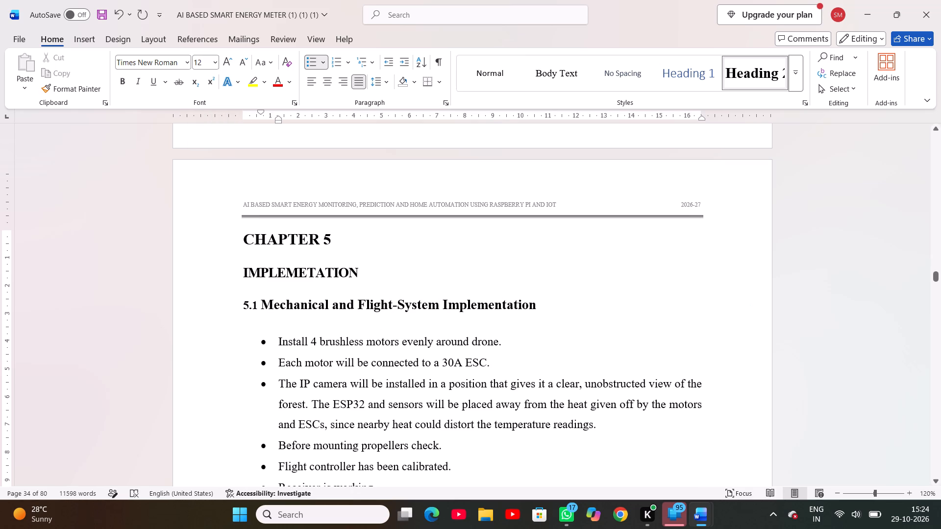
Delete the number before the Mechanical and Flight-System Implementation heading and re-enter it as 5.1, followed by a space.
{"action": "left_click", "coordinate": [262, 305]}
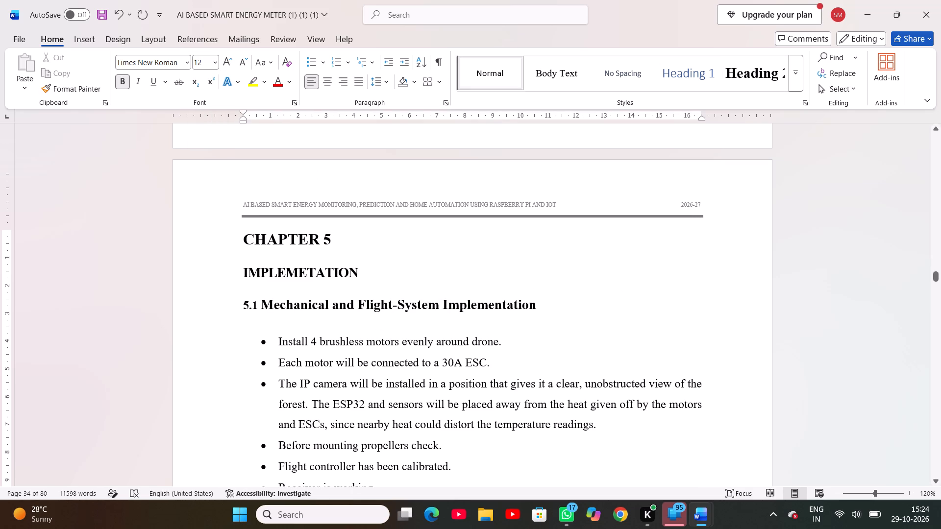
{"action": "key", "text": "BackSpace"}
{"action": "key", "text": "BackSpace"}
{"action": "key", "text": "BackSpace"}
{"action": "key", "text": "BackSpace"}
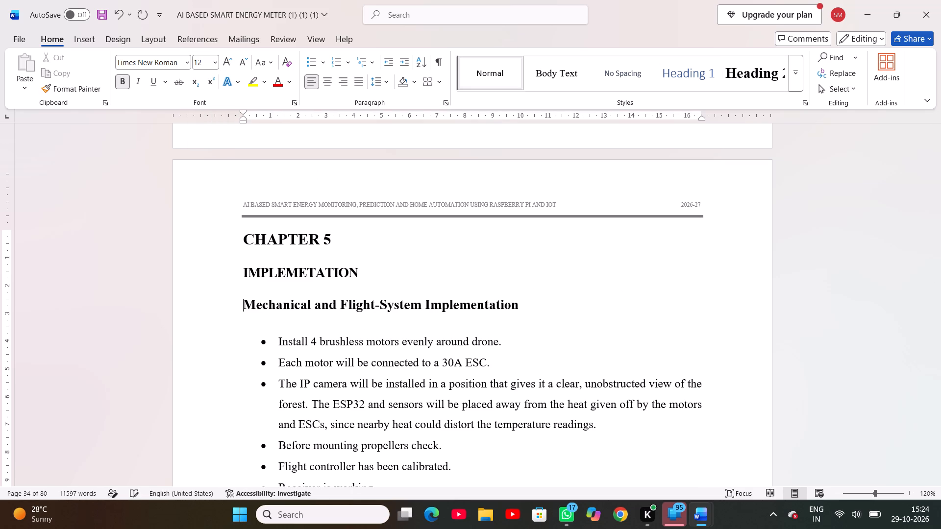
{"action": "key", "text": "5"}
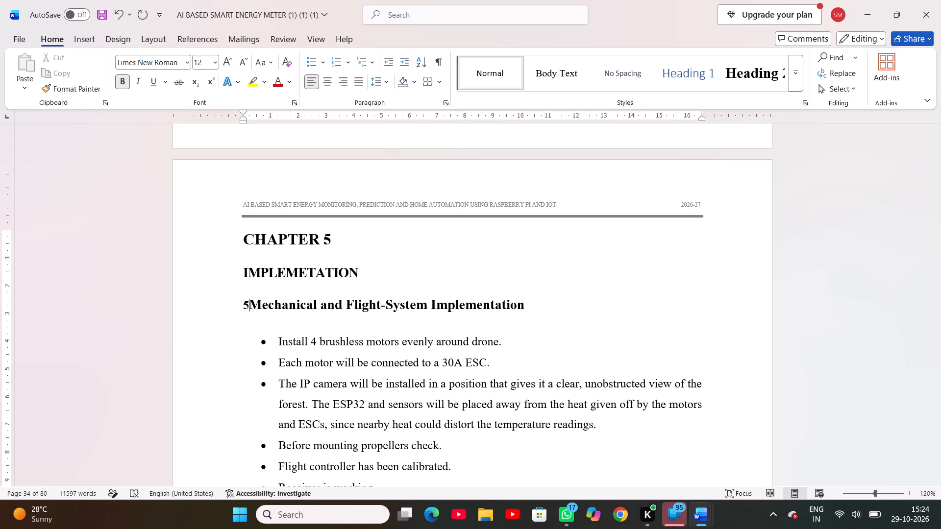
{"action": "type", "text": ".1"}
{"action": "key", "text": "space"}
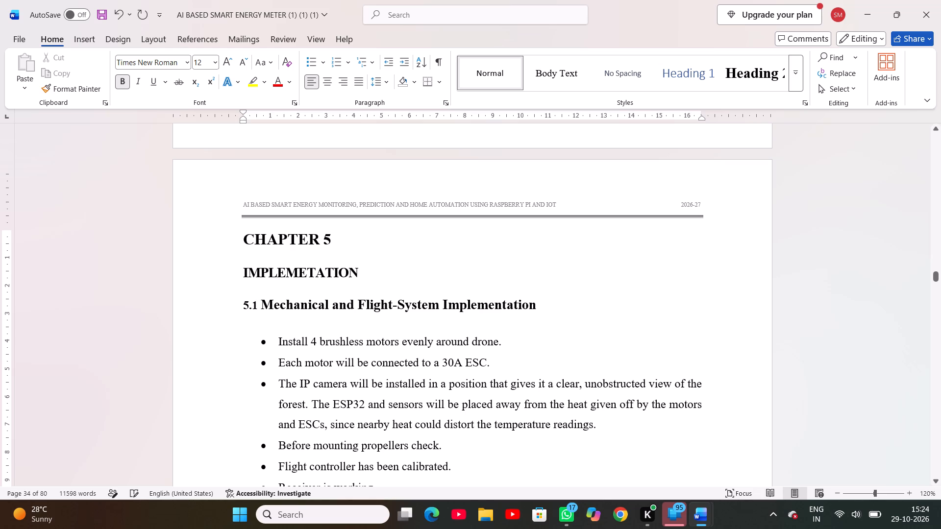
Set the number 5.1 in the Mechanical and Flight-System Implementation heading to font size 14.
{"action": "left_click_drag", "start_coordinate": [242, 307], "coordinate": [259, 307]}
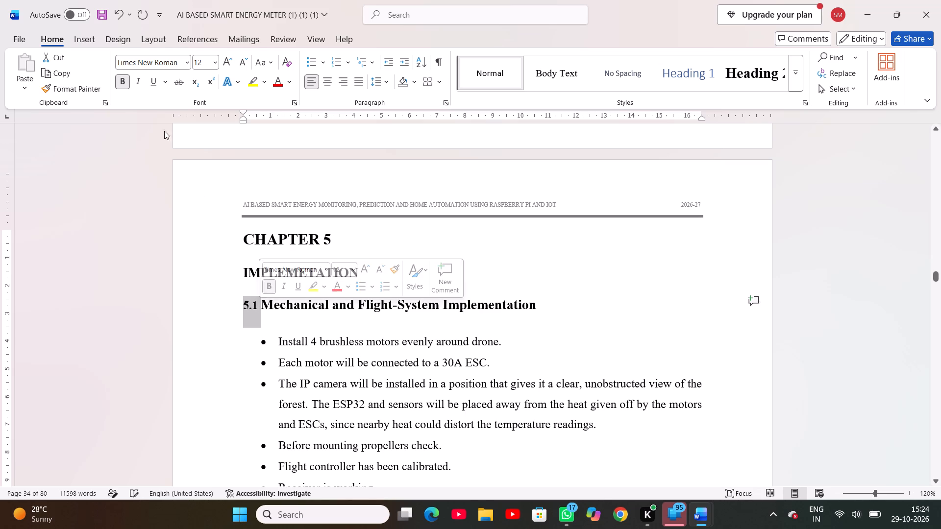
{"action": "left_click", "coordinate": [213, 68]}
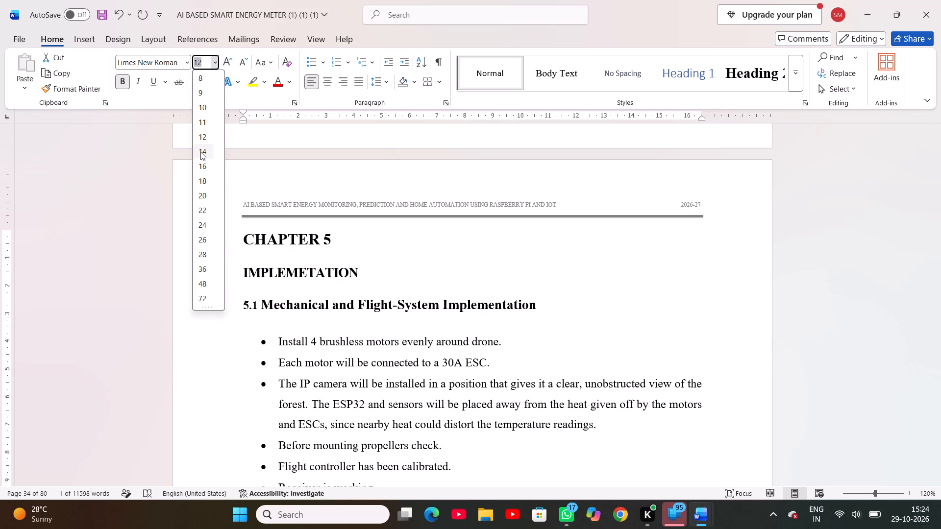
{"action": "left_click", "coordinate": [201, 153]}
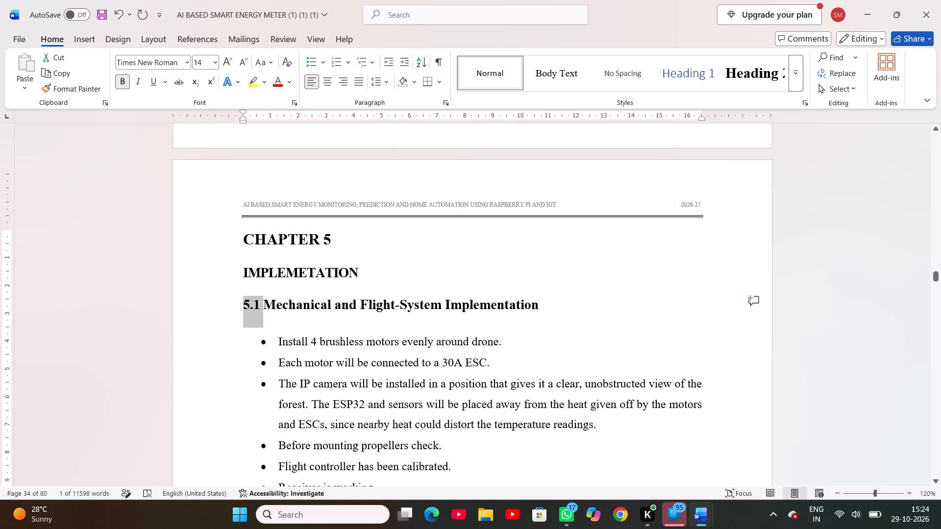
{"action": "left_click", "coordinate": [532, 338]}
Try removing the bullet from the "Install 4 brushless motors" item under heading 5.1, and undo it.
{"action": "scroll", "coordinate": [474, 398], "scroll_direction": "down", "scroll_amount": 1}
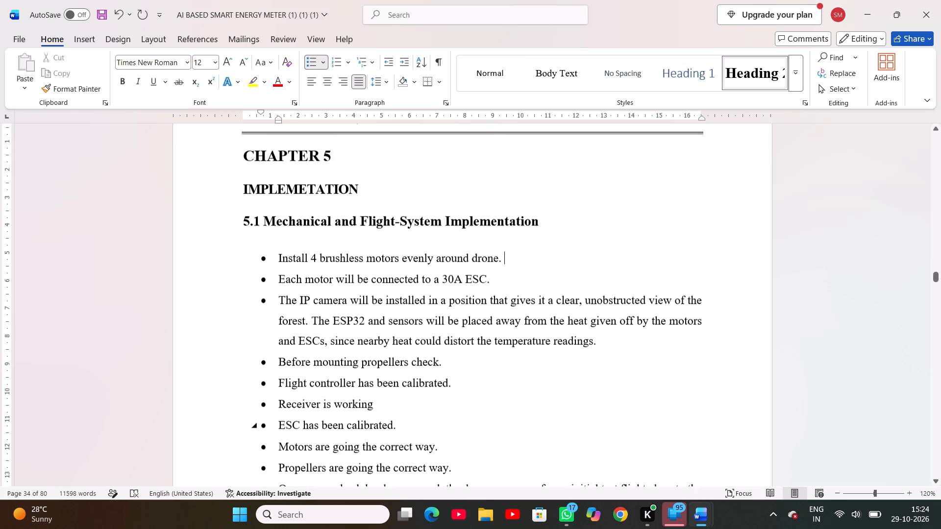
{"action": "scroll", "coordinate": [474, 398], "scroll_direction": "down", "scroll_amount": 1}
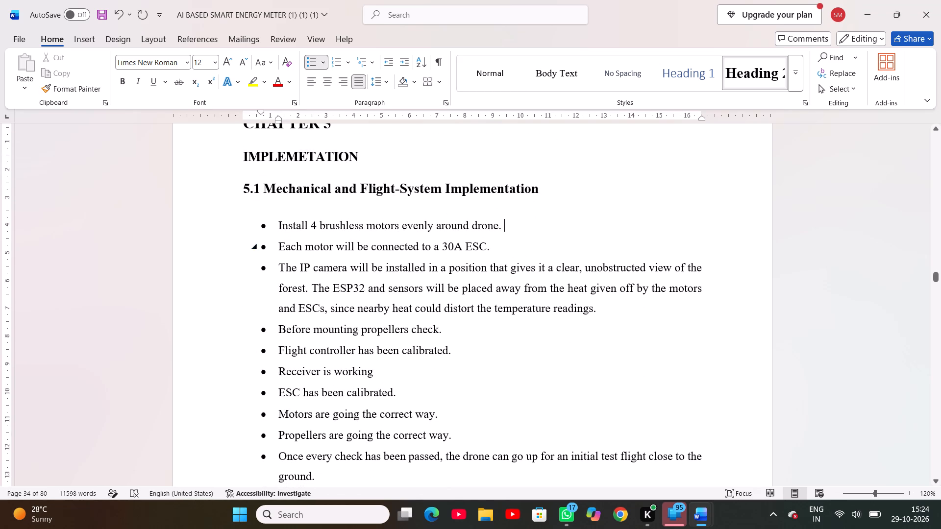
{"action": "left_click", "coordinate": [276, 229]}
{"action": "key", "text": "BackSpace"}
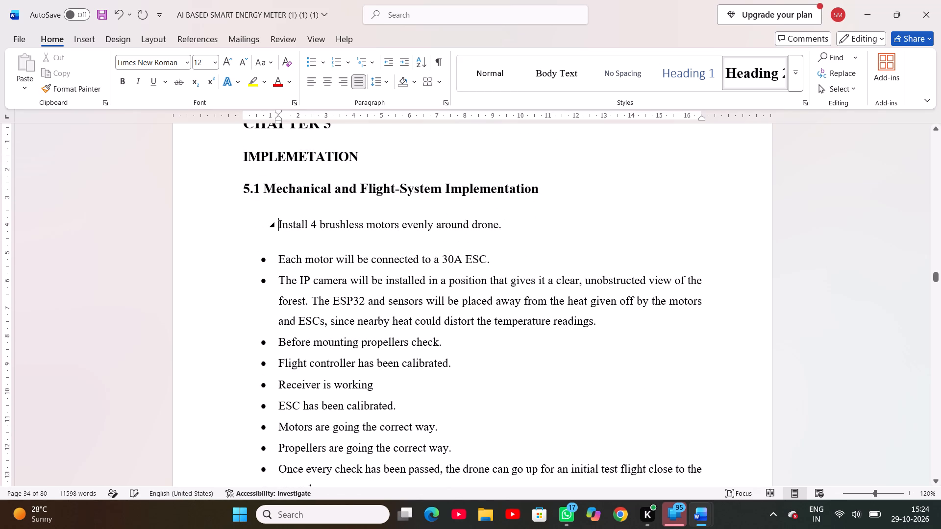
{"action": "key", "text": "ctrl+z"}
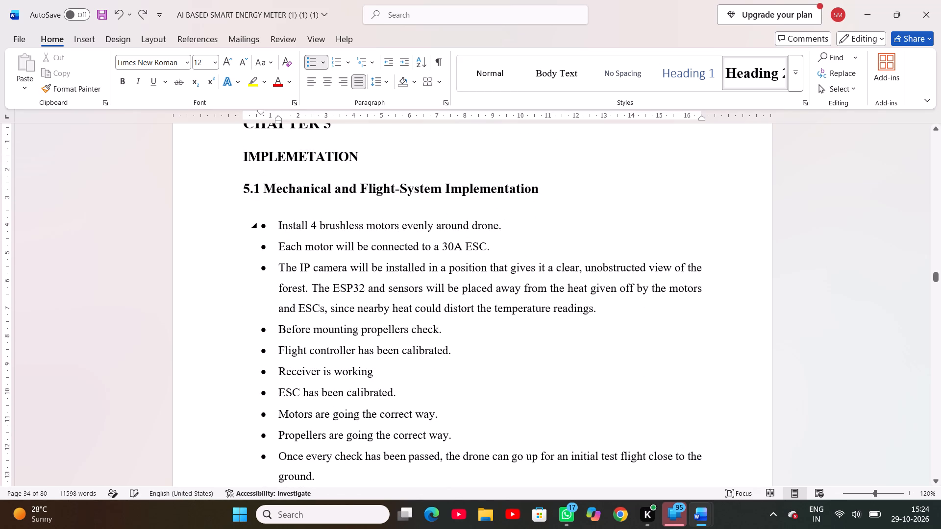
Apply justified alignment and 1.5 line spacing to the whole bulleted list under heading 5.1, keeping its bullet style.
{"action": "scroll", "coordinate": [276, 229], "scroll_direction": "down", "scroll_amount": 1}
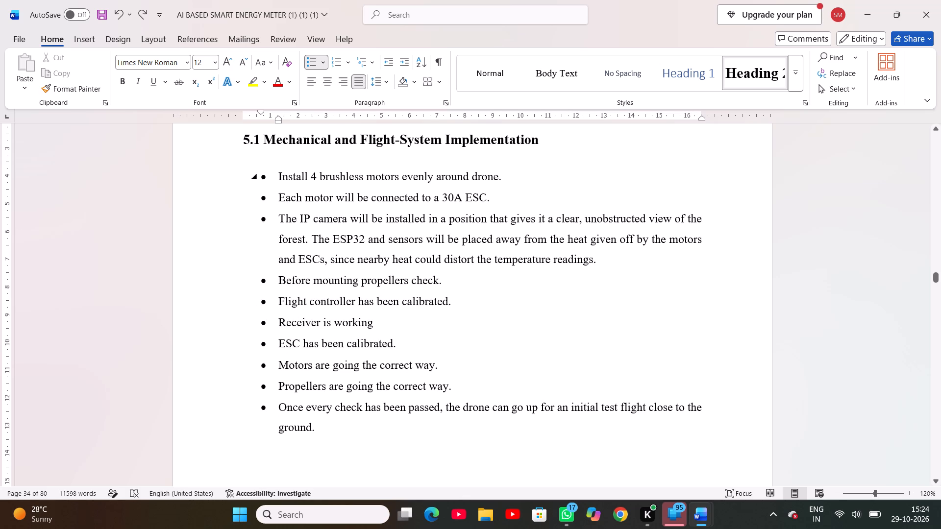
{"action": "left_click_drag", "start_coordinate": [279, 176], "coordinate": [363, 424]}
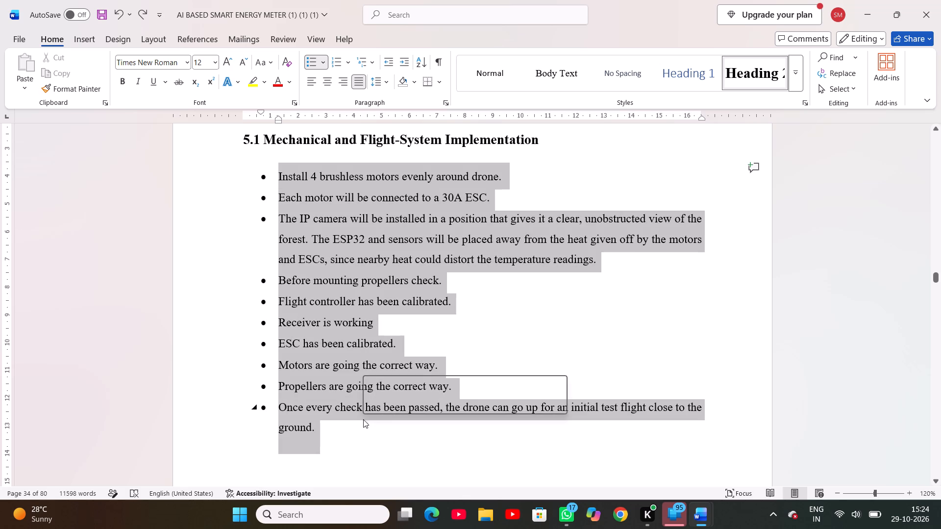
{"action": "left_click", "coordinate": [354, 85]}
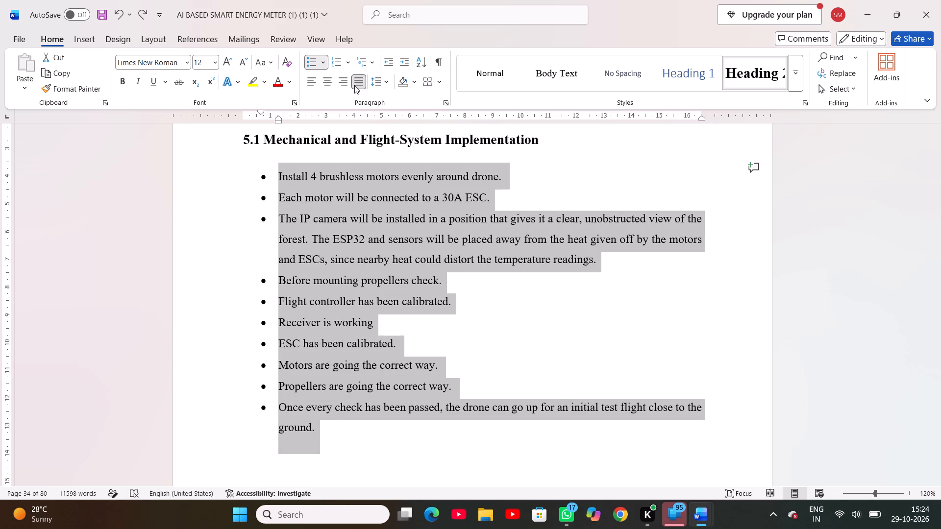
{"action": "left_click", "coordinate": [354, 85]}
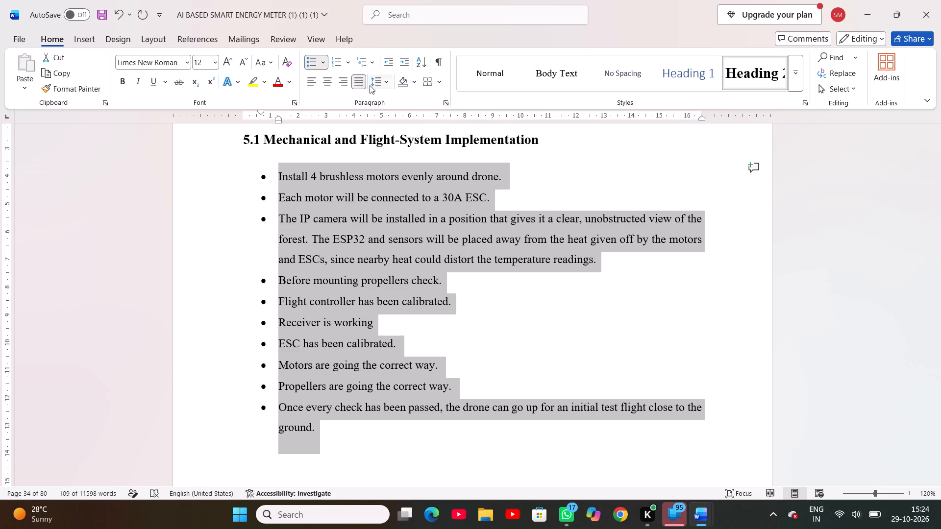
{"action": "left_click", "coordinate": [388, 81]}
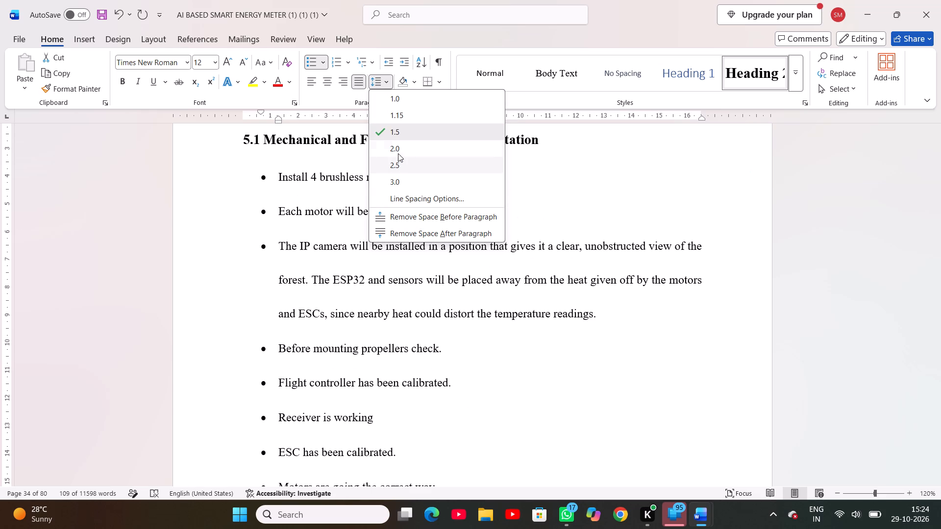
{"action": "left_click", "coordinate": [396, 132]}
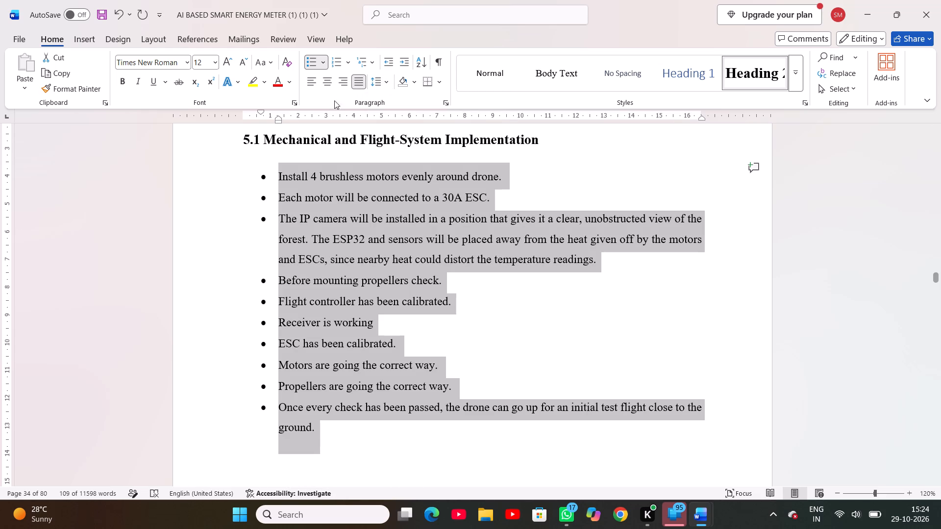
{"action": "left_click", "coordinate": [322, 64]}
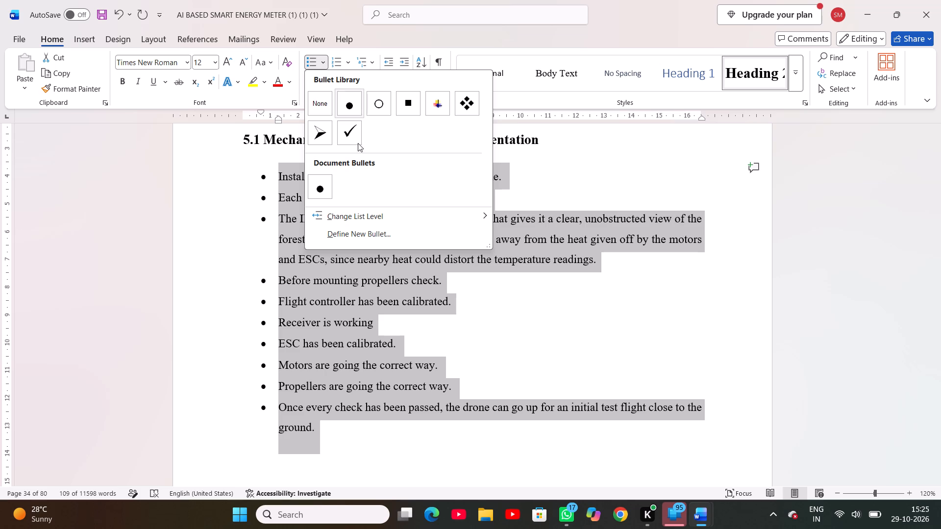
{"action": "left_click", "coordinate": [459, 303]}
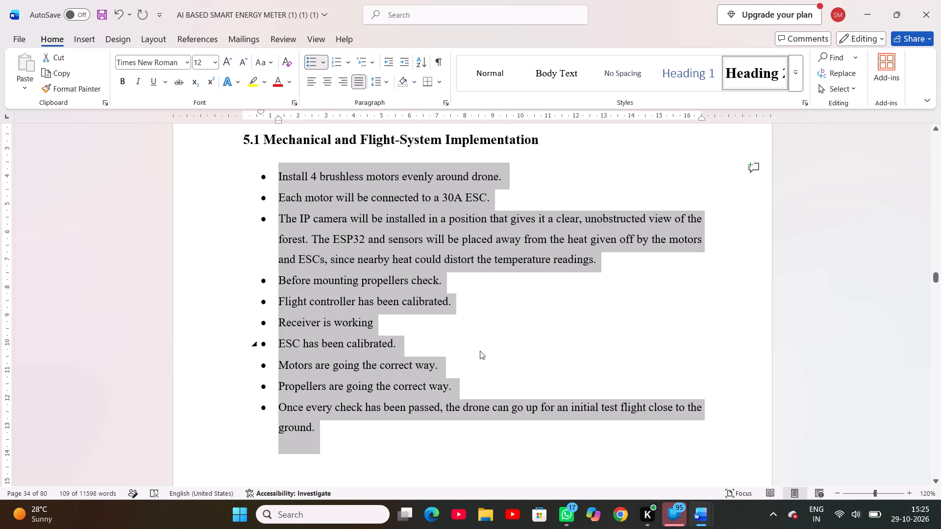
{"action": "left_click", "coordinate": [480, 351]}
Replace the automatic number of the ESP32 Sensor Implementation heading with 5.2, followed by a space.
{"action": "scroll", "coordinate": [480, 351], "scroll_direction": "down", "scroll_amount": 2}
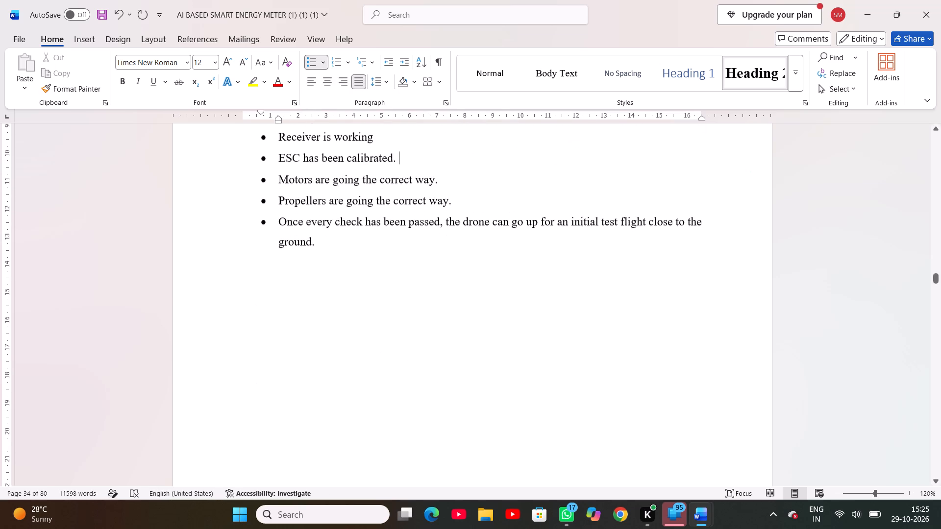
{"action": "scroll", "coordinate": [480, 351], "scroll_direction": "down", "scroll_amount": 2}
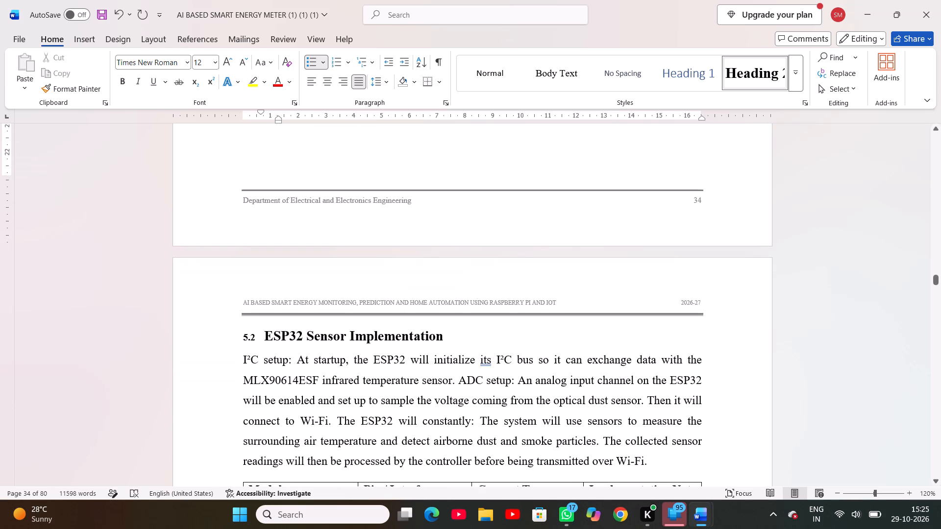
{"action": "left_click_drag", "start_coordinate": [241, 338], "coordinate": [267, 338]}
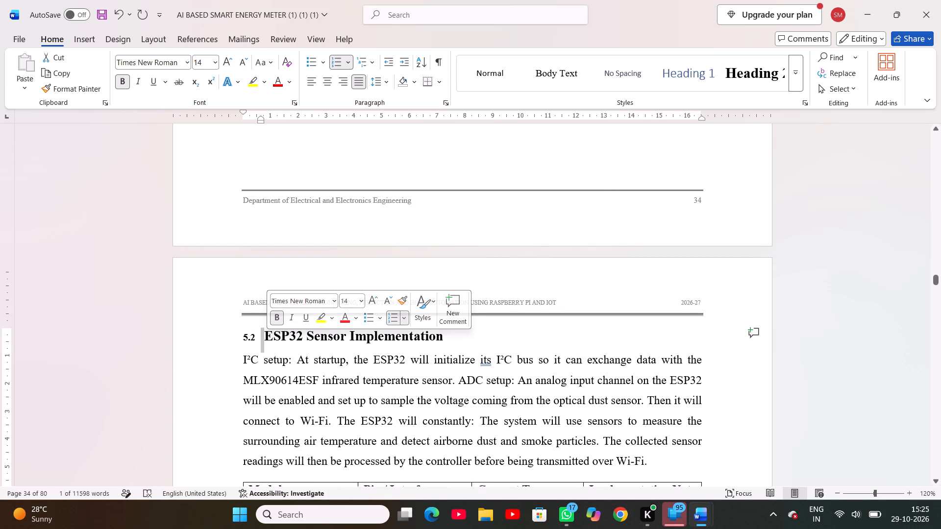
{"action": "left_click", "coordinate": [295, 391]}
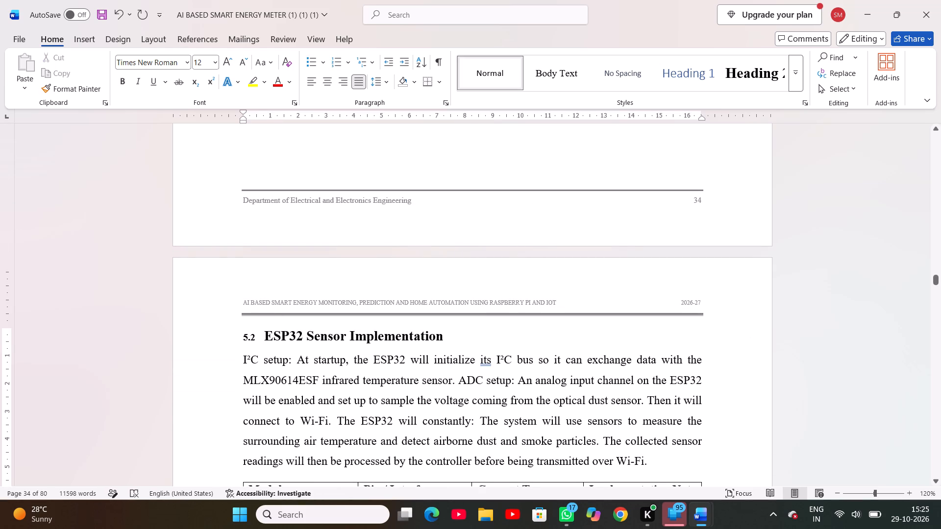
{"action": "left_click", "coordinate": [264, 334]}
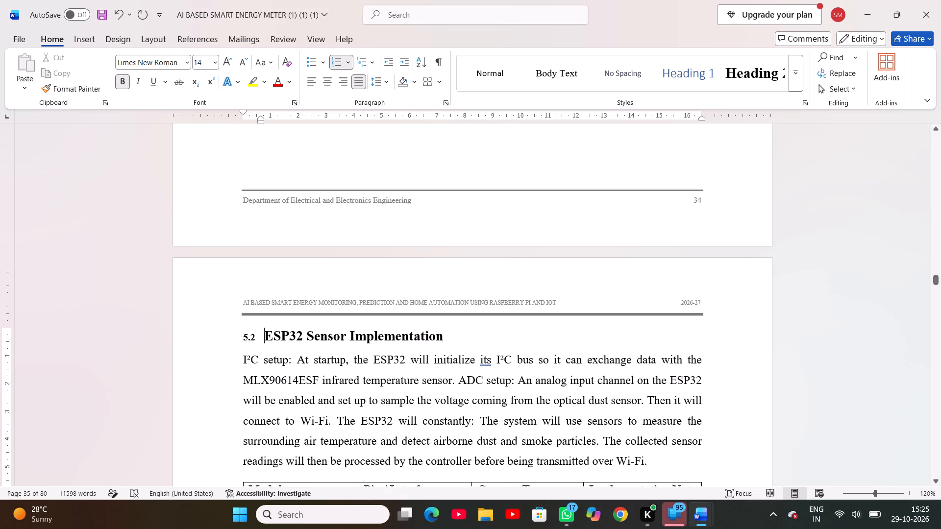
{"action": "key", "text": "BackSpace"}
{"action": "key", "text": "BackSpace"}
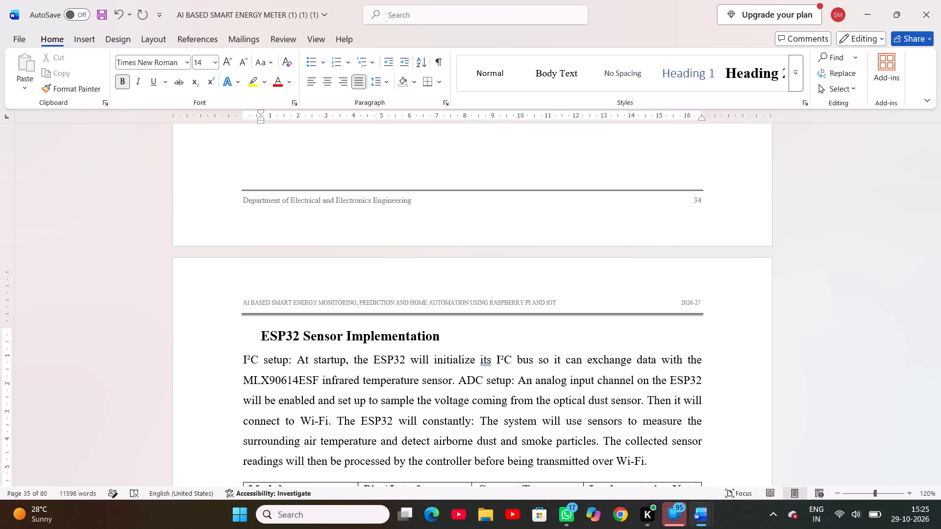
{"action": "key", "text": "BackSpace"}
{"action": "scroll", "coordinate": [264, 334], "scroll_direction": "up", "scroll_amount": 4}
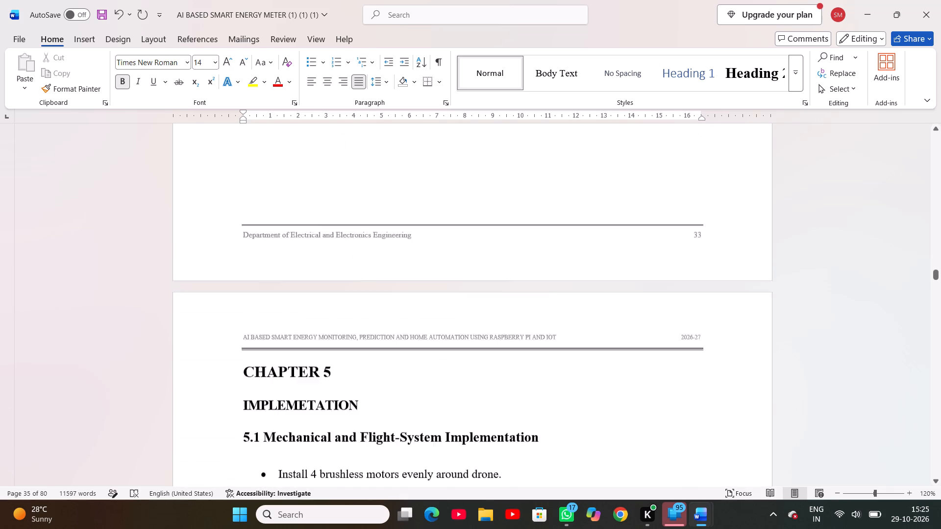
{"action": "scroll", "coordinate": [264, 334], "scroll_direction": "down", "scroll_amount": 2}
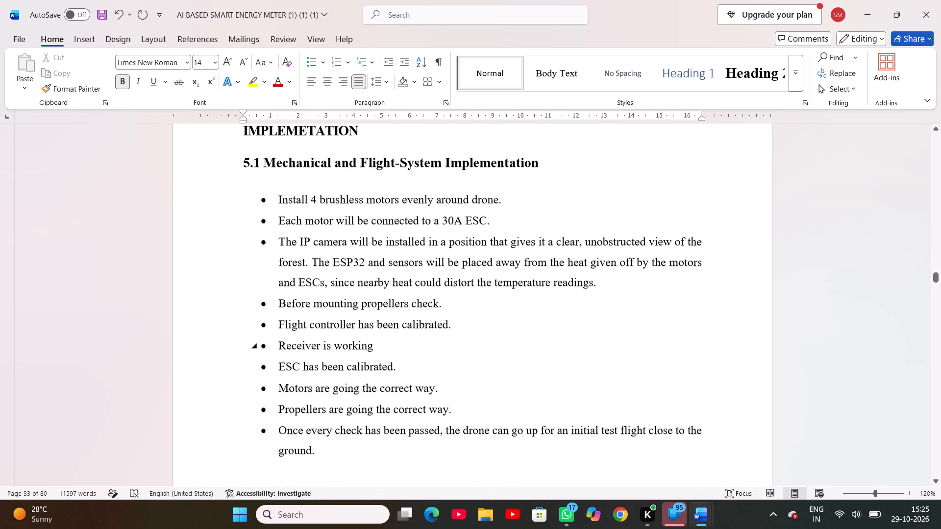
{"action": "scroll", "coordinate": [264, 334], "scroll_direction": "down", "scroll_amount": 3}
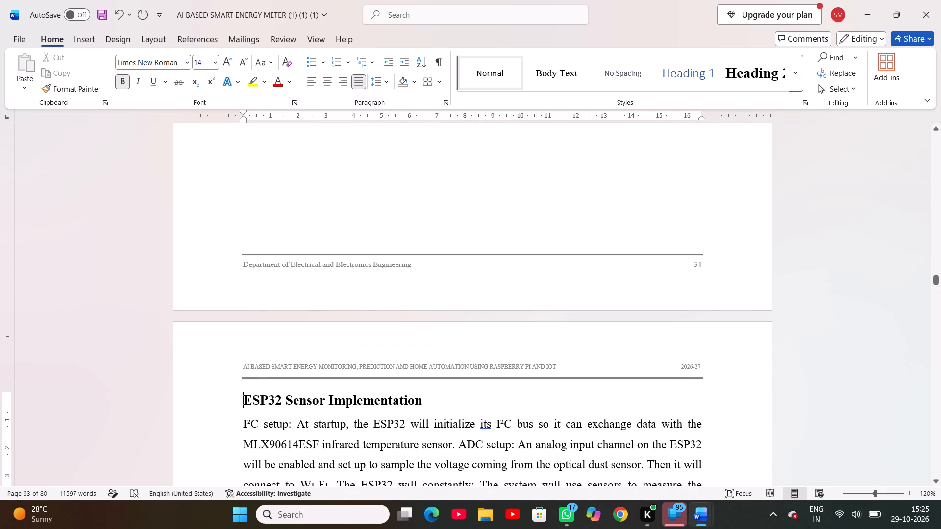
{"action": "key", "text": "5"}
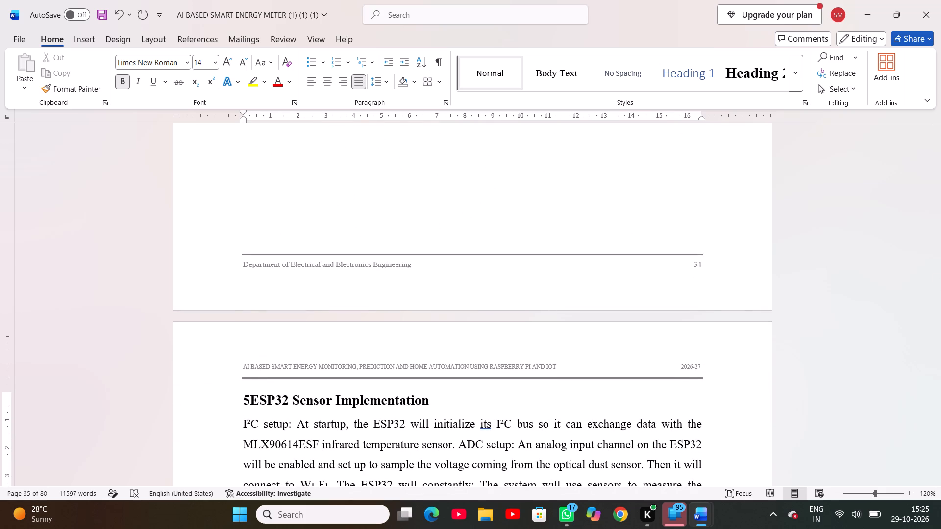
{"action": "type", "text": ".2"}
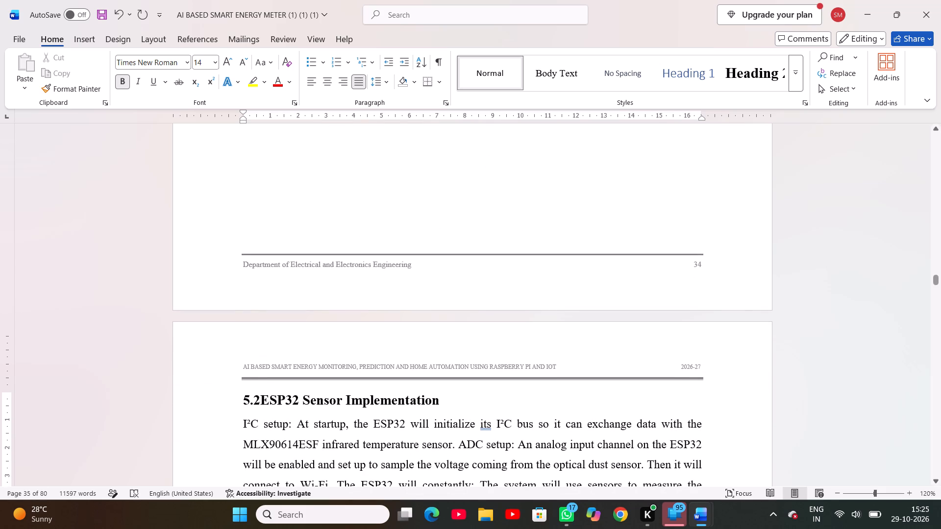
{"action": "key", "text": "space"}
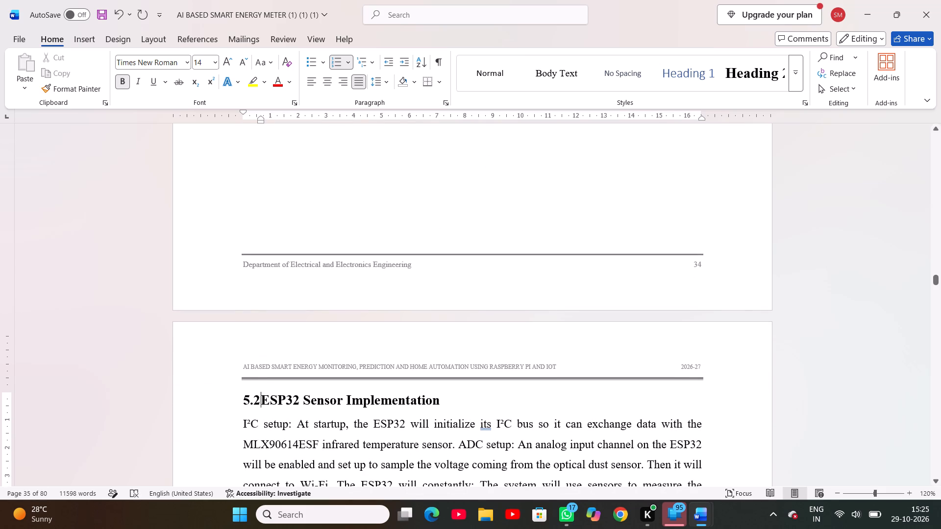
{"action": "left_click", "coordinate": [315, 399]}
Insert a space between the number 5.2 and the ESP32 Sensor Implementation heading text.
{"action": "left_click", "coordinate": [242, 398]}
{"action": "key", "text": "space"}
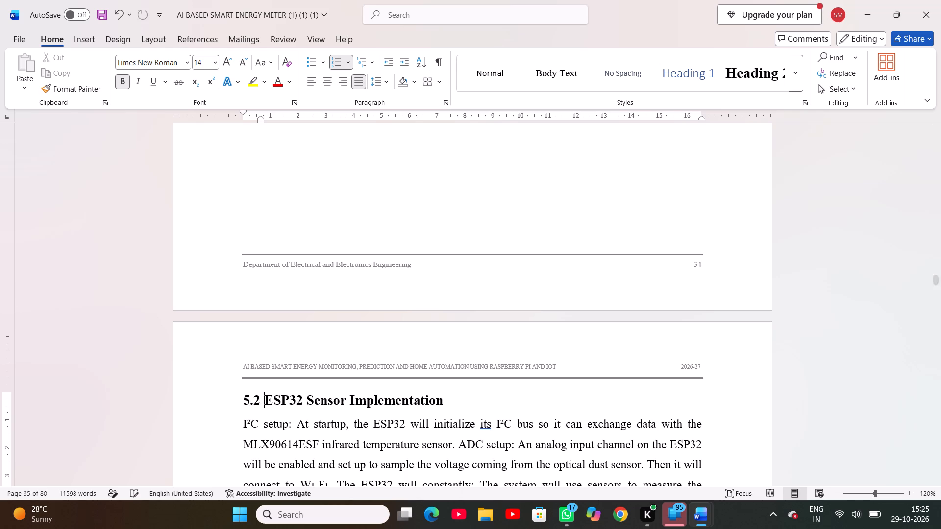
Remove the number 5.2 and its indent from the ESP32 Sensor Implementation heading, and pull the heading back to page 34.
{"action": "left_click", "coordinate": [245, 396]}
{"action": "left_click", "coordinate": [287, 398]}
{"action": "left_click", "coordinate": [243, 402]}
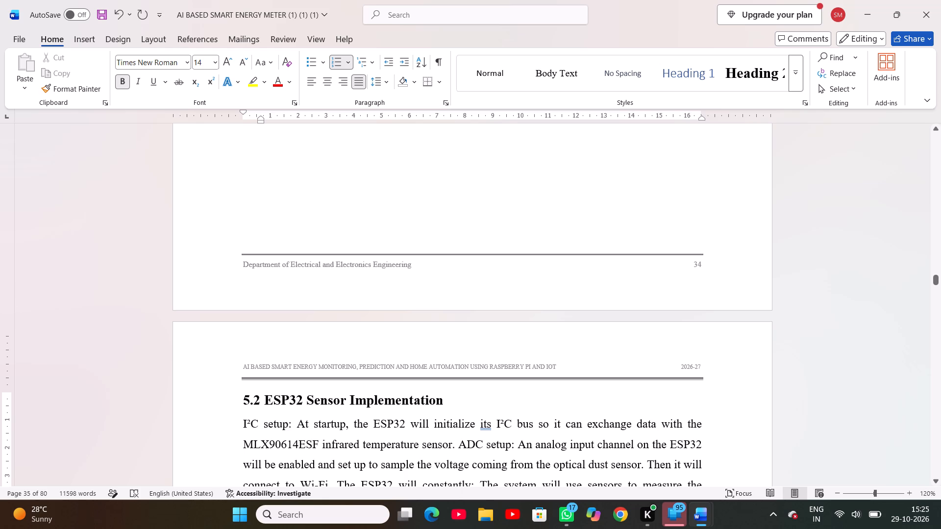
{"action": "left_click", "coordinate": [243, 402]}
{"action": "left_click", "coordinate": [243, 398]}
{"action": "key", "text": "BackSpace"}
{"action": "key", "text": "BackSpace"}
{"action": "key", "text": "BackSpace"}
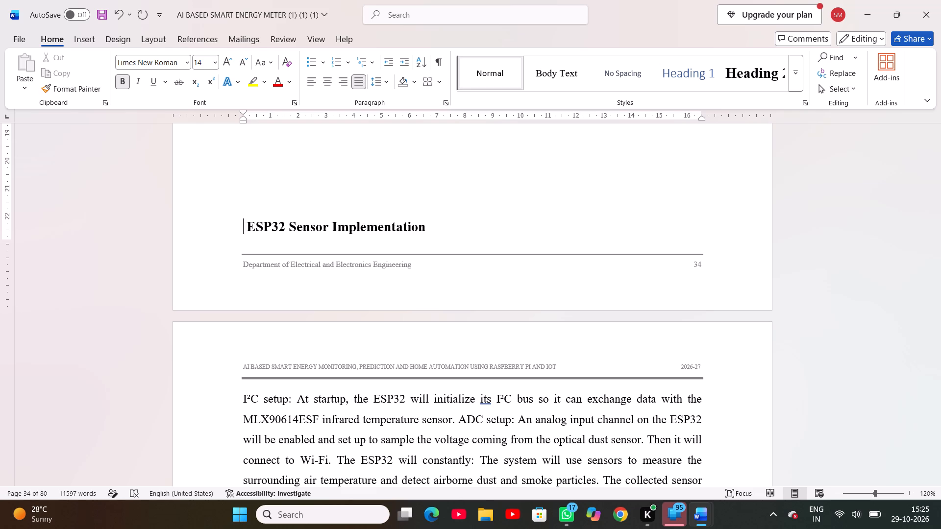
Delete the blank lines above the ESP32 Sensor Implementation heading, leaving it on its own line one empty line below the bulleted list.
{"action": "key", "text": "BackSpace"}
{"action": "scroll", "coordinate": [243, 398], "scroll_direction": "up", "scroll_amount": 1}
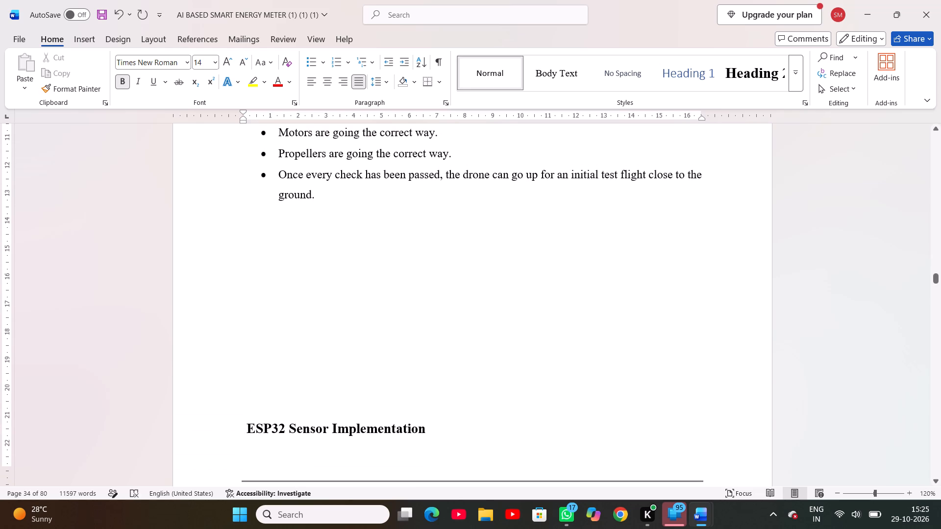
{"action": "key", "text": "BackSpace"}
{"action": "key", "text": "BackSpace"}
{"action": "key", "text": "BackSpace"}
{"action": "key", "text": "BackSpace"}
{"action": "key", "text": "BackSpace"}
{"action": "key", "text": "BackSpace"}
{"action": "key", "text": "BackSpace"}
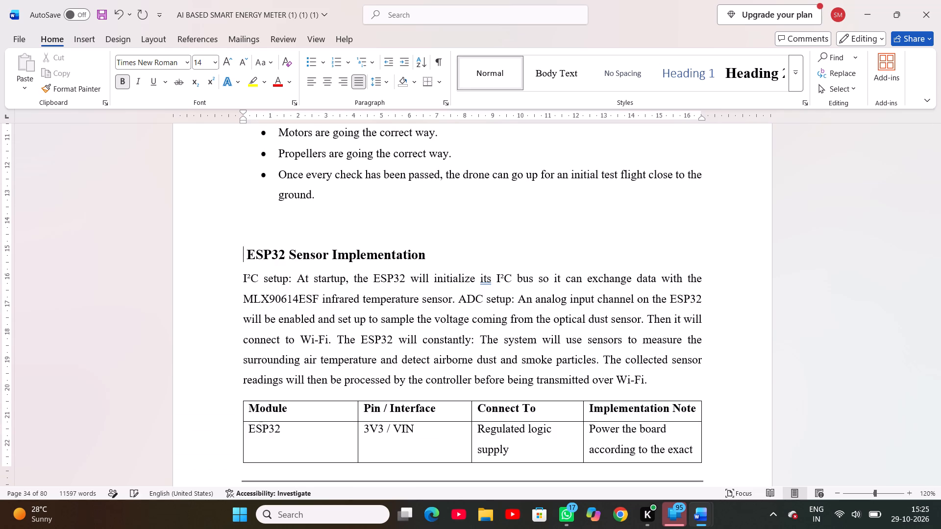
{"action": "key", "text": "BackSpace"}
{"action": "key", "text": "BackSpace"}
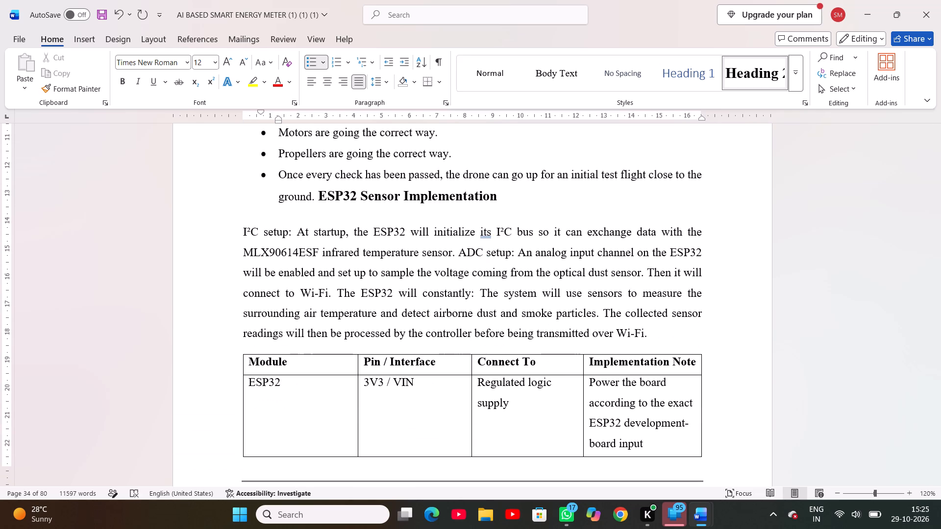
{"action": "key", "text": "Return"}
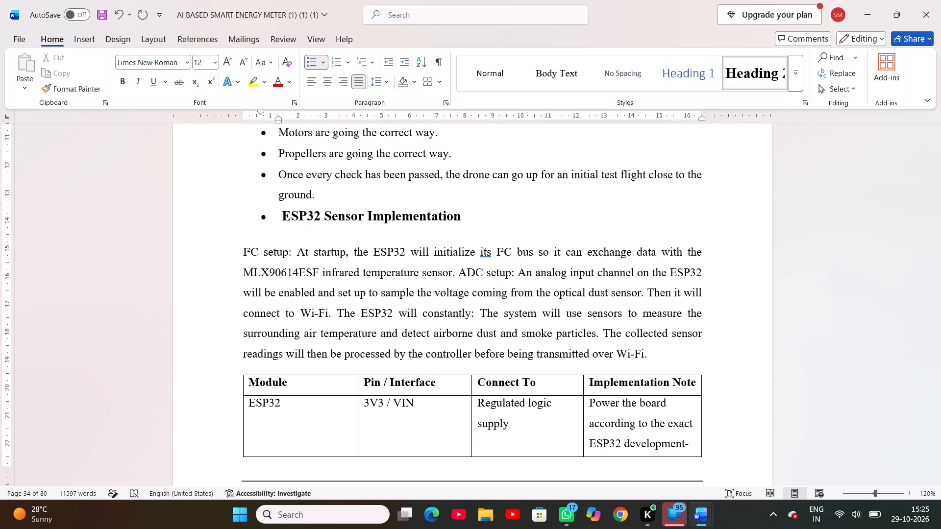
{"action": "key", "text": "Return"}
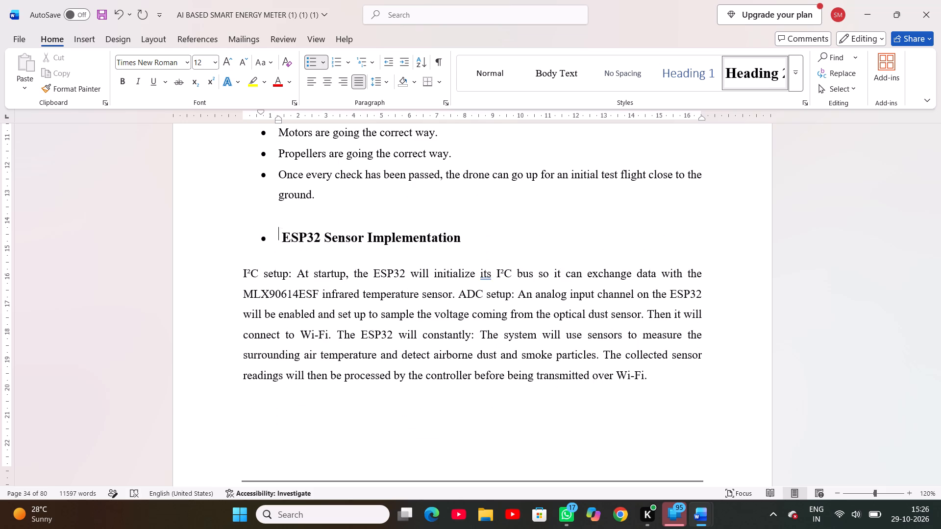
Clear the bullets from the ESP32 Sensor Implementation heading and the line above, and align the heading flush left directly below the list.
{"action": "scroll", "coordinate": [243, 398], "scroll_direction": "up", "scroll_amount": 1}
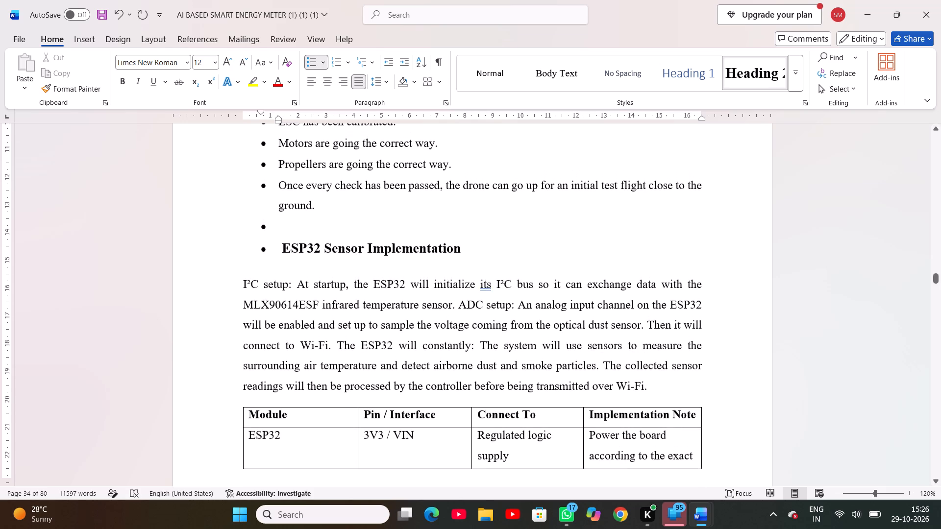
{"action": "scroll", "coordinate": [243, 398], "scroll_direction": "up", "scroll_amount": 2}
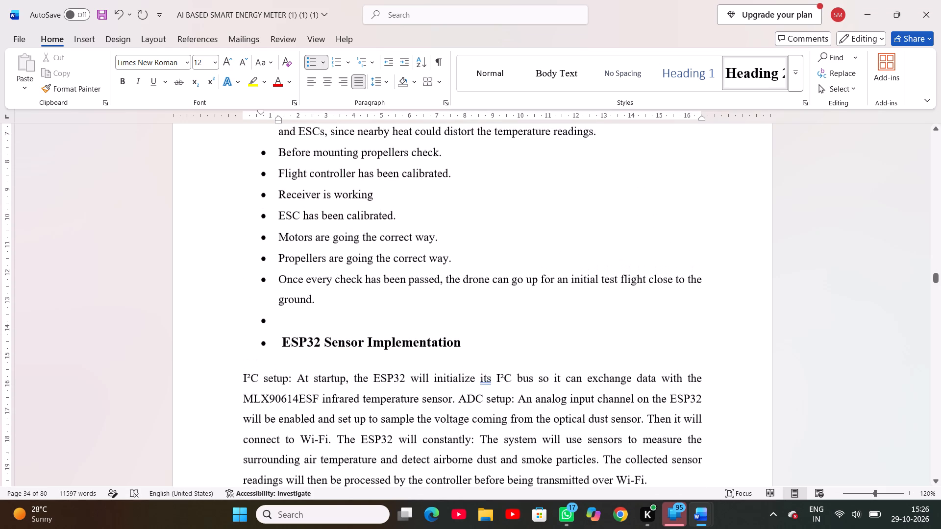
{"action": "scroll", "coordinate": [243, 398], "scroll_direction": "up", "scroll_amount": 1}
{"action": "key", "text": "BackSpace"}
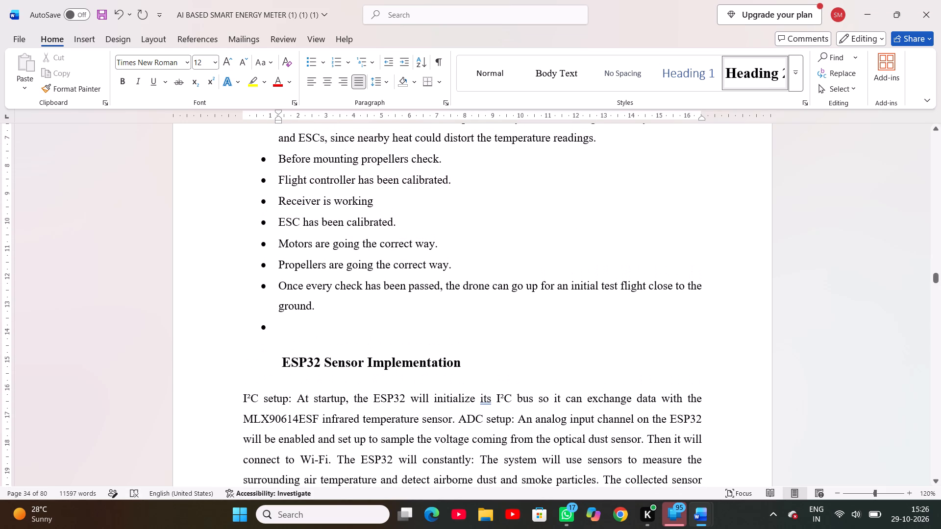
{"action": "left_click", "coordinate": [274, 338]}
{"action": "key", "text": "BackSpace"}
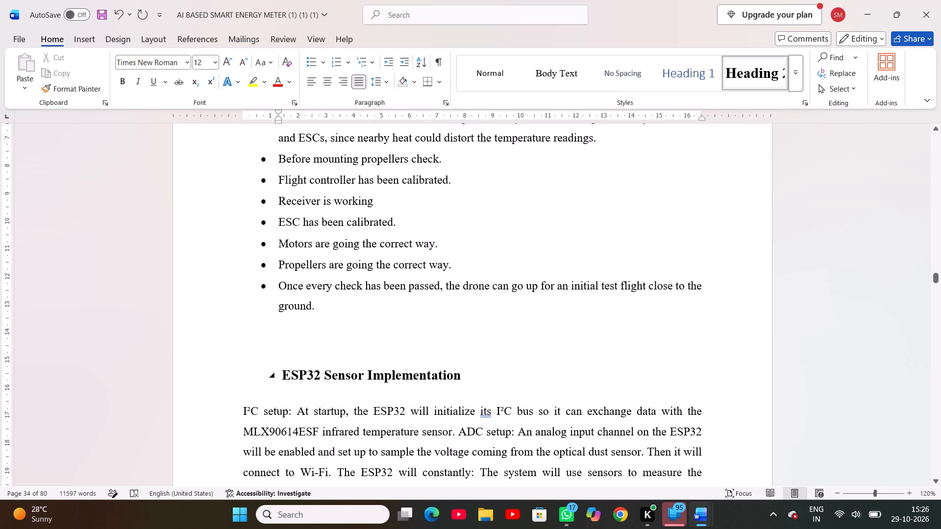
{"action": "left_click", "coordinate": [280, 374]}
{"action": "key", "text": "BackSpace"}
{"action": "key", "text": "BackSpace"}
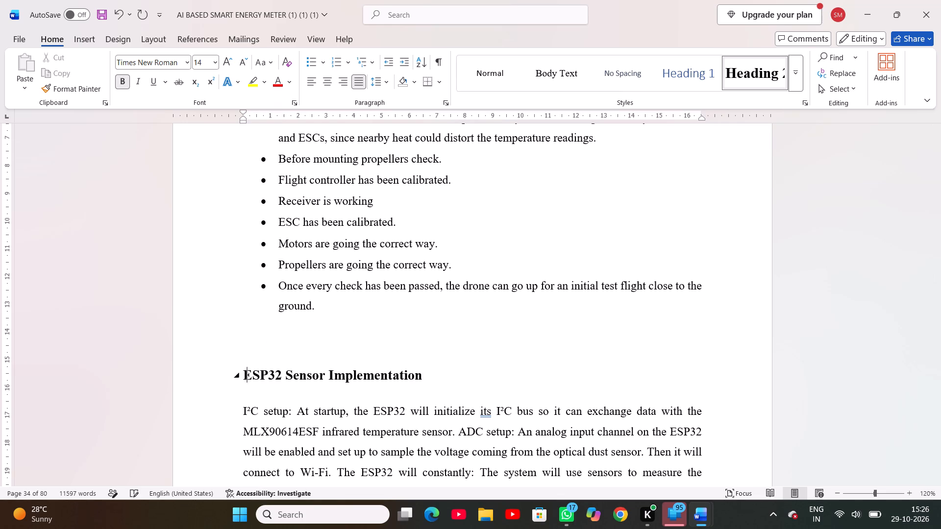
{"action": "key", "text": "BackSpace"}
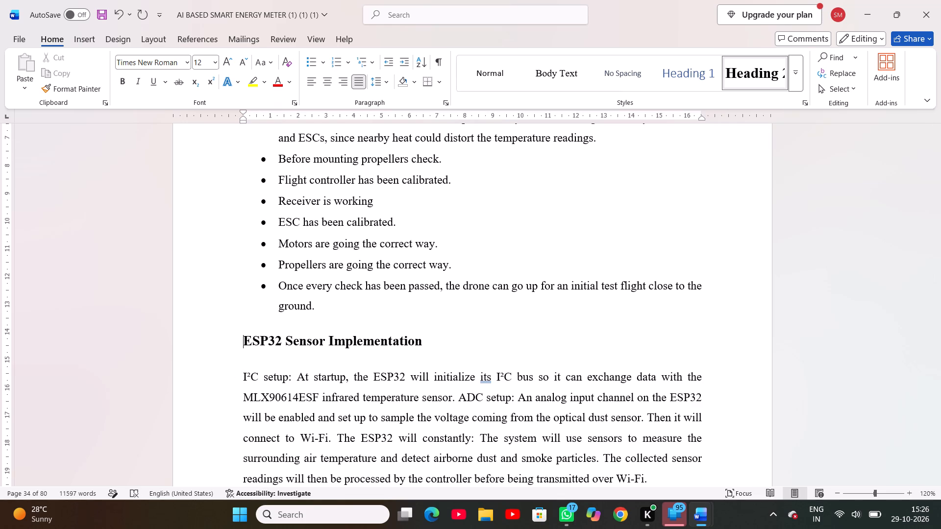
Enter 5.2 and a space in front of the ESP32 Sensor Implementation heading.
{"action": "key", "text": "5"}
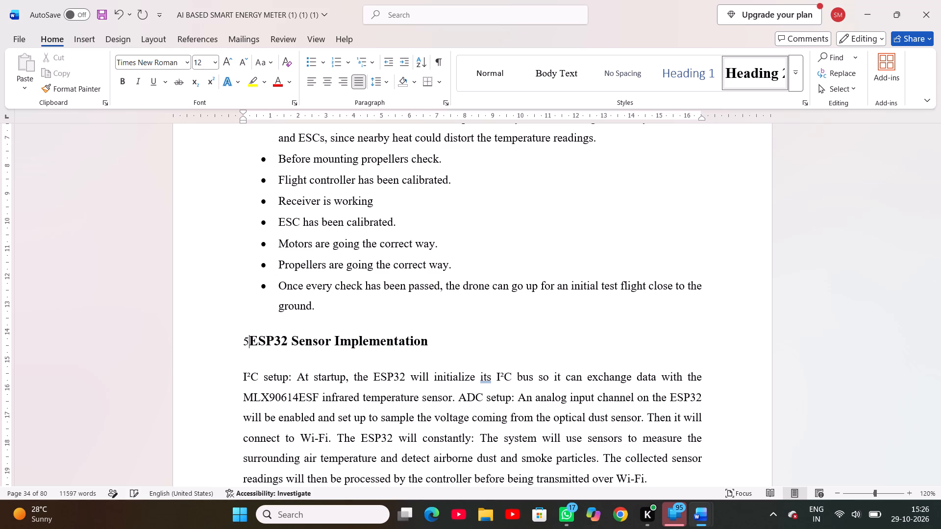
{"action": "key", "text": "period"}
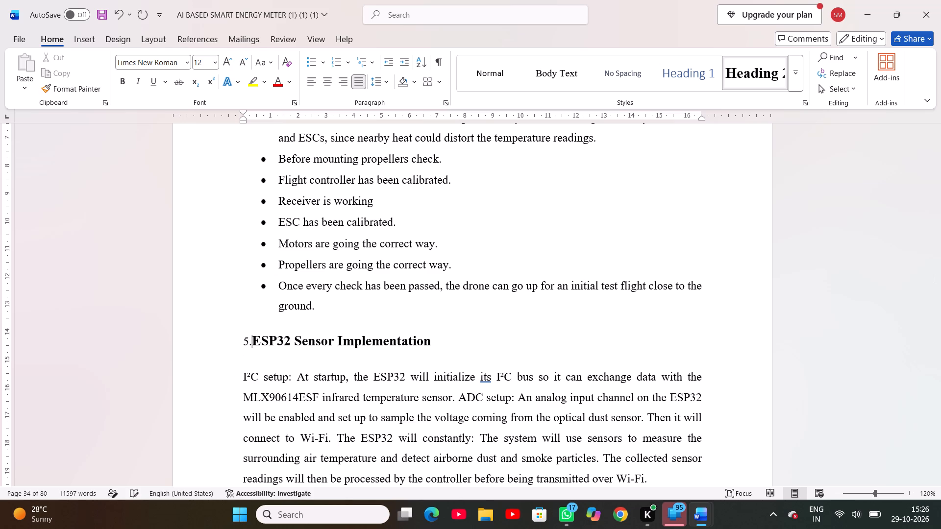
{"action": "type", "text": "2"}
{"action": "key", "text": "space"}
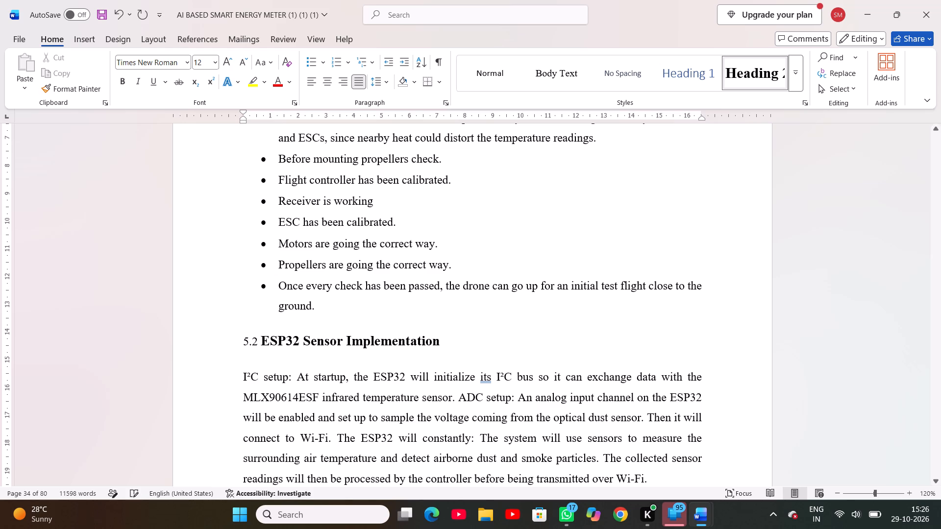
Format the number 5.2 in the ESP32 Sensor Implementation heading as 14 pt bold.
{"action": "left_click_drag", "start_coordinate": [244, 340], "coordinate": [259, 343]}
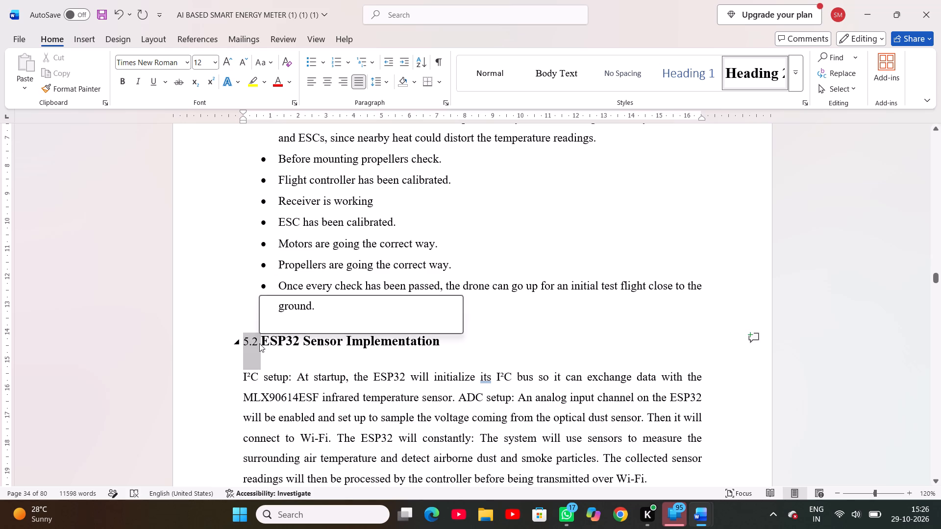
{"action": "left_click", "coordinate": [215, 62]}
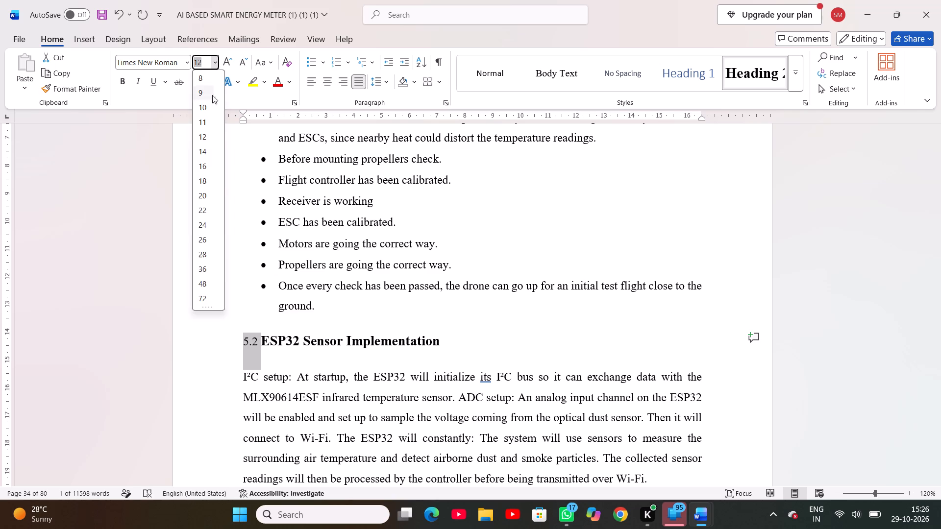
{"action": "left_click", "coordinate": [204, 151]}
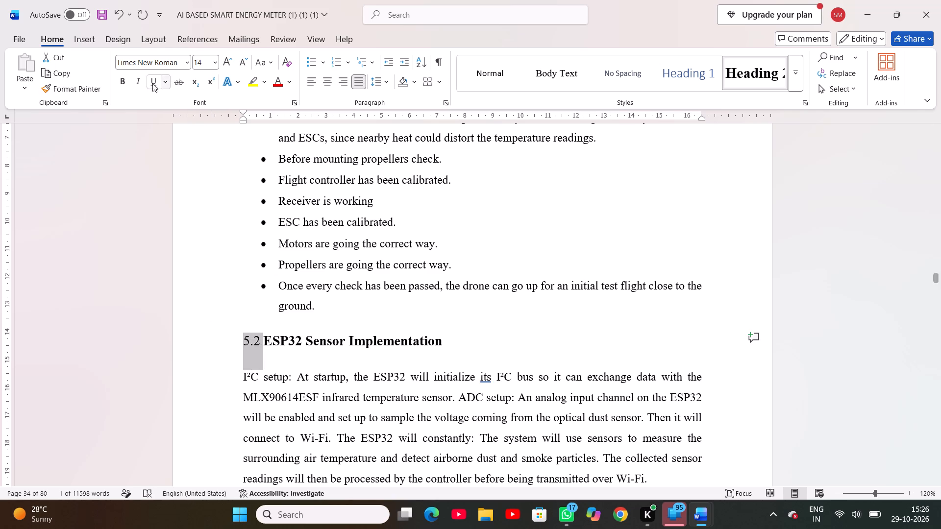
{"action": "left_click", "coordinate": [122, 86]}
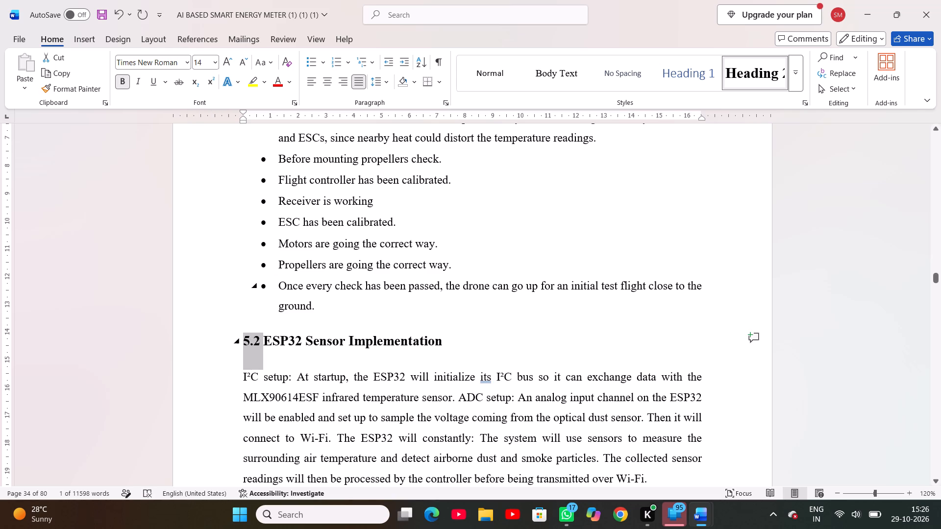
{"action": "left_click", "coordinate": [474, 351]}
Delete the final s of "its" in the I²C setup sentence below the 5.2 ESP32 Sensor Implementation heading.
{"action": "scroll", "coordinate": [474, 351], "scroll_direction": "down", "scroll_amount": 2}
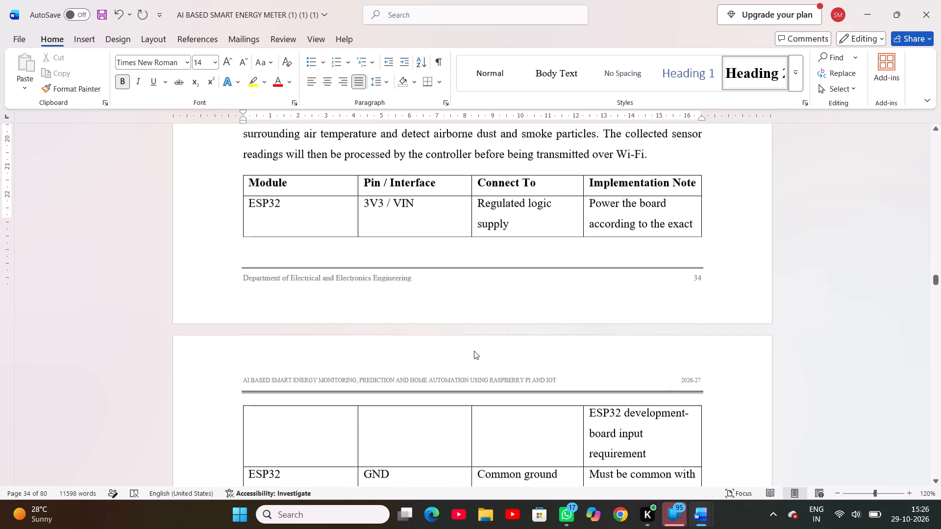
{"action": "scroll", "coordinate": [474, 351], "scroll_direction": "up", "scroll_amount": 1}
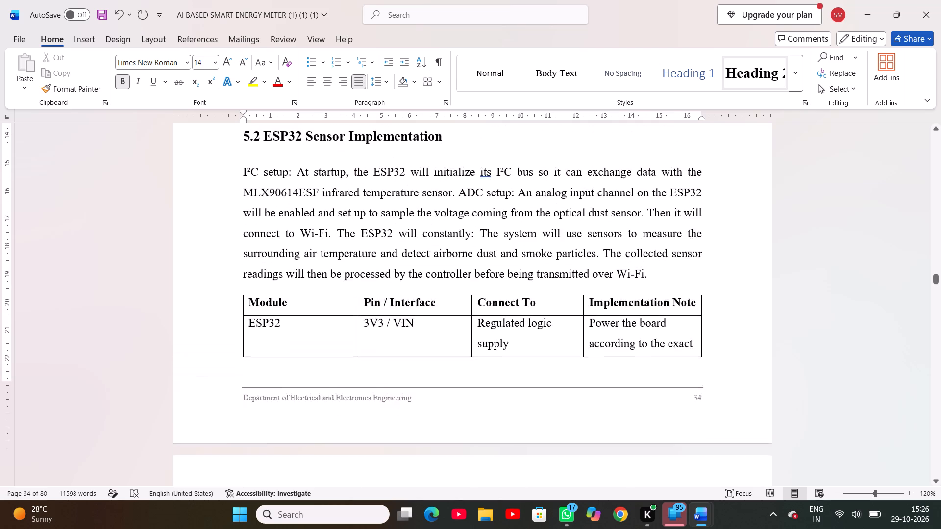
{"action": "scroll", "coordinate": [474, 351], "scroll_direction": "up", "scroll_amount": 1}
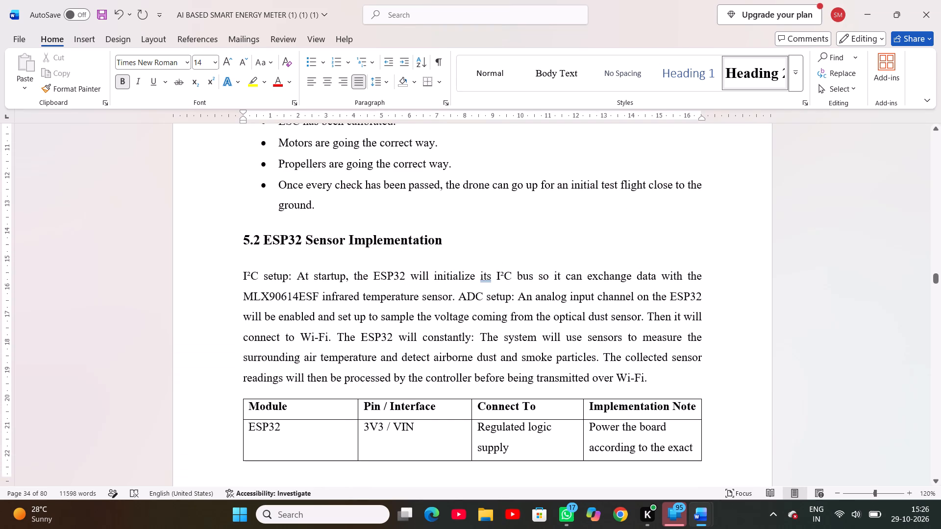
{"action": "left_click", "coordinate": [490, 277]}
{"action": "key", "text": "BackSpace"}
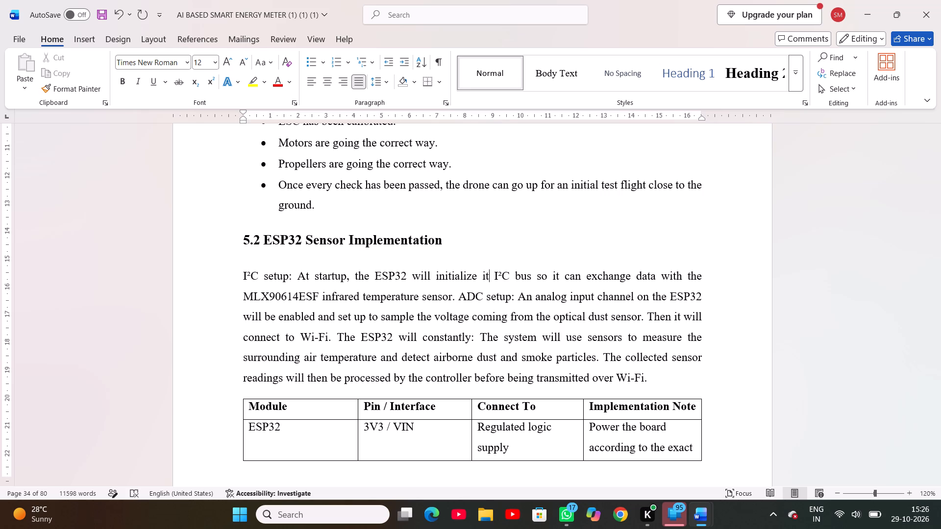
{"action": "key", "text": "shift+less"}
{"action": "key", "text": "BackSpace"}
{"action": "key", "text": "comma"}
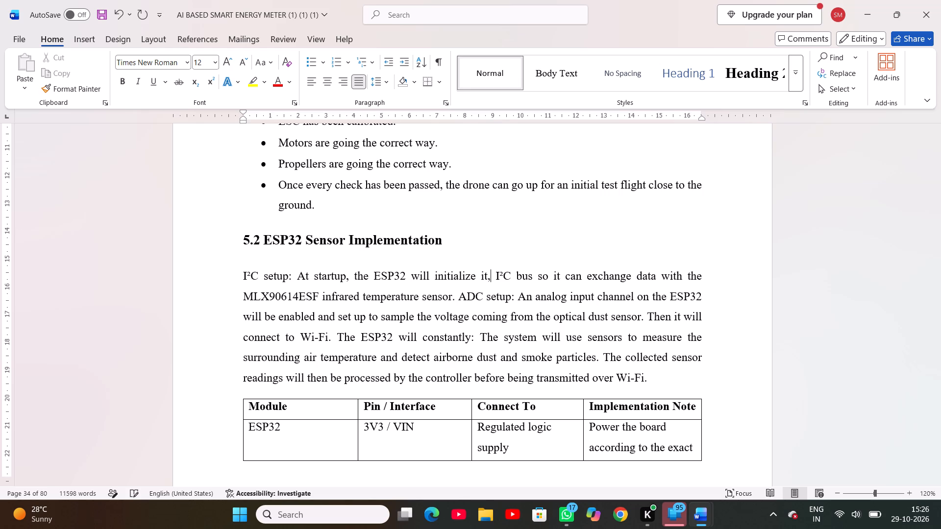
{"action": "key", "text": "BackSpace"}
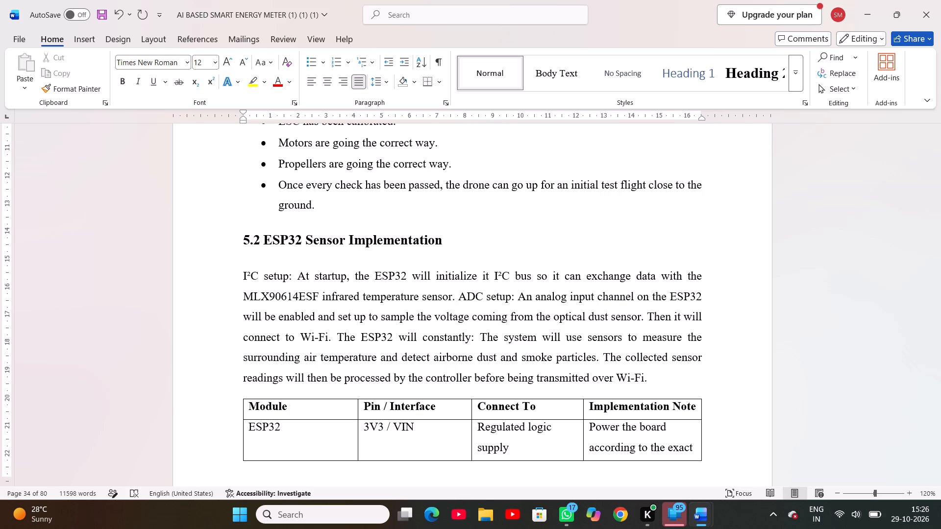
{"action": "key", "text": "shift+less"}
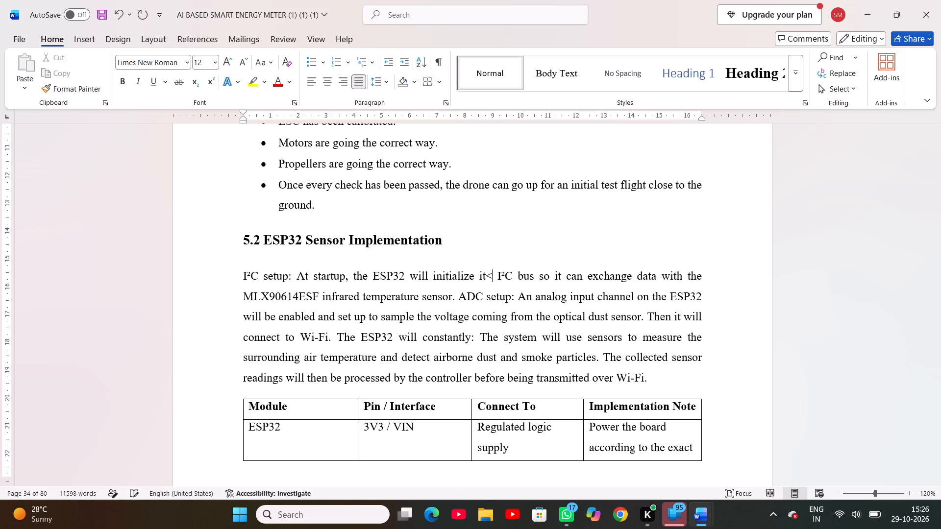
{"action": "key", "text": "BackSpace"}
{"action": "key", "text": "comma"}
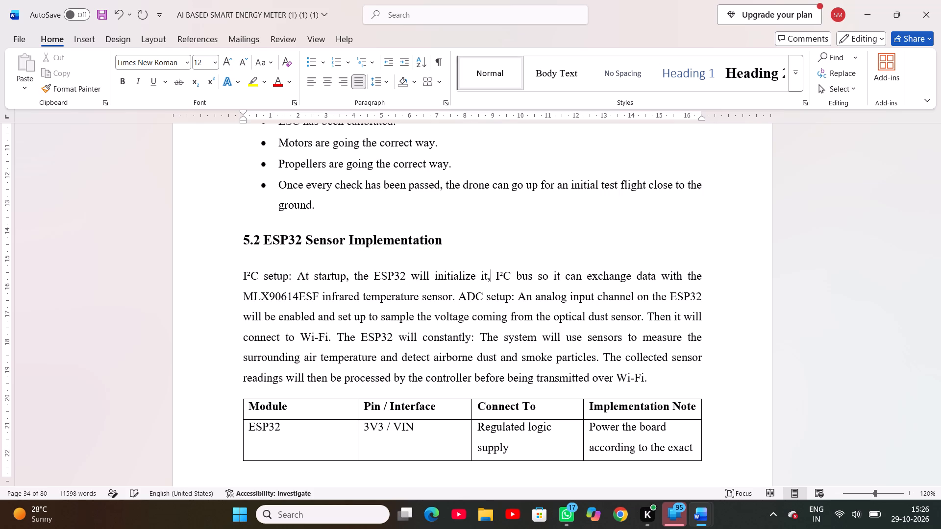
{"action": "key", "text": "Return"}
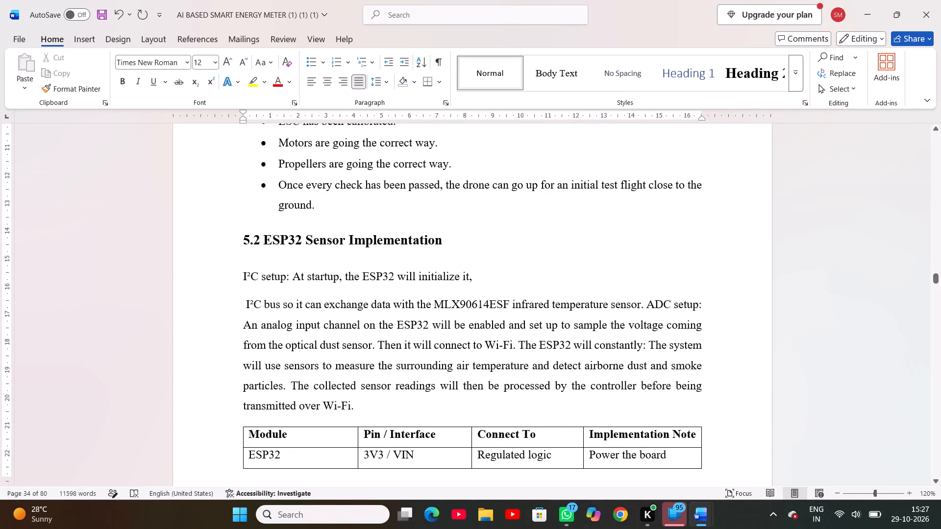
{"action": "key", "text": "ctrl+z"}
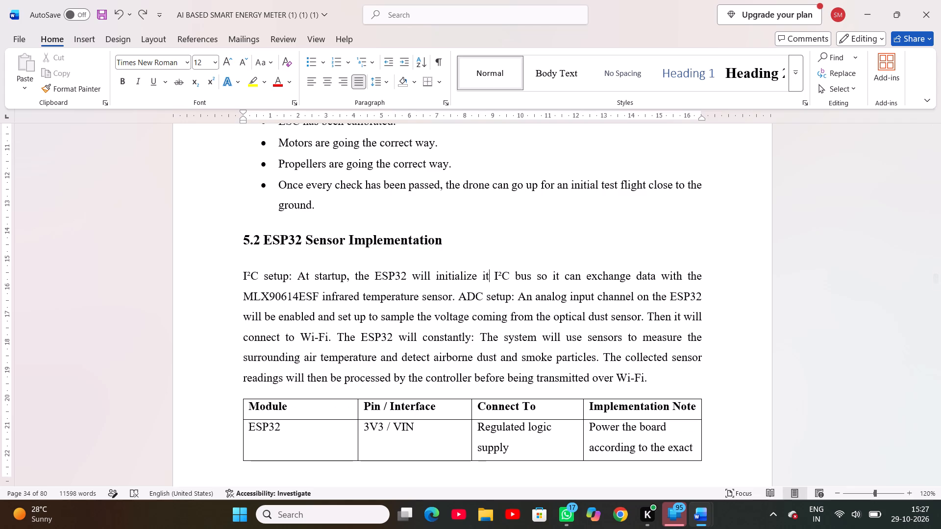
Add an apostrophe and s after "it" so the I²C setup sentence reads "initialize it's I²C bus".
{"action": "key", "text": "apostrophe"}
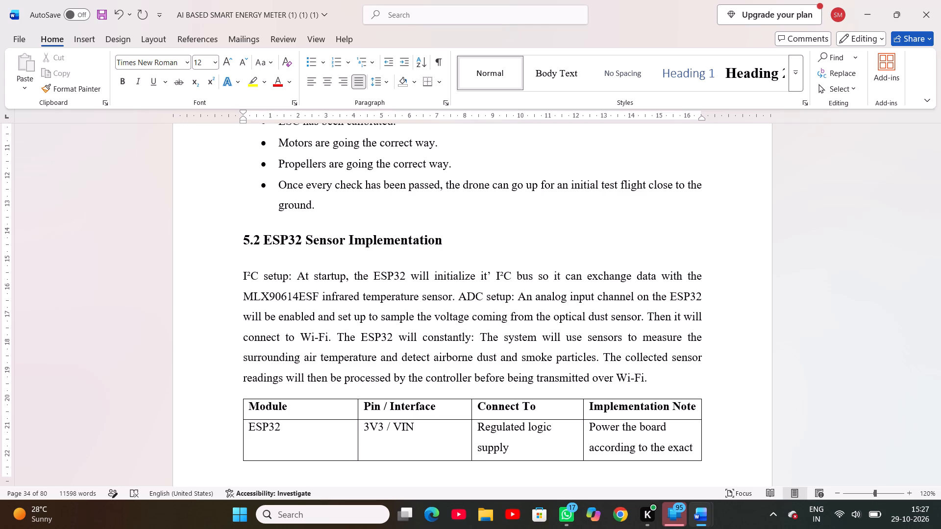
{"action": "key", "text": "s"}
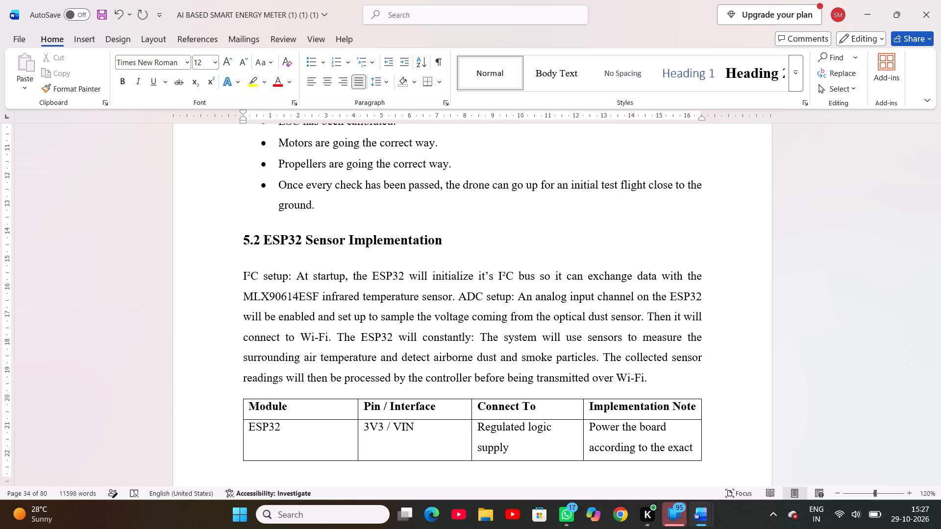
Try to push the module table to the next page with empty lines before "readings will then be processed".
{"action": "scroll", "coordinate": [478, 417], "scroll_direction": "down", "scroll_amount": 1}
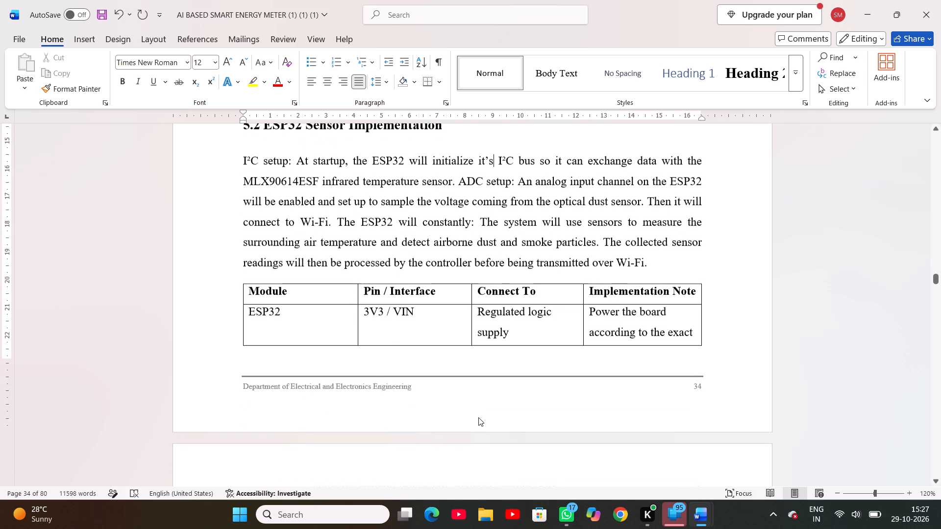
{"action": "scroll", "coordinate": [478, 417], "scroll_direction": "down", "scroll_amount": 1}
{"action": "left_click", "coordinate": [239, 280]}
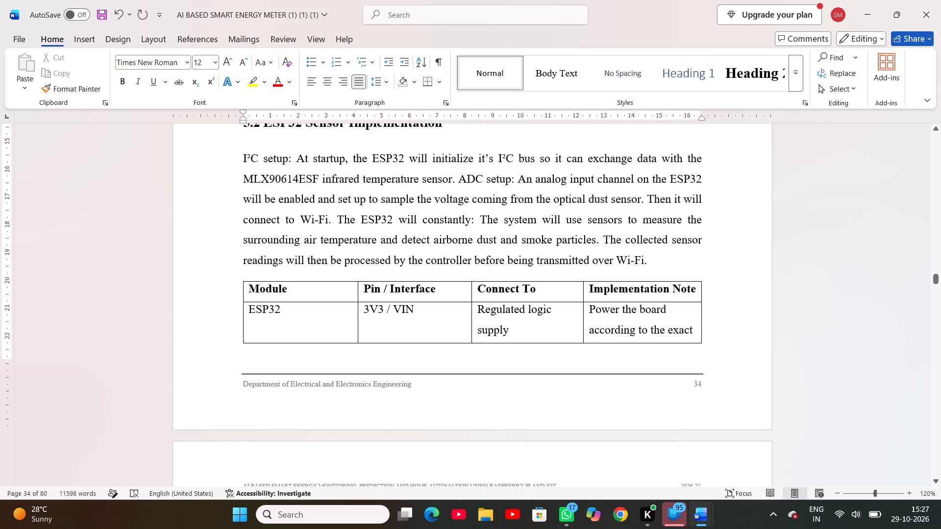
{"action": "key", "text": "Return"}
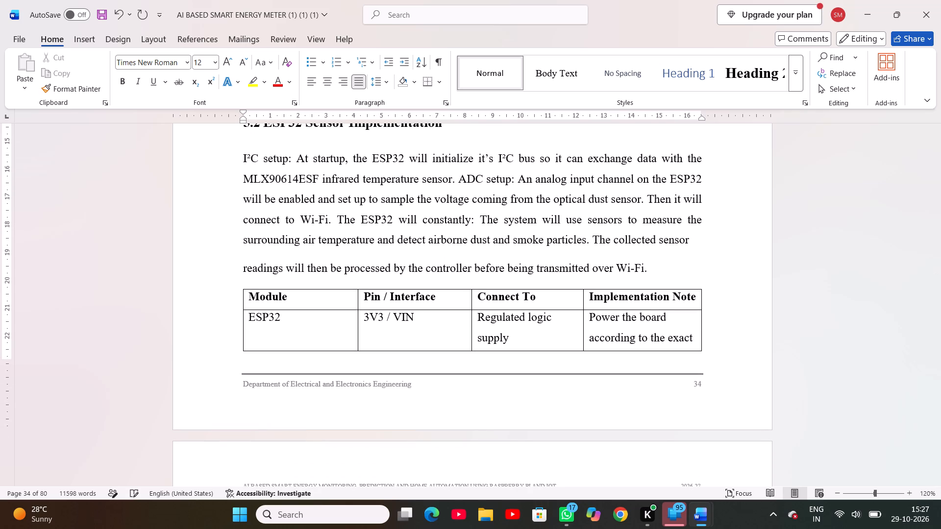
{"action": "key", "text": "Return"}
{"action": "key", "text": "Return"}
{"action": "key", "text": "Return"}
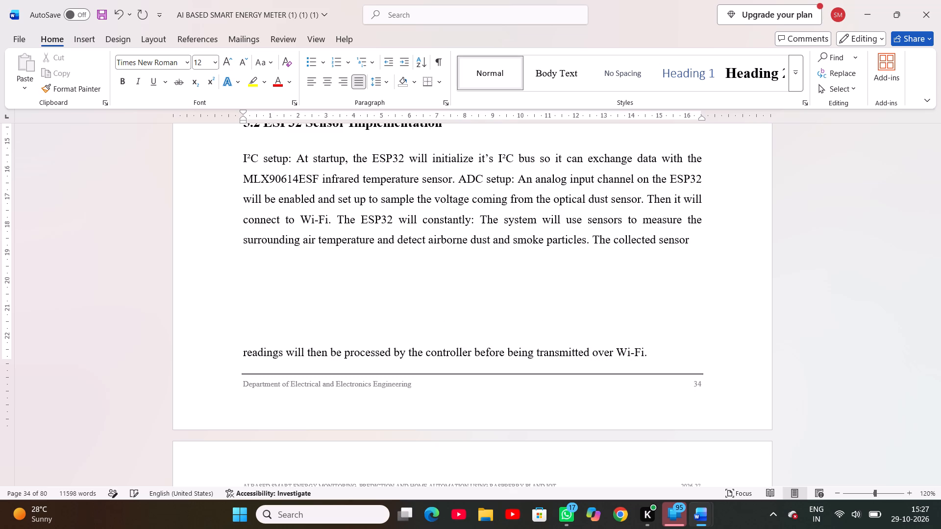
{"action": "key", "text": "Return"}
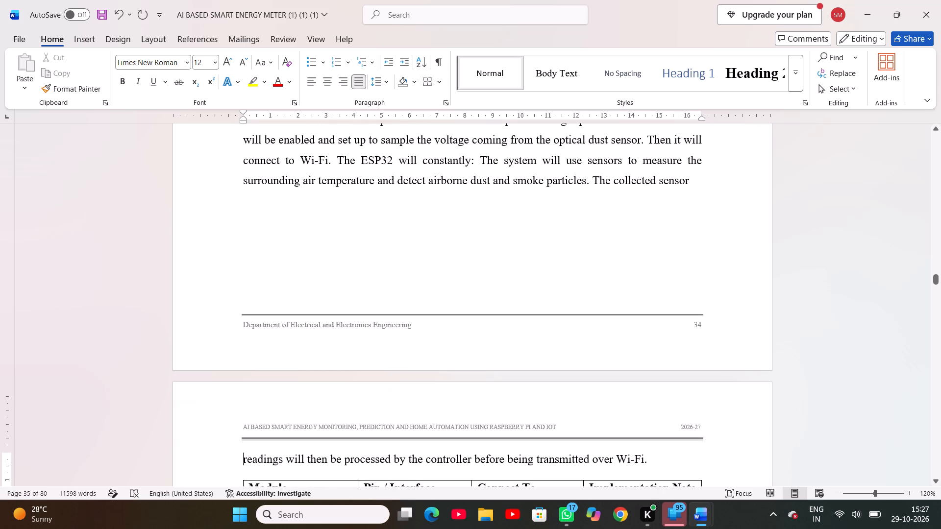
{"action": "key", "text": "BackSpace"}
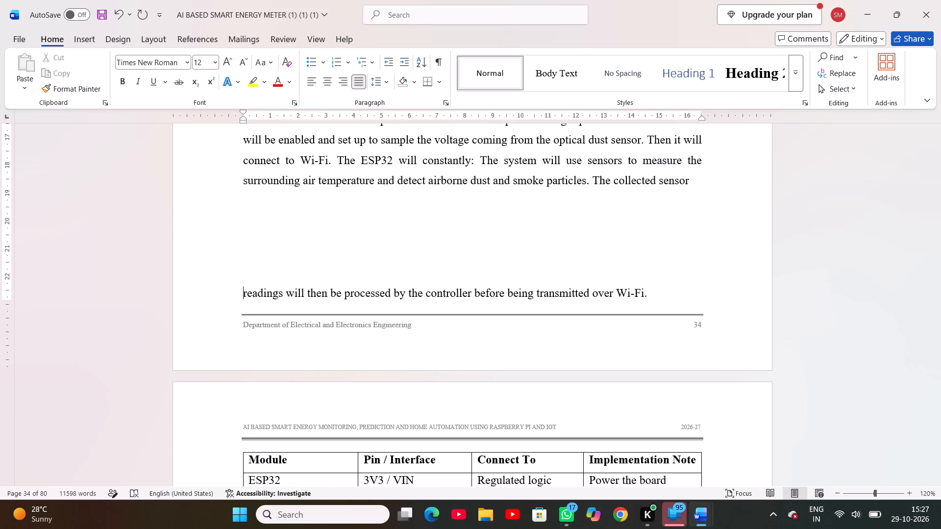
Start "The collected sensor readings will then be processed…" on the next page above the table, with its two parts joined into one paragraph.
{"action": "left_click", "coordinate": [594, 178]}
{"action": "key", "text": "Return"}
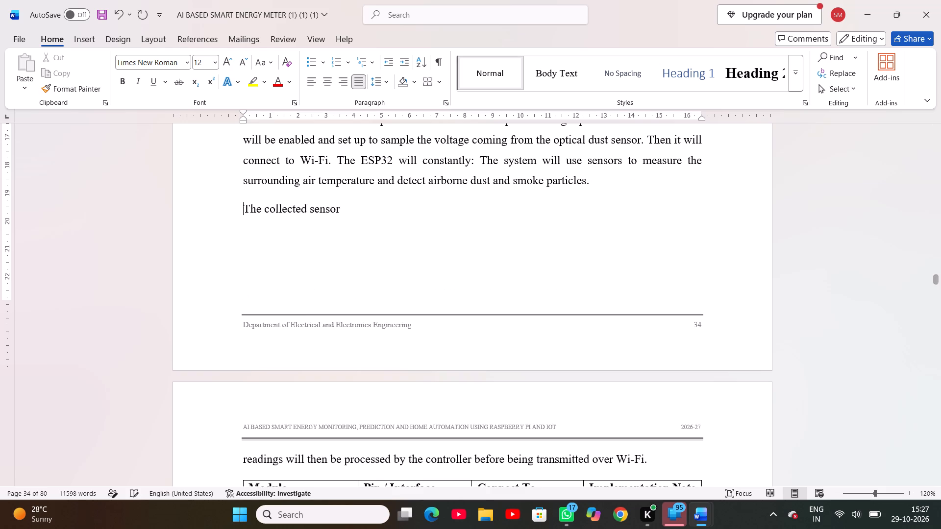
{"action": "key", "text": "Return"}
{"action": "key", "text": "Return"}
{"action": "key", "text": "Return"}
{"action": "key", "text": "Return"}
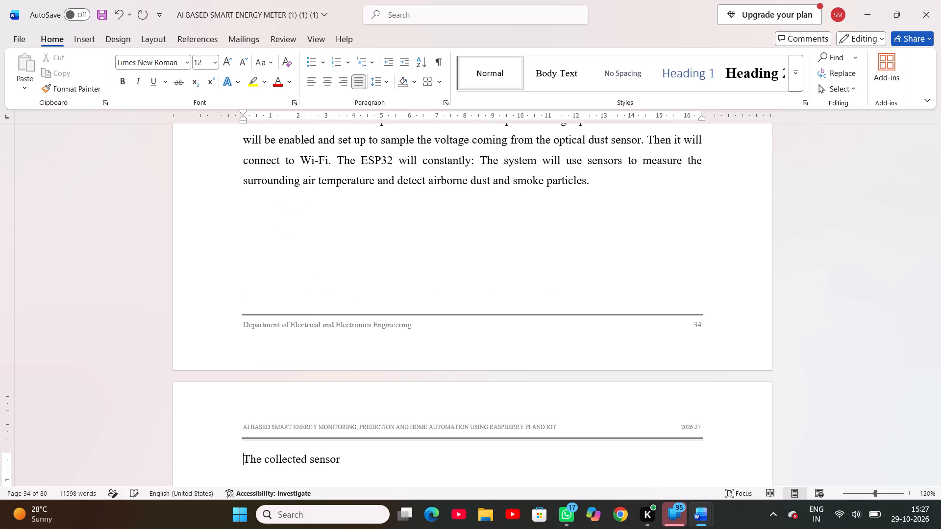
{"action": "scroll", "coordinate": [594, 178], "scroll_direction": "down", "scroll_amount": 1}
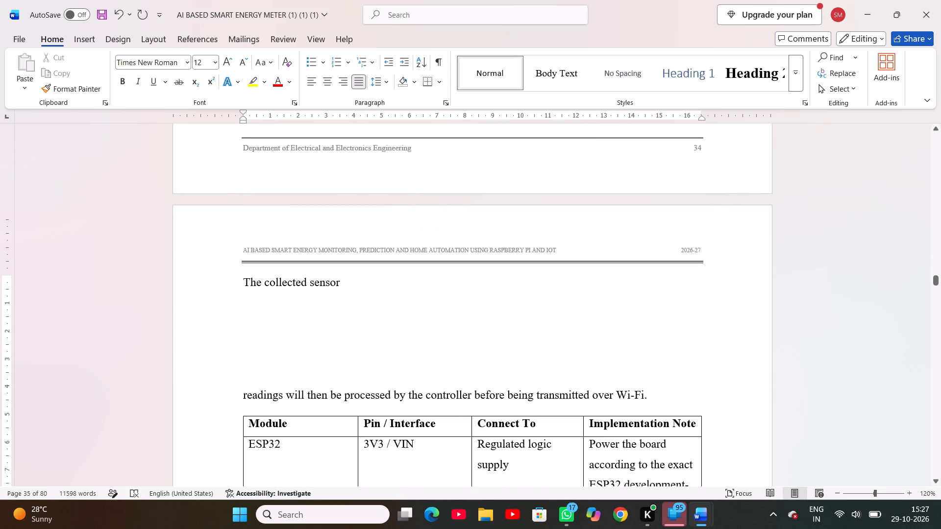
{"action": "left_click", "coordinate": [239, 396]}
{"action": "key", "text": "BackSpace"}
{"action": "key", "text": "BackSpace"}
{"action": "key", "text": "BackSpace"}
{"action": "key", "text": "BackSpace"}
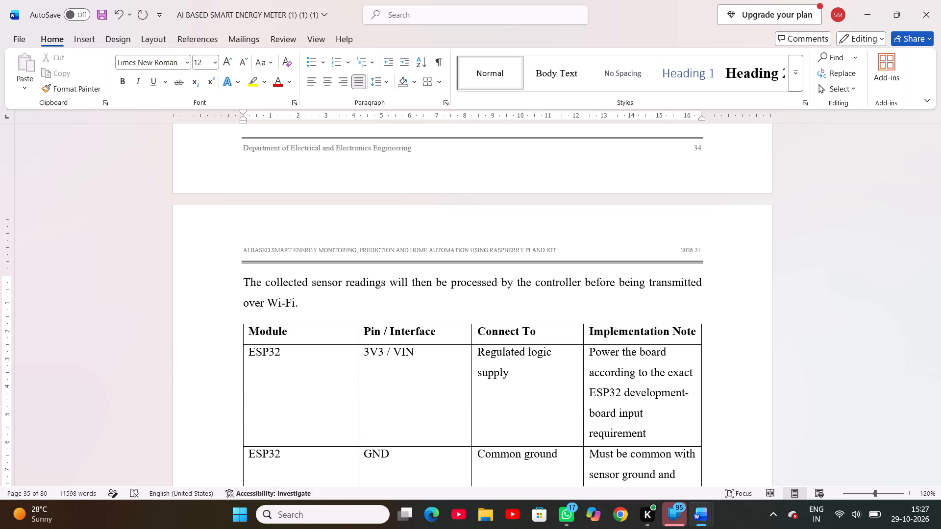
Check the page layout from the 5.1 list through the 5.2 text and its module table.
{"action": "scroll", "coordinate": [239, 396], "scroll_direction": "up", "scroll_amount": 2}
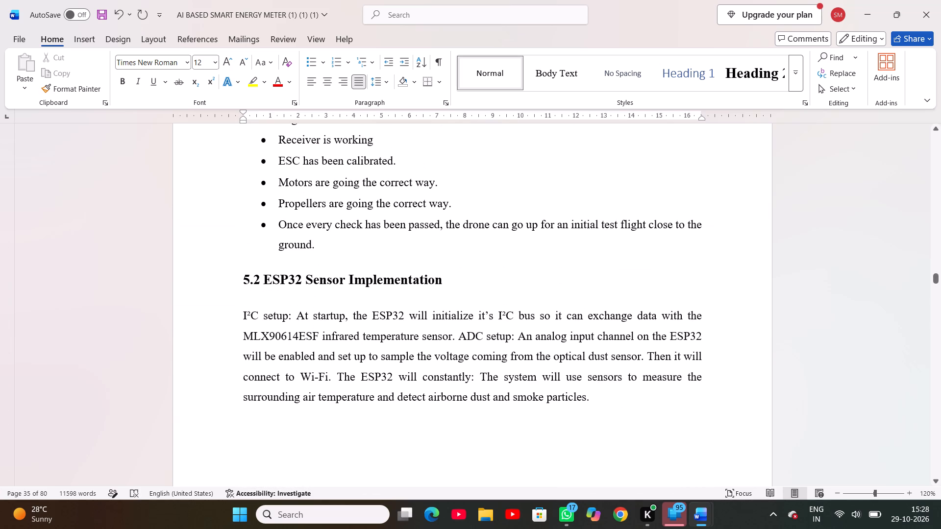
{"action": "scroll", "coordinate": [256, 362], "scroll_direction": "up", "scroll_amount": 3}
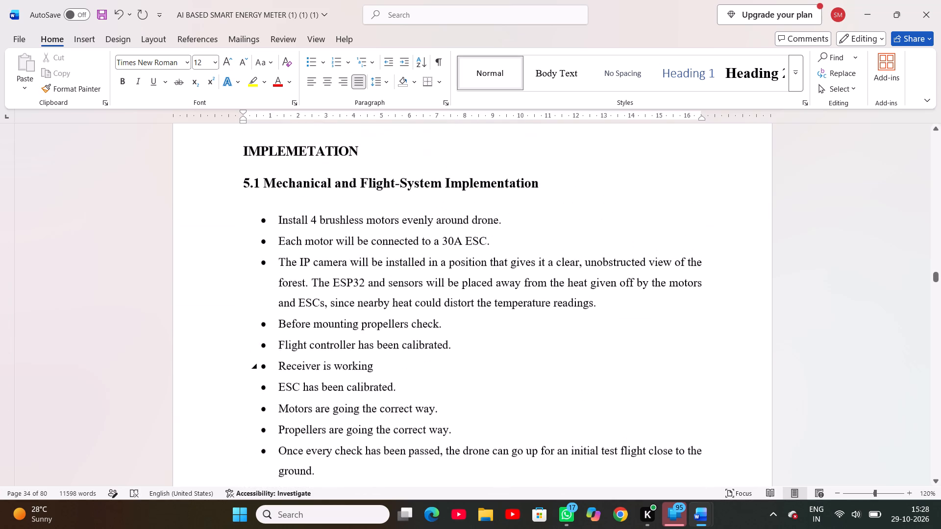
{"action": "scroll", "coordinate": [256, 362], "scroll_direction": "up", "scroll_amount": 1}
{"action": "scroll", "coordinate": [256, 362], "scroll_direction": "down", "scroll_amount": 1}
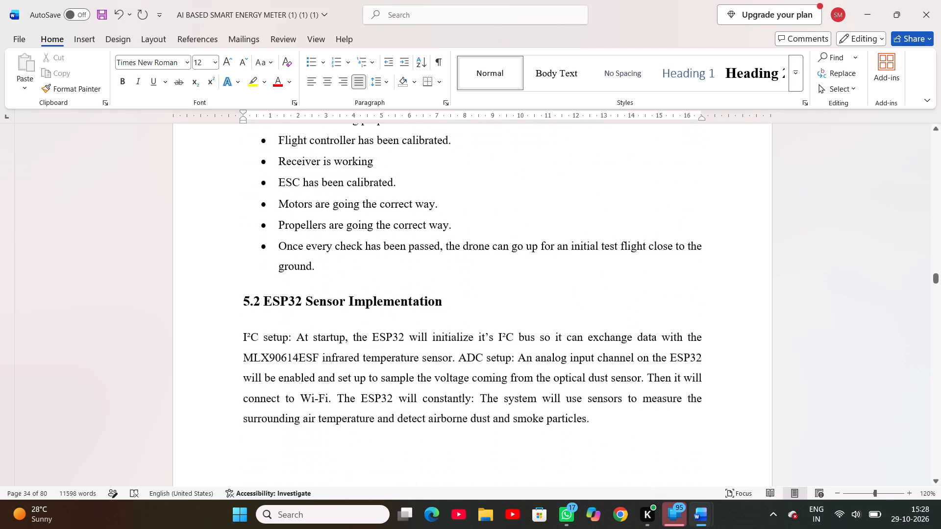
{"action": "scroll", "coordinate": [256, 362], "scroll_direction": "down", "scroll_amount": 3}
{"action": "scroll", "coordinate": [256, 362], "scroll_direction": "up", "scroll_amount": 1}
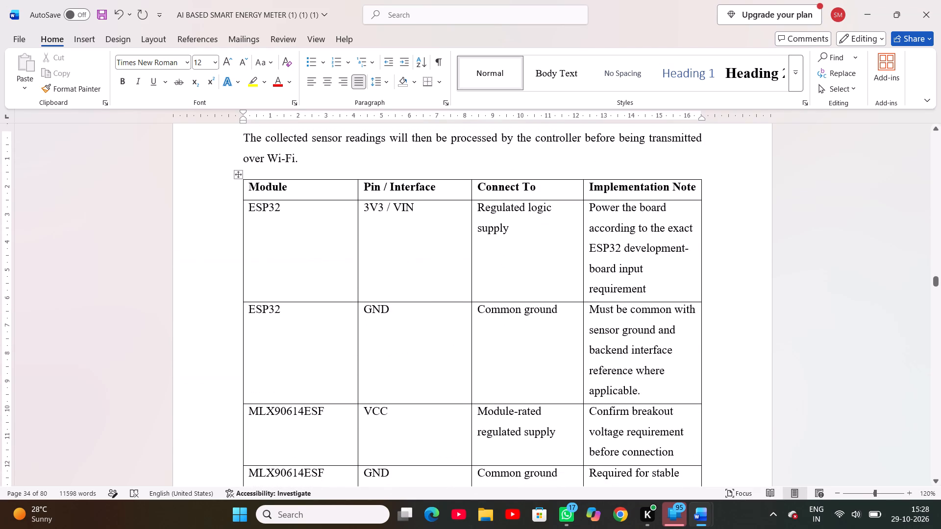
{"action": "scroll", "coordinate": [256, 362], "scroll_direction": "up", "scroll_amount": 1}
{"action": "scroll", "coordinate": [308, 396], "scroll_direction": "down", "scroll_amount": 1}
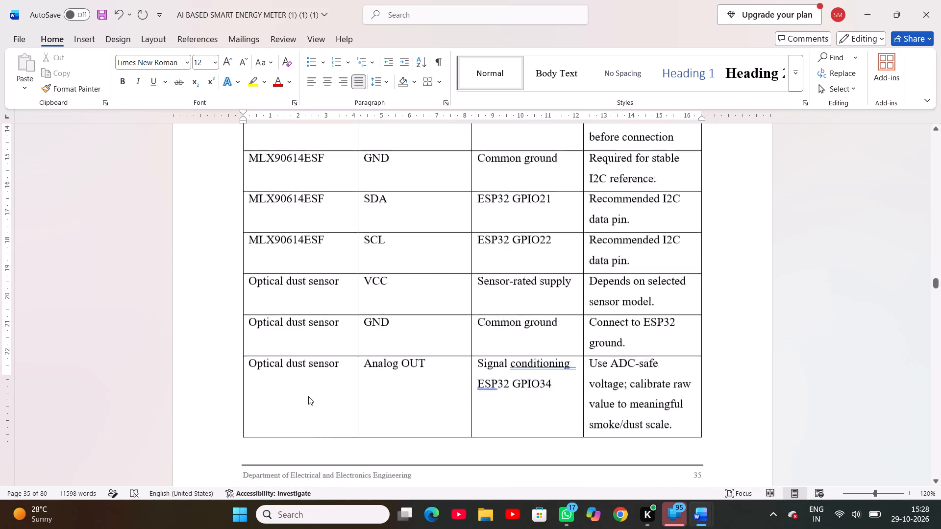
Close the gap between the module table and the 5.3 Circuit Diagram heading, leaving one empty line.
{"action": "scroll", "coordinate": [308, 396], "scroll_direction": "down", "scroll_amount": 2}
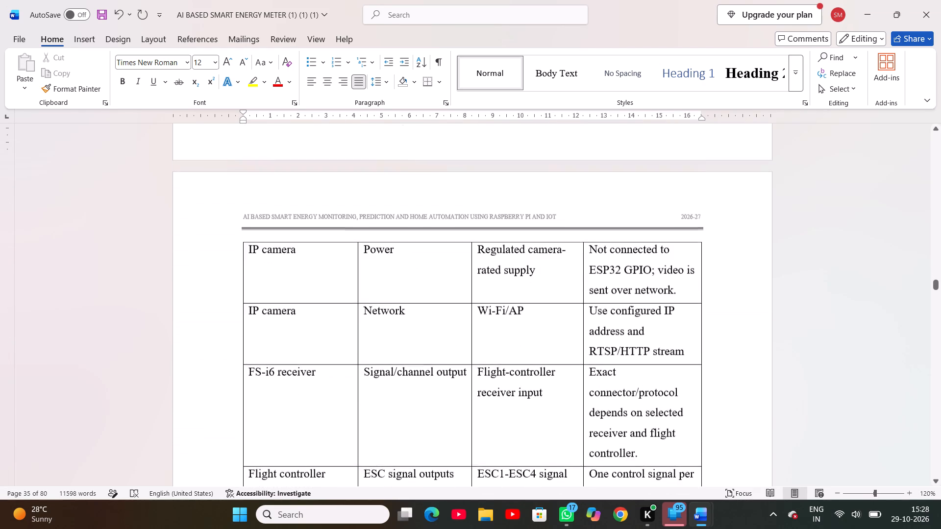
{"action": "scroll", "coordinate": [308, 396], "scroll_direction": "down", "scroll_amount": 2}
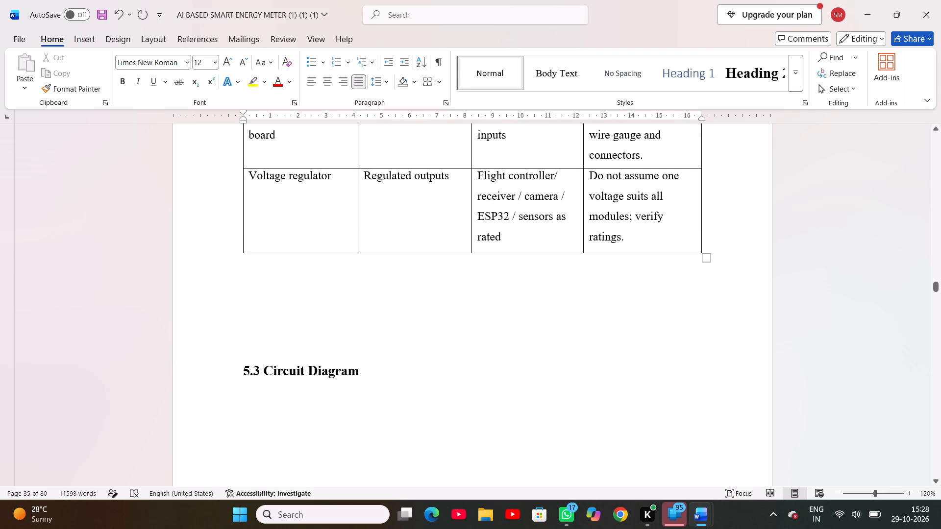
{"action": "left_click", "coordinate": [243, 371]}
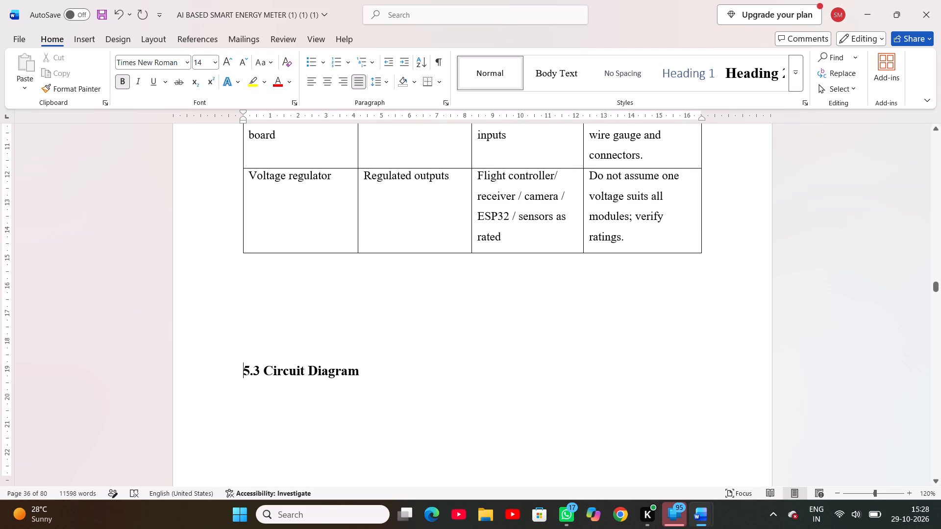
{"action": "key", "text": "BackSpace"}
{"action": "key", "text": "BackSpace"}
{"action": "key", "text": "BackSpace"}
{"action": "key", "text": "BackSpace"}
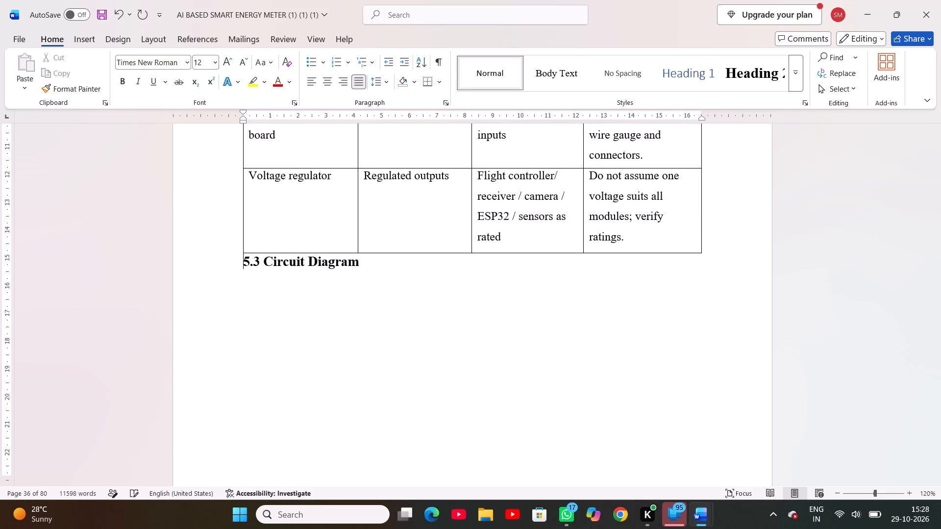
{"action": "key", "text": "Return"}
Insert six empty lines before the 5.3 Circuit Diagram heading to move it onto the page with its diagram.
{"action": "scroll", "coordinate": [243, 371], "scroll_direction": "down", "scroll_amount": 1}
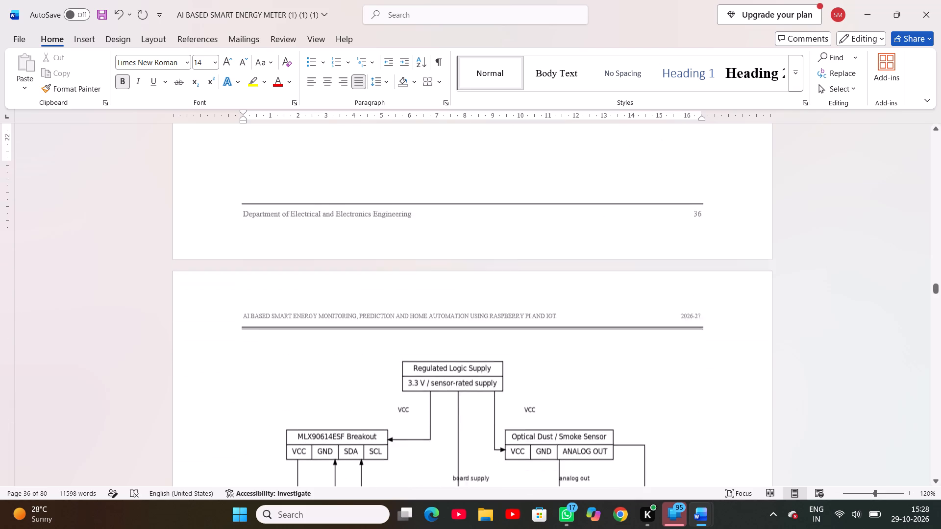
{"action": "scroll", "coordinate": [243, 371], "scroll_direction": "down", "scroll_amount": 1}
{"action": "scroll", "coordinate": [243, 371], "scroll_direction": "up", "scroll_amount": 1}
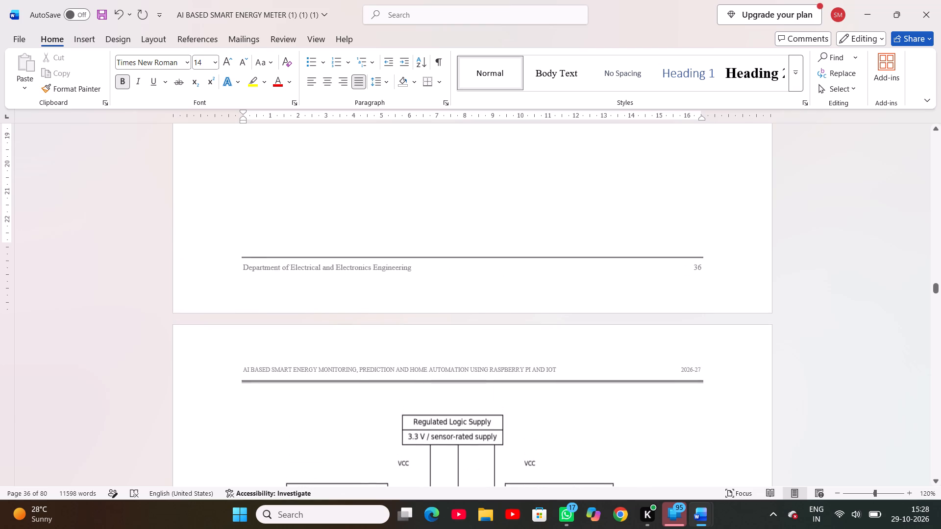
{"action": "scroll", "coordinate": [240, 402], "scroll_direction": "up", "scroll_amount": 1}
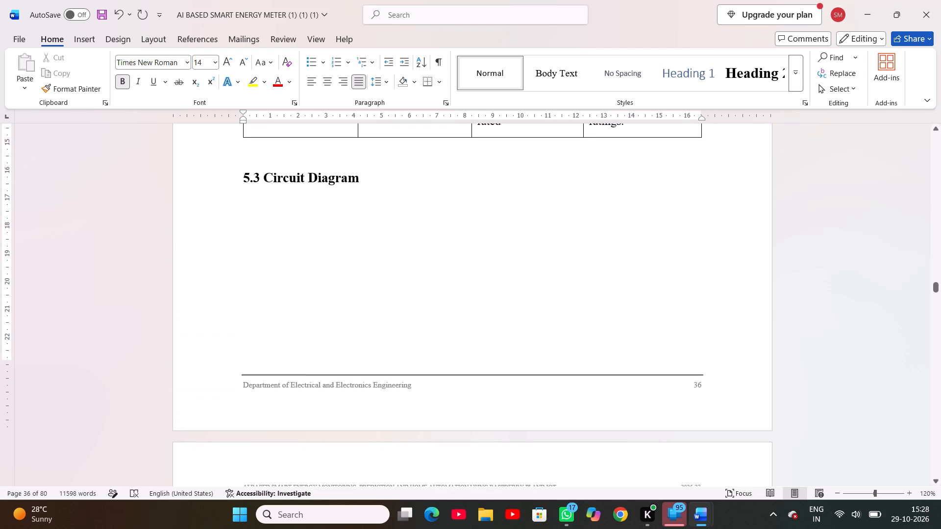
{"action": "left_click", "coordinate": [241, 180]}
{"action": "key", "text": "Return"}
{"action": "key", "text": "Return"}
{"action": "key", "text": "Return"}
{"action": "key", "text": "Return"}
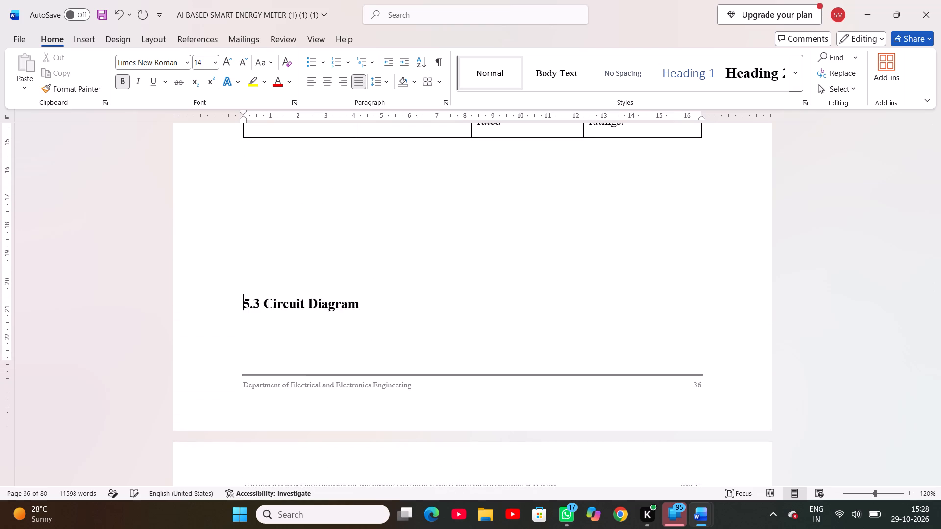
{"action": "key", "text": "Return"}
{"action": "key", "text": "Return"}
{"action": "scroll", "coordinate": [241, 180], "scroll_direction": "down", "scroll_amount": 3}
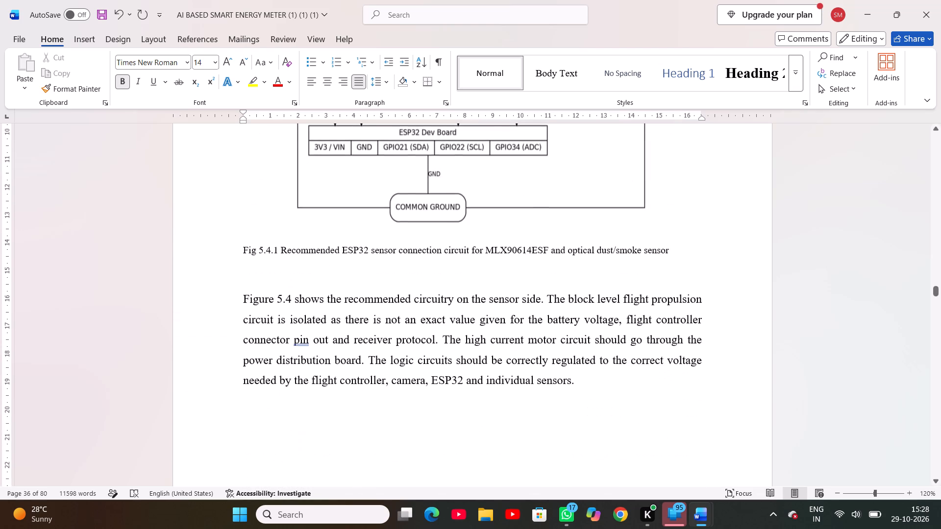
Remove the empty line between the circuit diagram's caption and the paragraph beginning "Figure 5.4 shows the recommended circuitry".
{"action": "scroll", "coordinate": [241, 180], "scroll_direction": "up", "scroll_amount": 2}
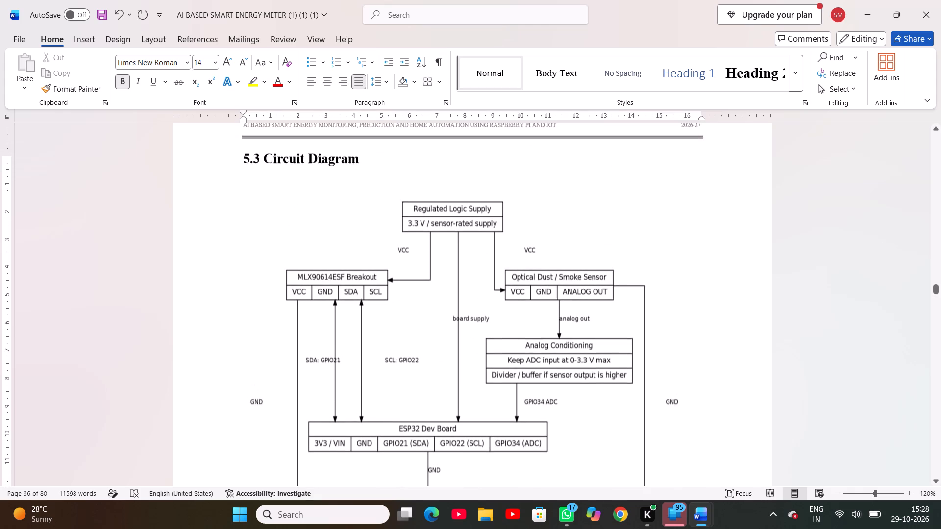
{"action": "scroll", "coordinate": [241, 180], "scroll_direction": "down", "scroll_amount": 2}
{"action": "scroll", "coordinate": [241, 180], "scroll_direction": "up", "scroll_amount": 1}
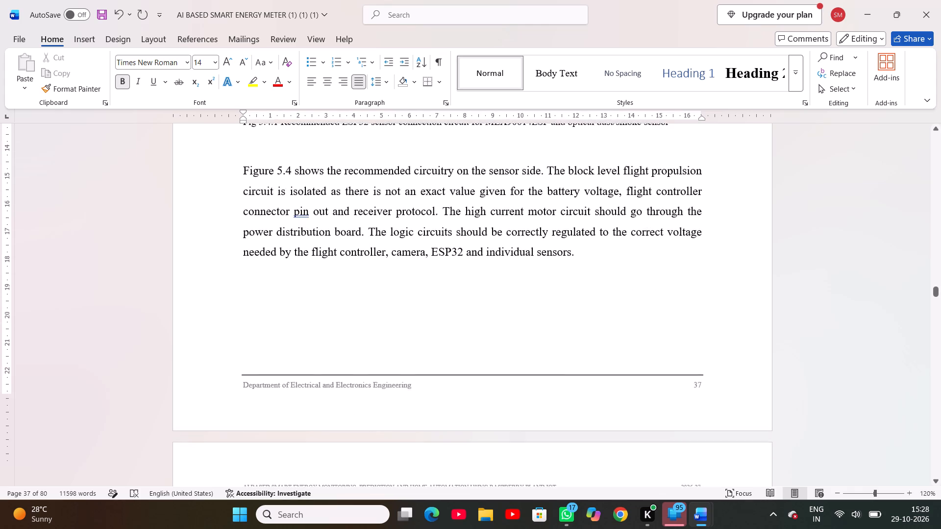
{"action": "scroll", "coordinate": [241, 180], "scroll_direction": "up", "scroll_amount": 1}
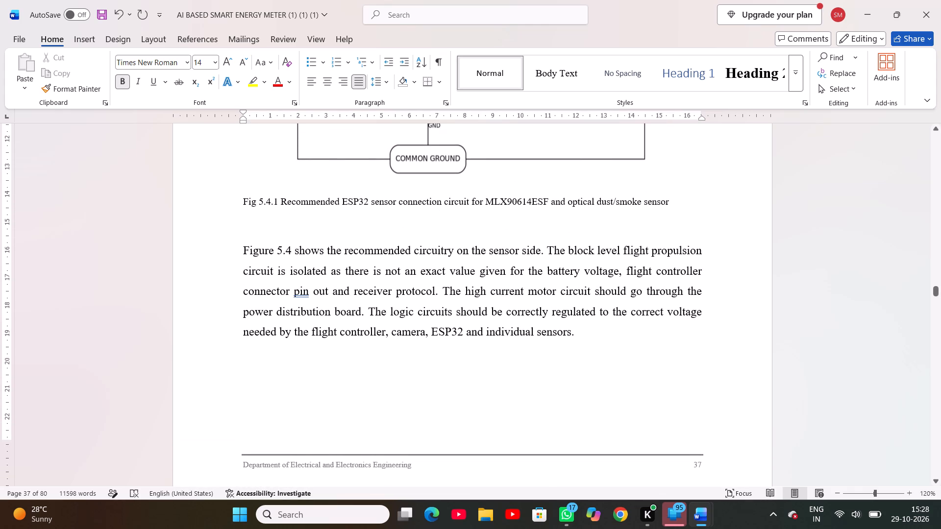
{"action": "left_click", "coordinate": [244, 250]}
{"action": "key", "text": "BackSpace"}
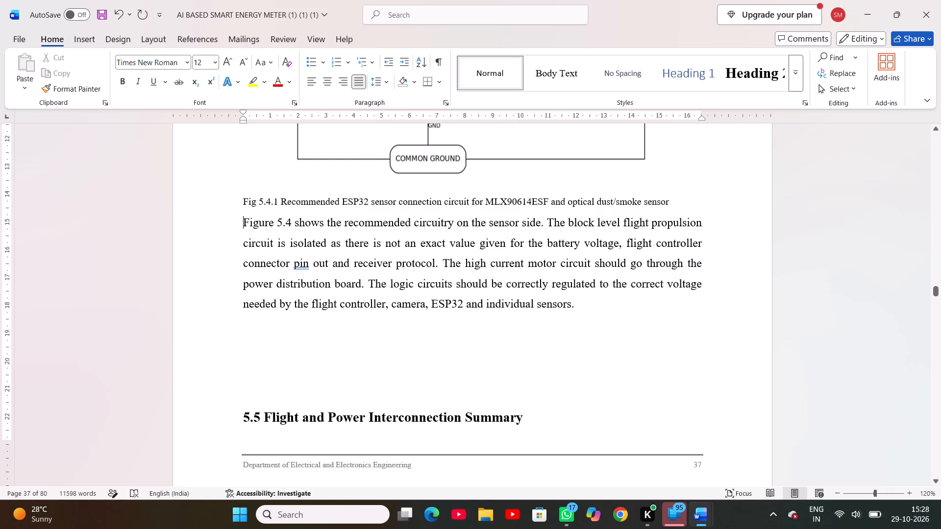
Change the figure reference at the start of the paragraph below the circuit diagram to Figure 5.3.
{"action": "scroll", "coordinate": [247, 201], "scroll_direction": "up", "scroll_amount": 2}
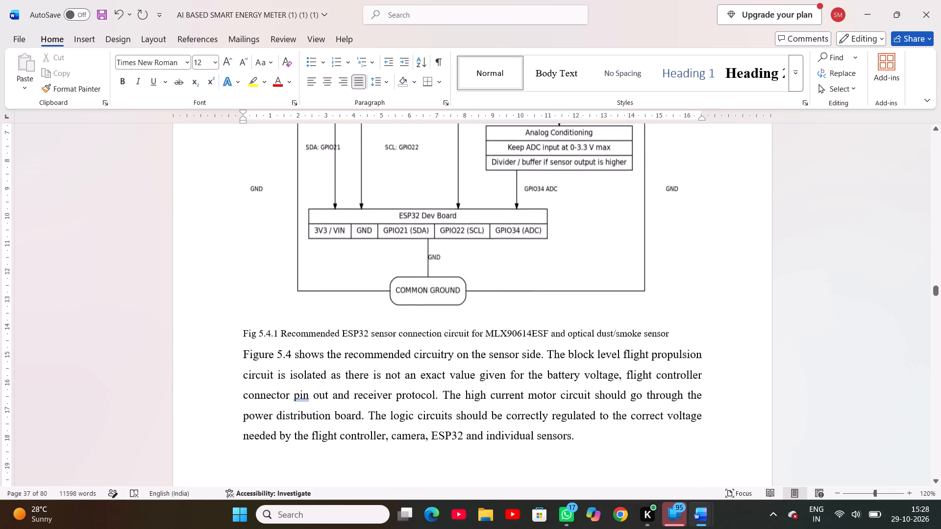
{"action": "scroll", "coordinate": [247, 201], "scroll_direction": "up", "scroll_amount": 2}
{"action": "scroll", "coordinate": [247, 201], "scroll_direction": "down", "scroll_amount": 1}
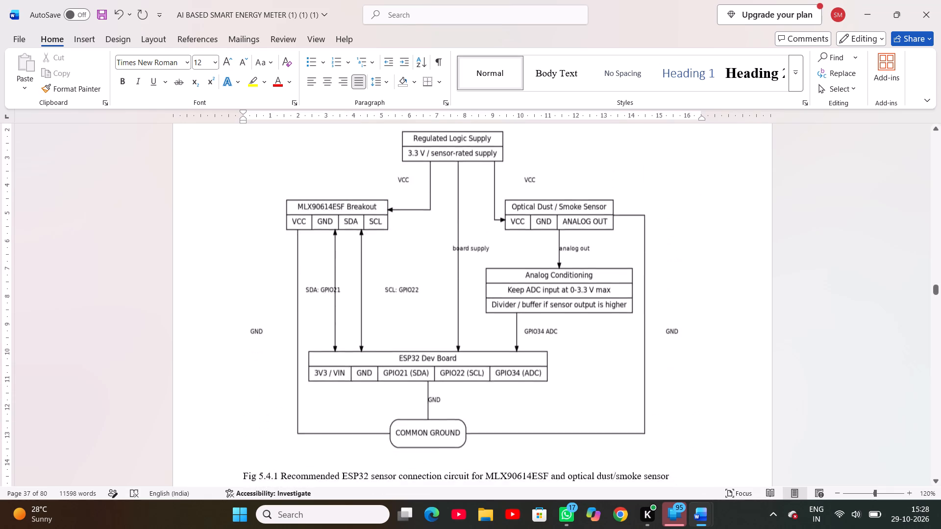
{"action": "scroll", "coordinate": [247, 201], "scroll_direction": "down", "scroll_amount": 1}
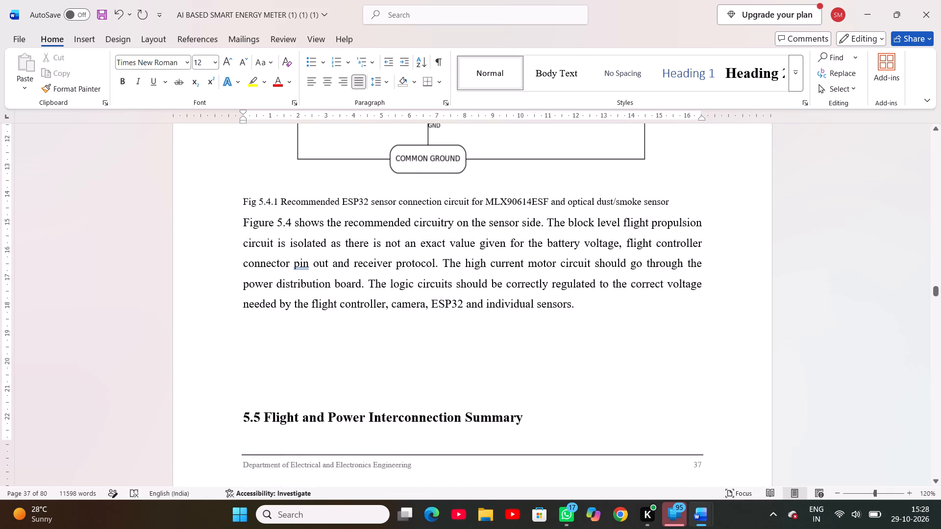
{"action": "left_click", "coordinate": [290, 218]}
{"action": "scroll", "coordinate": [290, 218], "scroll_direction": "up", "scroll_amount": 1}
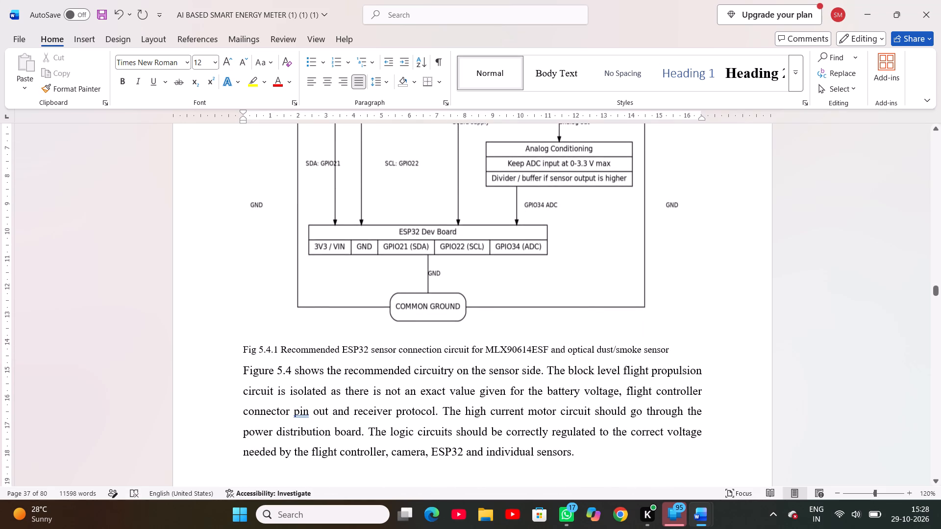
{"action": "key", "text": "BackSpace"}
{"action": "key", "text": "3"}
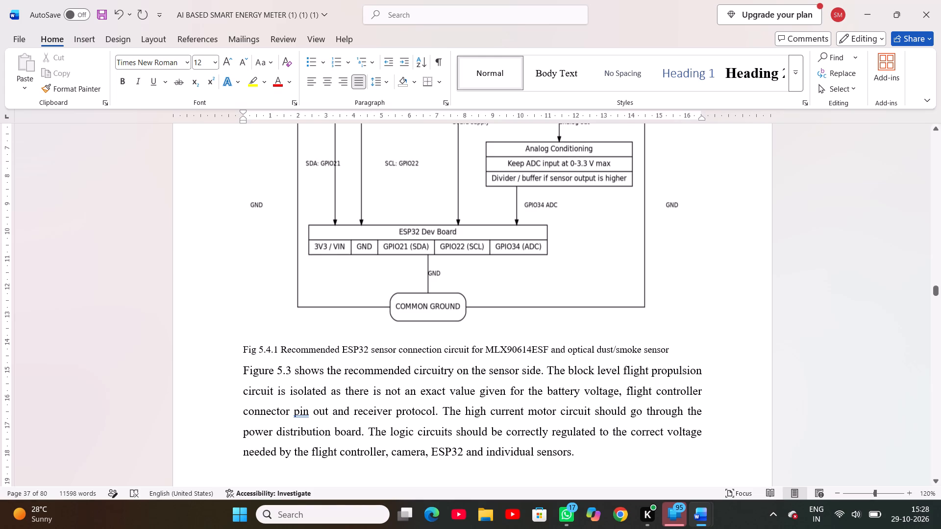
Renumber the ESP32 sensor connection circuit caption as Fig 5.3.
{"action": "left_click", "coordinate": [276, 348]}
{"action": "key", "text": "BackSpace"}
{"action": "key", "text": "BackSpace"}
{"action": "key", "text": "BackSpace"}
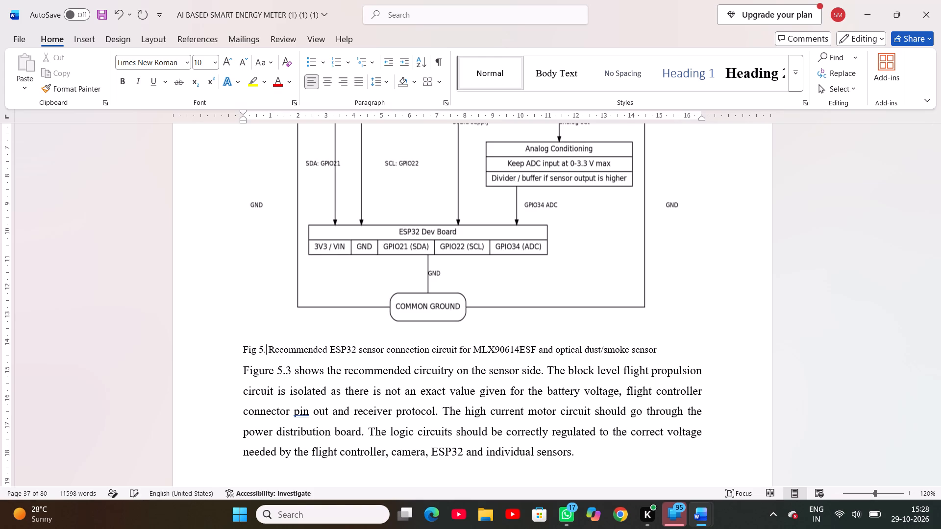
{"action": "key", "text": "3"}
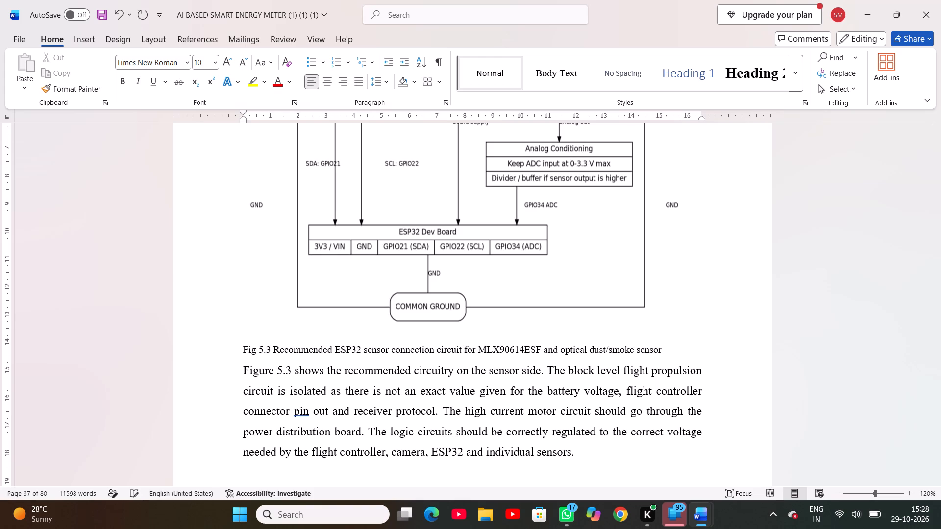
Apply the blue text effect to the whole Fig 5.3 caption line.
{"action": "left_click_drag", "start_coordinate": [244, 350], "coordinate": [300, 349]}
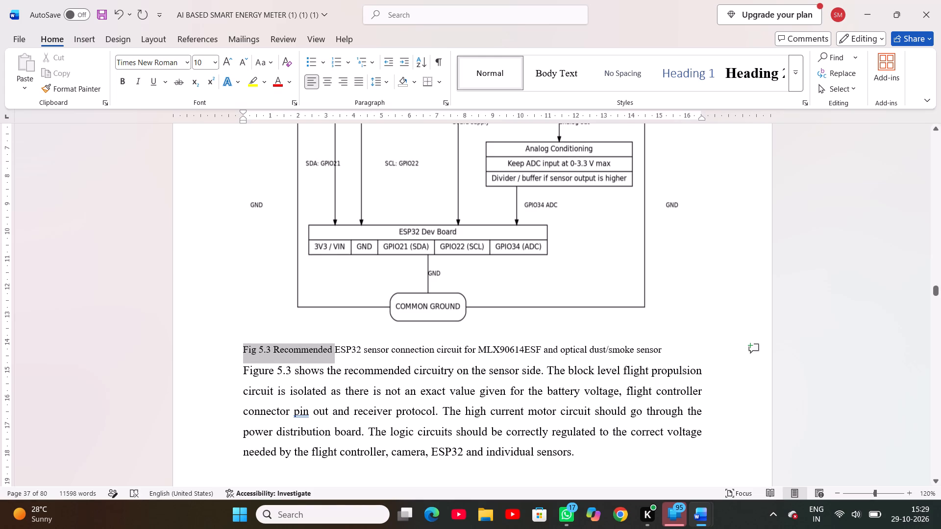
{"action": "left_click_drag", "start_coordinate": [300, 349], "coordinate": [652, 361]}
{"action": "scroll", "coordinate": [366, 357], "scroll_direction": "right", "scroll_amount": 4}
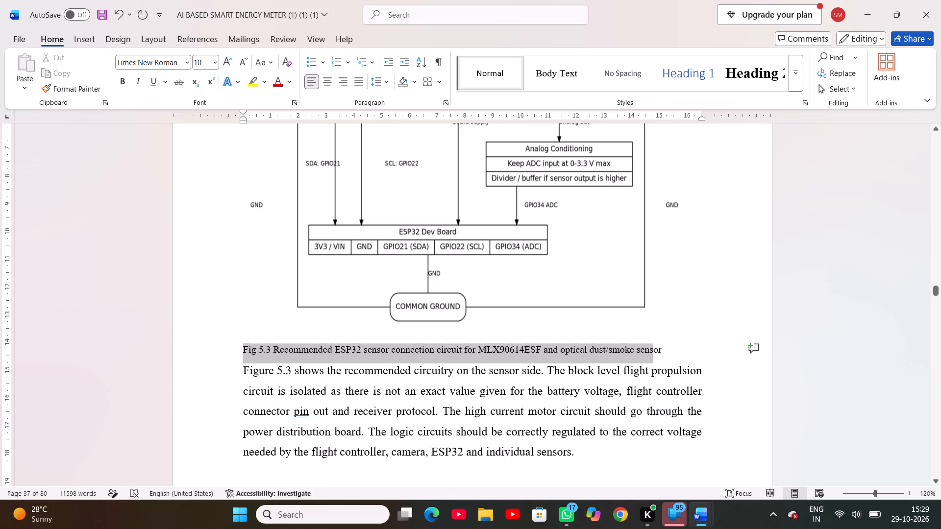
{"action": "scroll", "coordinate": [652, 361], "scroll_direction": "right", "scroll_amount": 1}
{"action": "left_click_drag", "start_coordinate": [652, 361], "coordinate": [661, 361]}
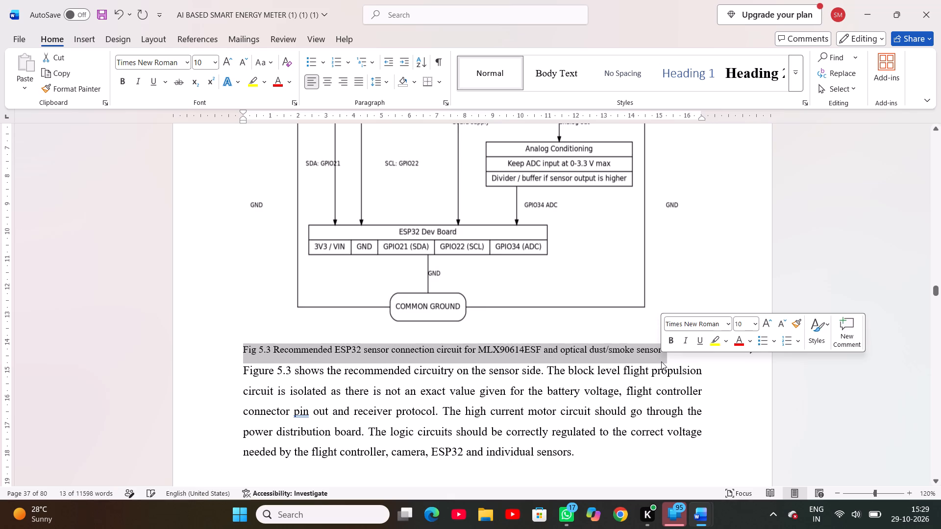
{"action": "left_click", "coordinate": [238, 85]}
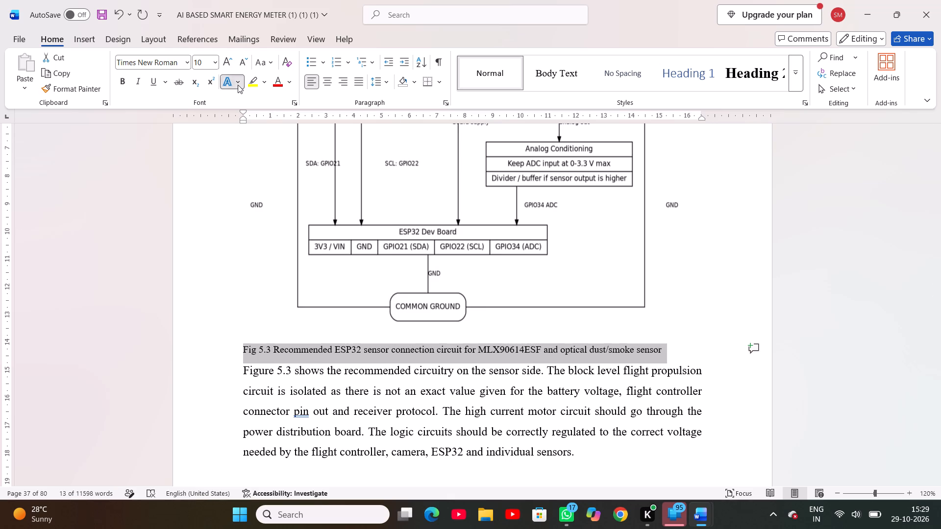
{"action": "left_click", "coordinate": [273, 110]}
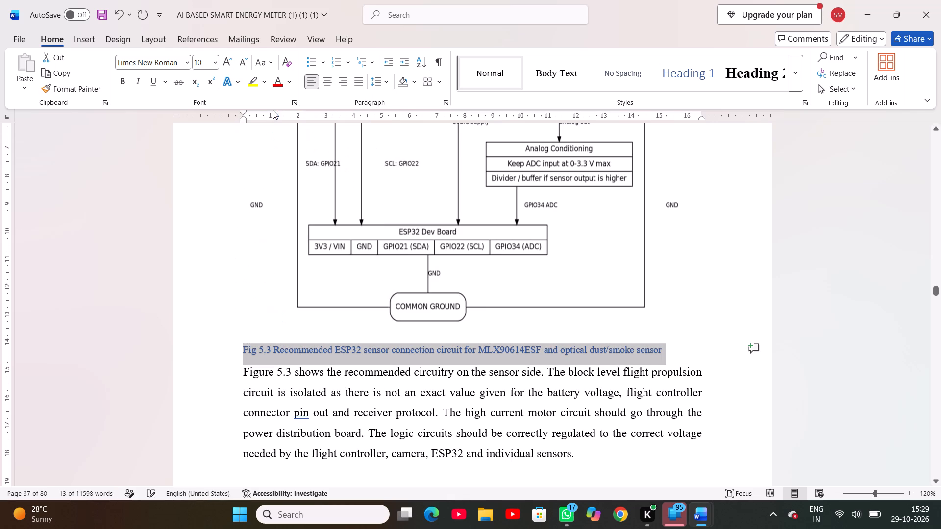
{"action": "left_click", "coordinate": [347, 328]}
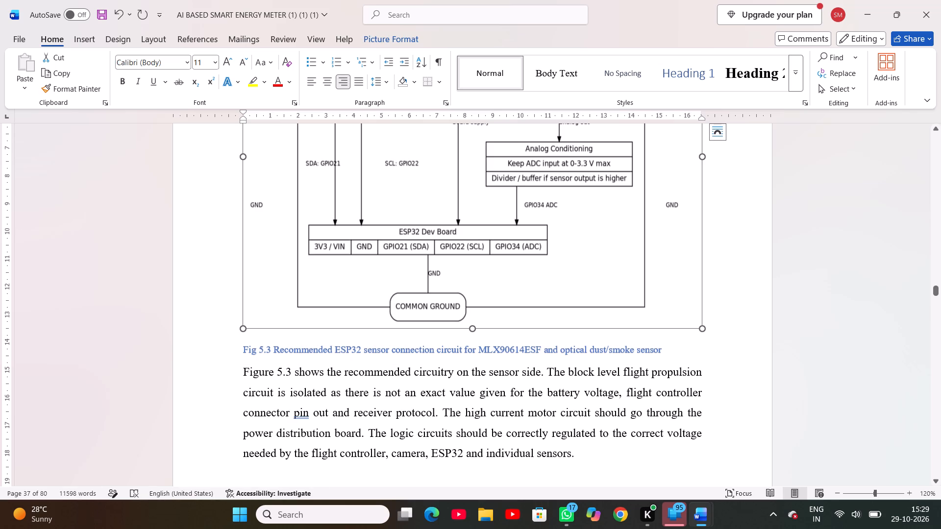
Delete the three empty lines above the 5.5 Flight and Power Interconnection Summary heading so it directly follows the paragraph.
{"action": "scroll", "coordinate": [382, 408], "scroll_direction": "down", "scroll_amount": 1}
{"action": "left_click", "coordinate": [387, 396]}
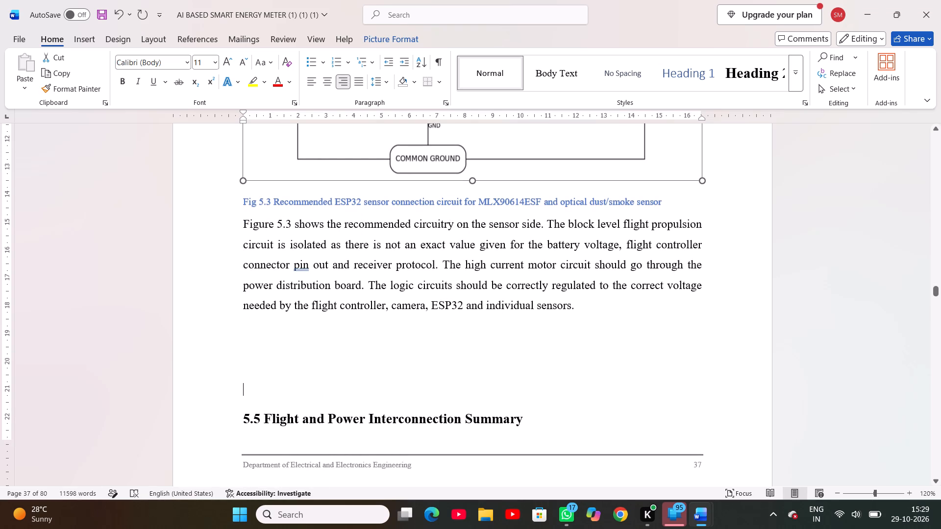
{"action": "left_click", "coordinate": [242, 420]}
{"action": "key", "text": "BackSpace"}
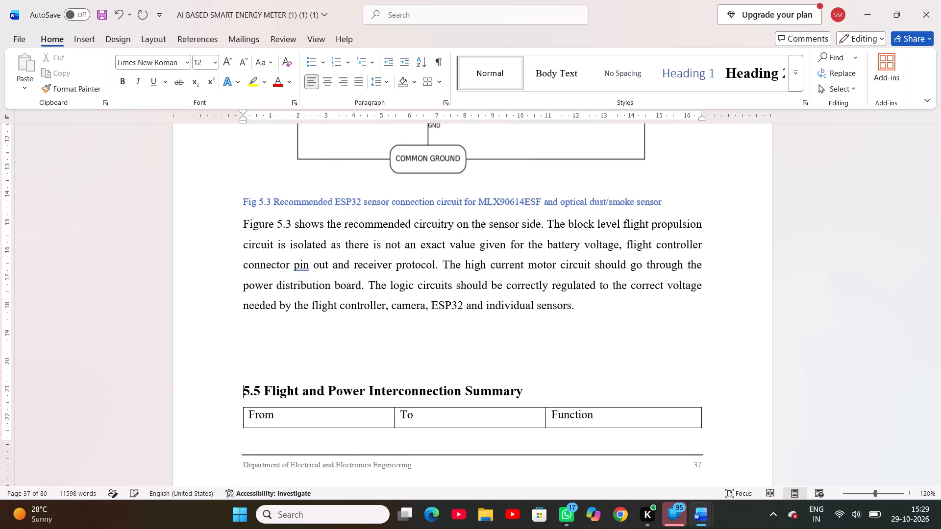
{"action": "key", "text": "BackSpace"}
{"action": "key", "text": "BackSpace"}
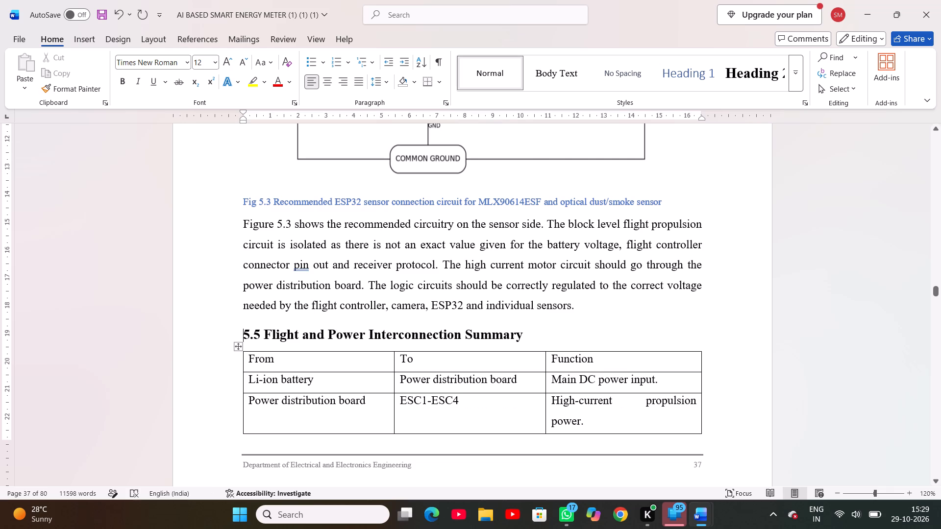
Renumber the Flight and Power Interconnection Summary heading as 5.4.
{"action": "left_click", "coordinate": [260, 334]}
{"action": "key", "text": "BackSpace"}
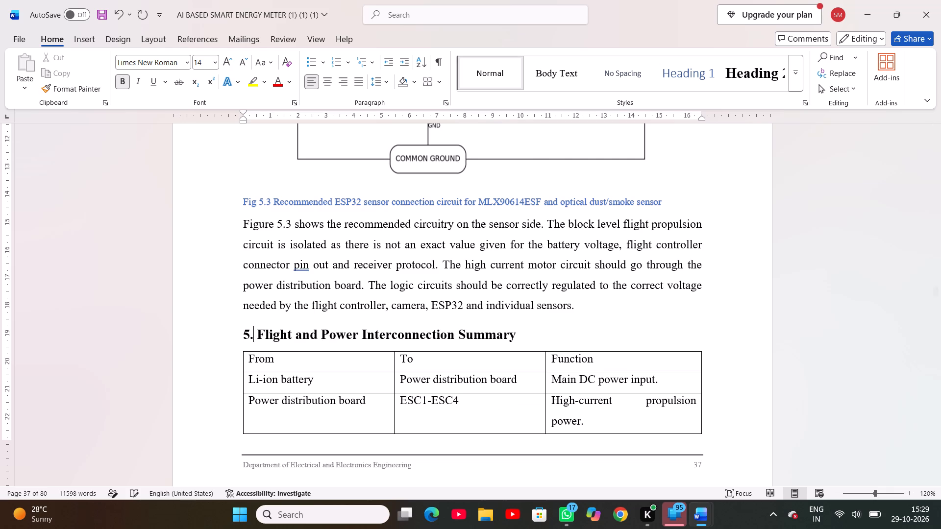
{"action": "key", "text": "4"}
Insert four empty lines before the 5.4 heading to move it onto the next page with its whole table.
{"action": "scroll", "coordinate": [260, 334], "scroll_direction": "down", "scroll_amount": 2}
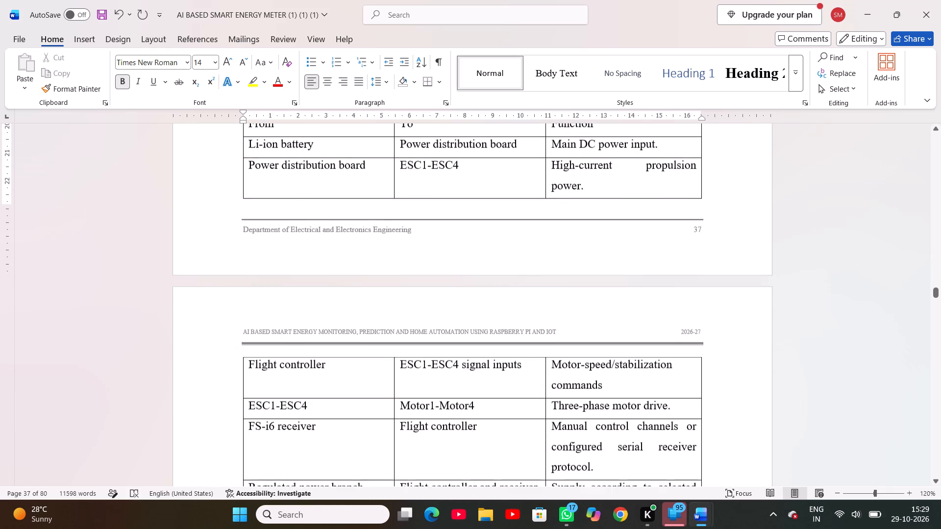
{"action": "scroll", "coordinate": [260, 334], "scroll_direction": "down", "scroll_amount": 1}
{"action": "scroll", "coordinate": [260, 334], "scroll_direction": "up", "scroll_amount": 1}
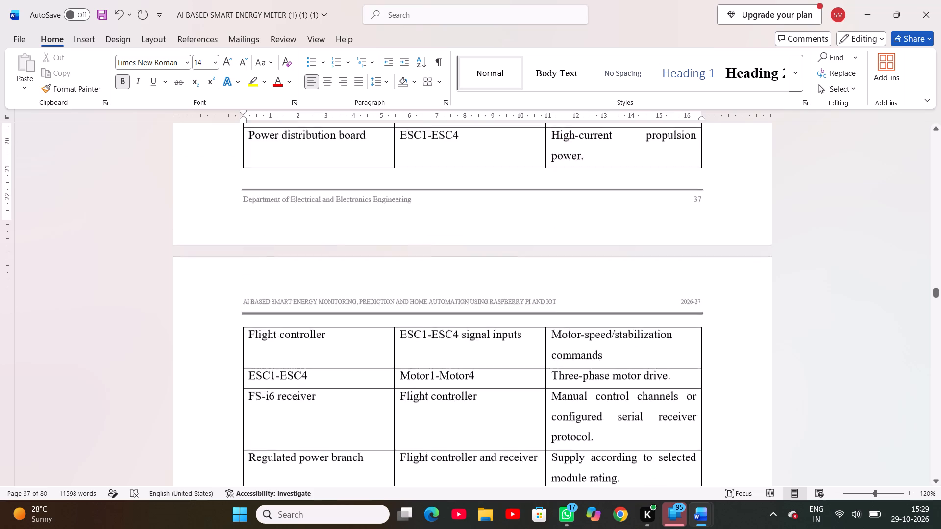
{"action": "scroll", "coordinate": [260, 334], "scroll_direction": "up", "scroll_amount": 2}
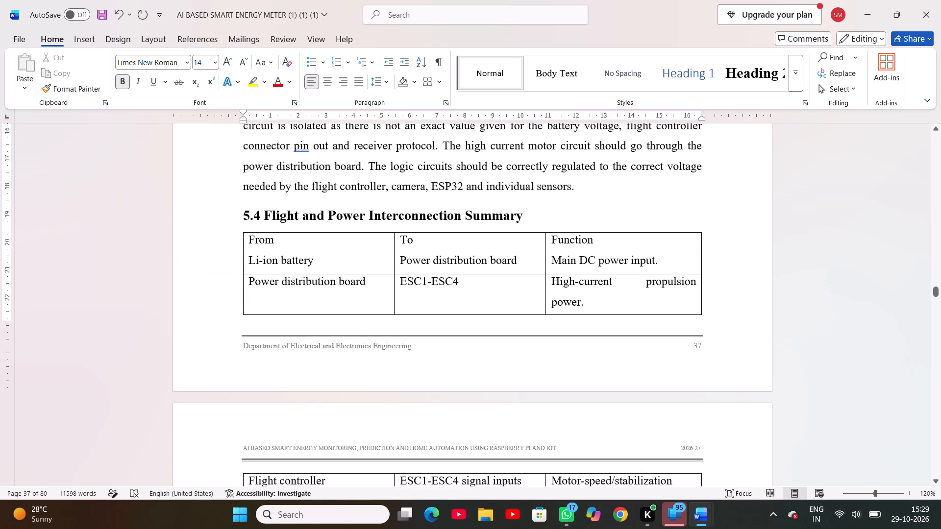
{"action": "left_click", "coordinate": [240, 214]}
{"action": "key", "text": "Return"}
{"action": "key", "text": "Return"}
{"action": "key", "text": "Return"}
{"action": "key", "text": "Return"}
{"action": "scroll", "coordinate": [240, 214], "scroll_direction": "down", "scroll_amount": 1}
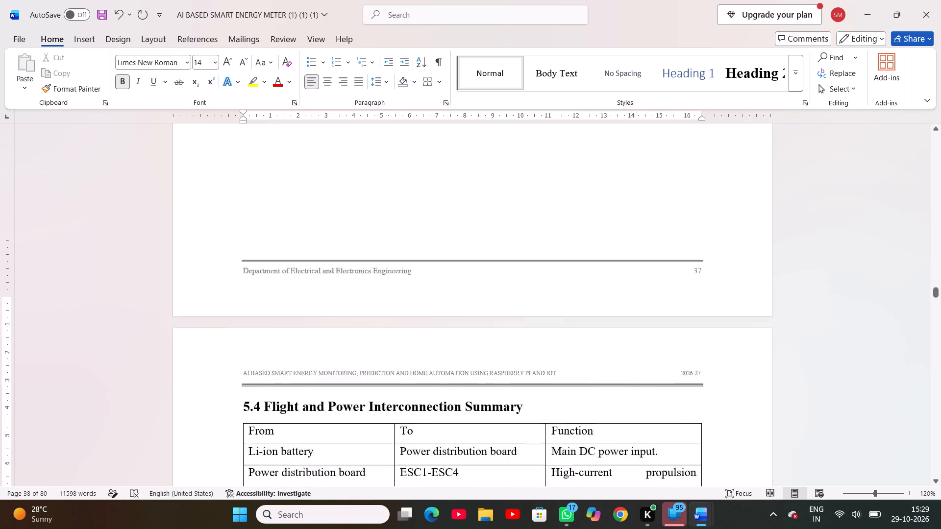
Delete the surplus empty lines between the interconnection table and the 5.5 Camera and Network Implementation heading, bringing it up below the table.
{"action": "scroll", "coordinate": [240, 214], "scroll_direction": "down", "scroll_amount": 2}
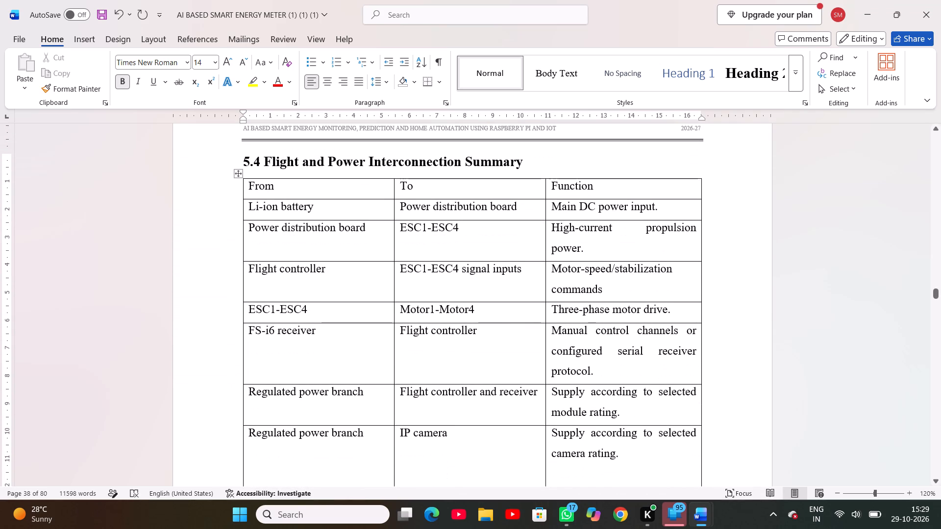
{"action": "scroll", "coordinate": [413, 259], "scroll_direction": "down", "scroll_amount": 3}
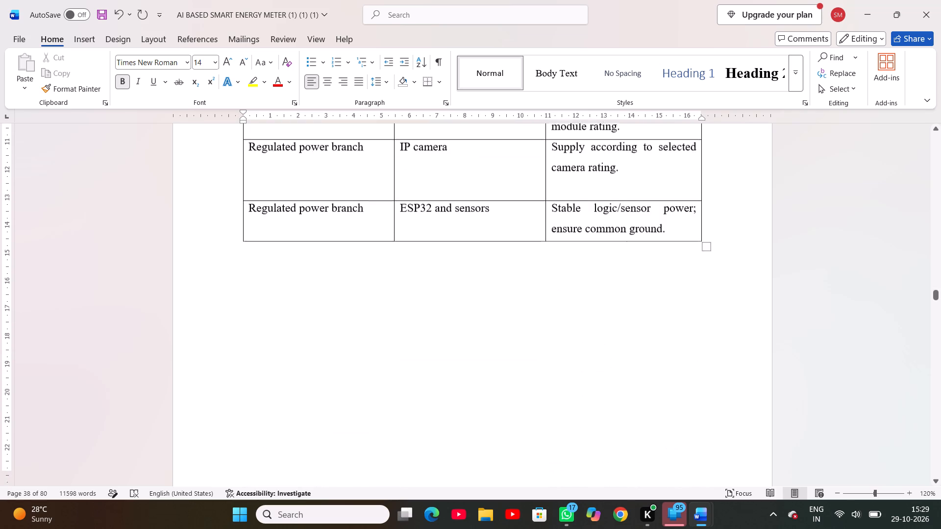
{"action": "scroll", "coordinate": [413, 259], "scroll_direction": "down", "scroll_amount": 2}
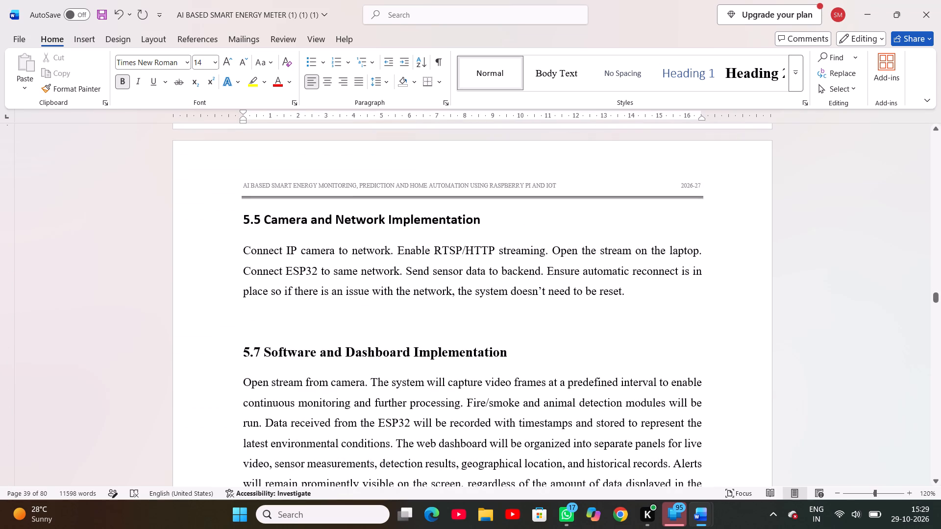
{"action": "scroll", "coordinate": [373, 254], "scroll_direction": "up", "scroll_amount": 3}
{"action": "scroll", "coordinate": [373, 254], "scroll_direction": "down", "scroll_amount": 1}
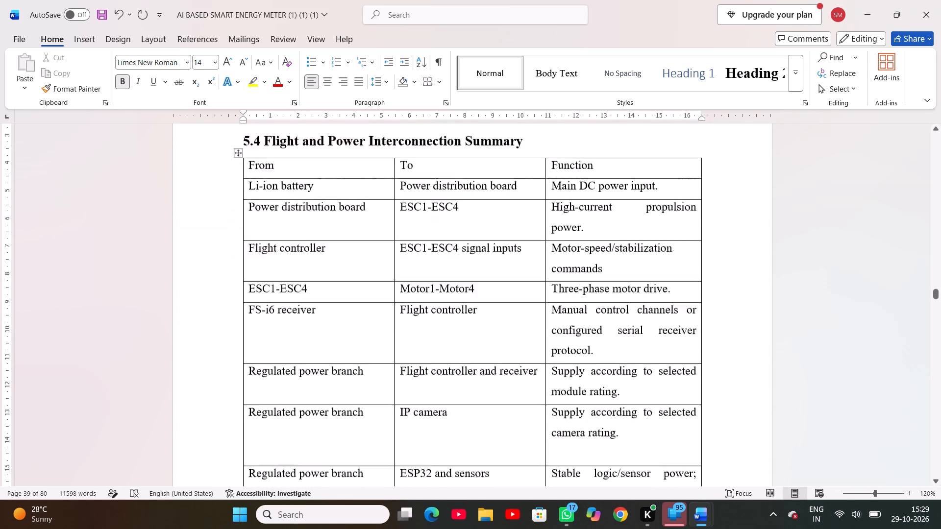
{"action": "scroll", "coordinate": [373, 254], "scroll_direction": "down", "scroll_amount": 2}
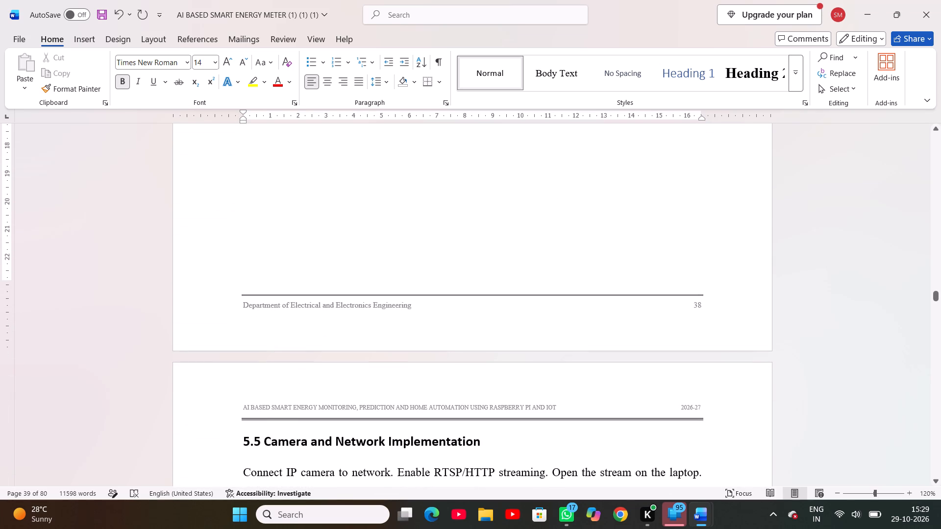
{"action": "left_click", "coordinate": [243, 441]}
{"action": "key", "text": "BackSpace"}
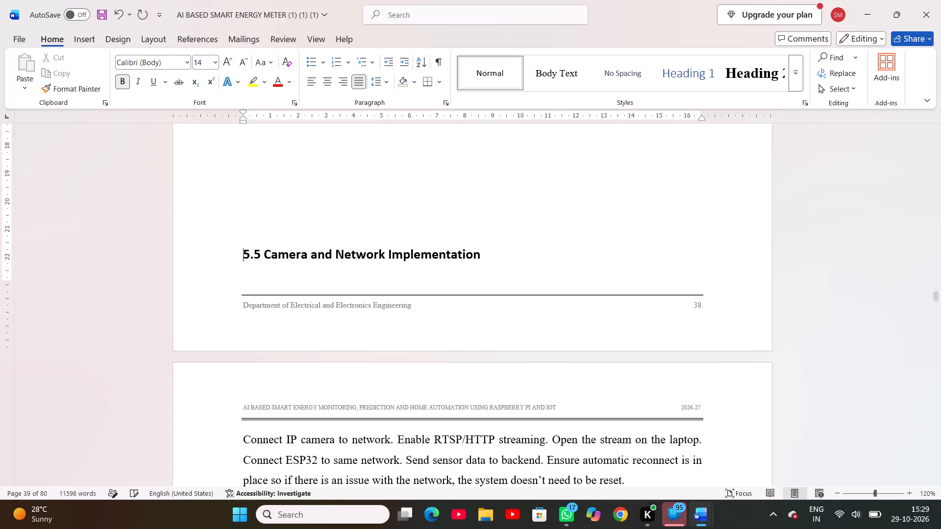
{"action": "key", "text": "BackSpace"}
{"action": "scroll", "coordinate": [243, 441], "scroll_direction": "up", "scroll_amount": 1}
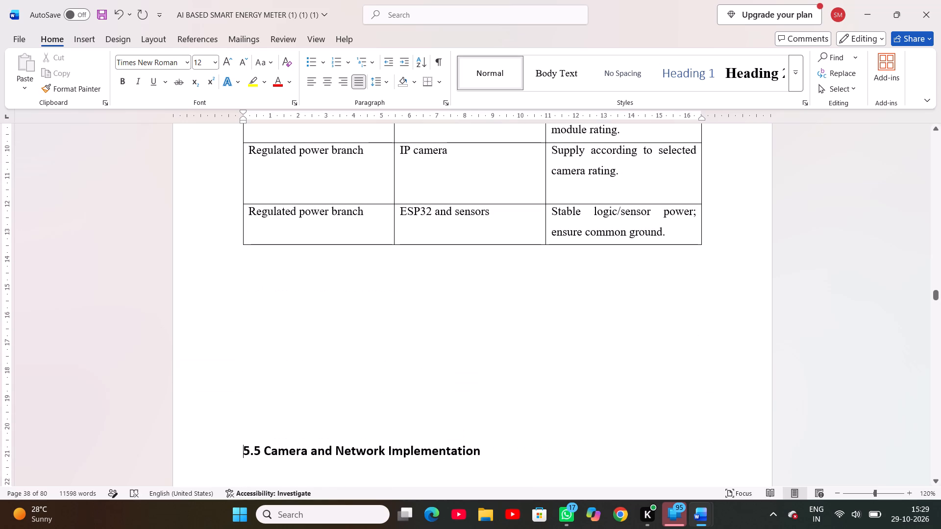
{"action": "key", "text": "BackSpace"}
{"action": "key", "text": "BackSpace"}
{"action": "key", "text": "BackSpace"}
{"action": "key", "text": "BackSpace"}
{"action": "key", "text": "BackSpace"}
{"action": "key", "text": "BackSpace"}
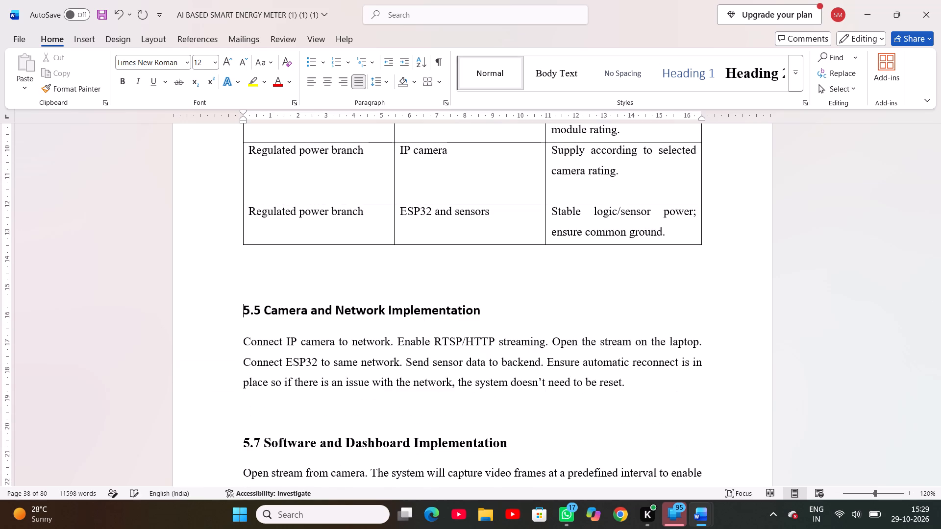
Replace the gap between the interconnection table and the 5.5 Camera and Network Implementation heading with a single smaller empty line.
{"action": "key", "text": "BackSpace"}
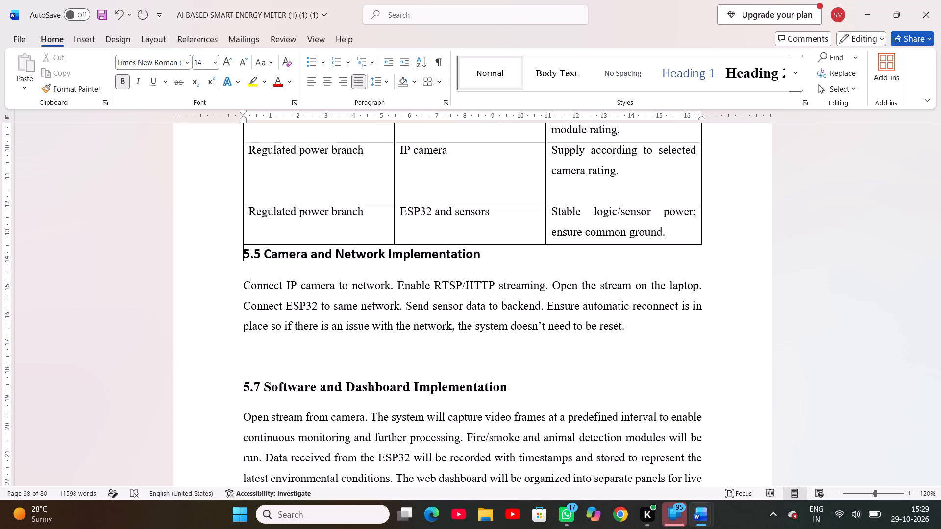
{"action": "key", "text": "Return"}
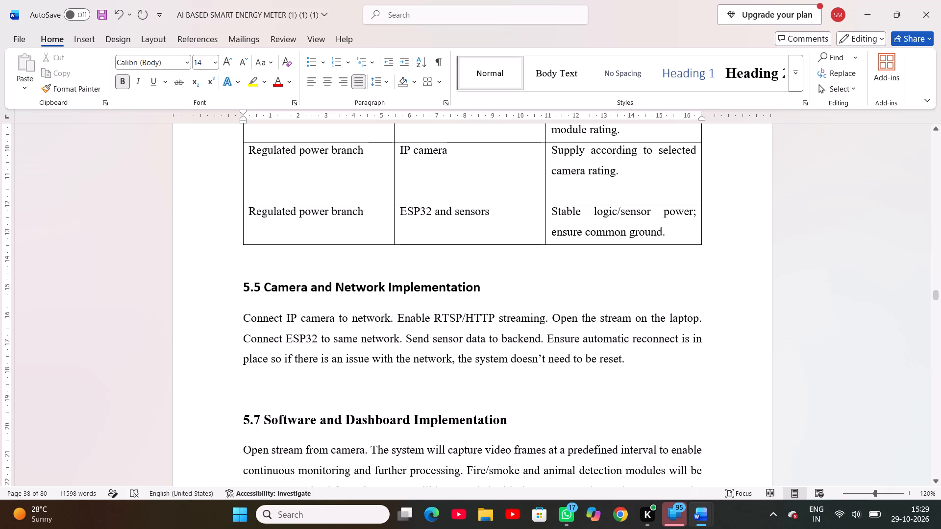
Delete the empty line above the 5.7 Software and Dashboard Implementation heading so it directly follows the paragraph.
{"action": "left_click", "coordinate": [243, 417]}
{"action": "key", "text": "BackSpace"}
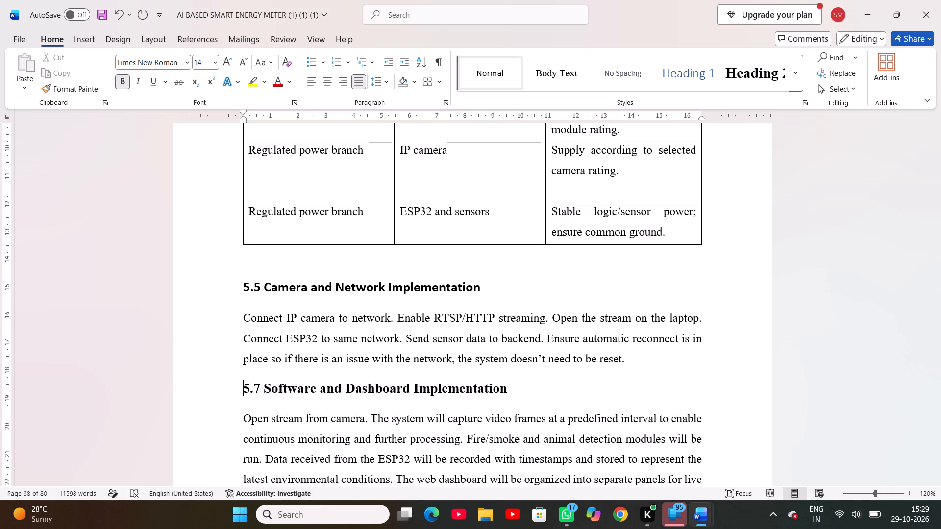
Renumber the Software and Dashboard Implementation heading as 5.6.
{"action": "left_click", "coordinate": [259, 389]}
{"action": "key", "text": "BackSpace"}
{"action": "key", "text": "6"}
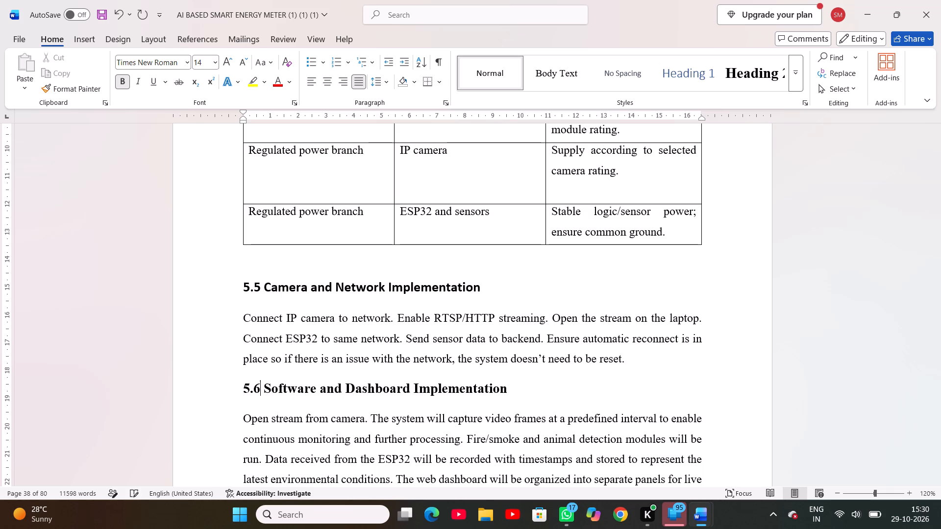
Delete the empty line above the 5.7 Integration Sequence heading so it directly follows the paragraph ending with GNSS.
{"action": "scroll", "coordinate": [259, 389], "scroll_direction": "down", "scroll_amount": 3}
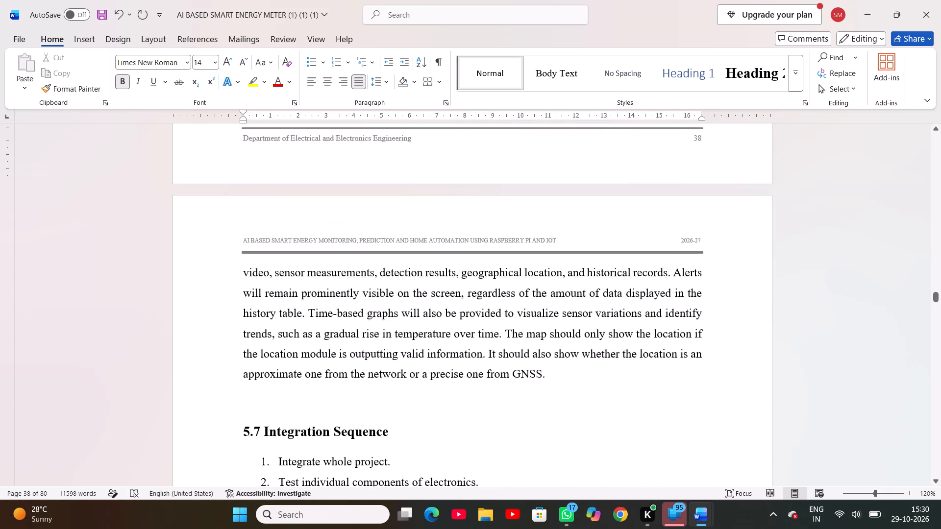
{"action": "left_click", "coordinate": [242, 428]}
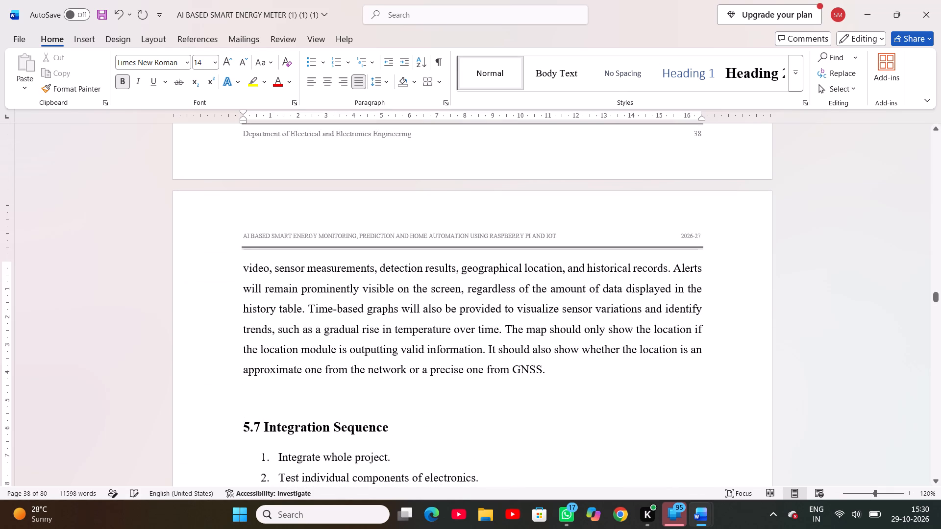
{"action": "key", "text": "BackSpace"}
Review the pages from the 5.7 Integration Sequence list through the ZMPT101B text and the 4.3 ACS712 Current Sensor figure.
{"action": "scroll", "coordinate": [242, 428], "scroll_direction": "down", "scroll_amount": 1}
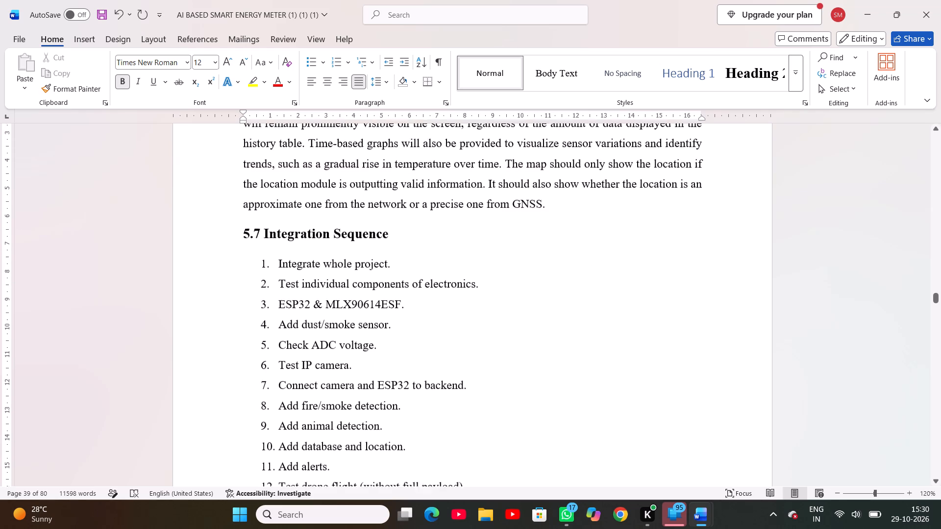
{"action": "scroll", "coordinate": [242, 428], "scroll_direction": "down", "scroll_amount": 2}
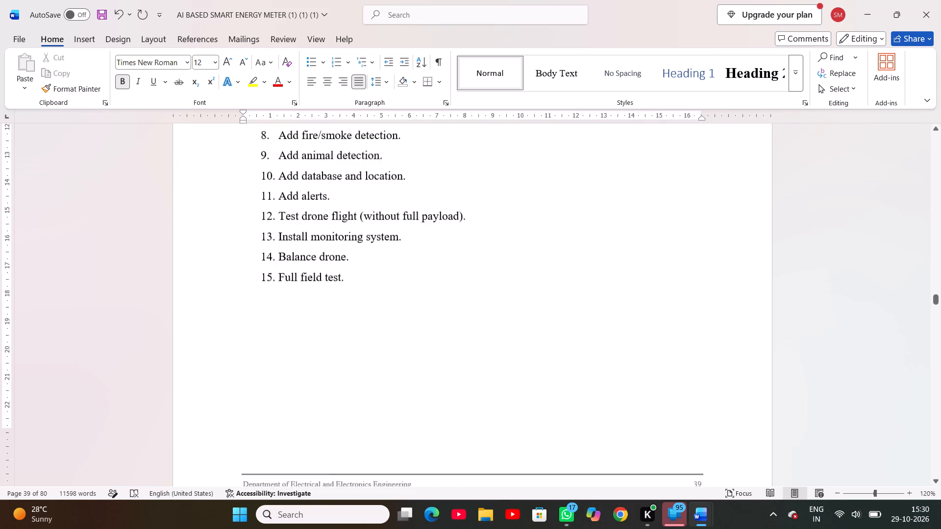
{"action": "scroll", "coordinate": [242, 428], "scroll_direction": "down", "scroll_amount": 4}
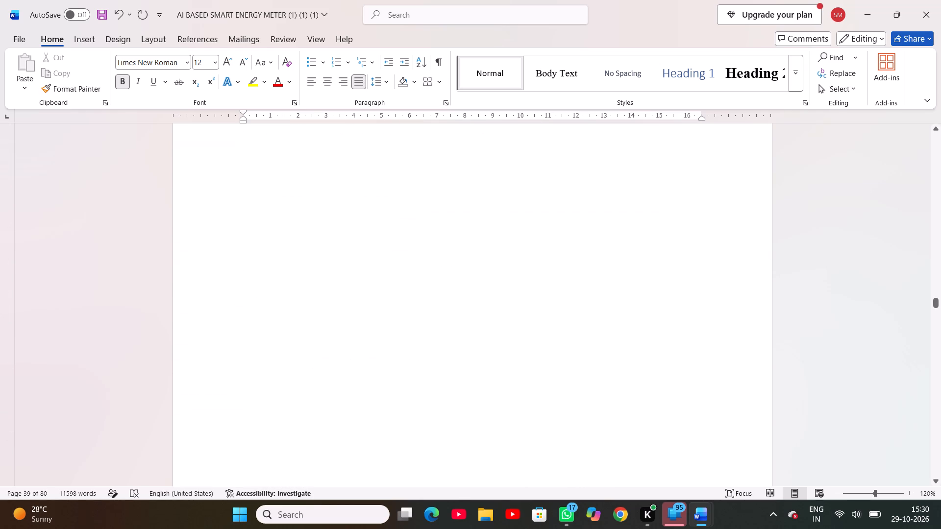
{"action": "scroll", "coordinate": [242, 428], "scroll_direction": "down", "scroll_amount": 4}
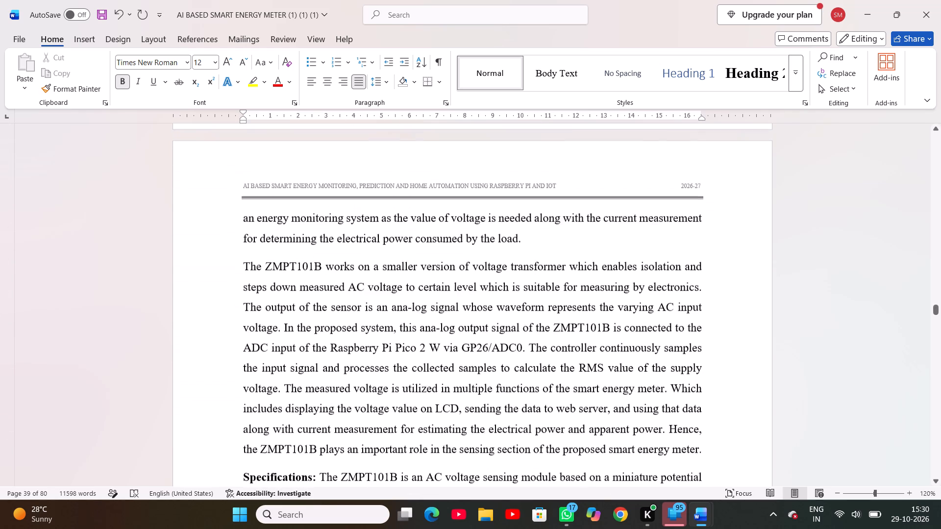
{"action": "scroll", "coordinate": [242, 428], "scroll_direction": "down", "scroll_amount": 1}
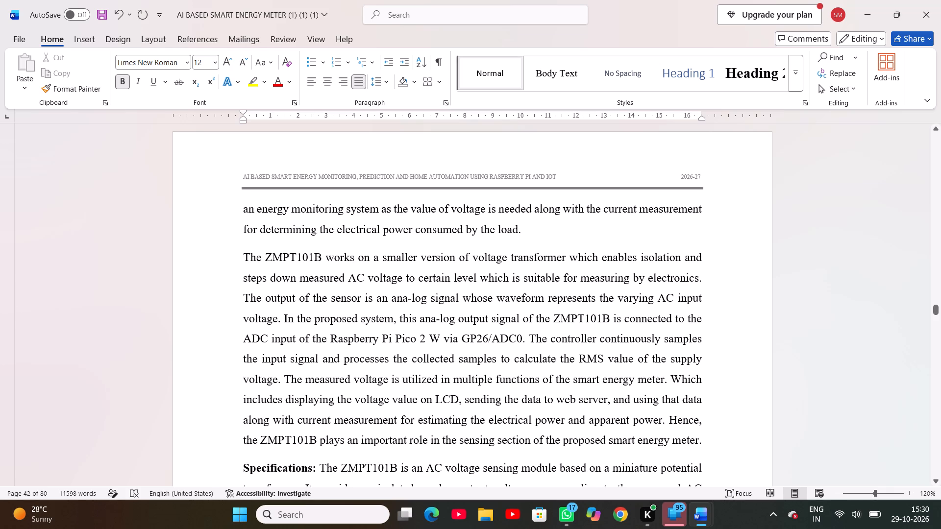
{"action": "scroll", "coordinate": [242, 428], "scroll_direction": "down", "scroll_amount": 3}
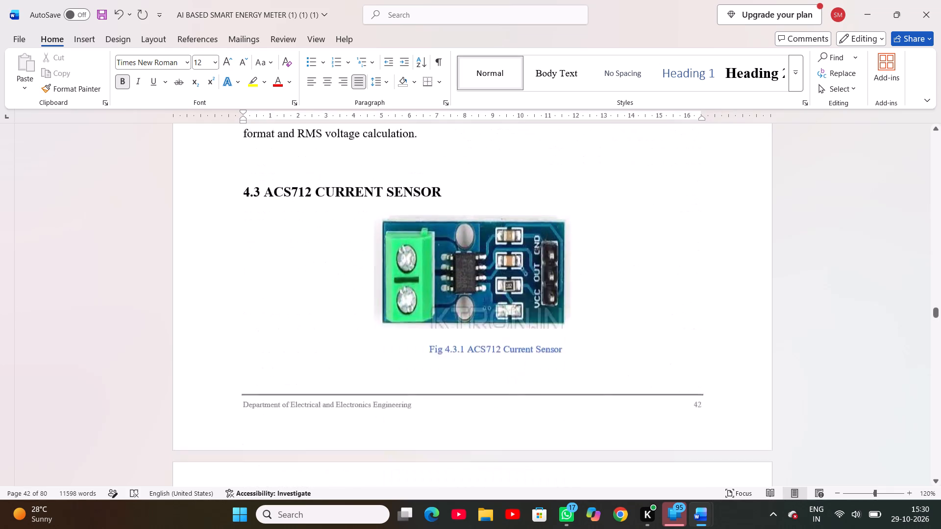
{"action": "scroll", "coordinate": [242, 428], "scroll_direction": "up", "scroll_amount": 1}
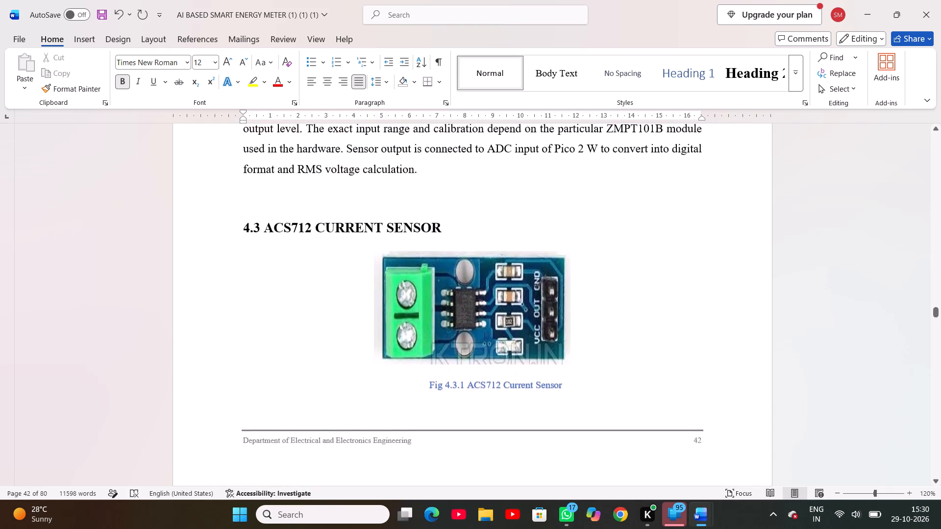
{"action": "scroll", "coordinate": [268, 406], "scroll_direction": "up", "scroll_amount": 3}
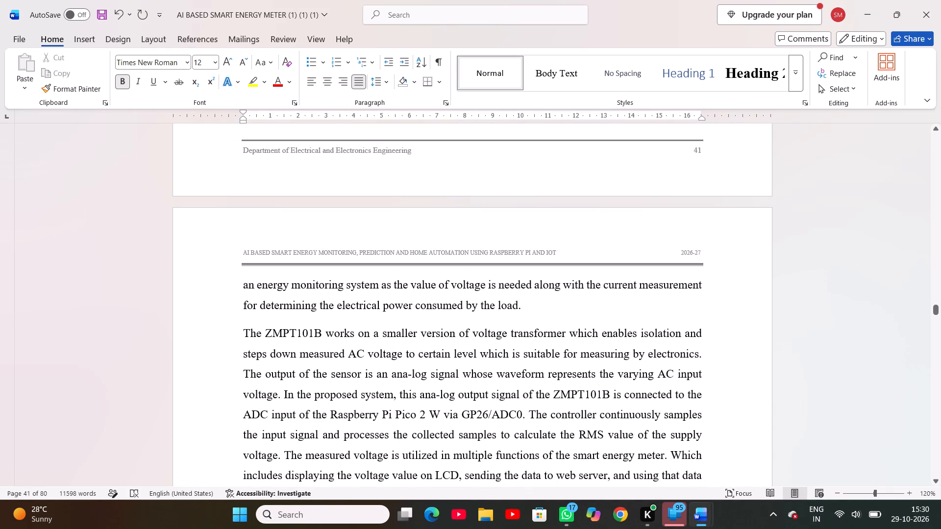
Select the ZMPT101B voltage sensor text from the top of page 42, starting at "an energy monitoring system".
{"action": "left_click_drag", "start_coordinate": [232, 284], "coordinate": [243, 283]}
{"action": "left_click", "coordinate": [275, 332]}
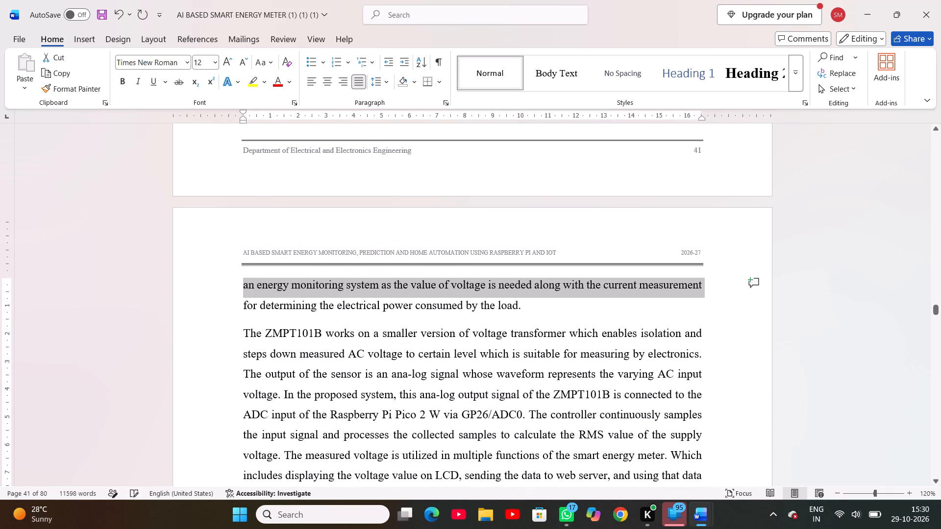
{"action": "left_click_drag", "start_coordinate": [242, 286], "coordinate": [287, 364]}
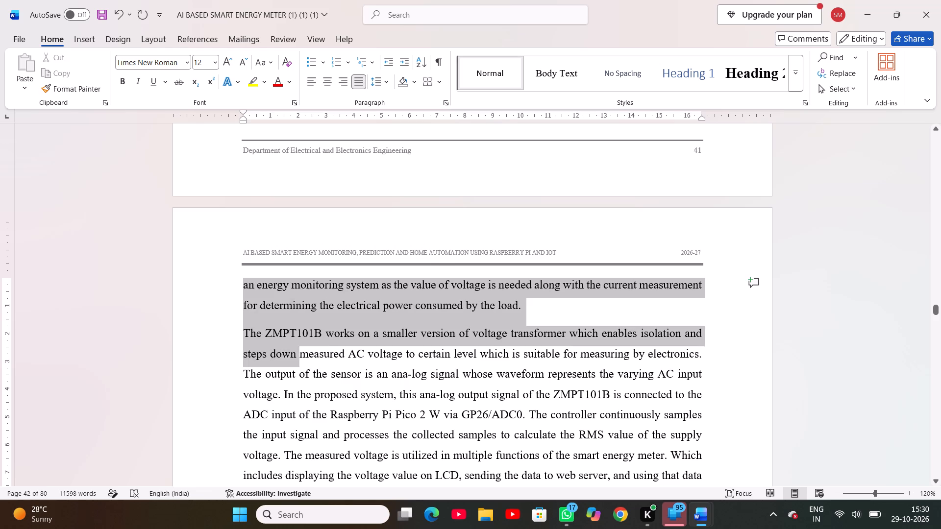
Delete the content from "an energy monitoring system" at the top of page 42 through the Fig 4.3.1 ACS712 Current Sensor caption.
{"action": "left_click_drag", "start_coordinate": [287, 364], "coordinate": [485, 456]}
{"action": "scroll", "coordinate": [310, 406], "scroll_direction": "up", "scroll_amount": 1}
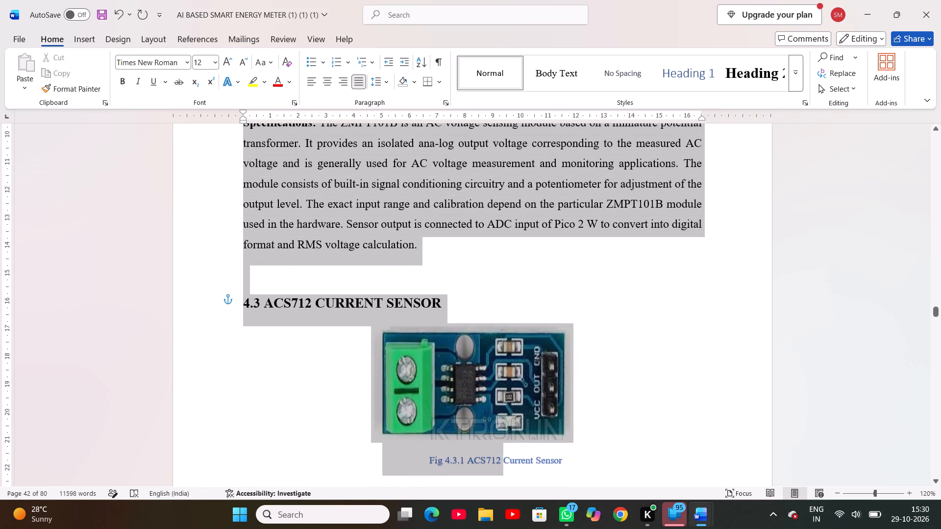
{"action": "left_click_drag", "start_coordinate": [485, 456], "coordinate": [594, 469]}
{"action": "key", "text": "BackSpace"}
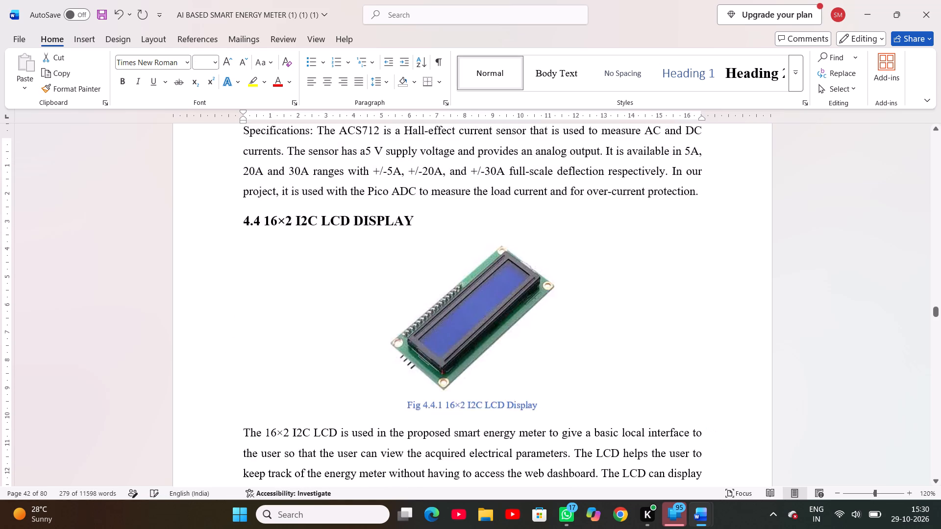
Review the chapter 4 pages from the 4.4 16×2 I2C LCD Display section through 4.8 Embedded Software Libraries, checking headings and spacing.
{"action": "scroll", "coordinate": [594, 469], "scroll_direction": "up", "scroll_amount": 3}
{"action": "scroll", "coordinate": [594, 469], "scroll_direction": "down", "scroll_amount": 1}
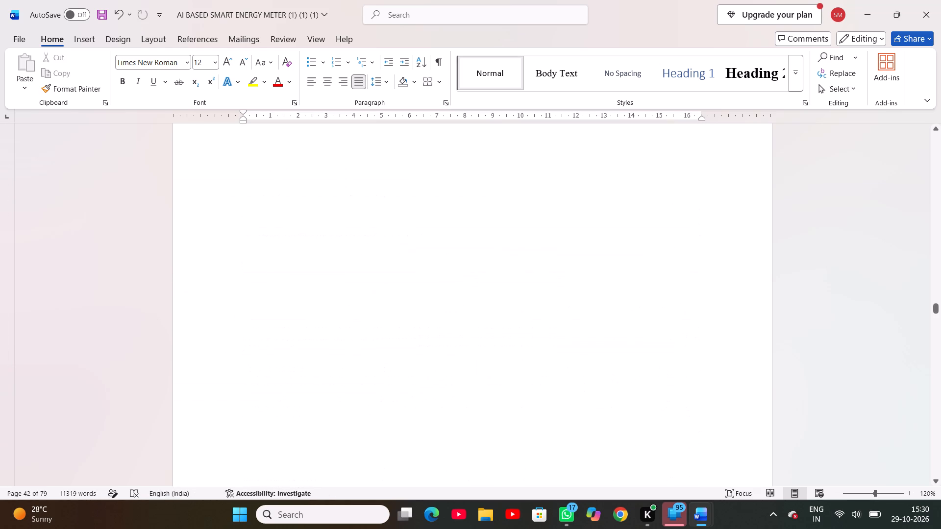
{"action": "scroll", "coordinate": [594, 469], "scroll_direction": "down", "scroll_amount": 2}
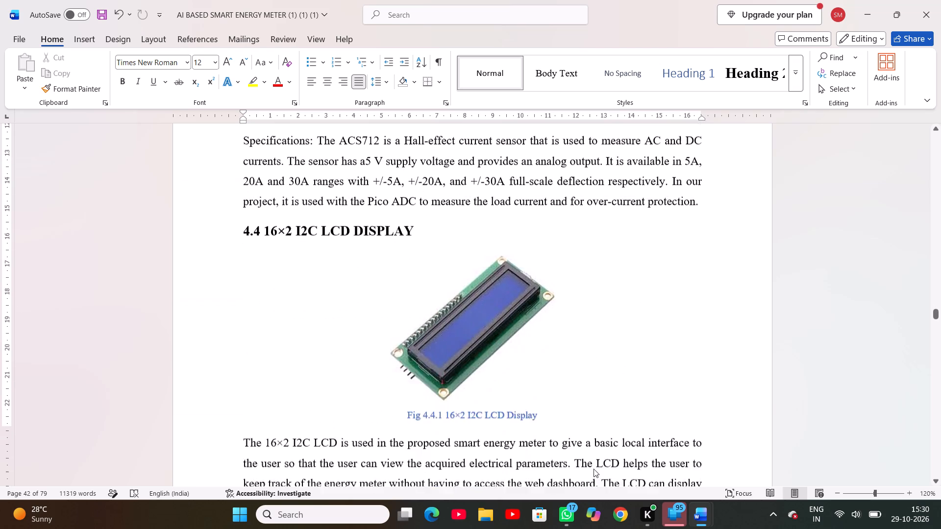
{"action": "scroll", "coordinate": [594, 469], "scroll_direction": "down", "scroll_amount": 5}
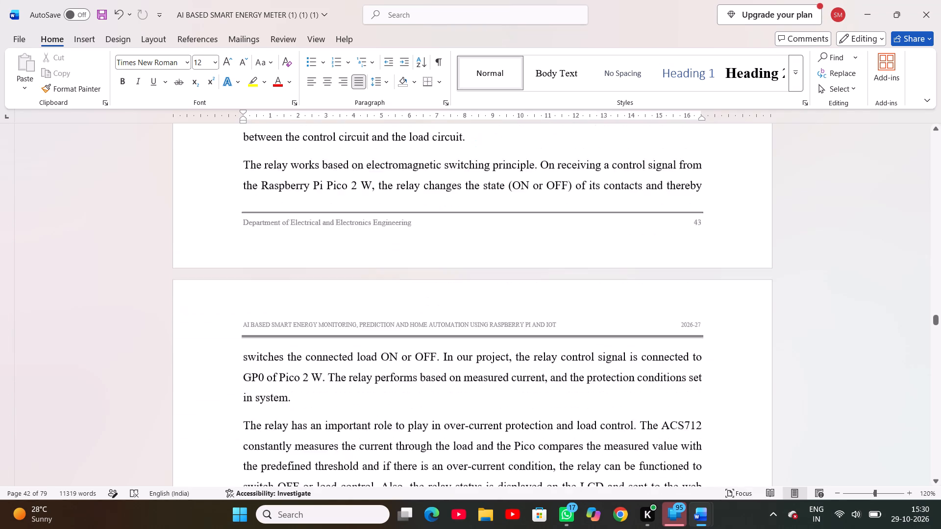
{"action": "scroll", "coordinate": [594, 469], "scroll_direction": "down", "scroll_amount": 5}
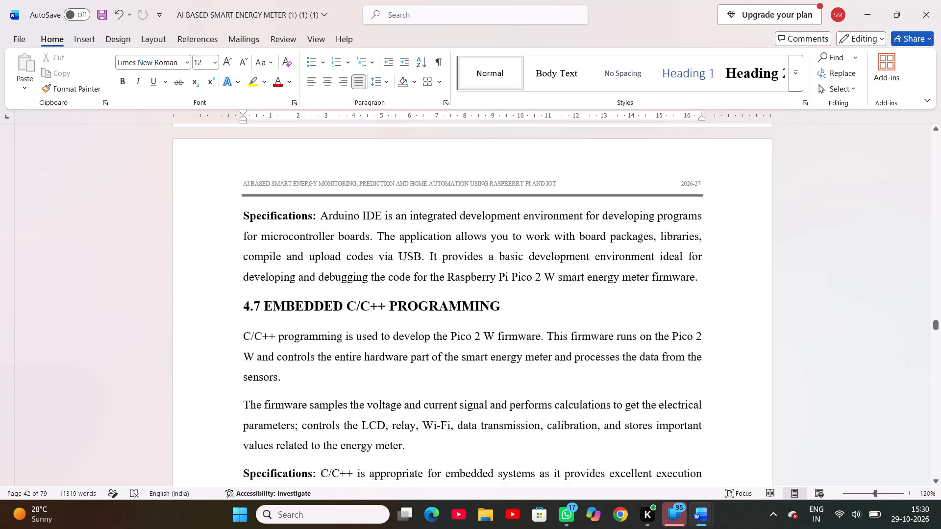
{"action": "scroll", "coordinate": [594, 469], "scroll_direction": "down", "scroll_amount": 3}
{"action": "scroll", "coordinate": [594, 469], "scroll_direction": "up", "scroll_amount": 1}
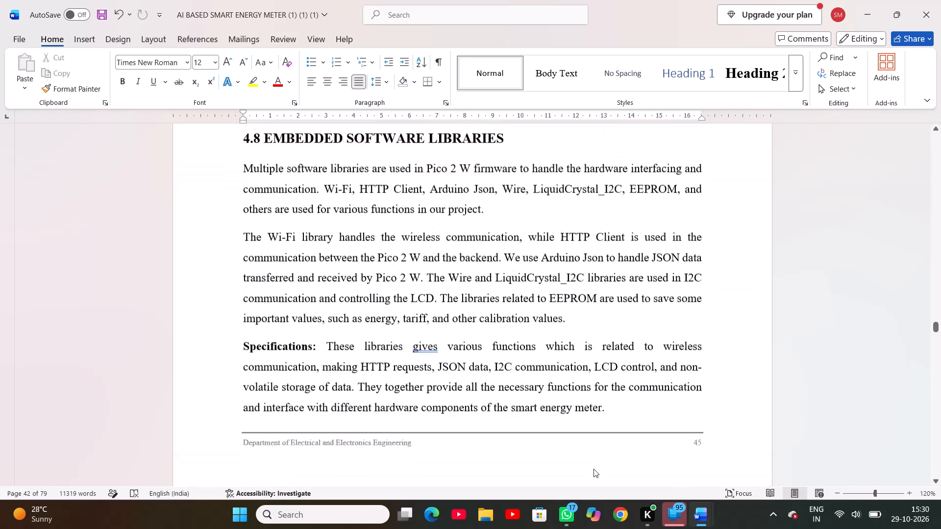
{"action": "scroll", "coordinate": [594, 469], "scroll_direction": "up", "scroll_amount": 4}
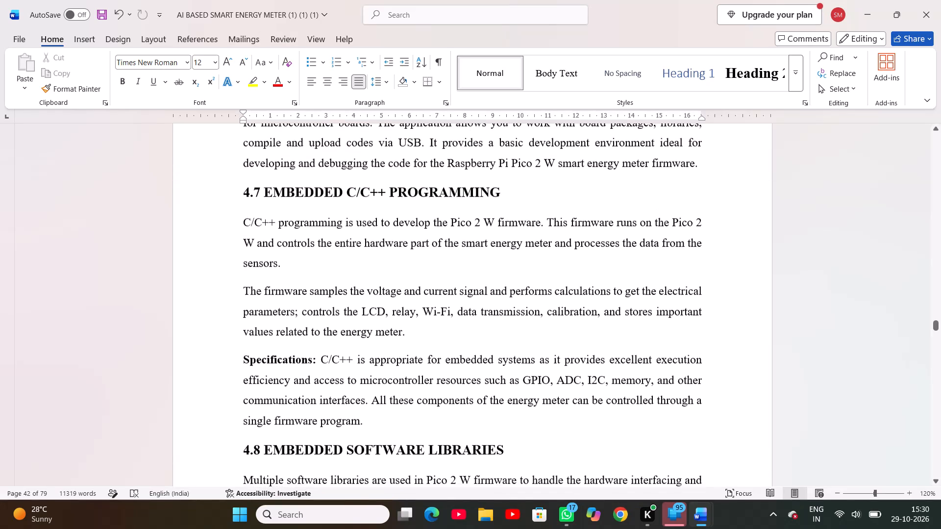
{"action": "scroll", "coordinate": [594, 469], "scroll_direction": "up", "scroll_amount": 4}
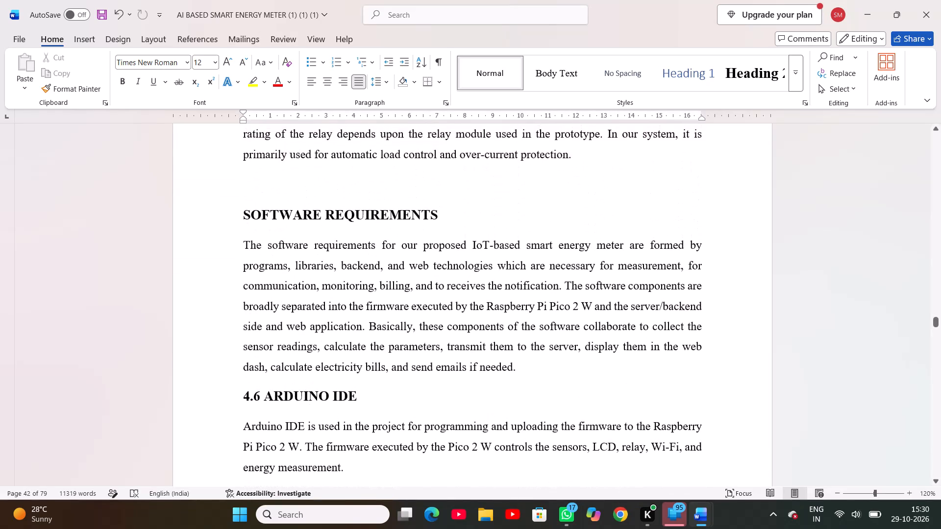
{"action": "scroll", "coordinate": [594, 469], "scroll_direction": "down", "scroll_amount": 1}
{"action": "scroll", "coordinate": [594, 469], "scroll_direction": "up", "scroll_amount": 4}
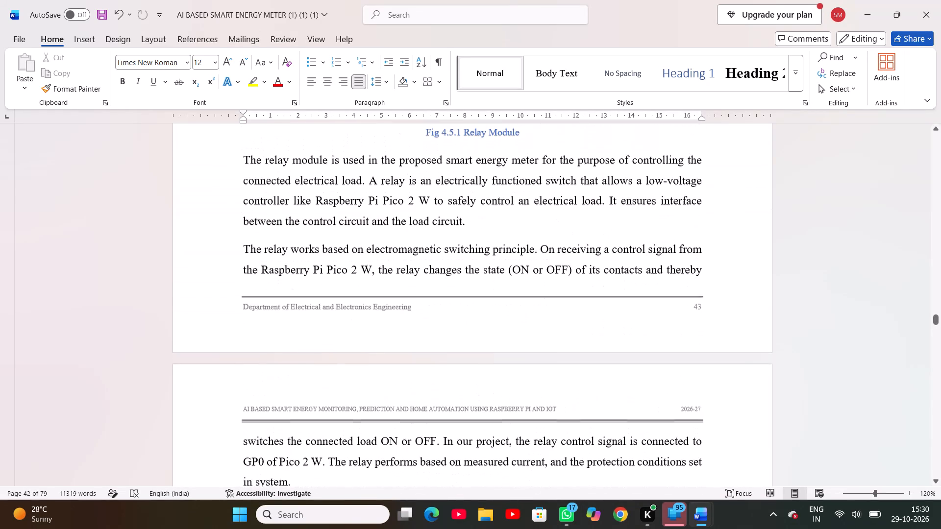
{"action": "scroll", "coordinate": [604, 506], "scroll_direction": "up", "scroll_amount": 1}
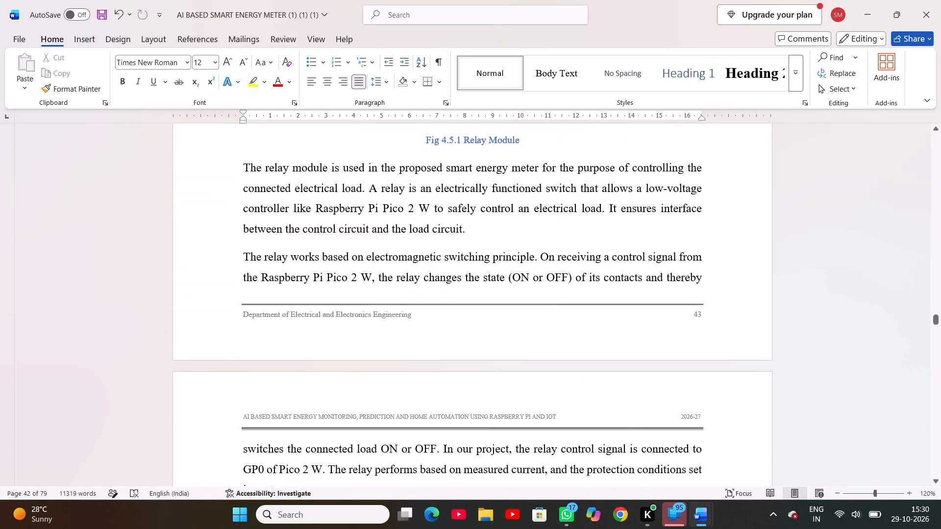
{"action": "scroll", "coordinate": [555, 362], "scroll_direction": "up", "scroll_amount": 1}
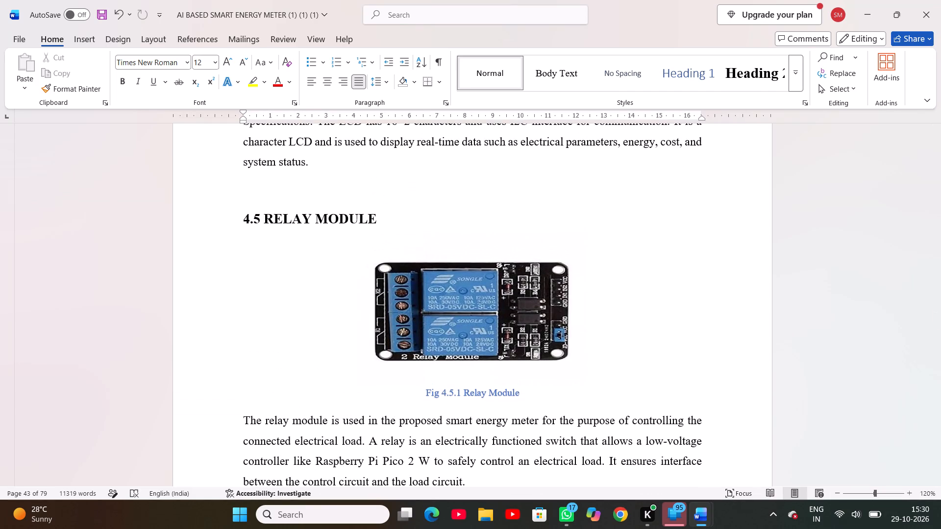
{"action": "scroll", "coordinate": [602, 371], "scroll_direction": "down", "scroll_amount": 5}
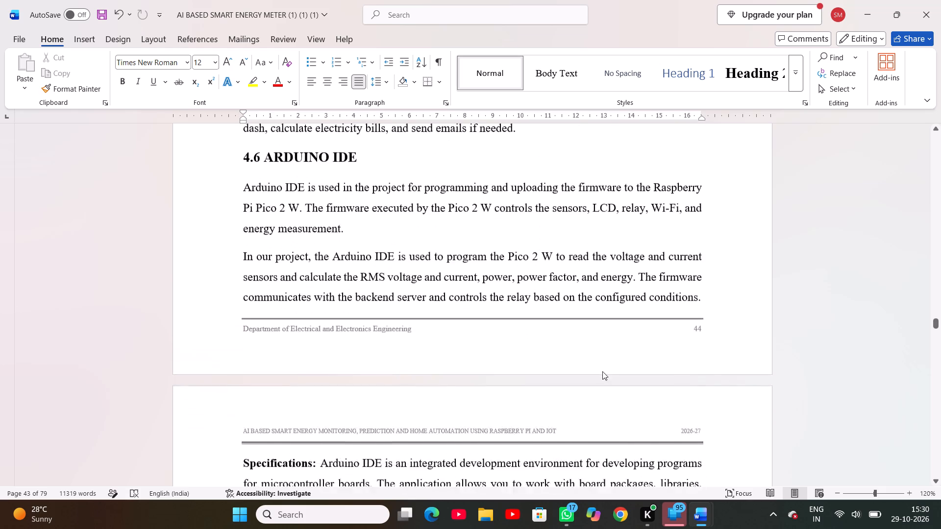
{"action": "scroll", "coordinate": [602, 371], "scroll_direction": "down", "scroll_amount": 3}
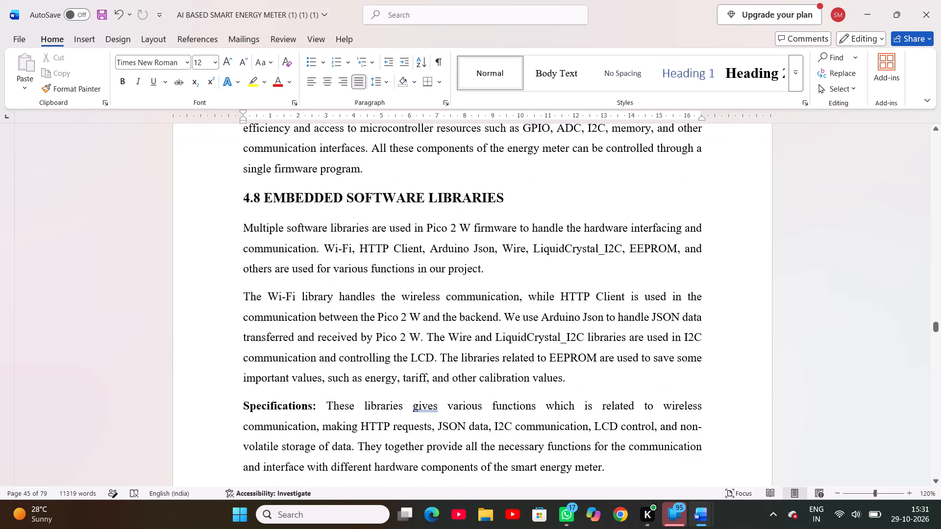
Review the layout from section 4.8 Embedded Software Libraries through the second Chapter 5 and its block diagram.
{"action": "scroll", "coordinate": [602, 371], "scroll_direction": "down", "scroll_amount": 1}
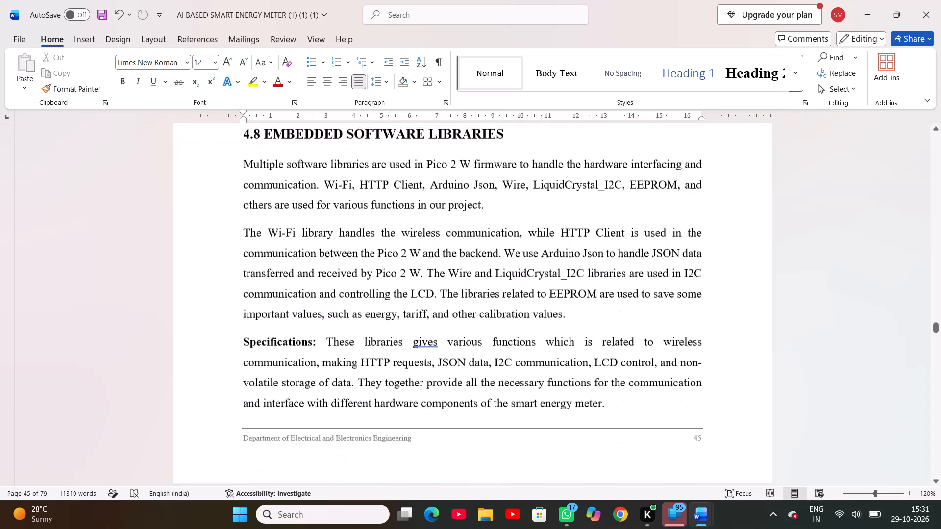
{"action": "scroll", "coordinate": [602, 371], "scroll_direction": "down", "scroll_amount": 4}
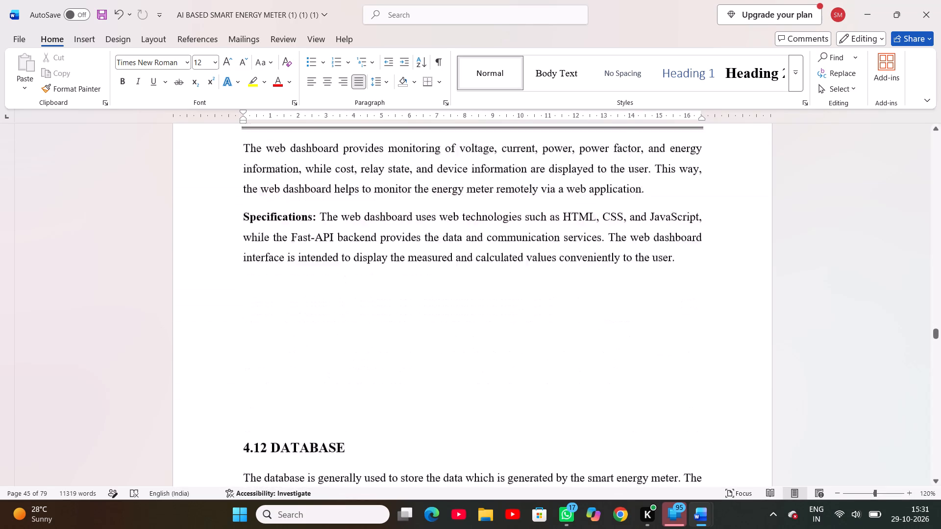
{"action": "scroll", "coordinate": [602, 371], "scroll_direction": "down", "scroll_amount": 3}
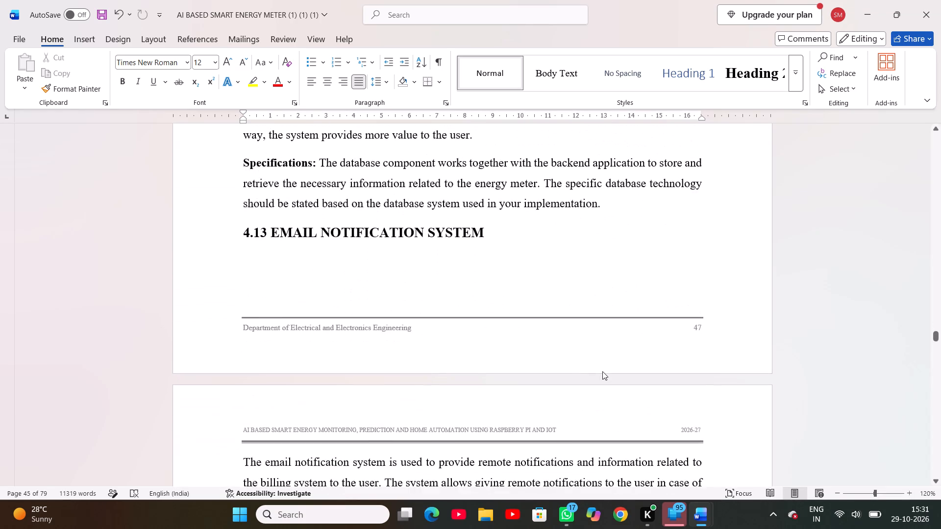
{"action": "scroll", "coordinate": [602, 371], "scroll_direction": "down", "scroll_amount": 3}
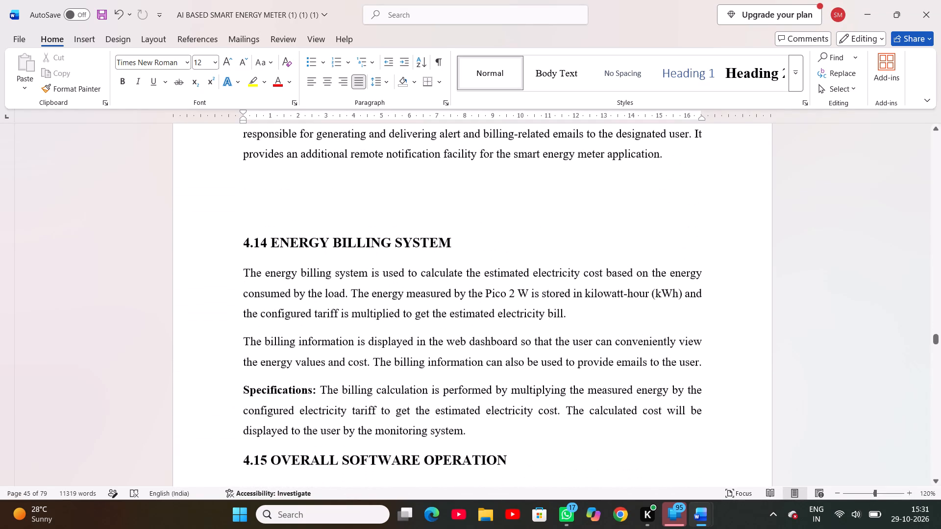
{"action": "scroll", "coordinate": [602, 371], "scroll_direction": "down", "scroll_amount": 2}
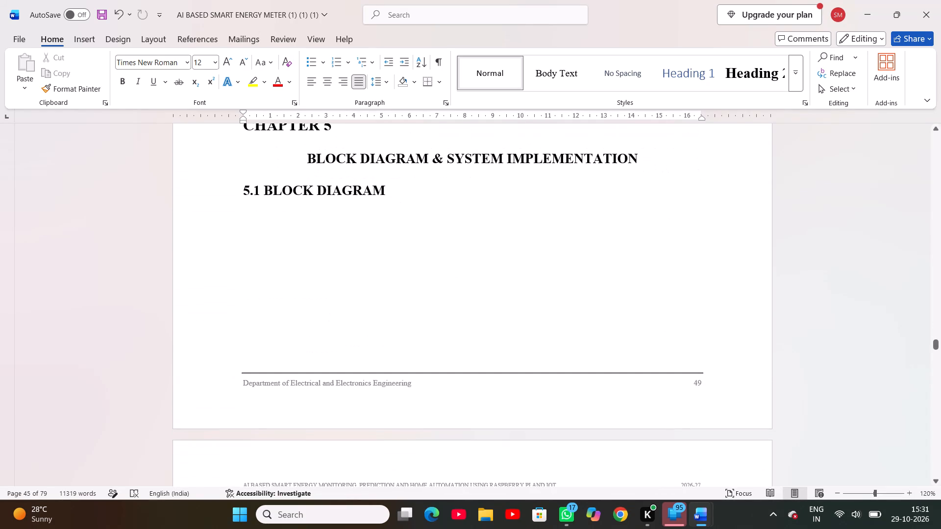
{"action": "scroll", "coordinate": [602, 371], "scroll_direction": "up", "scroll_amount": 1}
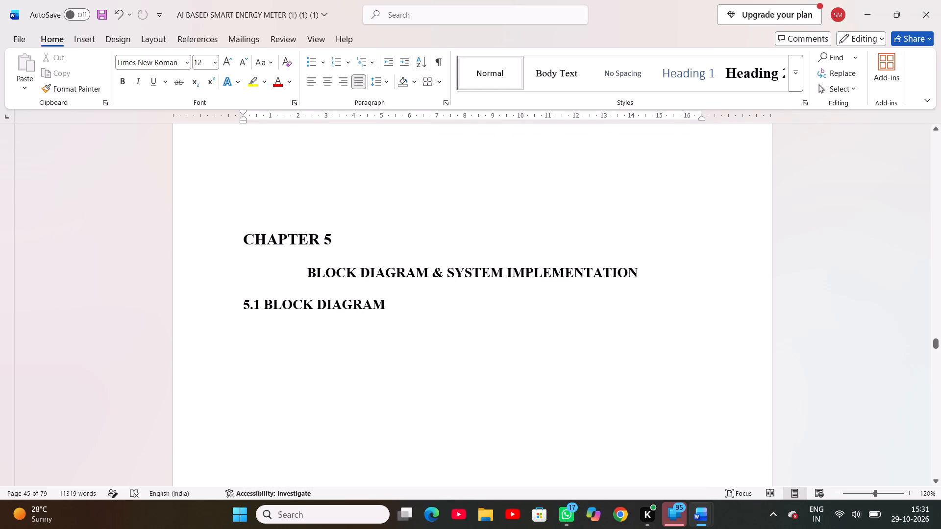
{"action": "scroll", "coordinate": [602, 371], "scroll_direction": "down", "scroll_amount": 1}
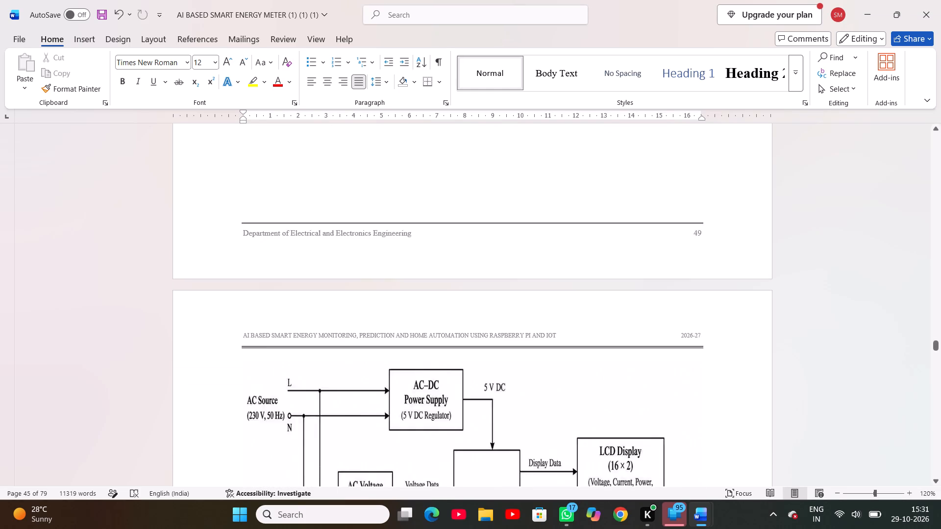
{"action": "scroll", "coordinate": [602, 371], "scroll_direction": "down", "scroll_amount": 4}
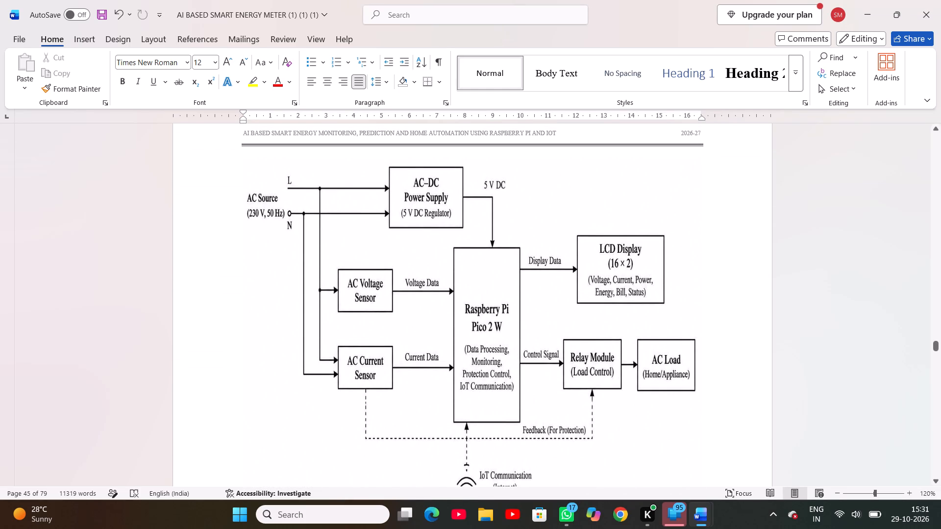
Review the multi-page layout of the first Chapter 5, from section 5.1 through the 5.7 Integration Sequence.
{"action": "scroll", "coordinate": [602, 371], "scroll_direction": "up", "scroll_amount": 11}
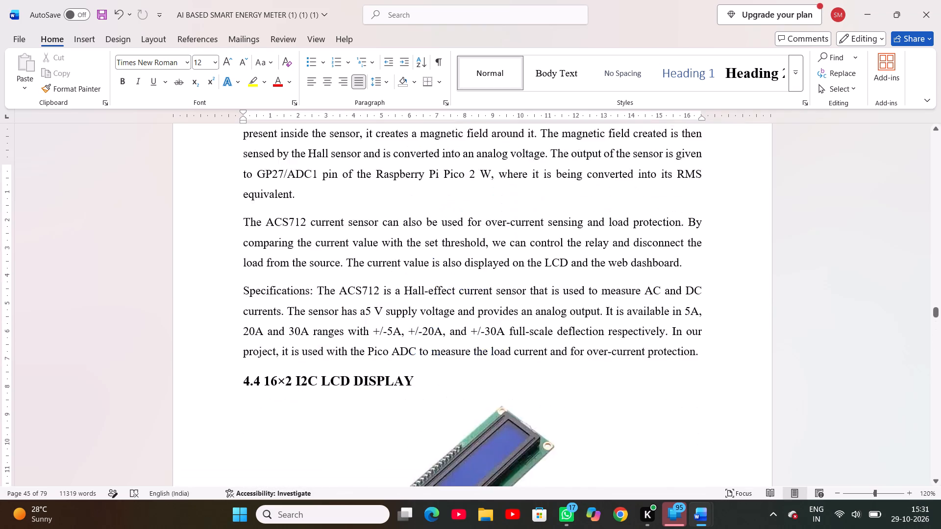
{"action": "scroll", "coordinate": [602, 371], "scroll_direction": "up", "scroll_amount": 7}
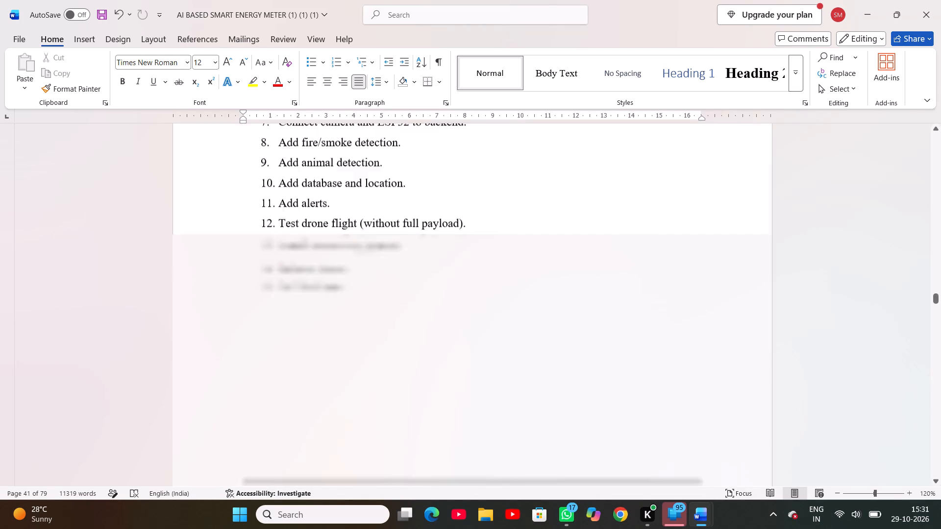
{"action": "scroll", "coordinate": [602, 371], "scroll_direction": "down", "scroll_amount": 6, "text": "ctrl"}
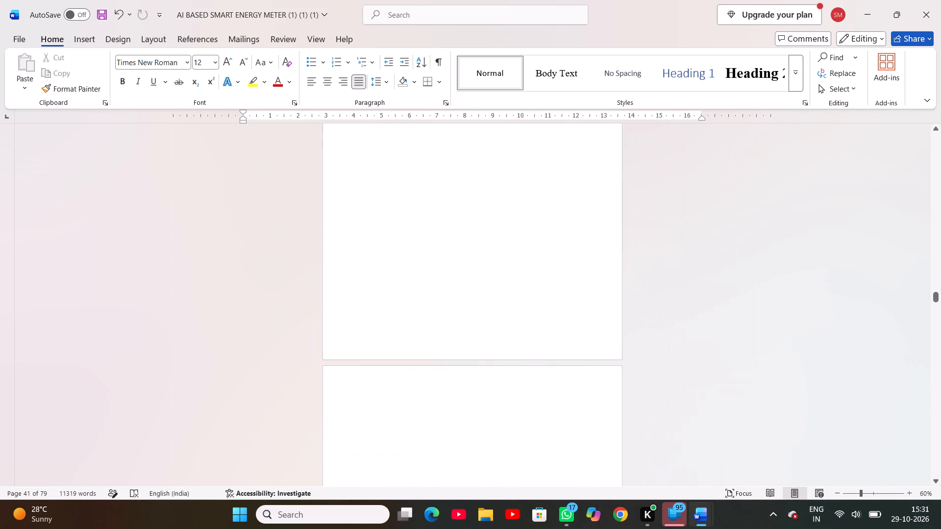
{"action": "scroll", "coordinate": [602, 371], "scroll_direction": "up", "scroll_amount": 4}
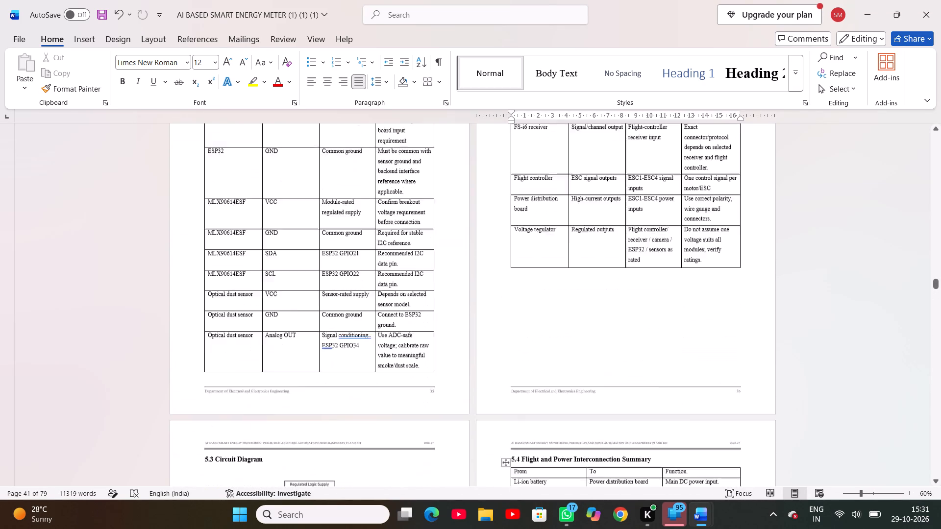
{"action": "scroll", "coordinate": [602, 371], "scroll_direction": "up", "scroll_amount": 2}
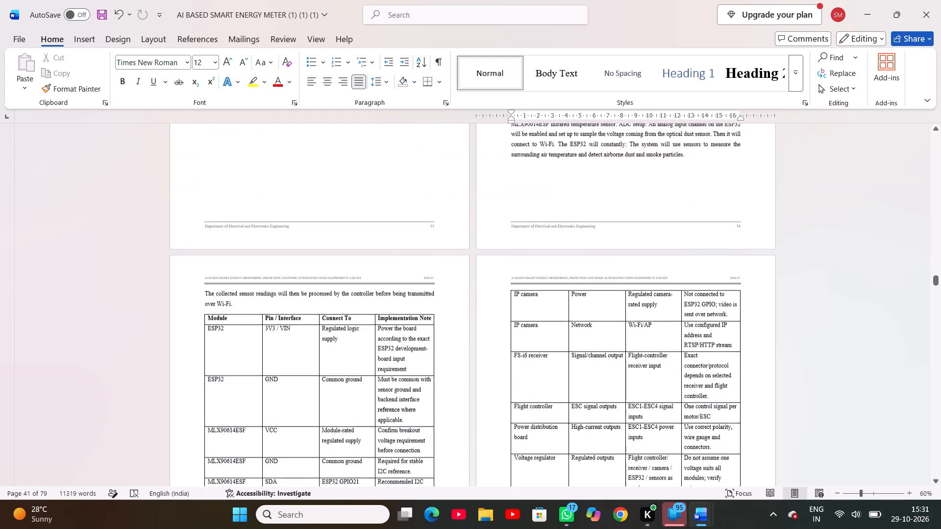
{"action": "scroll", "coordinate": [602, 371], "scroll_direction": "up", "scroll_amount": 2}
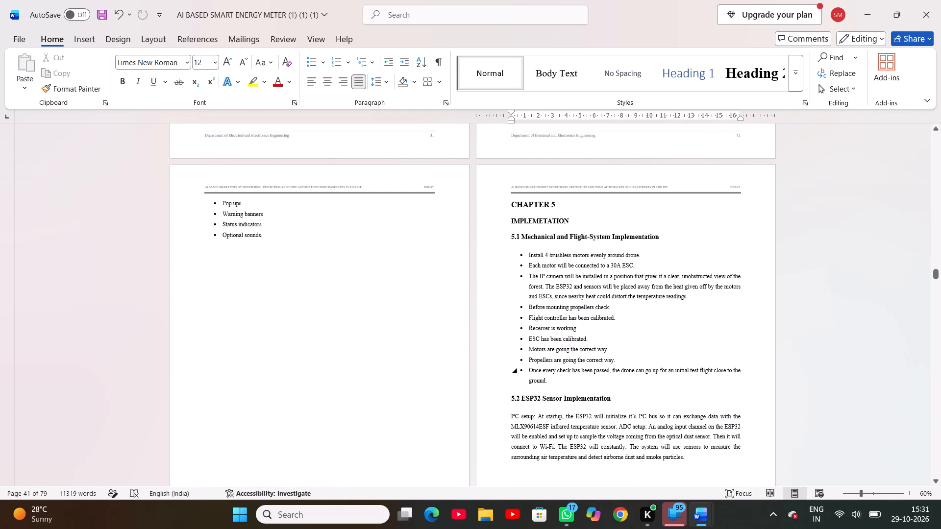
{"action": "scroll", "coordinate": [602, 371], "scroll_direction": "down", "scroll_amount": 1}
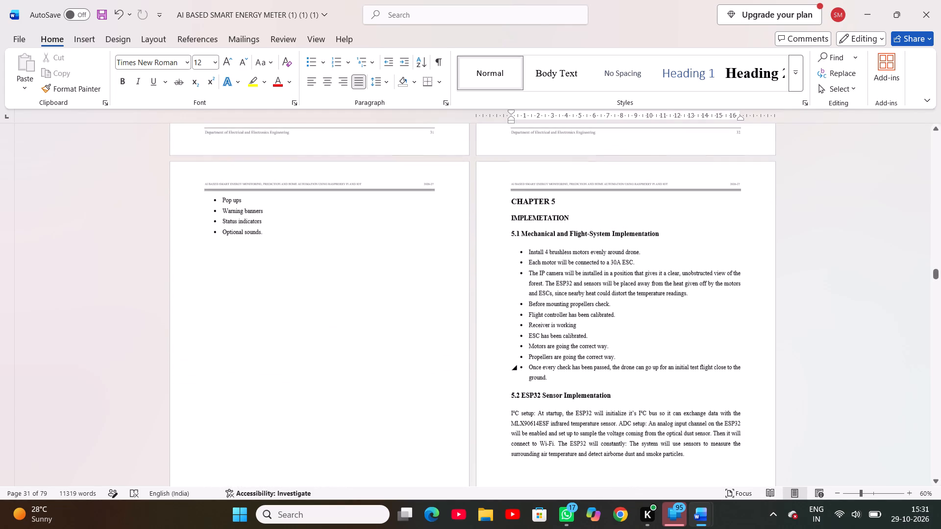
{"action": "scroll", "coordinate": [602, 371], "scroll_direction": "down", "scroll_amount": 3}
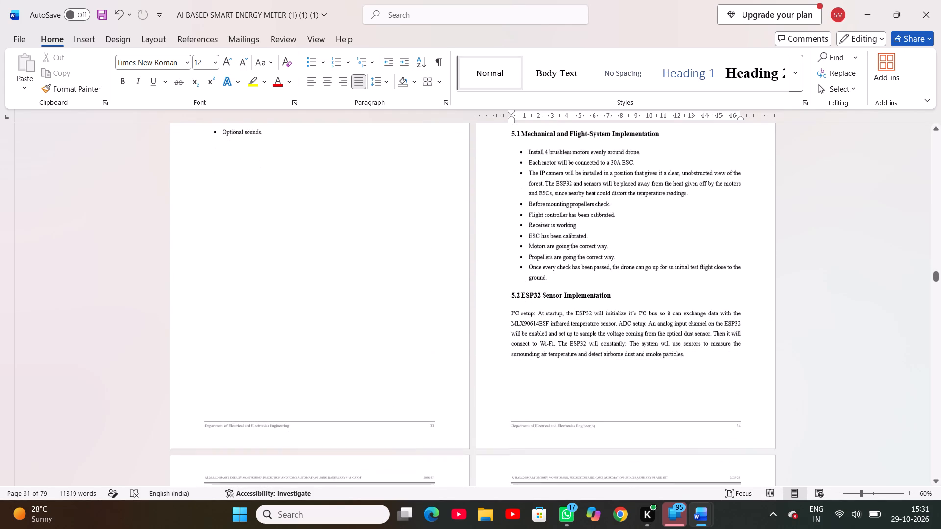
{"action": "scroll", "coordinate": [602, 371], "scroll_direction": "down", "scroll_amount": 3}
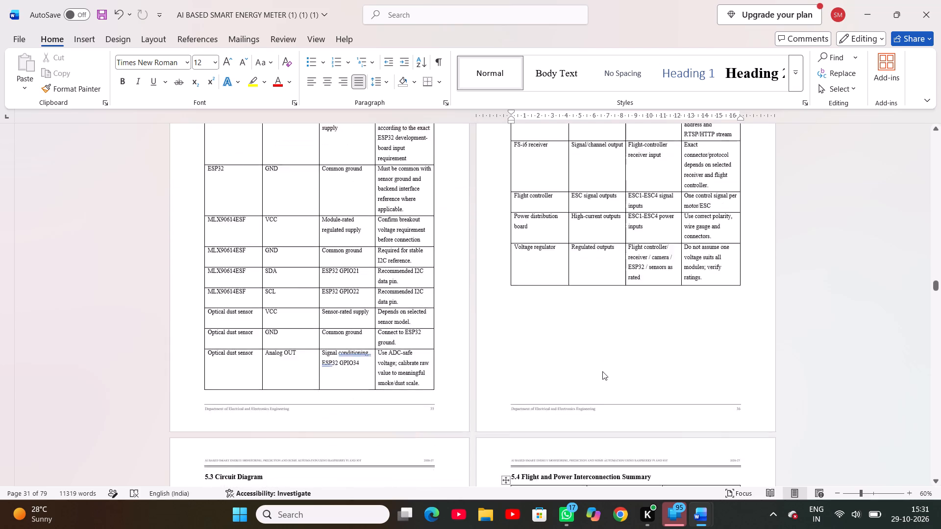
{"action": "scroll", "coordinate": [602, 371], "scroll_direction": "down", "scroll_amount": 2}
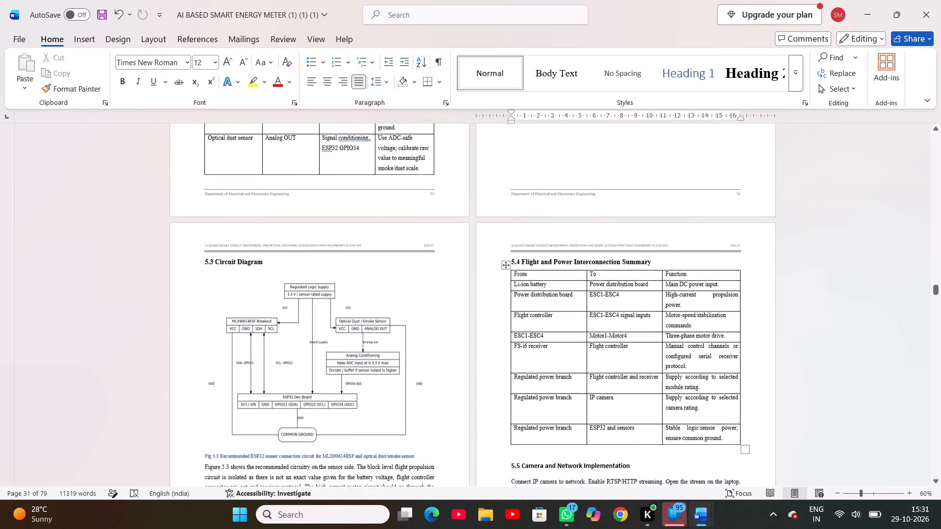
{"action": "scroll", "coordinate": [602, 371], "scroll_direction": "down", "scroll_amount": 2}
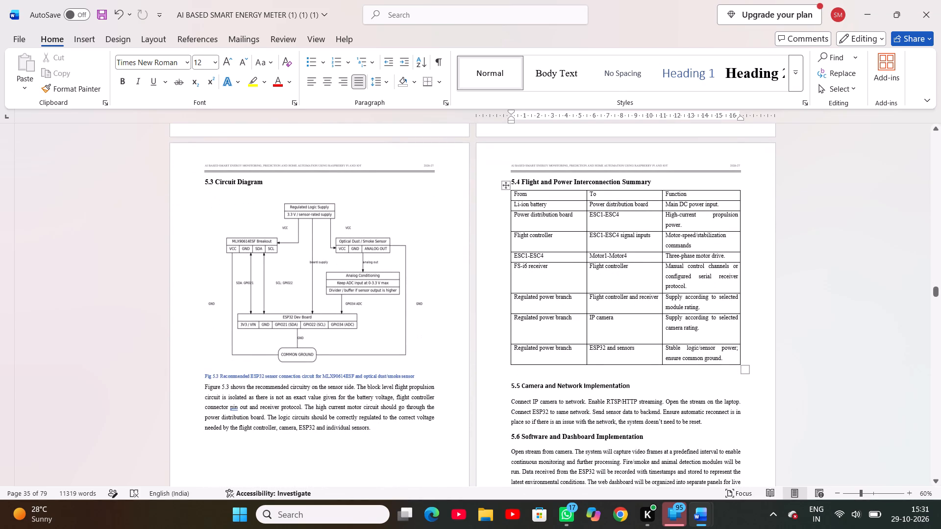
{"action": "scroll", "coordinate": [602, 371], "scroll_direction": "down", "scroll_amount": 1}
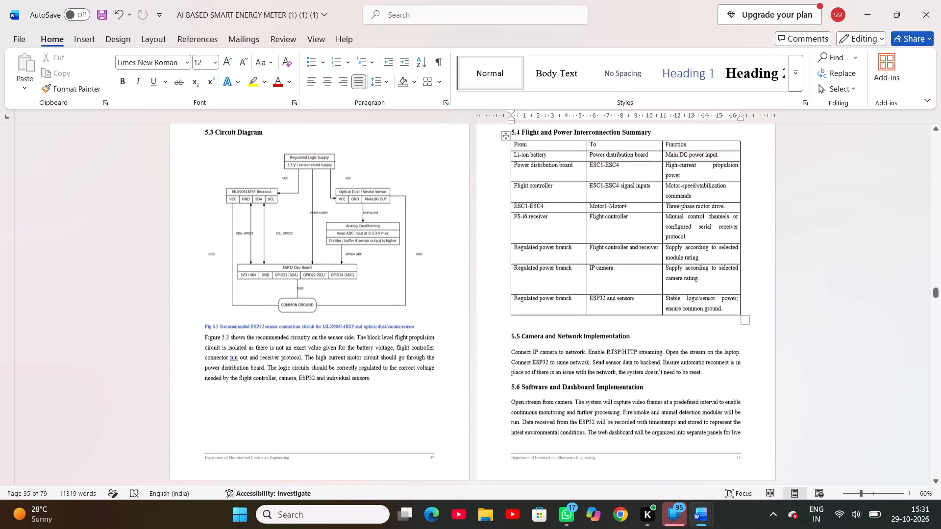
{"action": "scroll", "coordinate": [602, 371], "scroll_direction": "down", "scroll_amount": 1}
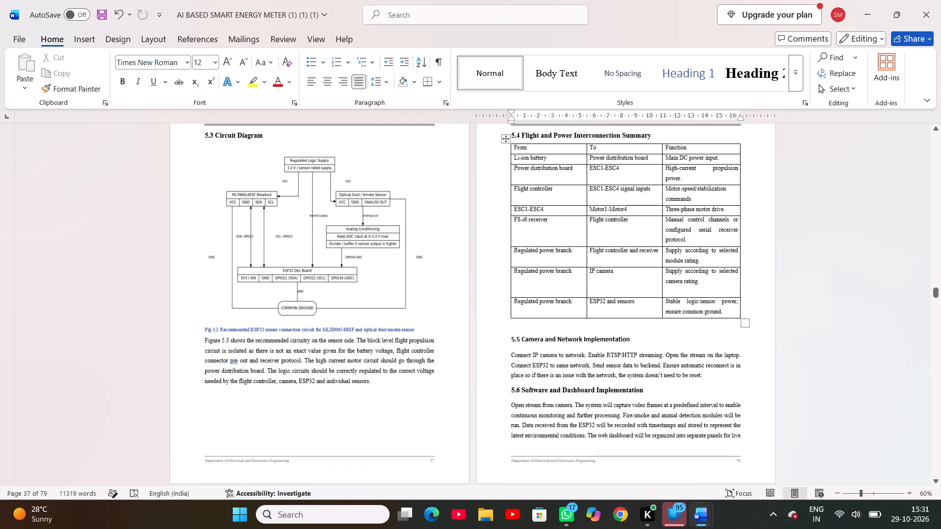
{"action": "scroll", "coordinate": [602, 371], "scroll_direction": "down", "scroll_amount": 4}
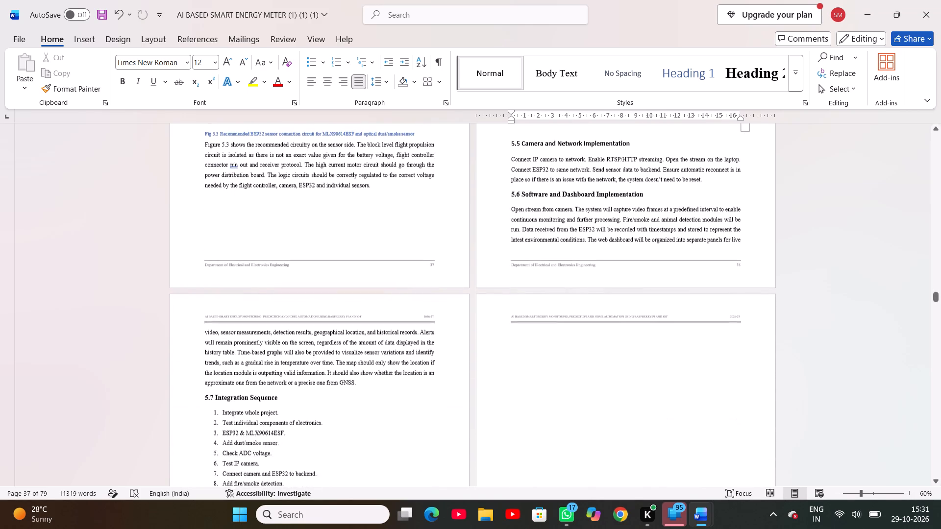
Delete the LCD picture under the 4.4 16×2 I2C LCD DISPLAY heading.
{"action": "scroll", "coordinate": [602, 371], "scroll_direction": "down", "scroll_amount": 6}
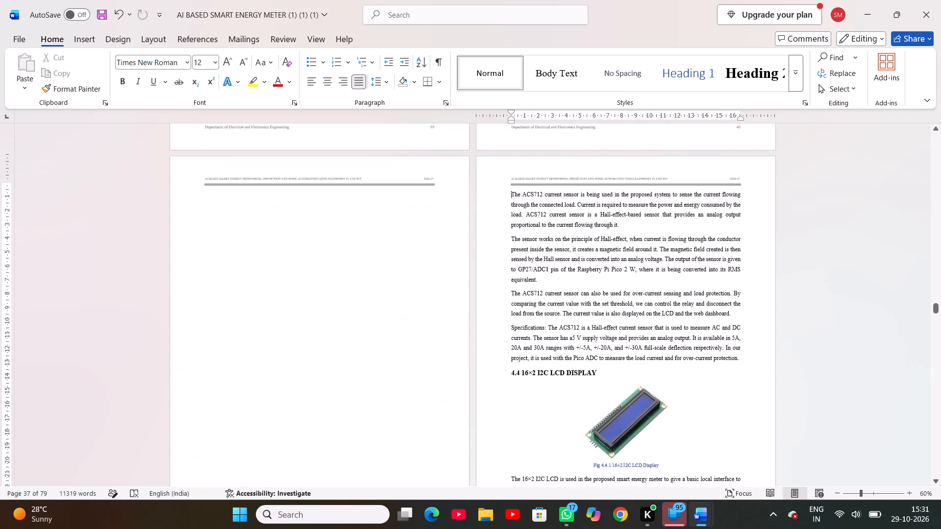
{"action": "scroll", "coordinate": [602, 371], "scroll_direction": "down", "scroll_amount": 2}
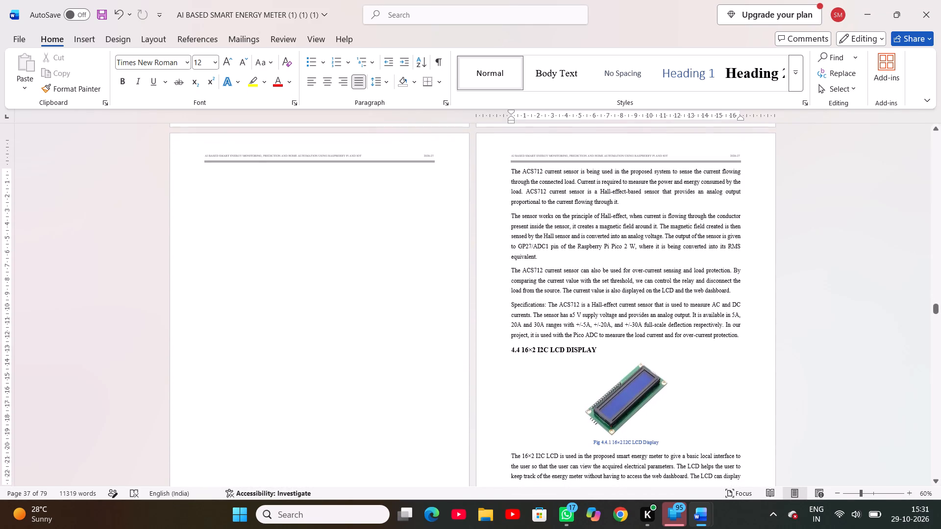
{"action": "left_click", "coordinate": [588, 375]}
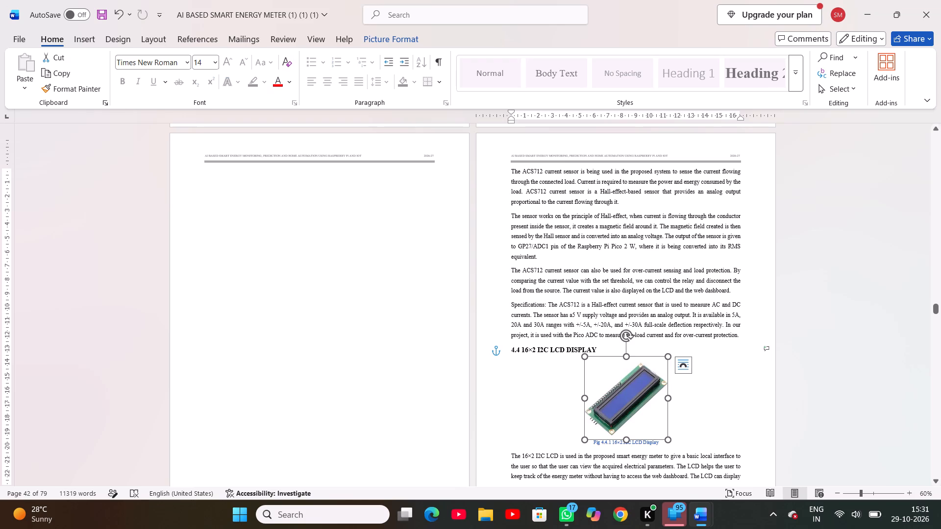
{"action": "key", "text": "BackSpace"}
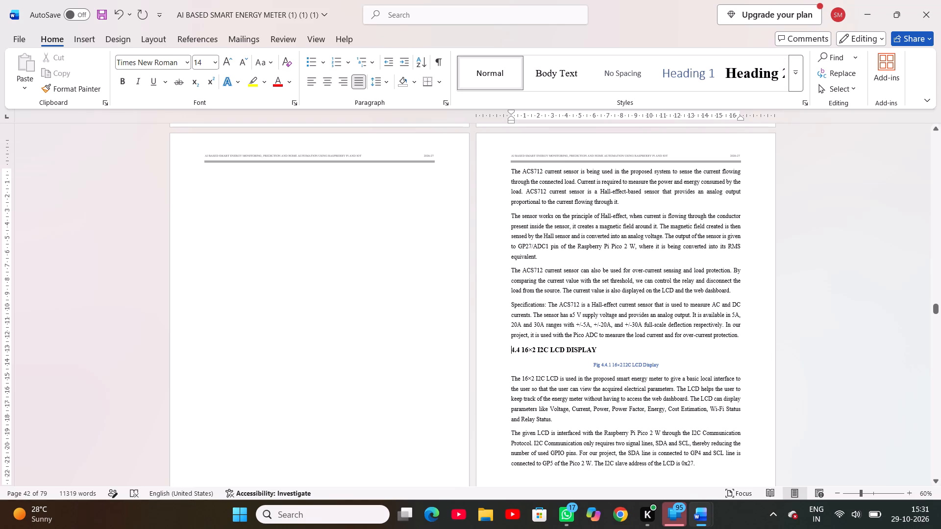
Select the ACS712 current sensor text above heading 4.4, from its first paragraph through the Specifications paragraph.
{"action": "left_click_drag", "start_coordinate": [510, 172], "coordinate": [621, 337]}
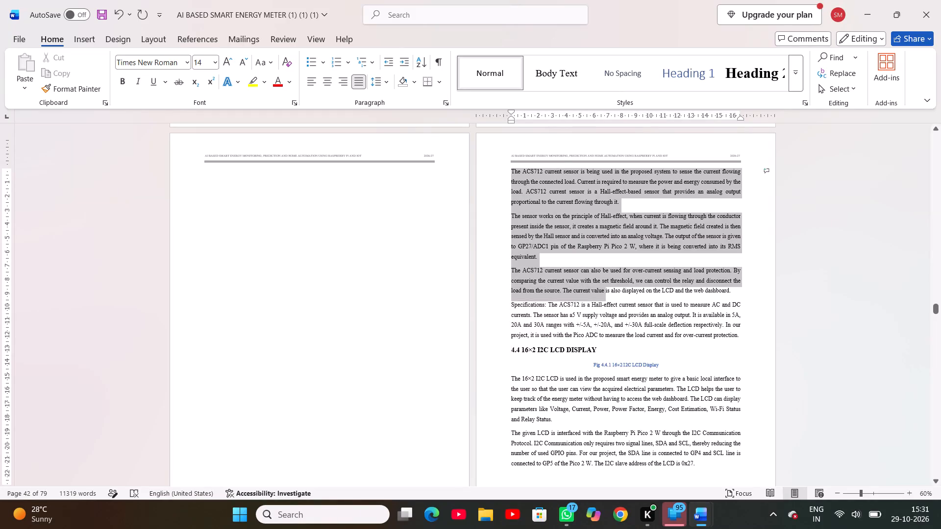
Delete the ACS712 sensor text together with section 4.4 16×2 I2C LCD Display, down through its I2C interface paragraph.
{"action": "left_click_drag", "start_coordinate": [621, 337], "coordinate": [704, 464]}
{"action": "scroll", "coordinate": [638, 365], "scroll_direction": "up", "scroll_amount": 1}
{"action": "key", "text": "BackSpace"}
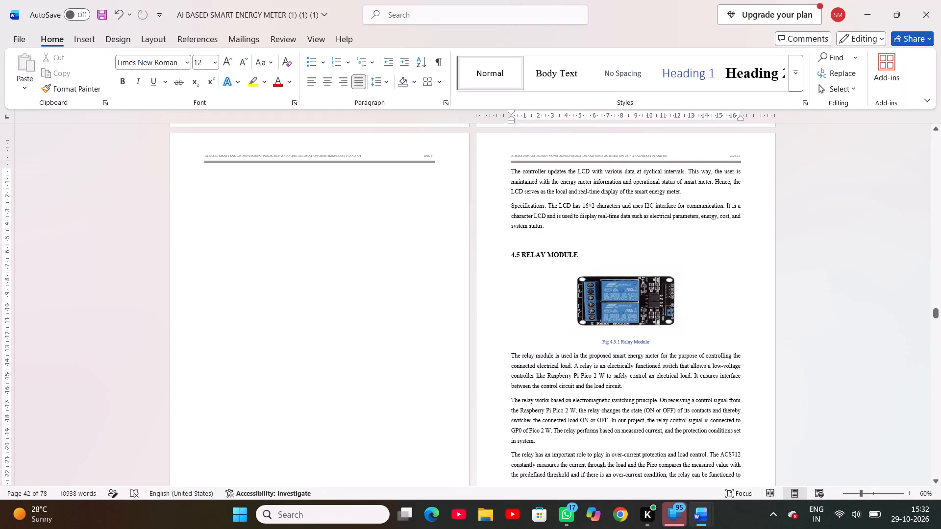
Delete the remaining LCD text and section 4.5 Relay Module, including its picture, down through the visible part of the over-current protection paragraph.
{"action": "left_click_drag", "start_coordinate": [508, 167], "coordinate": [701, 463]}
{"action": "scroll", "coordinate": [596, 346], "scroll_direction": "up", "scroll_amount": 1}
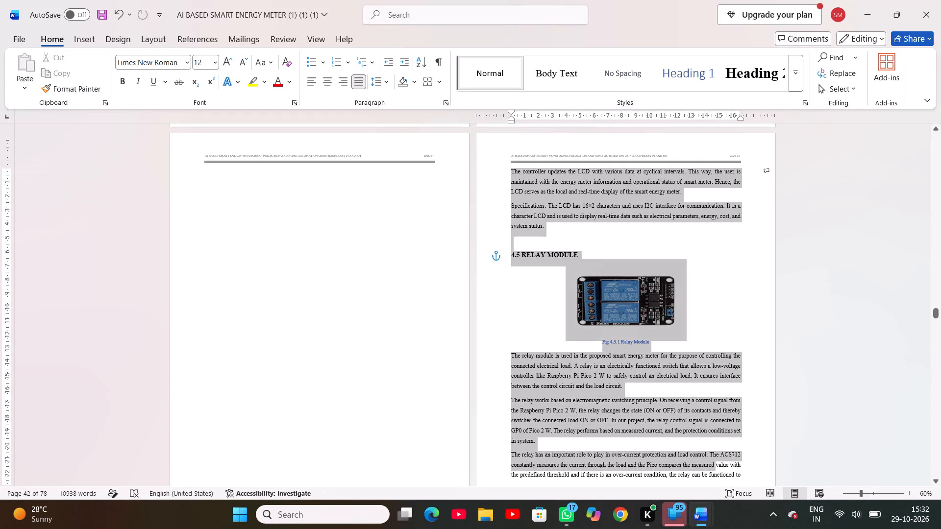
{"action": "scroll", "coordinate": [701, 463], "scroll_direction": "up", "scroll_amount": 1}
{"action": "left_click_drag", "start_coordinate": [701, 463], "coordinate": [726, 475]}
{"action": "key", "text": "BackSpace"}
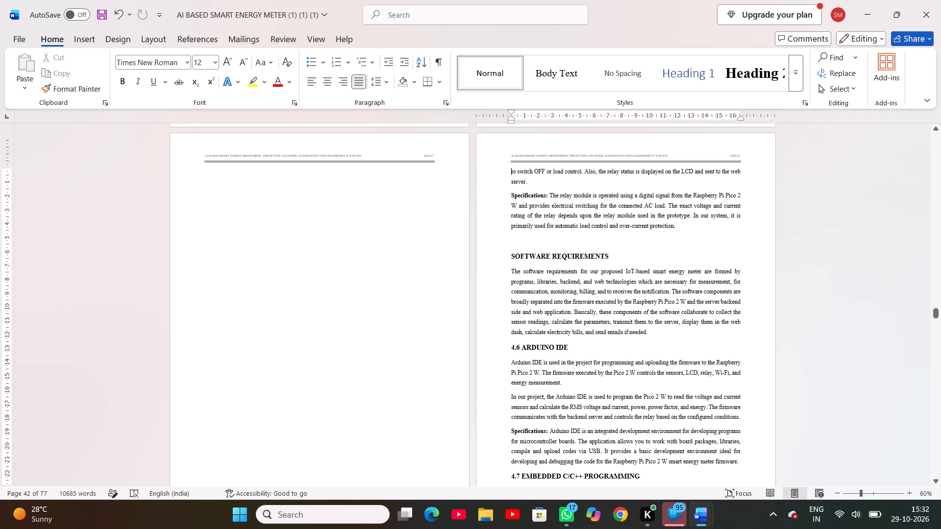
Delete the leftover relay text, the Software Requirements section, section 4.6 Arduino IDE and the 4.7 Embedded C/C++ Programming heading.
{"action": "left_click_drag", "start_coordinate": [512, 171], "coordinate": [641, 384]}
{"action": "scroll", "coordinate": [572, 309], "scroll_direction": "up", "scroll_amount": 1}
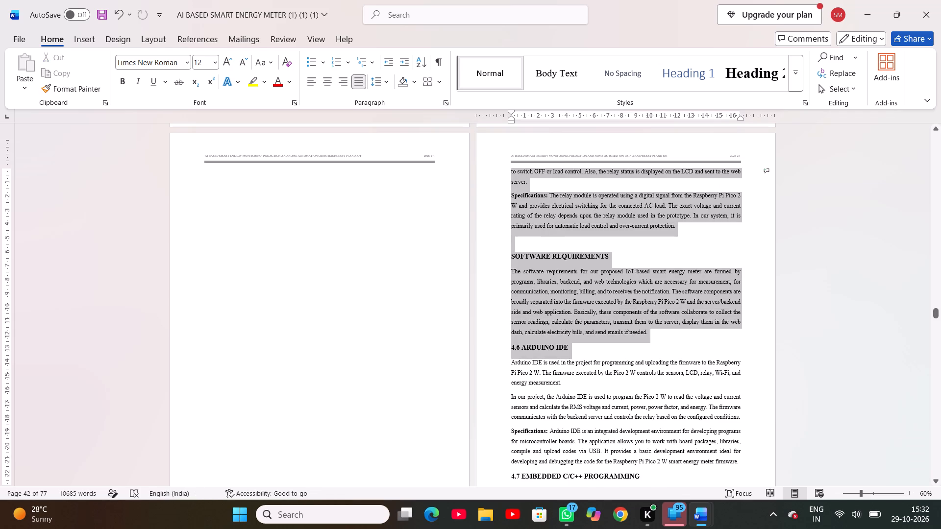
{"action": "scroll", "coordinate": [641, 384], "scroll_direction": "up", "scroll_amount": 2}
{"action": "left_click_drag", "start_coordinate": [641, 384], "coordinate": [647, 476]}
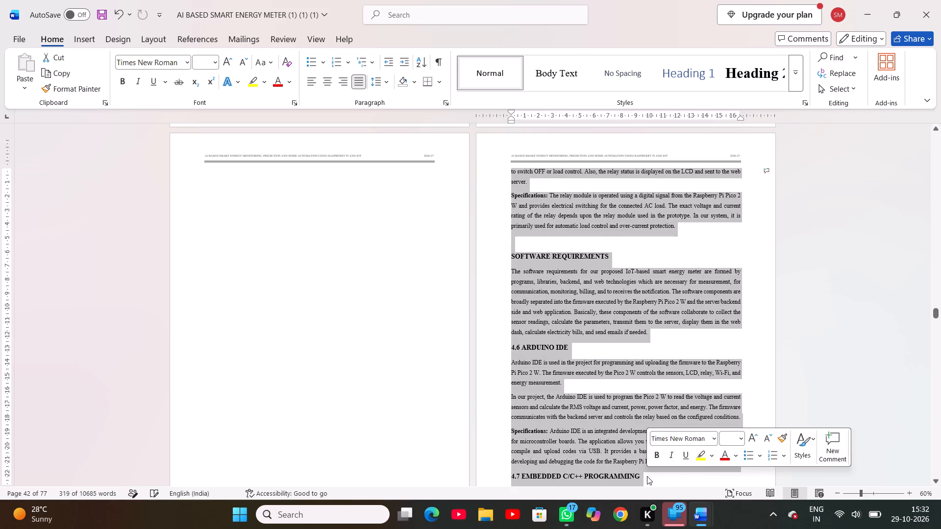
{"action": "key", "text": "BackSpace"}
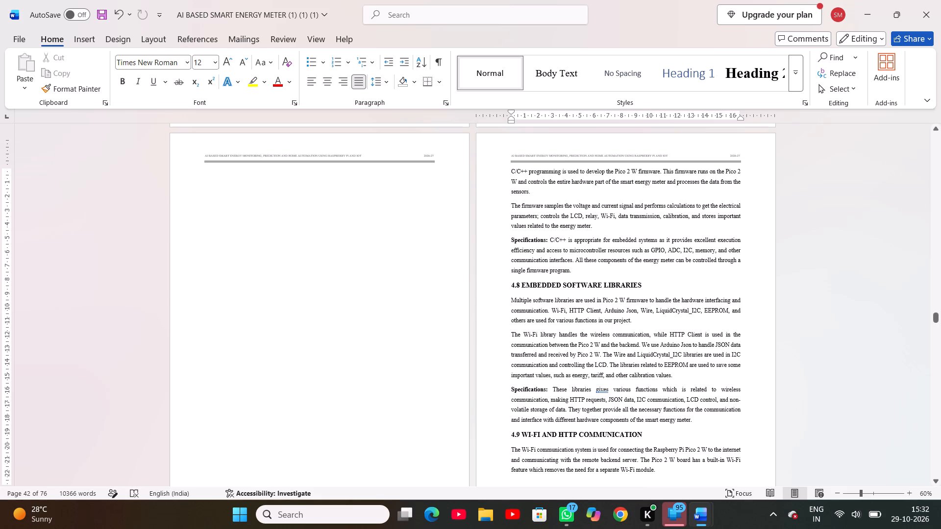
Delete the C/C++ programming text, section 4.8 Embedded Software Libraries, and the 4.9 Wi-Fi and HTTP Communication heading with its first paragraph.
{"action": "left_click_drag", "start_coordinate": [510, 172], "coordinate": [642, 457]}
{"action": "scroll", "coordinate": [553, 345], "scroll_direction": "up", "scroll_amount": 1}
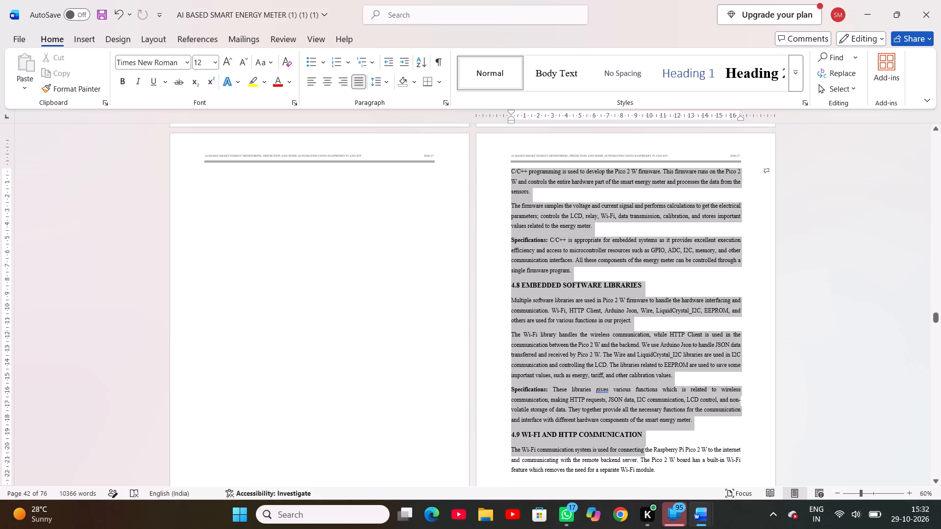
{"action": "left_click_drag", "start_coordinate": [642, 457], "coordinate": [658, 472]}
{"action": "scroll", "coordinate": [642, 457], "scroll_direction": "up", "scroll_amount": 1}
{"action": "key", "text": "BackSpace"}
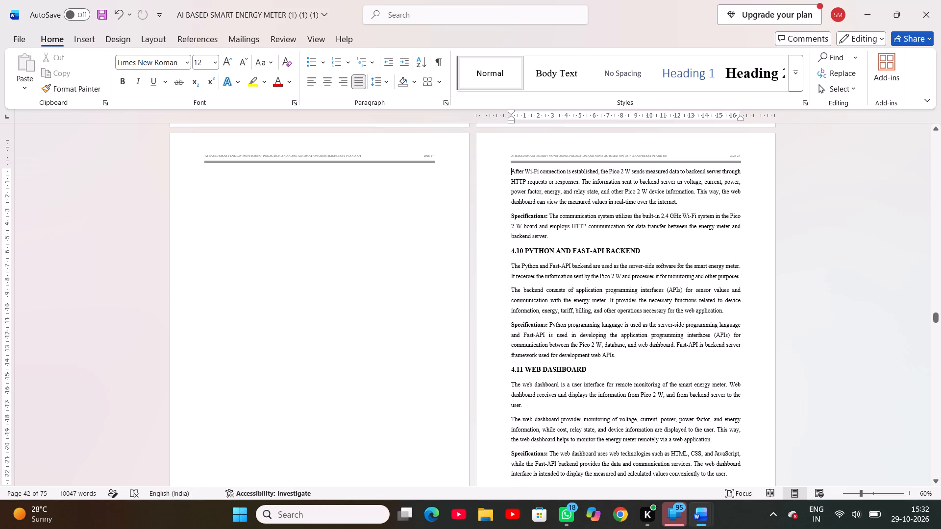
Delete the remaining section 4.9 text, section 4.10 Python and Fast-API Backend and section 4.11 Web Dashboard through its Specifications paragraph.
{"action": "left_click_drag", "start_coordinate": [510, 171], "coordinate": [685, 454]}
{"action": "scroll", "coordinate": [555, 283], "scroll_direction": "up", "scroll_amount": 1}
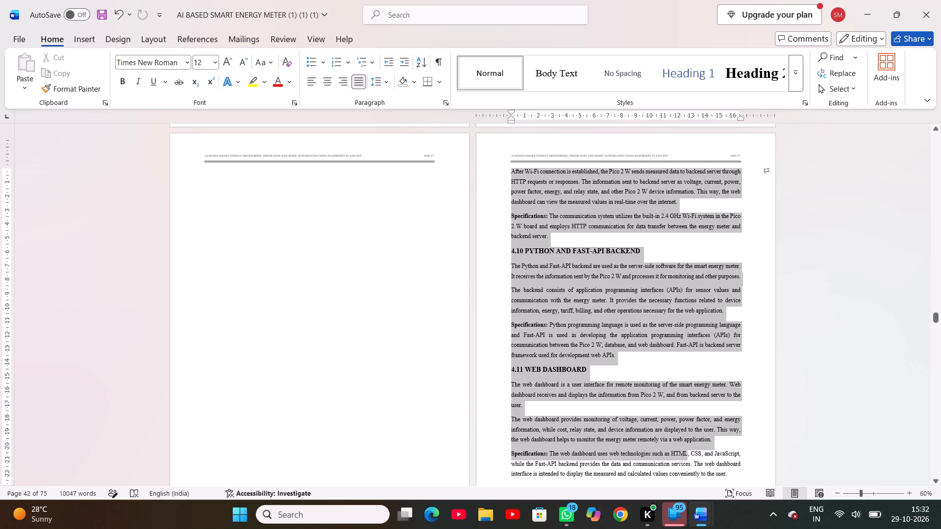
{"action": "scroll", "coordinate": [685, 454], "scroll_direction": "up", "scroll_amount": 1}
{"action": "left_click_drag", "start_coordinate": [685, 454], "coordinate": [712, 482]}
{"action": "key", "text": "BackSpace"}
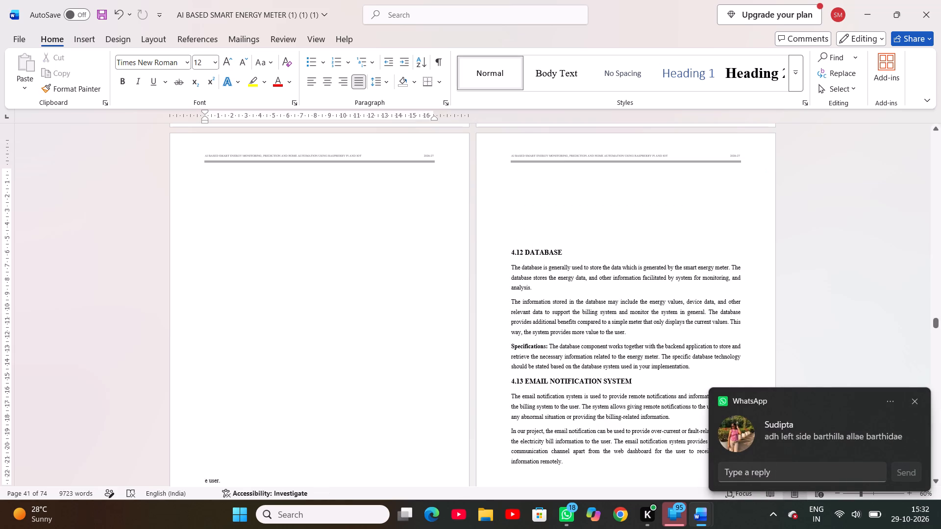
Delete section 4.12 Database and the 4.13 Email Notification System heading with its first two paragraphs.
{"action": "left_click", "coordinate": [512, 251]}
{"action": "left_click_drag", "start_coordinate": [512, 251], "coordinate": [582, 436]}
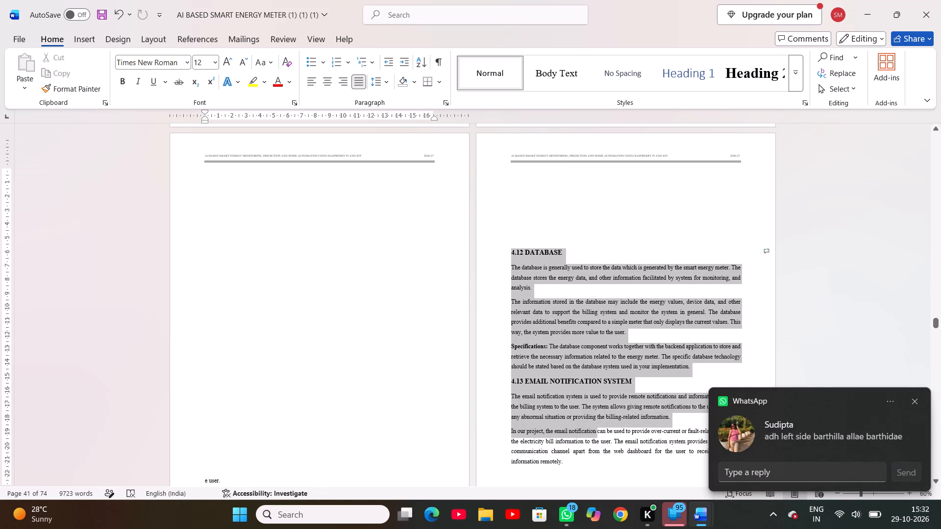
{"action": "left_click_drag", "start_coordinate": [582, 436], "coordinate": [580, 464]}
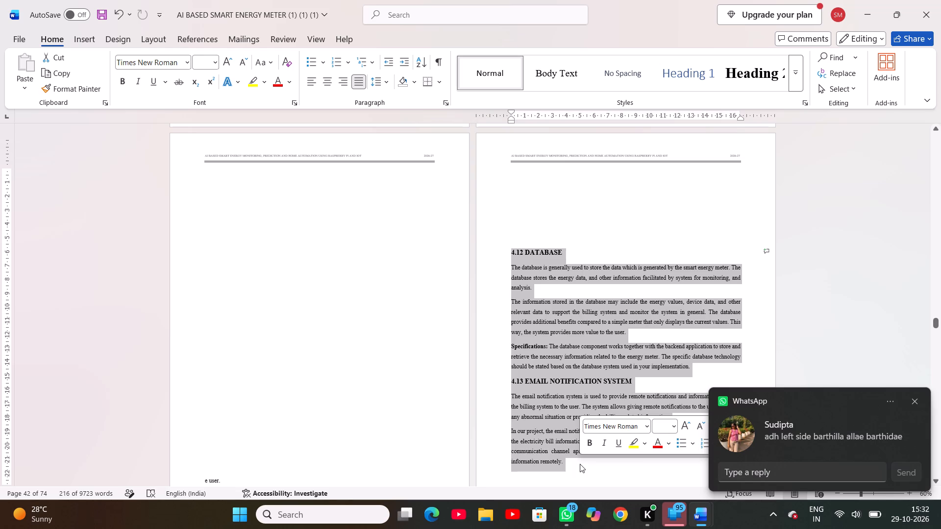
{"action": "key", "text": "BackSpace"}
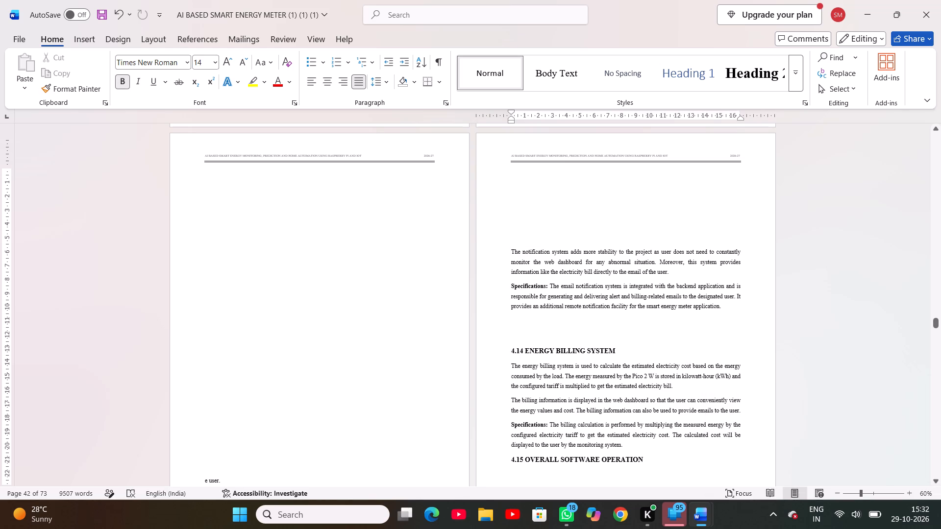
Delete the remaining email notification text, section 4.14 Energy Billing System and the 4.15 Overall Software Operation heading.
{"action": "left_click_drag", "start_coordinate": [512, 251], "coordinate": [656, 467]}
{"action": "scroll", "coordinate": [612, 395], "scroll_direction": "up", "scroll_amount": 1}
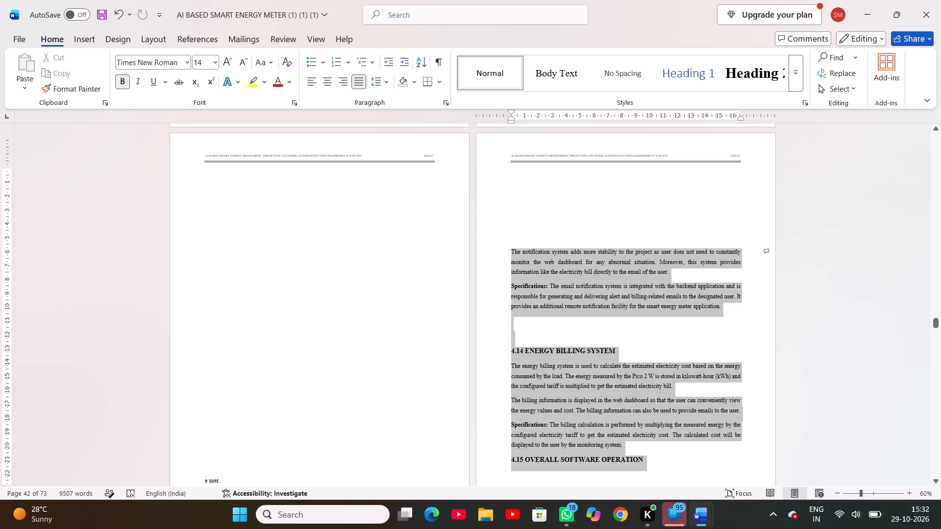
{"action": "left_click_drag", "start_coordinate": [656, 467], "coordinate": [654, 468]}
{"action": "scroll", "coordinate": [656, 467], "scroll_direction": "up", "scroll_amount": 1}
{"action": "key", "text": "BackSpace"}
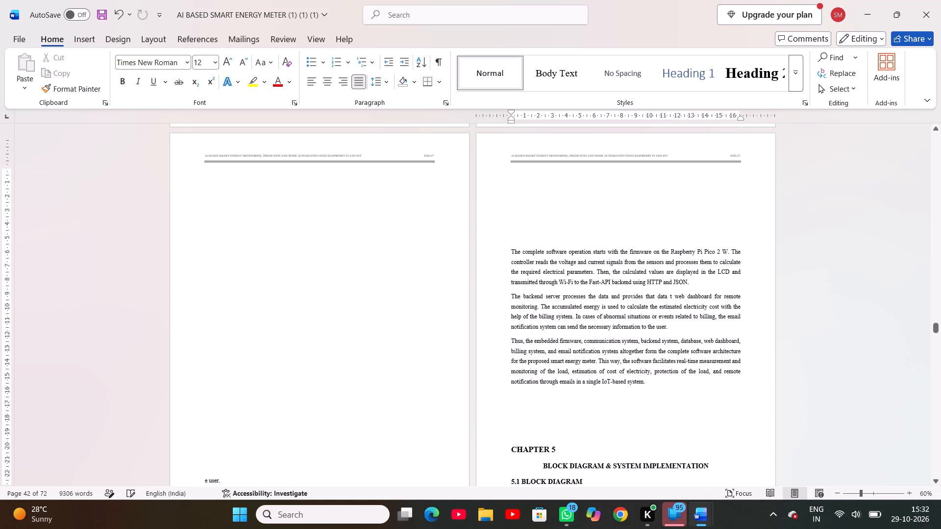
Delete everything from "The complete software operation starts" through the second Chapter 5 title and the 5.1 BLOCK DIAGRAM heading.
{"action": "left_click_drag", "start_coordinate": [511, 251], "coordinate": [602, 474]}
{"action": "scroll", "coordinate": [559, 370], "scroll_direction": "up", "scroll_amount": 1}
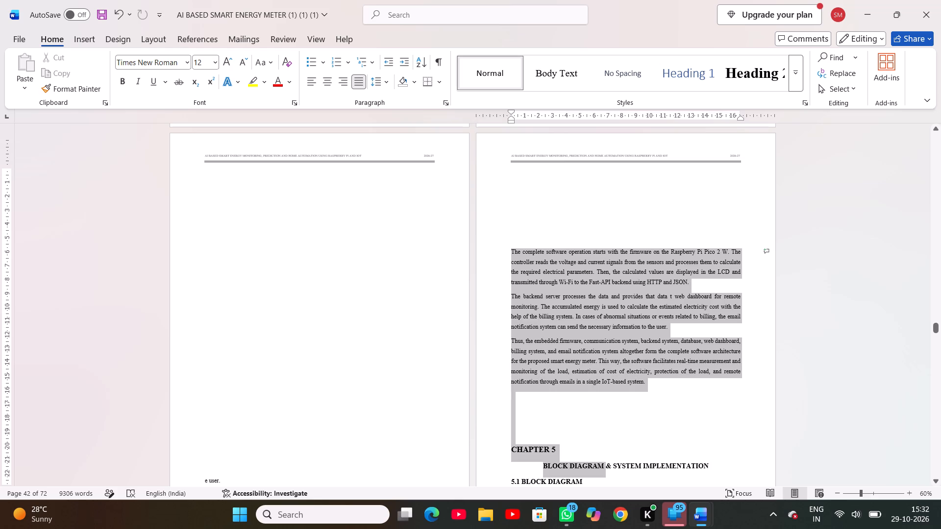
{"action": "scroll", "coordinate": [602, 474], "scroll_direction": "up", "scroll_amount": 1}
{"action": "left_click_drag", "start_coordinate": [602, 474], "coordinate": [592, 444]}
{"action": "key", "text": "BackSpace"}
Delete the block diagram picture, its Fig. 5.1.1 caption and explanatory paragraphs, and the CONNECTION DIAGRAM heading.
{"action": "left_click", "coordinate": [651, 344]}
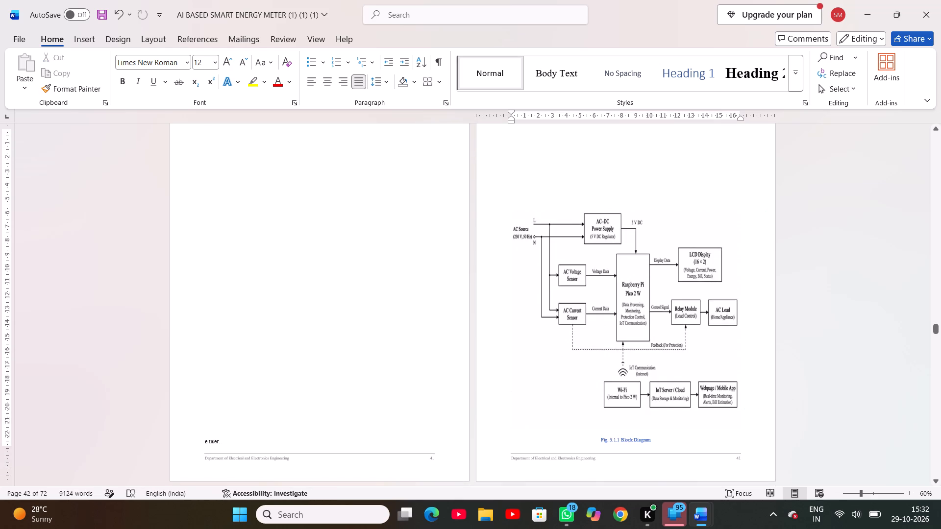
{"action": "key", "text": "BackSpace"}
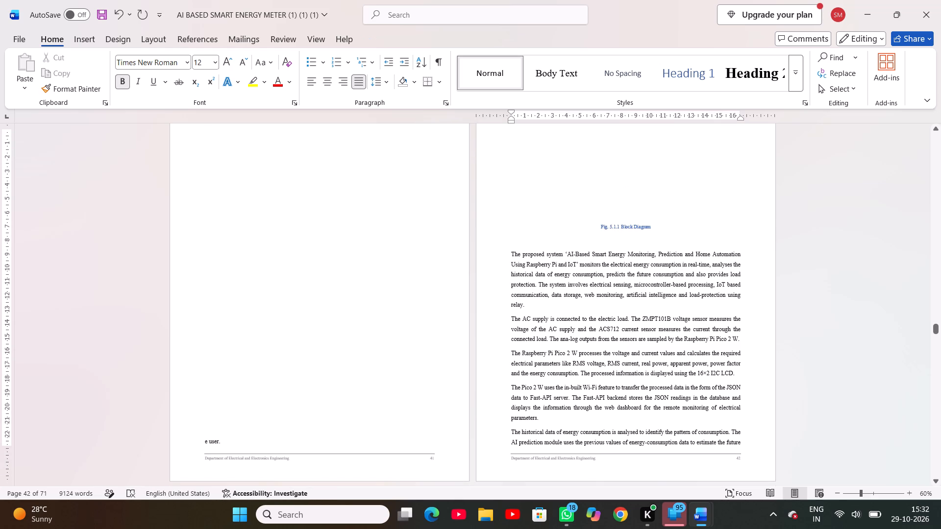
{"action": "left_click_drag", "start_coordinate": [526, 226], "coordinate": [626, 435]}
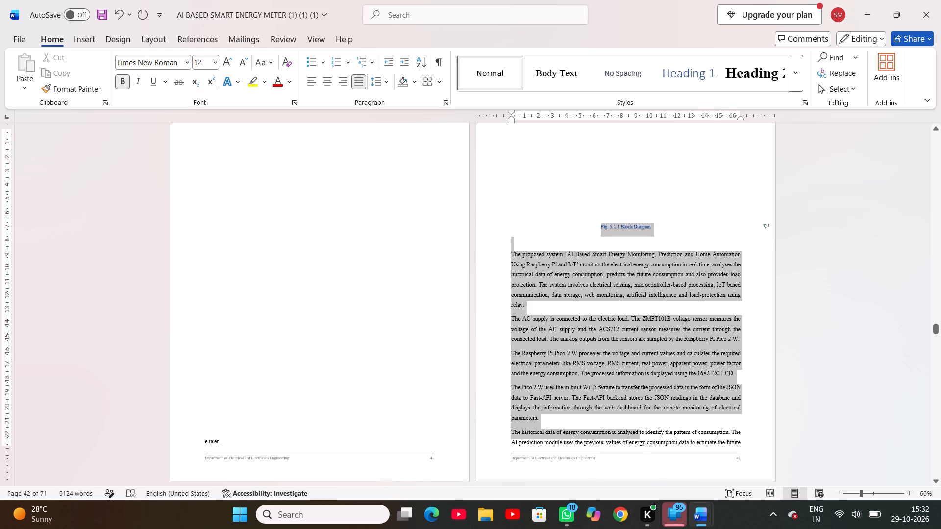
{"action": "left_click_drag", "start_coordinate": [626, 435], "coordinate": [742, 455]}
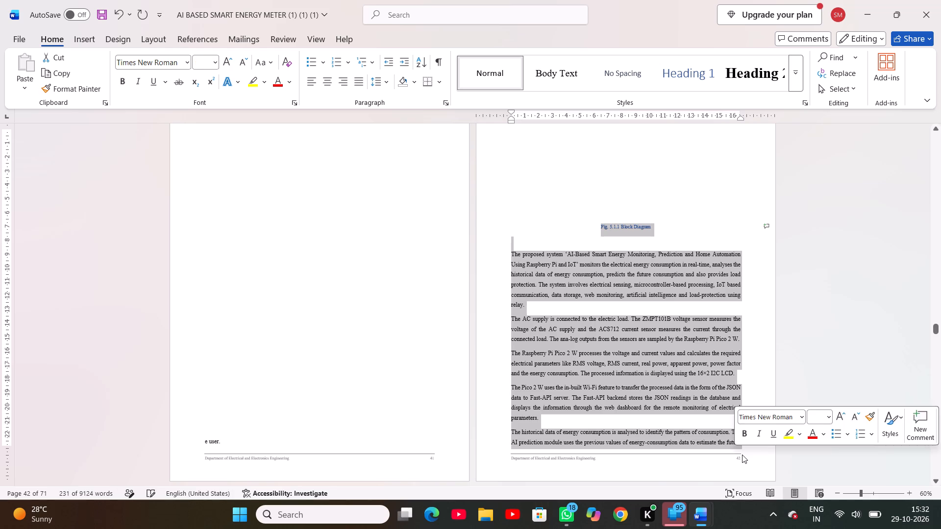
{"action": "key", "text": "BackSpace"}
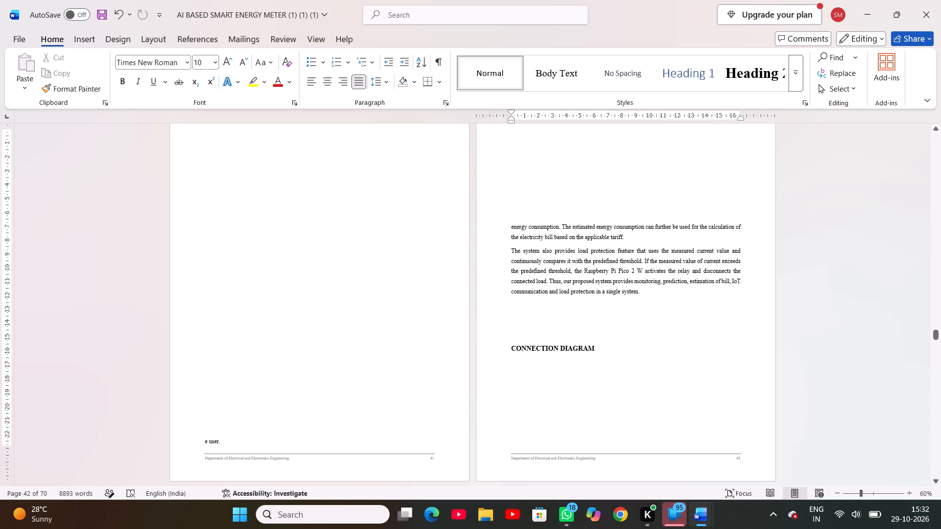
{"action": "left_click_drag", "start_coordinate": [510, 228], "coordinate": [601, 360]}
{"action": "key", "text": "BackSpace"}
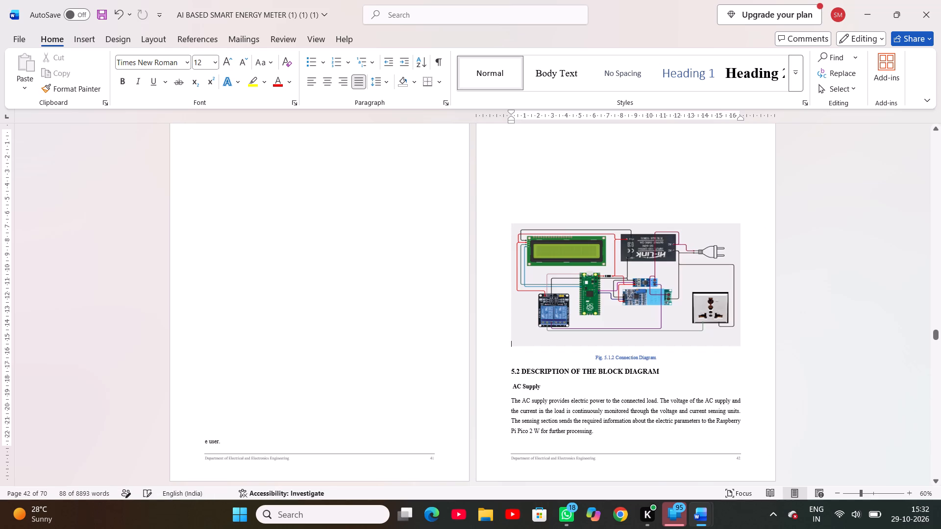
Delete the wiring picture above the Fig. 5.1.2 Connection Diagram caption.
{"action": "left_click", "coordinate": [579, 303]}
{"action": "key", "text": "BackSpace"}
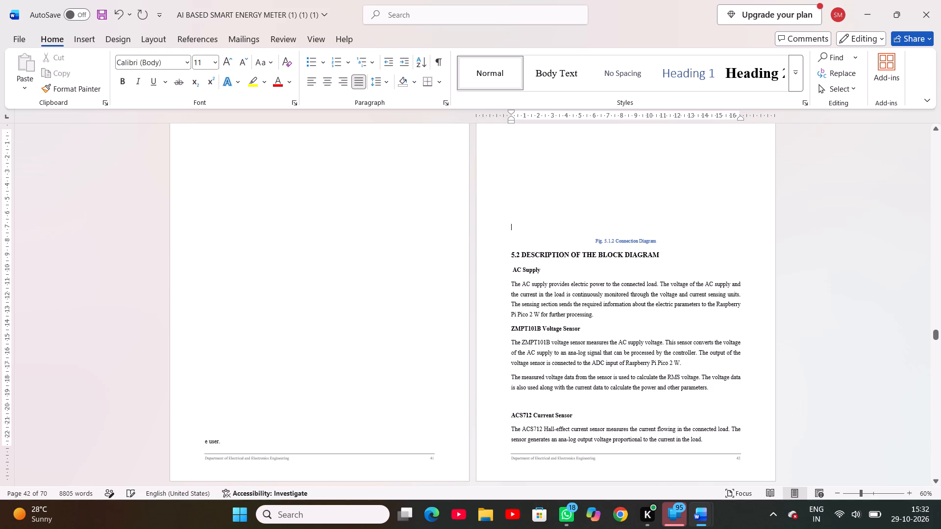
Select the text from the Fig. 5.1.2 Connection Diagram caption down to the ZMPT101B Voltage Sensor heading in section 5.2.
{"action": "left_click_drag", "start_coordinate": [513, 240], "coordinate": [571, 335]}
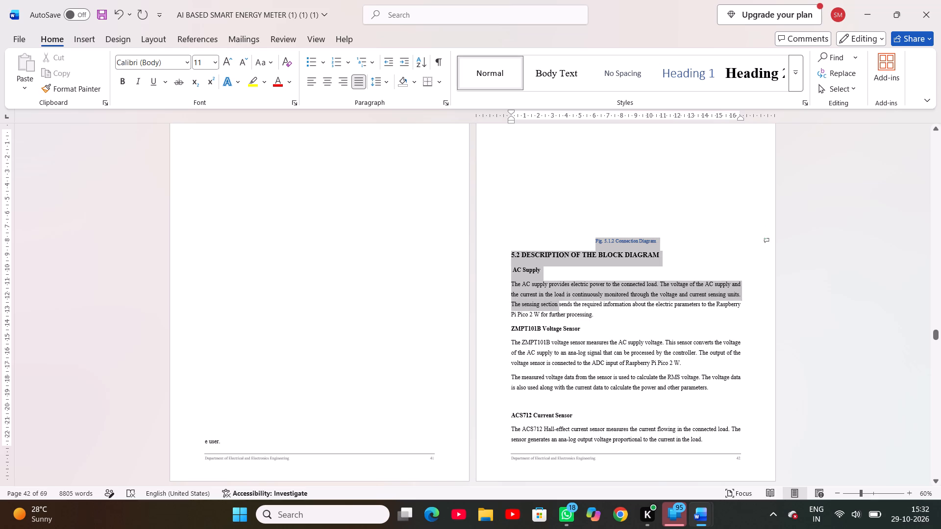
Delete the text from the Fig. 5.1.2 Connection Diagram caption through the first paragraph under ACS712 Current Sensor.
{"action": "left_click_drag", "start_coordinate": [571, 335], "coordinate": [703, 447]}
{"action": "scroll", "coordinate": [589, 361], "scroll_direction": "right", "scroll_amount": 1}
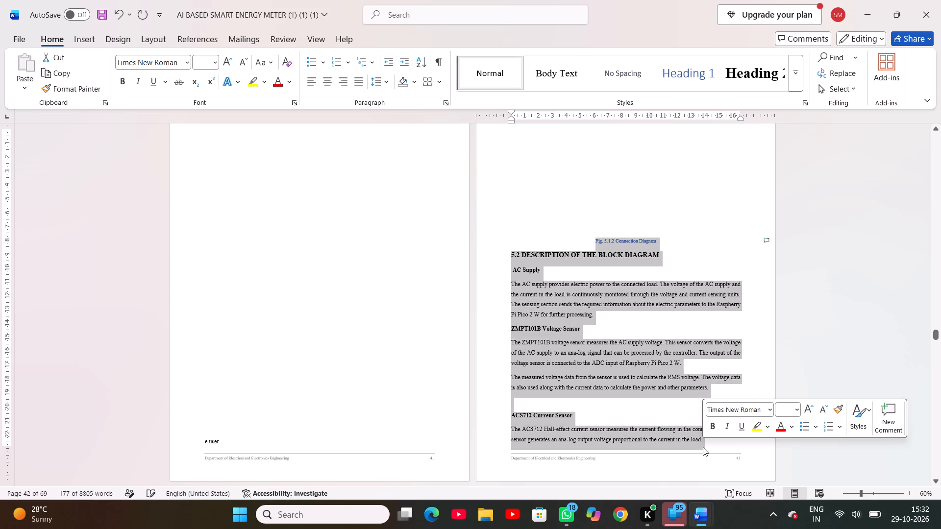
{"action": "key", "text": "BackSpace"}
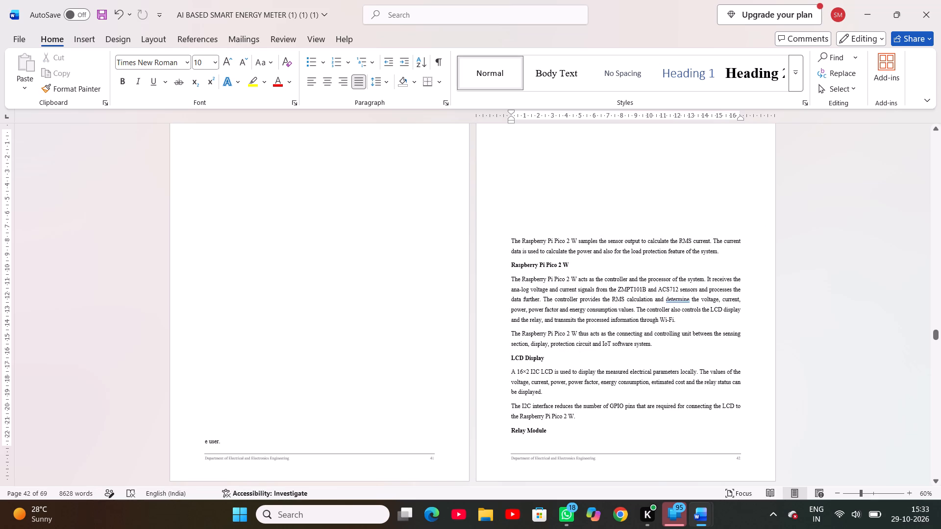
Delete the leftover text "e user." at the bottom of page 41.
{"action": "left_click", "coordinate": [228, 442]}
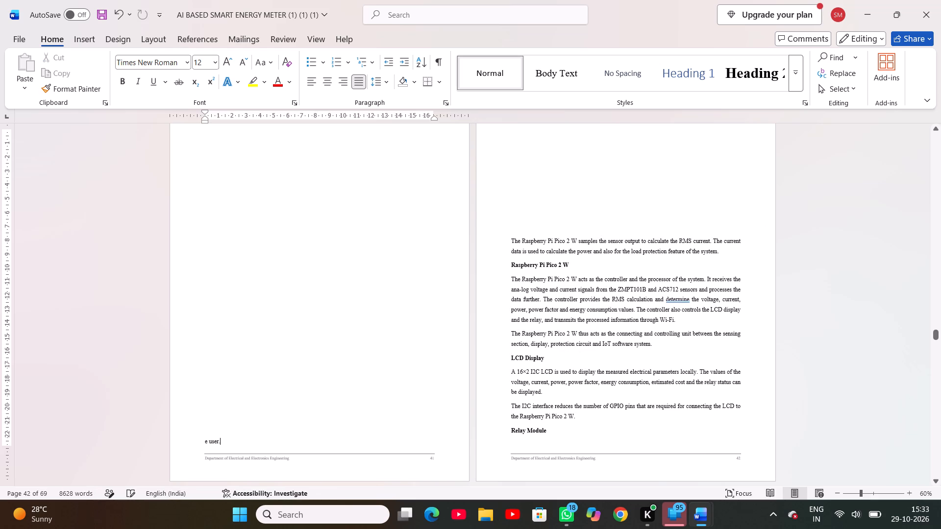
{"action": "key", "text": "BackSpace"}
{"action": "key", "text": "BackSpace"}
{"action": "key", "text": "BackSpace"}
{"action": "key", "text": "BackSpace"}
{"action": "key", "text": "BackSpace"}
{"action": "key", "text": "BackSpace"}
{"action": "key", "text": "BackSpace"}
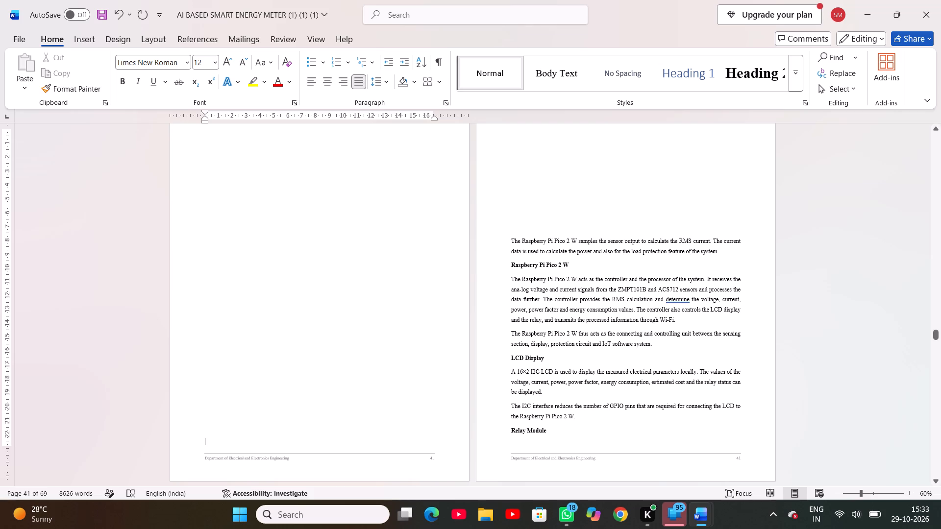
Delete the rest of the ACS712 text and the Raspberry Pi Pico 2 W, LCD Display, Relay Module, Wi-Fi Communication and Fast-API Backend sections.
{"action": "left_click_drag", "start_coordinate": [512, 241], "coordinate": [562, 409]}
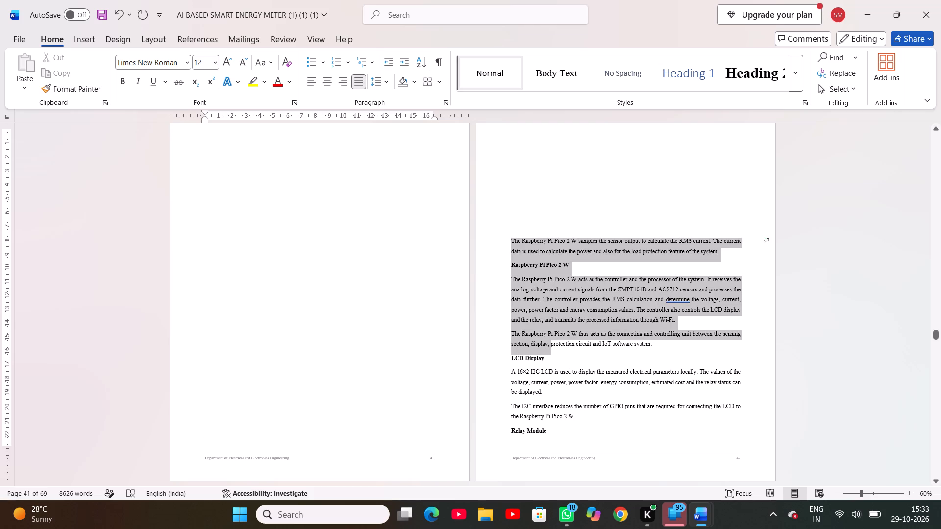
{"action": "left_click_drag", "start_coordinate": [562, 409], "coordinate": [559, 430]}
{"action": "key", "text": "BackSpace"}
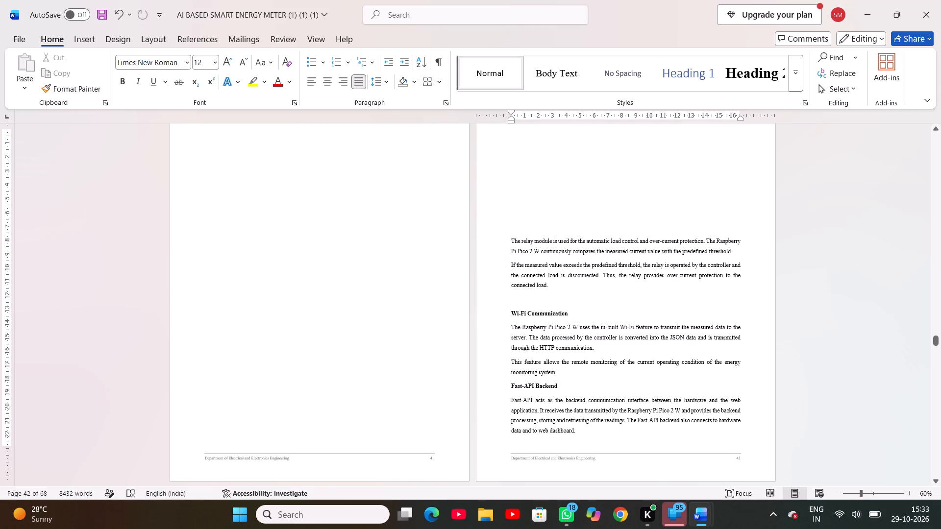
{"action": "left_click_drag", "start_coordinate": [511, 242], "coordinate": [591, 441]}
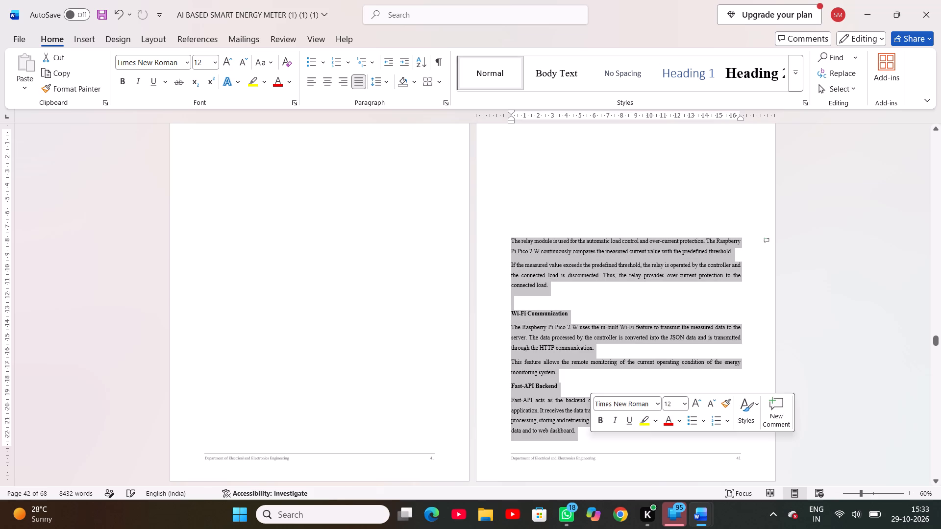
{"action": "key", "text": "BackSpace"}
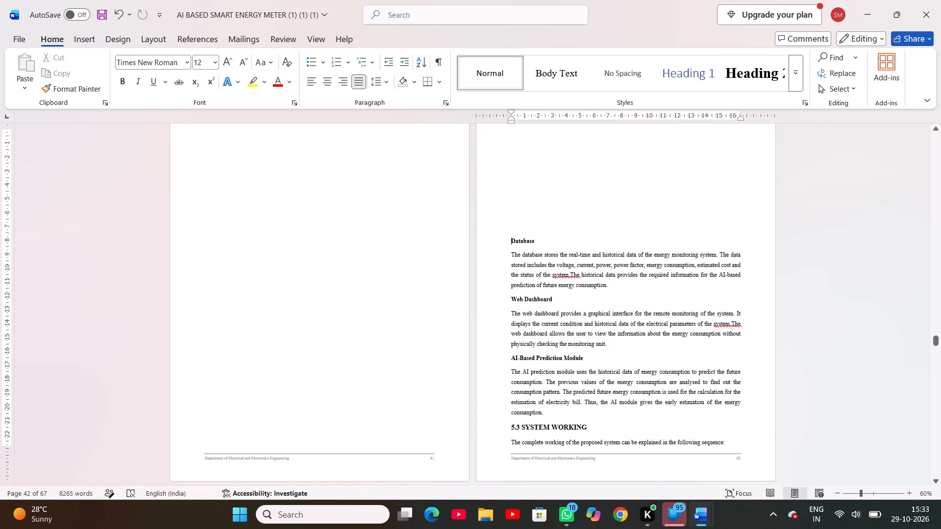
Delete the Database, Web Dashboard and AI-Based Prediction Module sections, plus 5.3 SYSTEM WORKING with its 17-item list and closing sentence.
{"action": "left_click_drag", "start_coordinate": [508, 240], "coordinate": [734, 448]}
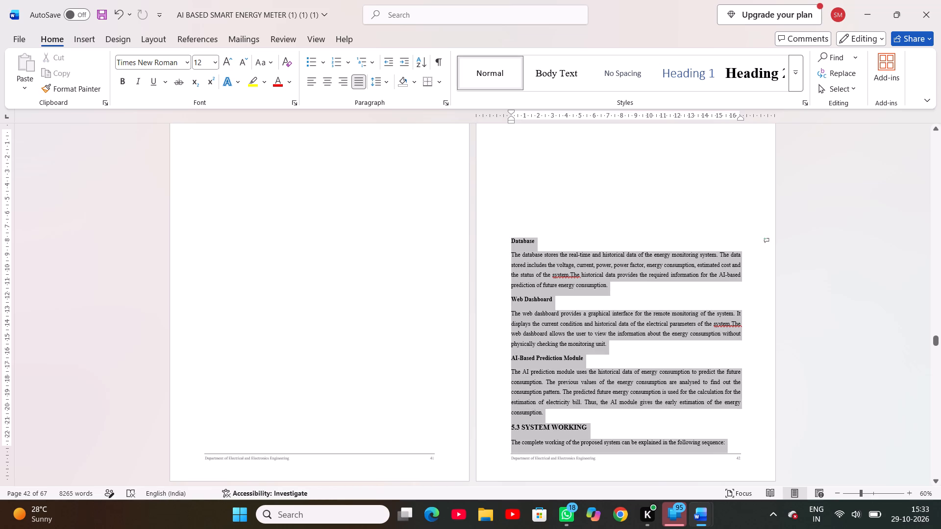
{"action": "left_click_drag", "start_coordinate": [734, 448], "coordinate": [732, 448]}
{"action": "key", "text": "BackSpace"}
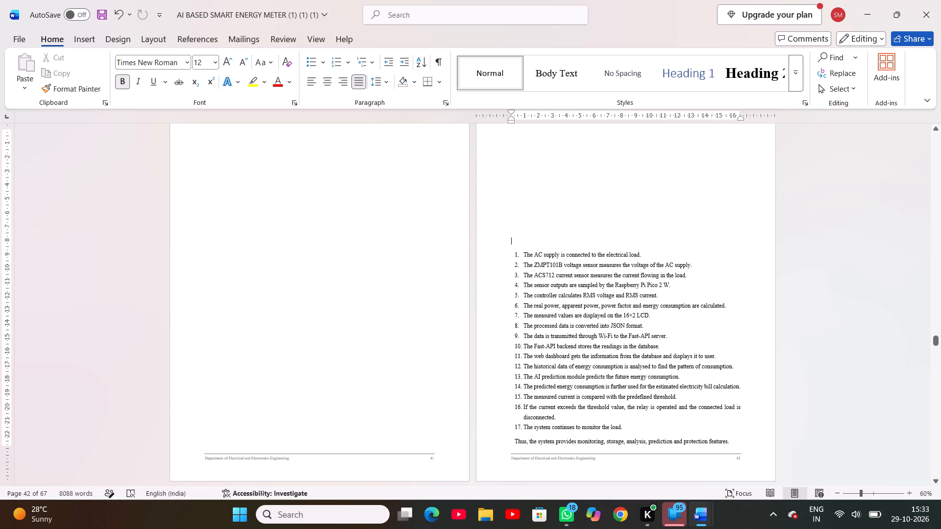
{"action": "left_click_drag", "start_coordinate": [512, 252], "coordinate": [736, 445]}
{"action": "scroll", "coordinate": [601, 312], "scroll_direction": "up", "scroll_amount": 2}
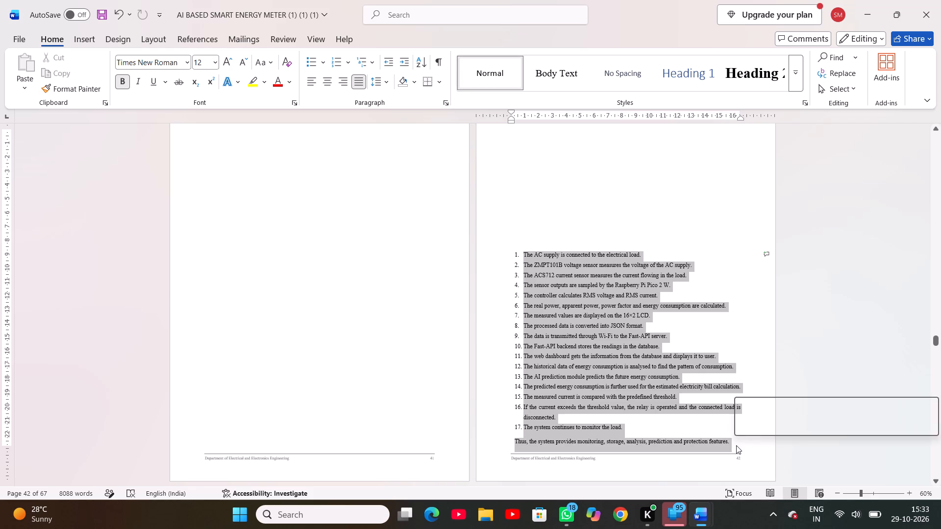
{"action": "key", "text": "BackSpace"}
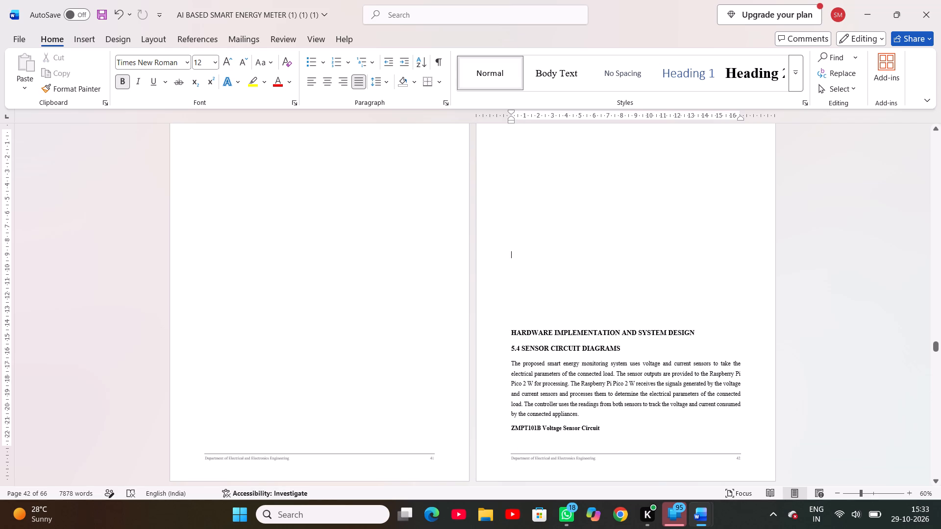
Select the text from the HARDWARE IMPLEMENTATION AND SYSTEM DESIGN heading through the ZMPT101B Voltage Sensor Circuit heading in section 5.4.
{"action": "left_click", "coordinate": [508, 331]}
{"action": "left_click_drag", "start_coordinate": [513, 333], "coordinate": [631, 429]}
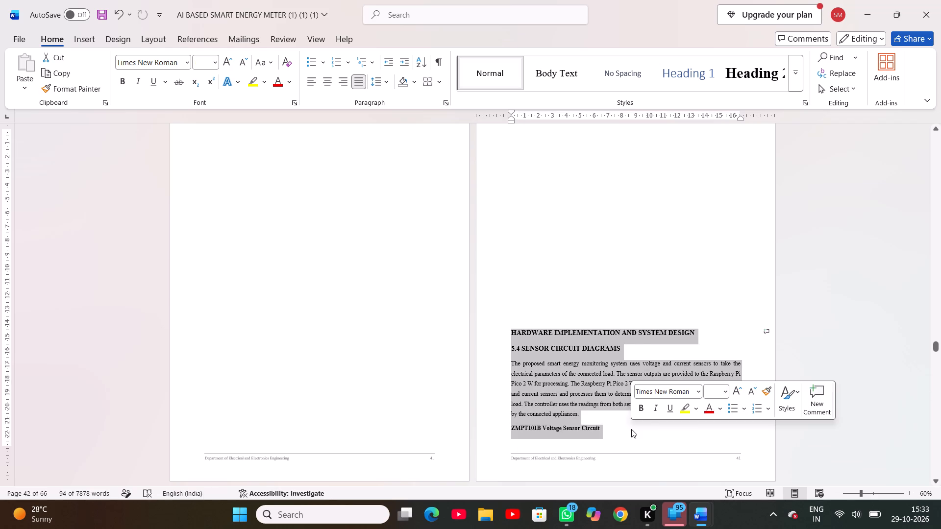
Delete the HARDWARE IMPLEMENTATION AND SYSTEM DESIGN heading, the opening of 5.4 SENSOR CIRCUIT DIAGRAMS and the ZMPT101B Voltage Sensor Circuit text.
{"action": "key", "text": "BackSpace"}
{"action": "left_click_drag", "start_coordinate": [509, 330], "coordinate": [591, 362]}
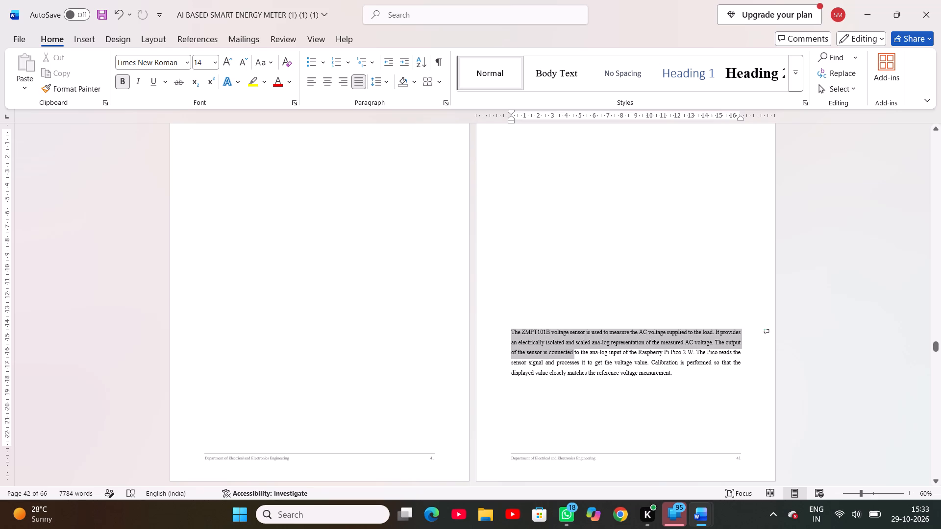
{"action": "left_click_drag", "start_coordinate": [591, 362], "coordinate": [679, 388]}
{"action": "key", "text": "BackSpace"}
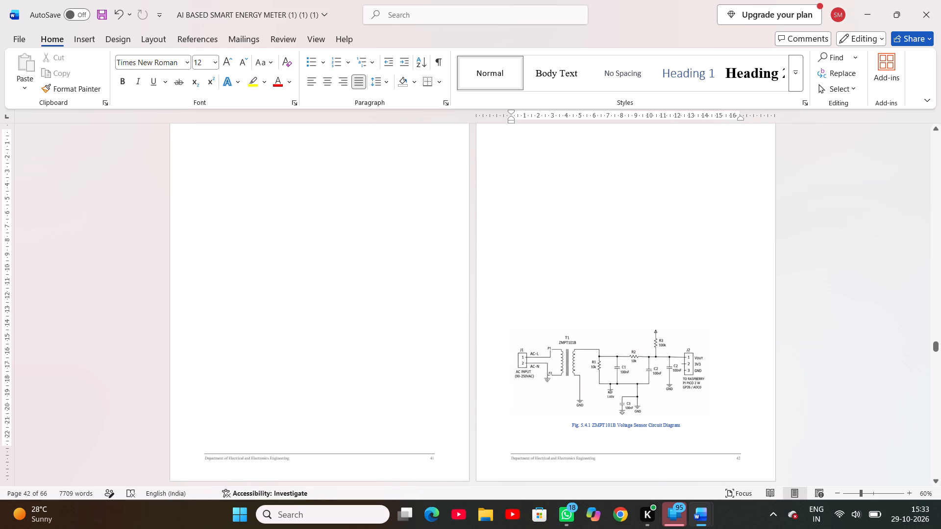
Delete the ZMPT101B voltage sensor circuit picture above the Fig. 5.4.1 caption.
{"action": "left_click", "coordinate": [655, 374]}
{"action": "key", "text": "BackSpace"}
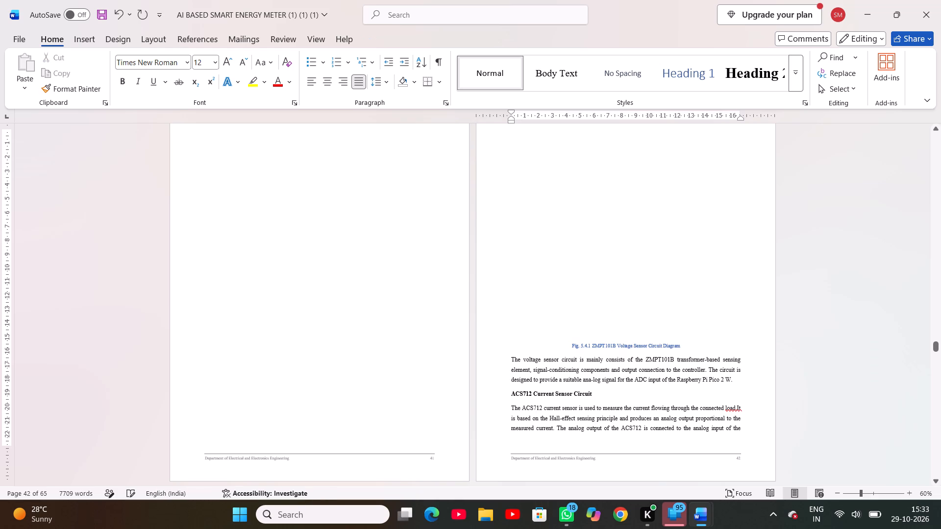
Select from the Fig. 5.4.1 caption through the ACS712 Current Sensor Circuit text at the end of page 42.
{"action": "left_click_drag", "start_coordinate": [570, 343], "coordinate": [688, 429]}
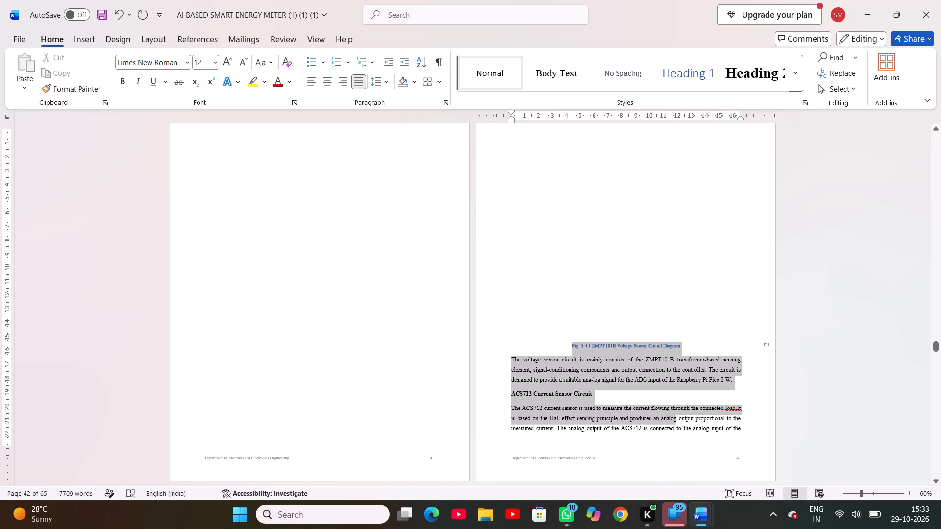
{"action": "left_click_drag", "start_coordinate": [688, 429], "coordinate": [775, 434]}
Delete the selected Fig. 5.4.1 caption and ACS712 Current Sensor Circuit text, including its leftover lines and the ACS712 circuit picture.
{"action": "key", "text": "BackSpace"}
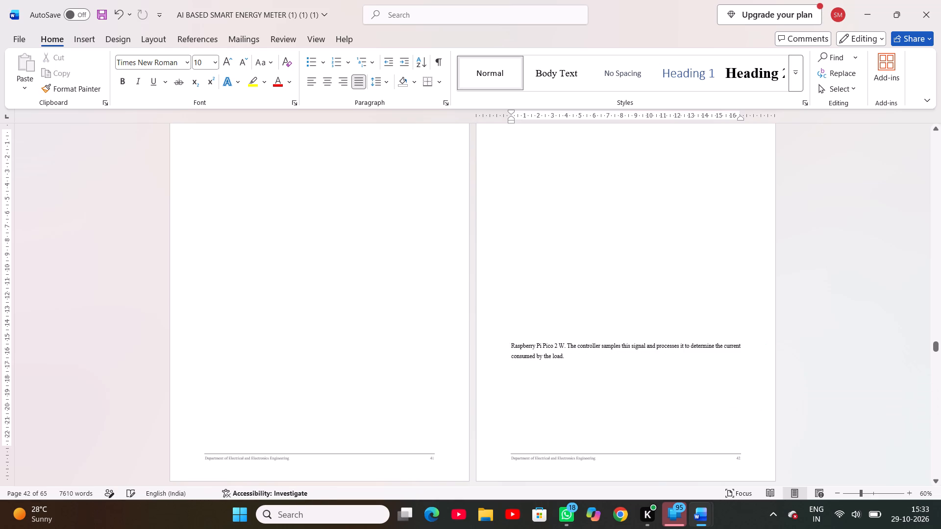
{"action": "left_click_drag", "start_coordinate": [509, 344], "coordinate": [563, 369]}
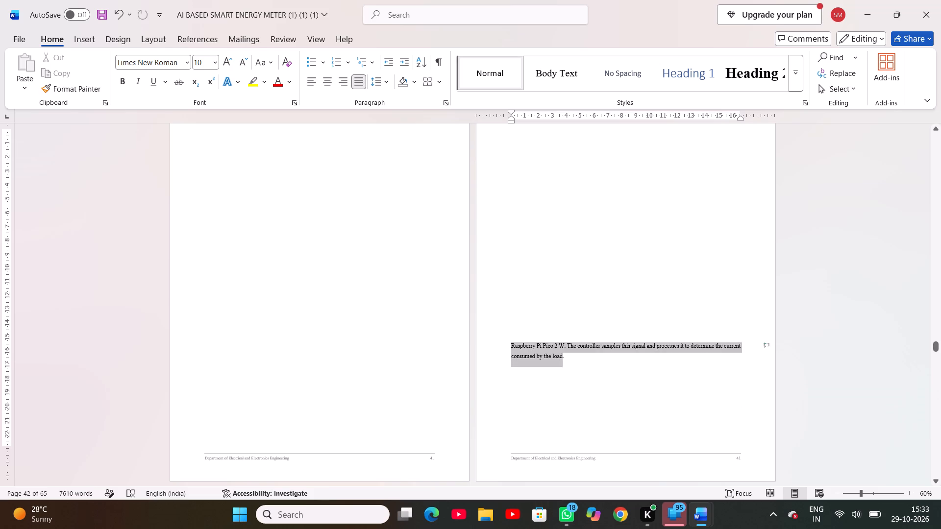
{"action": "left_click_drag", "start_coordinate": [563, 369], "coordinate": [565, 370]}
{"action": "key", "text": "BackSpace"}
{"action": "left_click", "coordinate": [600, 393]}
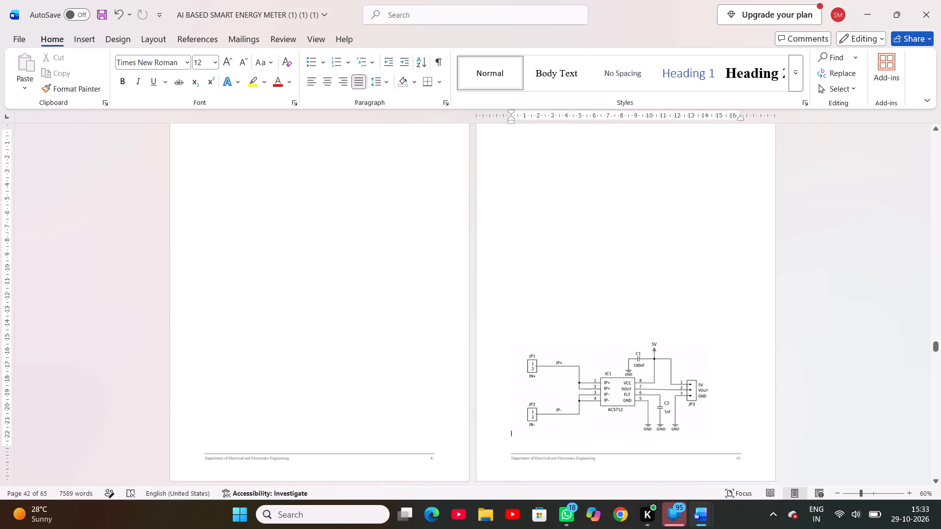
{"action": "key", "text": "BackSpace"}
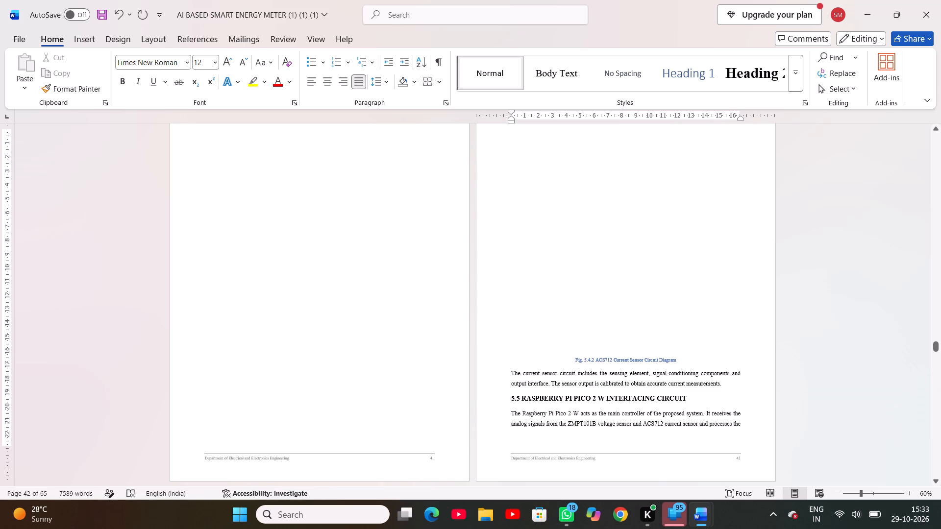
Delete the Fig. 5.4.2 caption and its paragraph, plus the 5.5 RASPBERRY PI PICO 2 W INTERFACING CIRCUIT heading and introductory text.
{"action": "left_click_drag", "start_coordinate": [570, 363], "coordinate": [743, 440]}
{"action": "scroll", "coordinate": [666, 427], "scroll_direction": "right", "scroll_amount": 1}
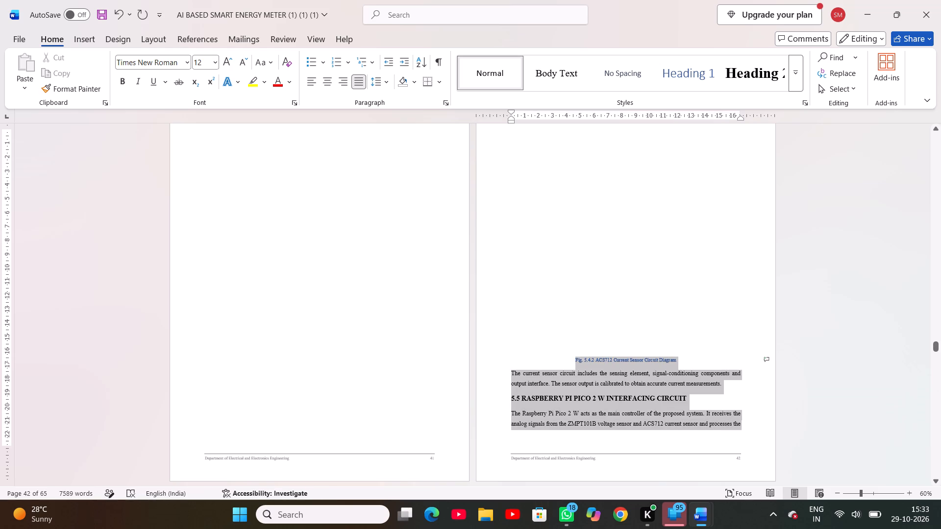
{"action": "scroll", "coordinate": [743, 440], "scroll_direction": "right", "scroll_amount": 1}
{"action": "left_click_drag", "start_coordinate": [743, 440], "coordinate": [739, 440]}
{"action": "key", "text": "BackSpace"}
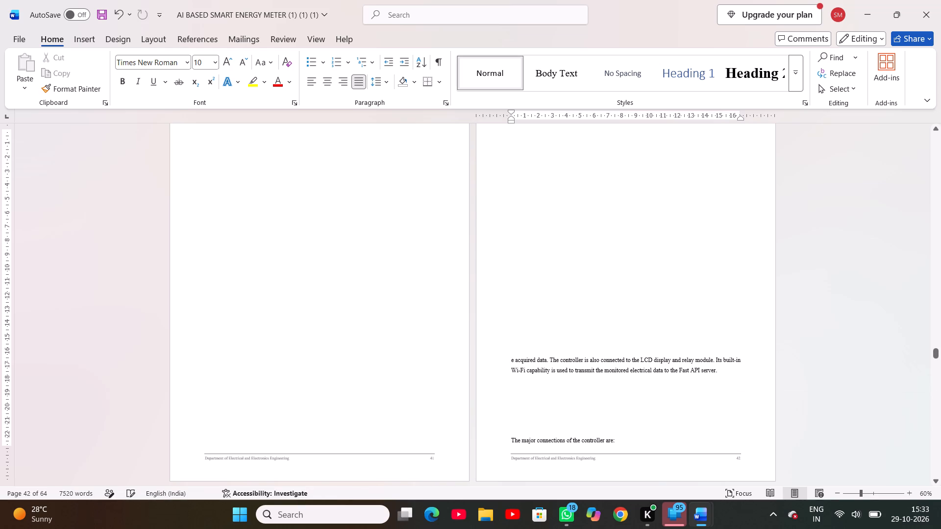
{"action": "left_click_drag", "start_coordinate": [510, 362], "coordinate": [716, 405]}
{"action": "scroll", "coordinate": [671, 388], "scroll_direction": "right", "scroll_amount": 1}
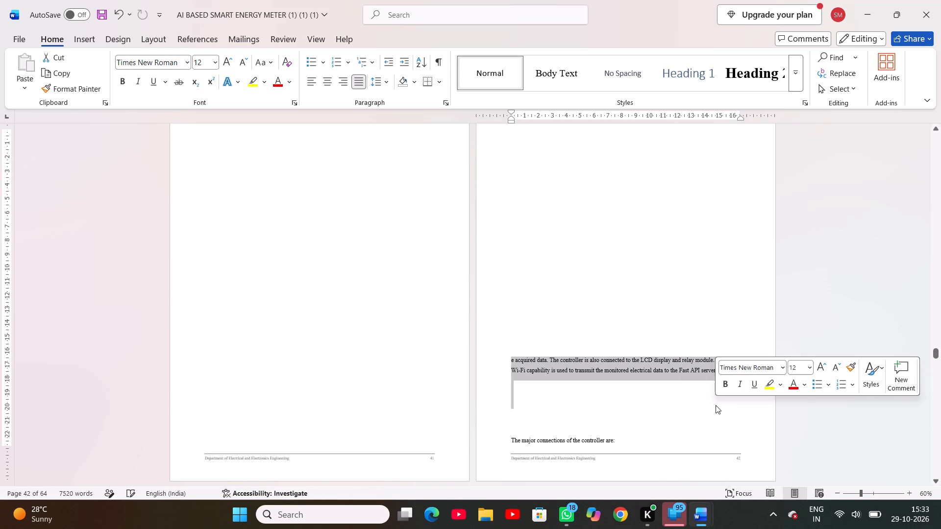
{"action": "key", "text": "BackSpace"}
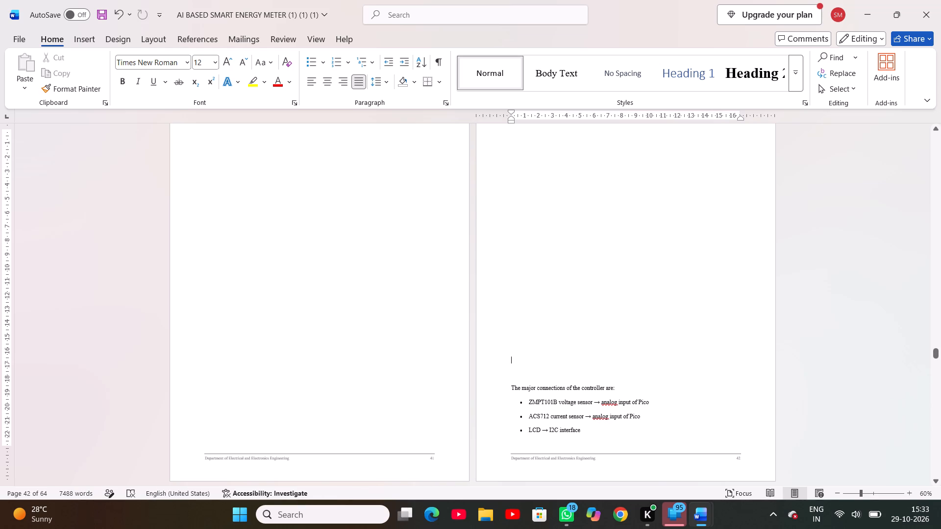
Delete the line introducing the controller's major connections and its whole bulleted list, from the ZMPT101B voltage sensor to Wi-Fi.
{"action": "left_click_drag", "start_coordinate": [509, 386], "coordinate": [604, 448]}
{"action": "key", "text": "BackSpace"}
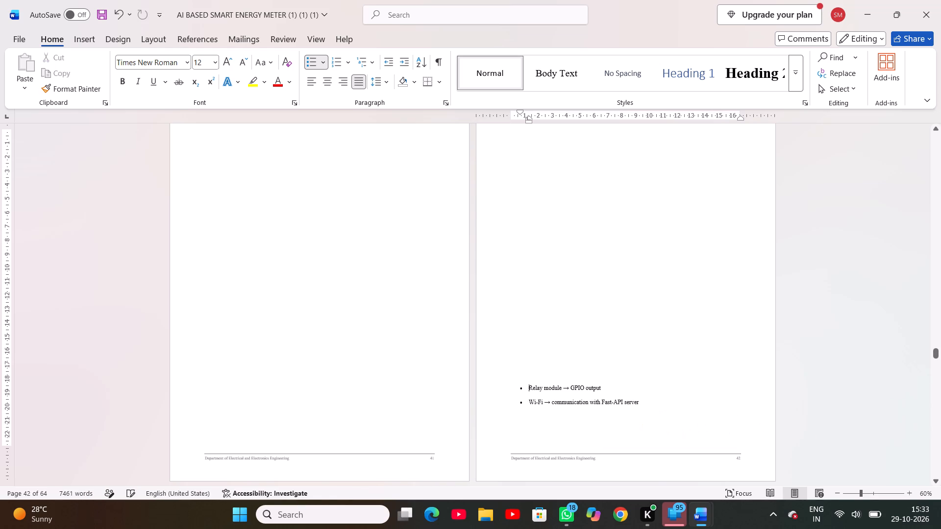
{"action": "left_click_drag", "start_coordinate": [517, 388], "coordinate": [636, 415]}
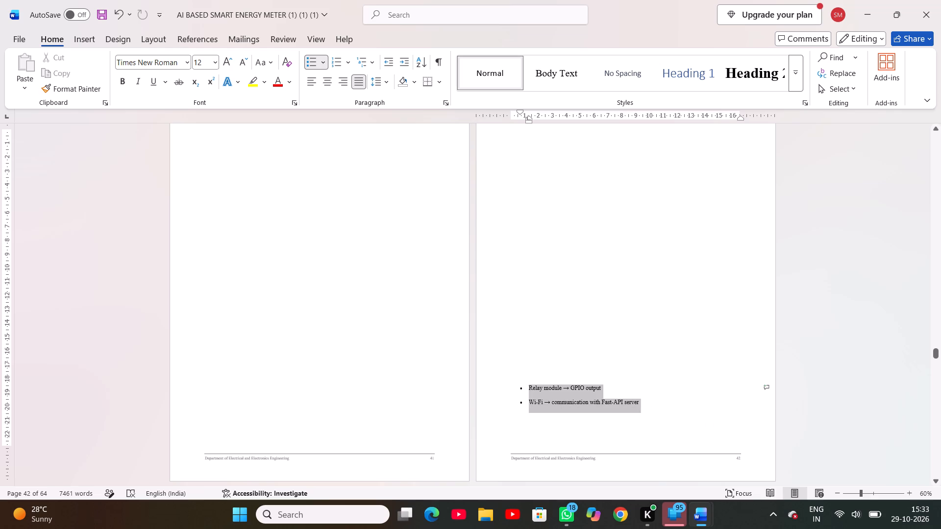
{"action": "left_click_drag", "start_coordinate": [636, 415], "coordinate": [641, 412]}
{"action": "key", "text": "BackSpace"}
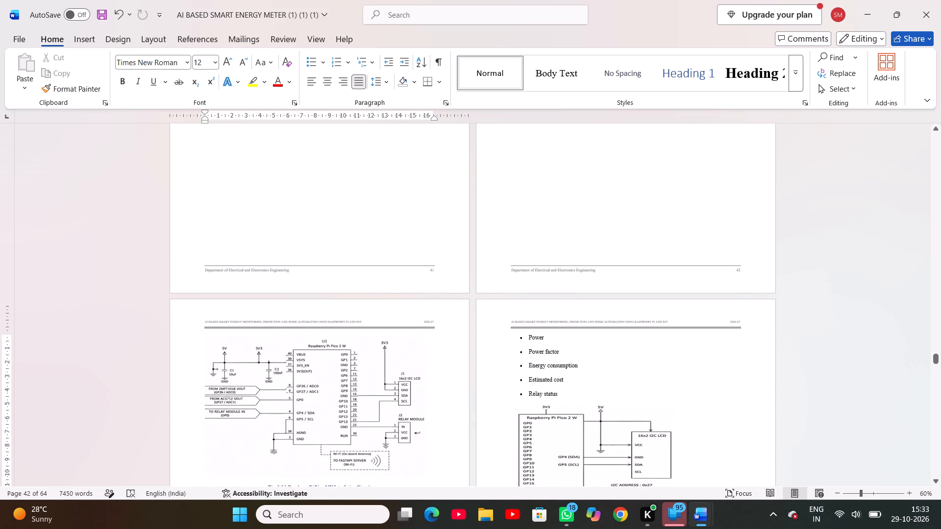
Delete the Raspberry Pi Pico 2 W interfacing circuit picture with its Fig. 5.5.1 caption and the paragraph below it.
{"action": "left_click", "coordinate": [402, 395]}
{"action": "key", "text": "BackSpace"}
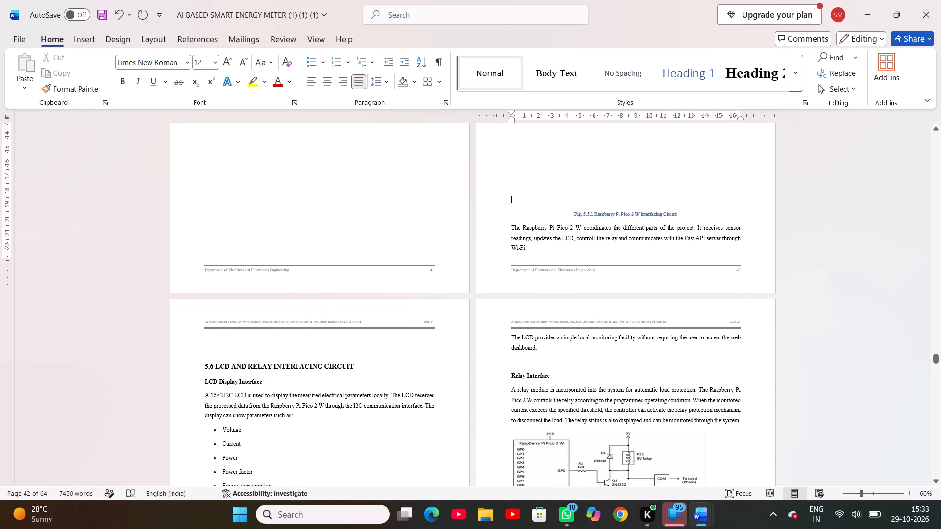
{"action": "left_click_drag", "start_coordinate": [558, 213], "coordinate": [609, 245]}
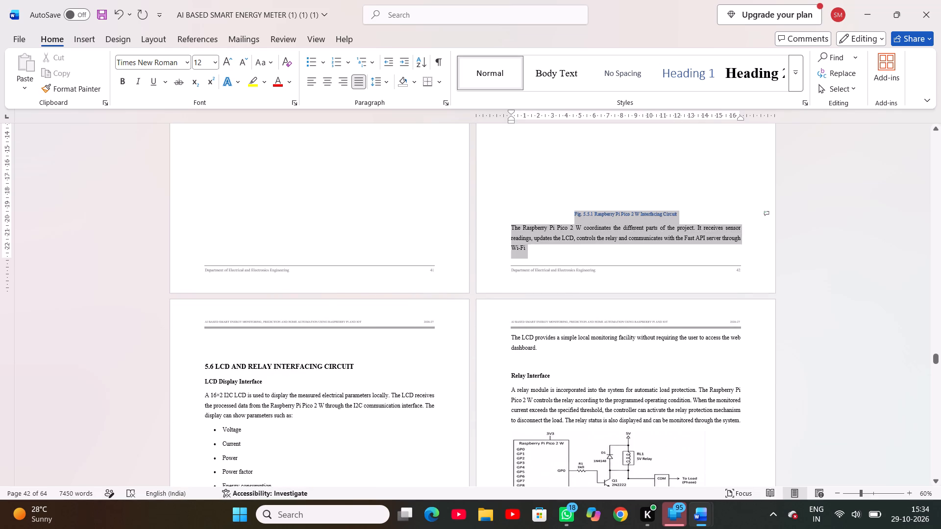
{"action": "left_click_drag", "start_coordinate": [609, 245], "coordinate": [635, 253]}
{"action": "key", "text": "BackSpace"}
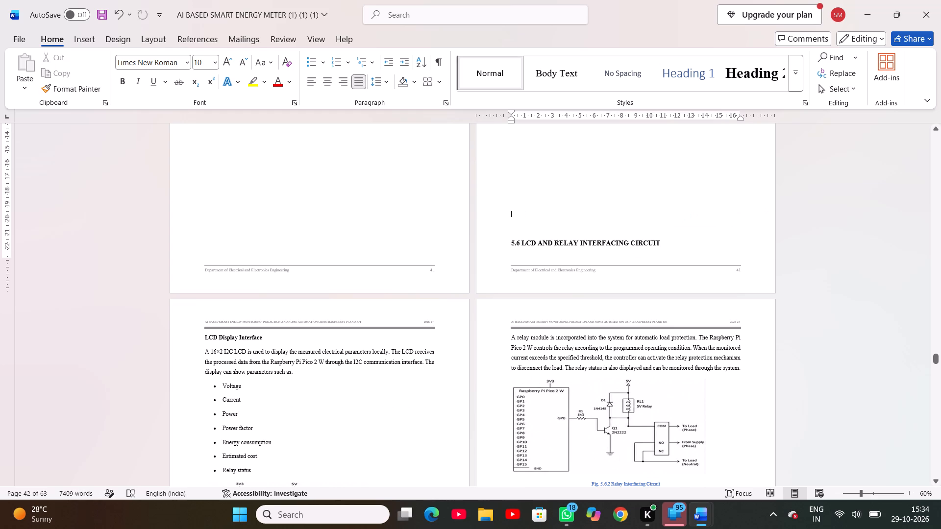
Delete the relay module description, the relay circuit picture, the Fig. 5.6.2 caption and the closing relay interface paragraph.
{"action": "scroll", "coordinate": [508, 239], "scroll_direction": "down", "scroll_amount": 3}
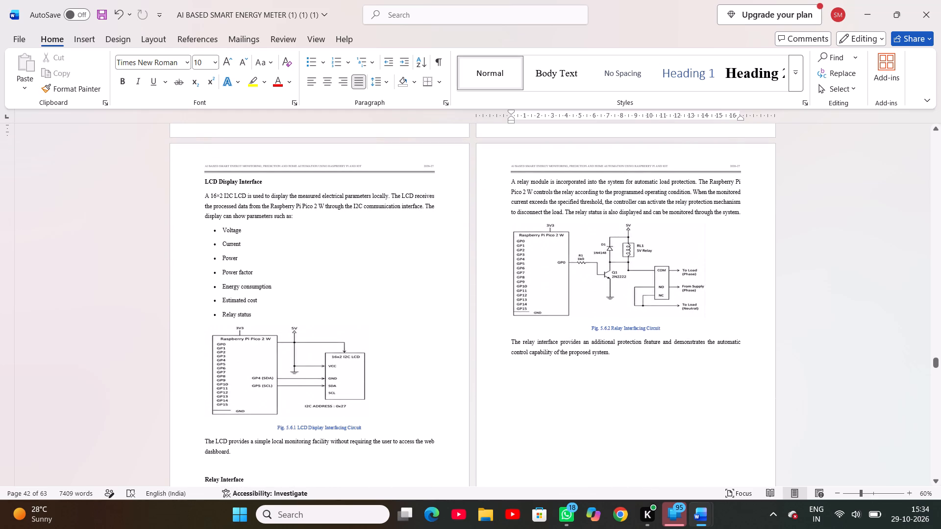
{"action": "left_click_drag", "start_coordinate": [510, 183], "coordinate": [596, 367]}
{"action": "key", "text": "BackSpace"}
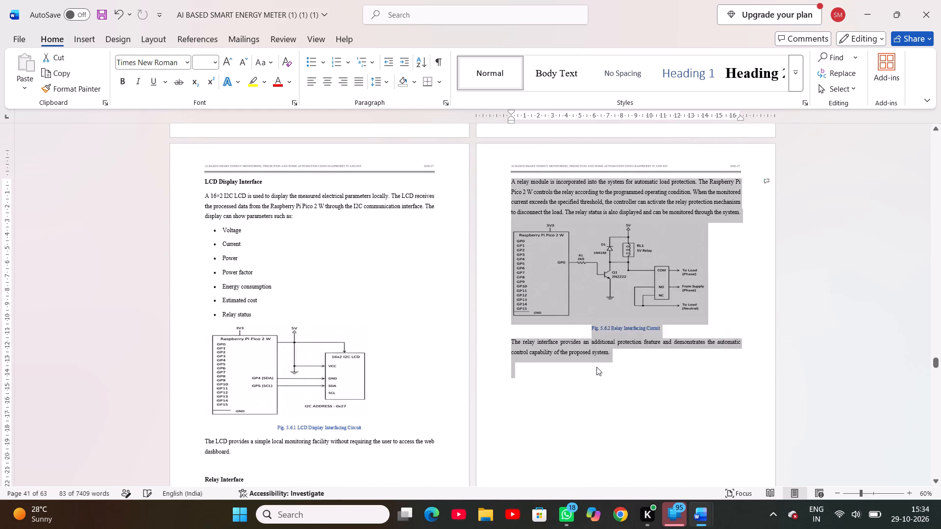
Delete the 5.7 COMPLETE INTERCONNECTED CIRCUIT DIAGRAM heading and its descriptive paragraph above the diagram.
{"action": "left_click_drag", "start_coordinate": [511, 286], "coordinate": [553, 383]}
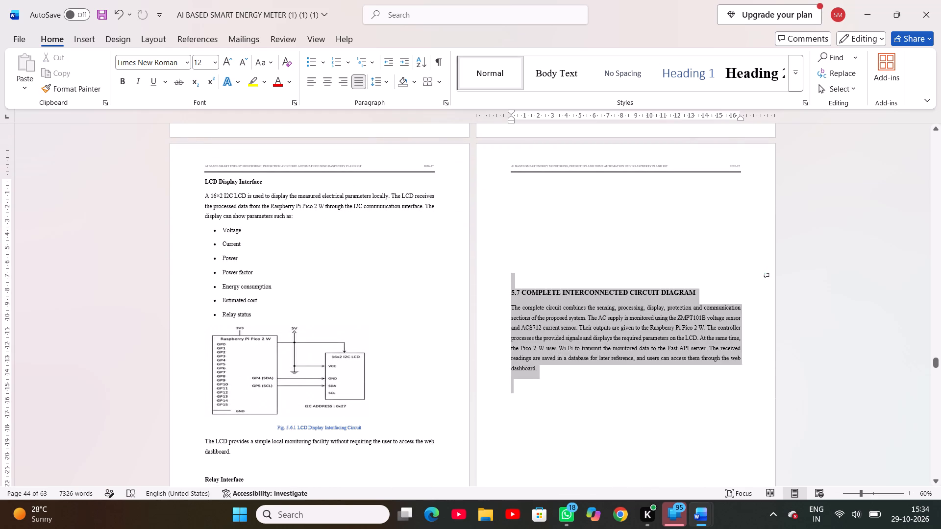
{"action": "left_click_drag", "start_coordinate": [553, 383], "coordinate": [555, 386]}
{"action": "key", "text": "BackSpace"}
Delete the complete interconnected circuit diagram picture and the LCD Display Interface text and figure through the Relay Interface heading.
{"action": "left_click_drag", "start_coordinate": [512, 279], "coordinate": [560, 327]}
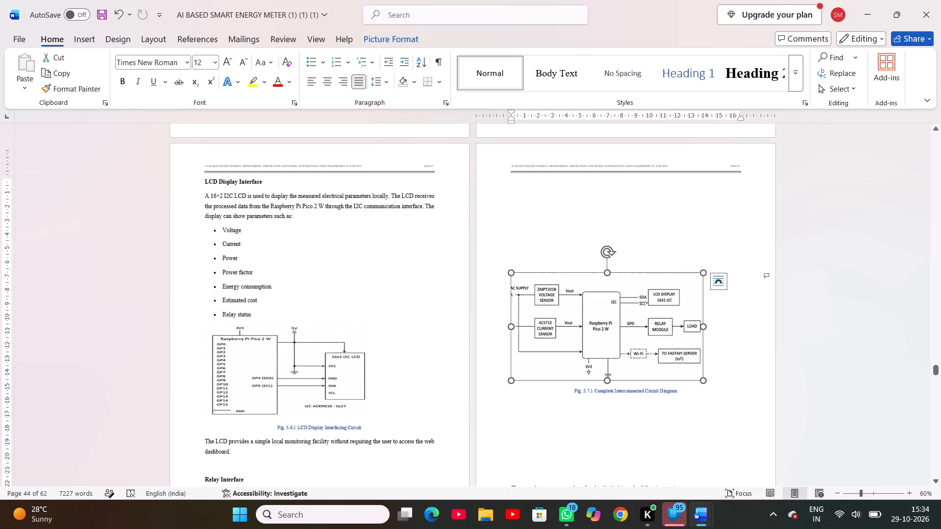
{"action": "key", "text": "BackSpace"}
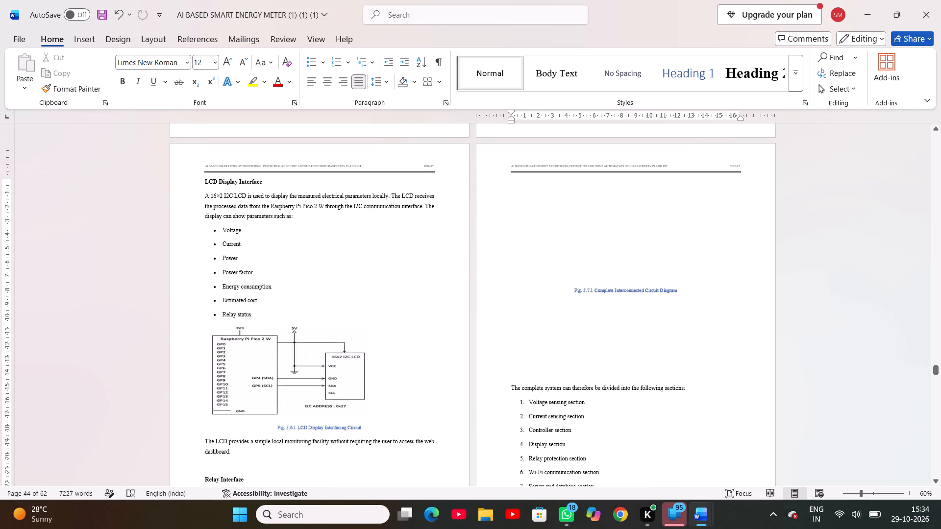
{"action": "left_click_drag", "start_coordinate": [203, 179], "coordinate": [412, 445]}
{"action": "scroll", "coordinate": [322, 350], "scroll_direction": "up", "scroll_amount": 1}
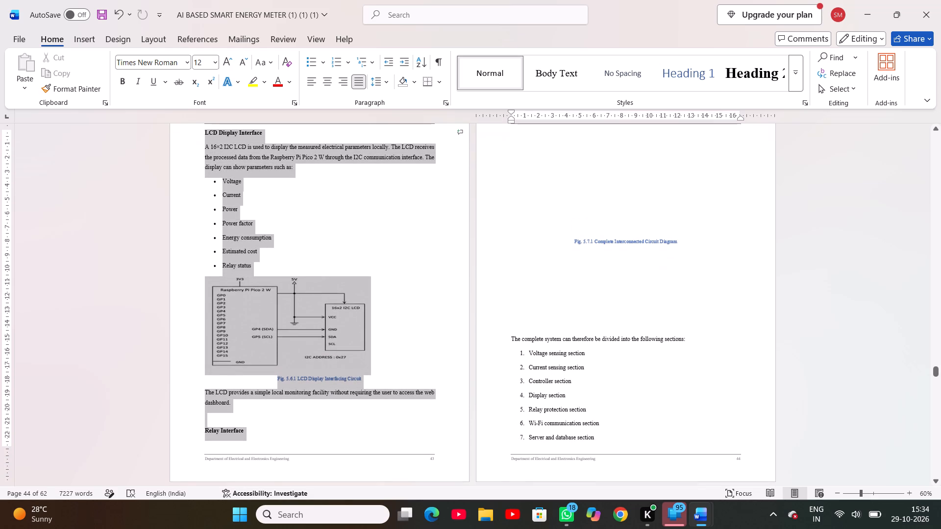
{"action": "left_click_drag", "start_coordinate": [412, 445], "coordinate": [413, 432]}
{"action": "key", "text": "BackSpace"}
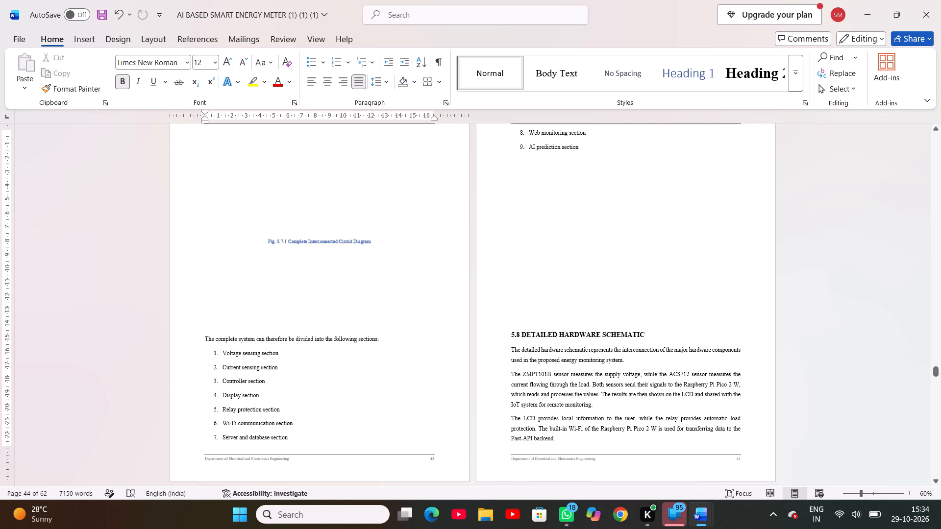
Delete the Fig. 5.7.1 caption and the system sections list from its introductory sentence through Server and database section.
{"action": "left_click", "coordinate": [263, 231]}
{"action": "left_click_drag", "start_coordinate": [263, 231], "coordinate": [325, 356]}
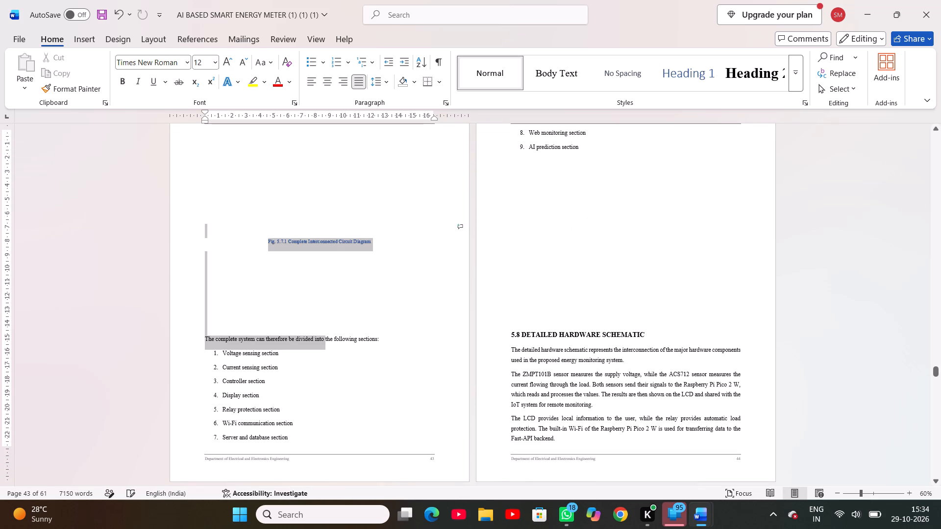
{"action": "left_click_drag", "start_coordinate": [325, 356], "coordinate": [319, 444]}
{"action": "key", "text": "BackSpace"}
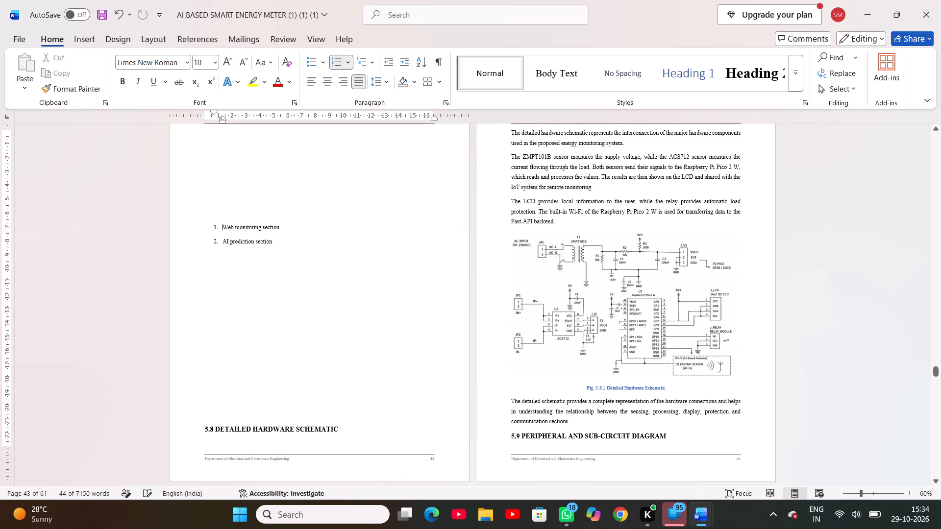
Delete the detailed hardware schematic picture and the page 44 text through the 5.9 line "The major sub-circuits are:".
{"action": "scroll", "coordinate": [501, 345], "scroll_direction": "up", "scroll_amount": 1}
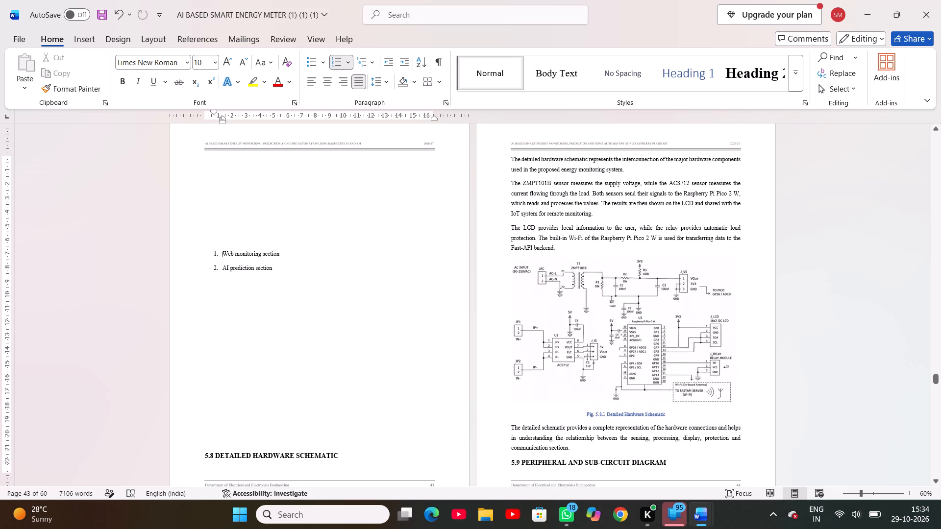
{"action": "left_click", "coordinate": [602, 307]}
{"action": "key", "text": "BackSpace"}
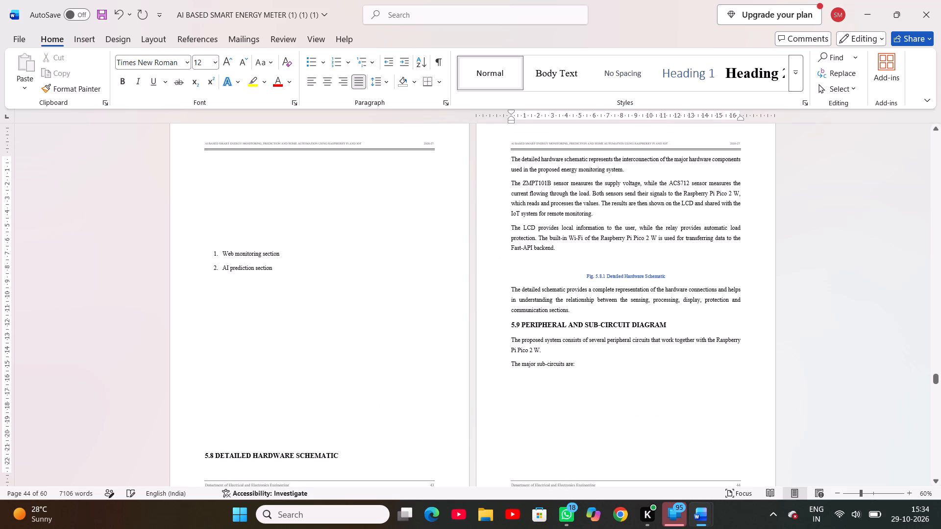
{"action": "left_click_drag", "start_coordinate": [509, 160], "coordinate": [601, 394]}
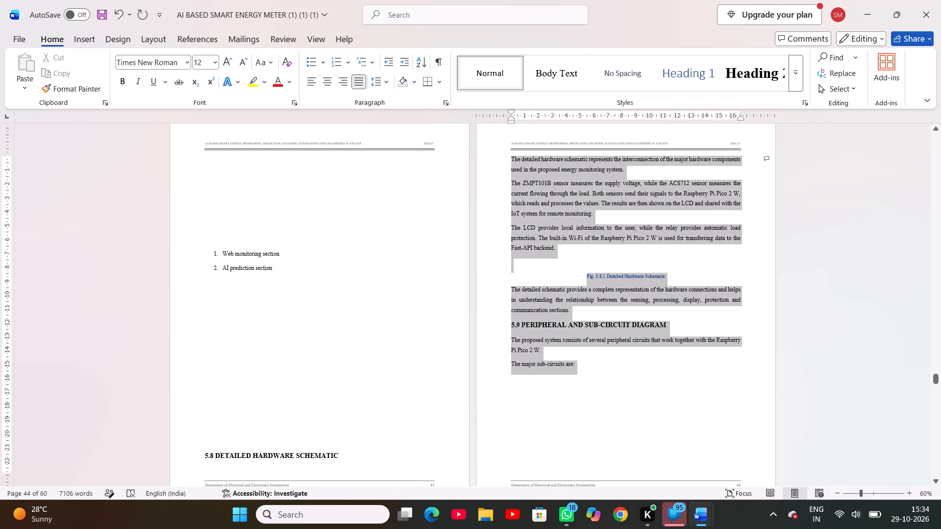
{"action": "left_click_drag", "start_coordinate": [601, 394], "coordinate": [601, 395]}
{"action": "key", "text": "BackSpace"}
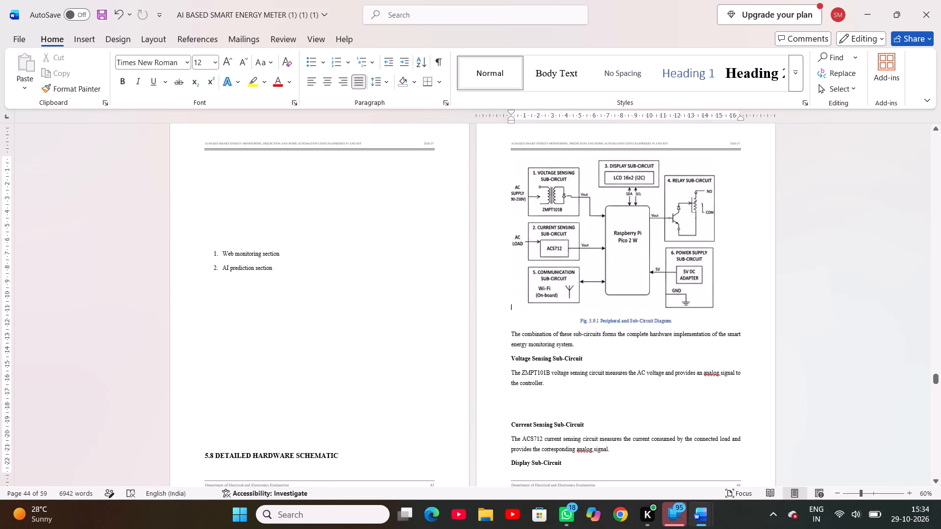
Delete the leftover Web monitoring and AI prediction list items together with the 5.8 DETAILED HARDWARE SCHEMATIC heading.
{"action": "left_click_drag", "start_coordinate": [210, 252], "coordinate": [348, 455]}
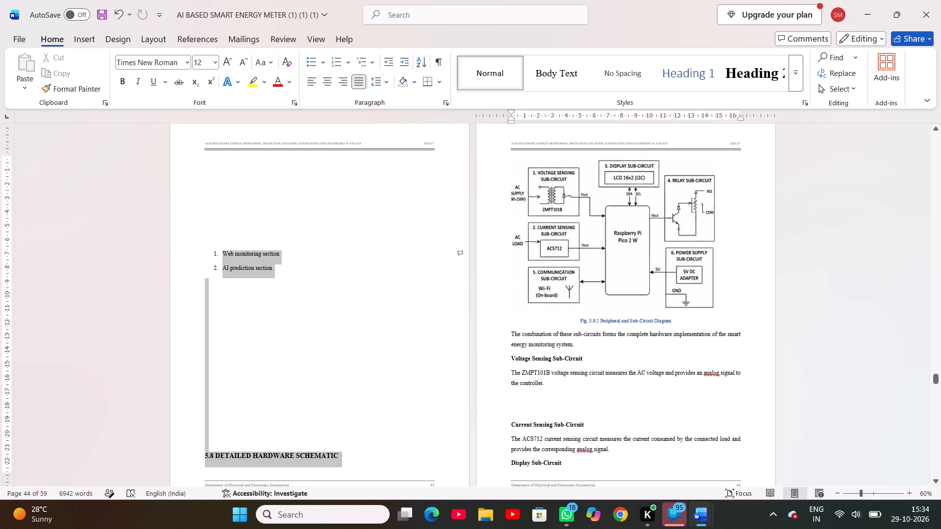
{"action": "left_click_drag", "start_coordinate": [348, 455], "coordinate": [342, 455]}
{"action": "key", "text": "BackSpace"}
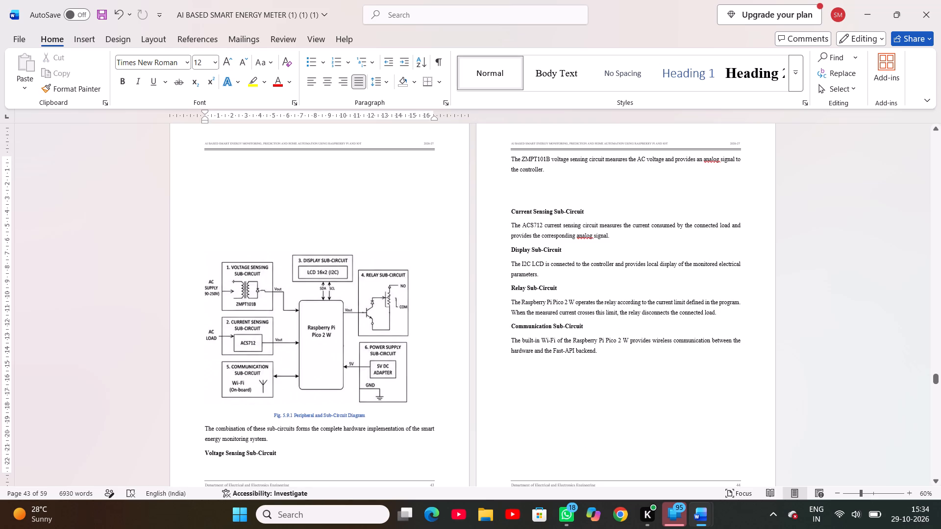
Delete the peripheral and sub-circuit diagram, its Fig. 5.9.1 caption and all sub-circuit descriptions through Communication Sub-Circuit.
{"action": "left_click", "coordinate": [333, 376]}
{"action": "key", "text": "BackSpace"}
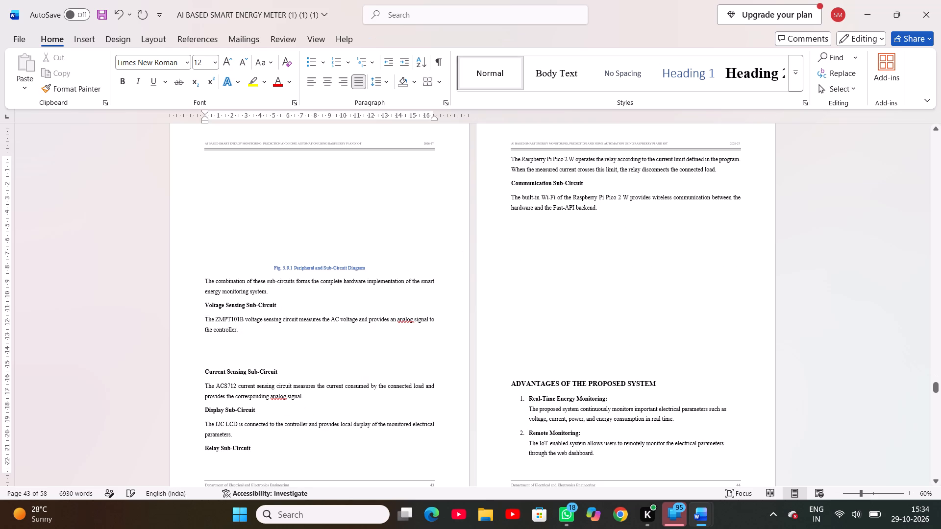
{"action": "left_click_drag", "start_coordinate": [271, 264], "coordinate": [278, 459]}
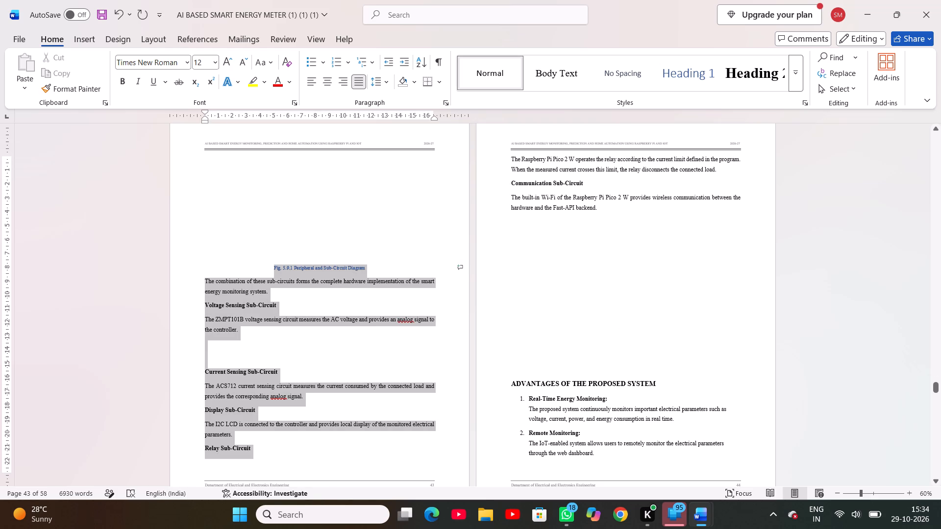
{"action": "left_click_drag", "start_coordinate": [278, 459], "coordinate": [279, 459]}
{"action": "key", "text": "BackSpace"}
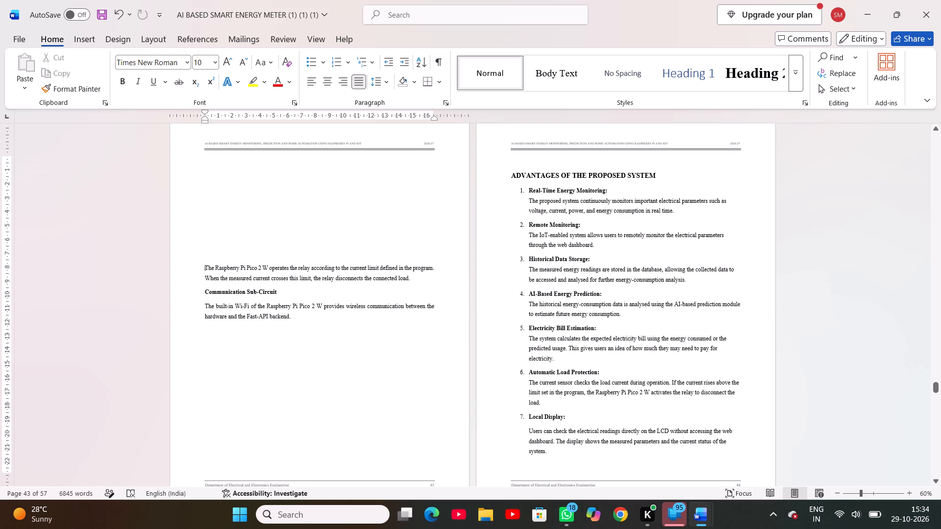
{"action": "left_click_drag", "start_coordinate": [206, 266], "coordinate": [288, 337]}
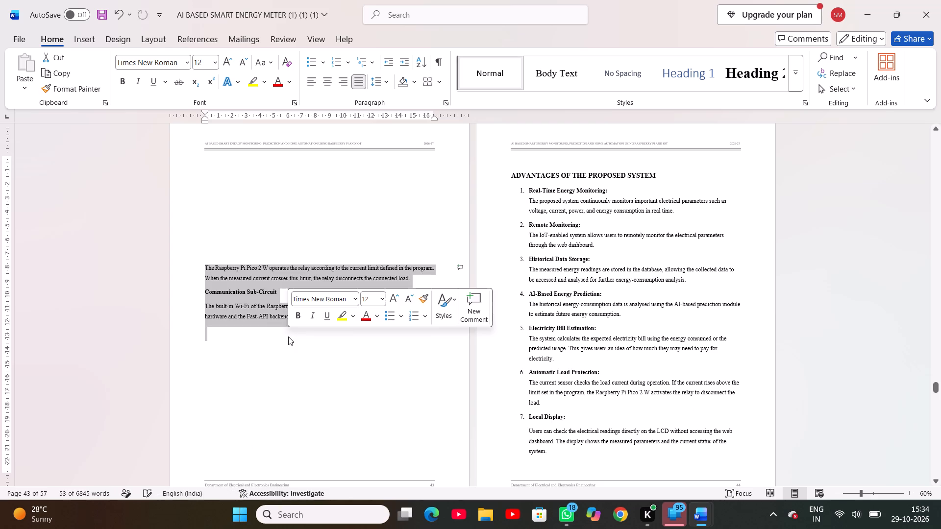
{"action": "key", "text": "BackSpace"}
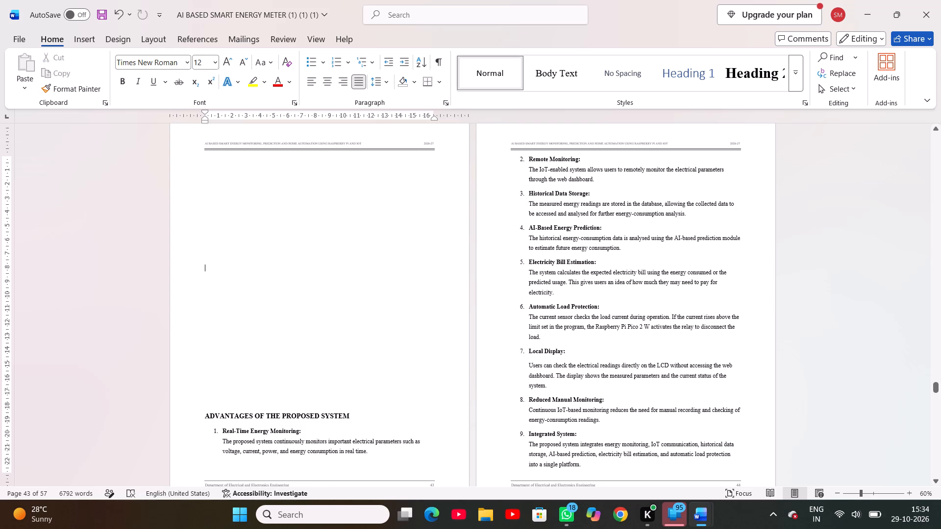
Delete the ADVANTAGES OF THE PROPOSED SYSTEM heading and its items from Real-Time Energy Monitoring through Historical Data Storage.
{"action": "left_click_drag", "start_coordinate": [207, 411], "coordinate": [404, 467]}
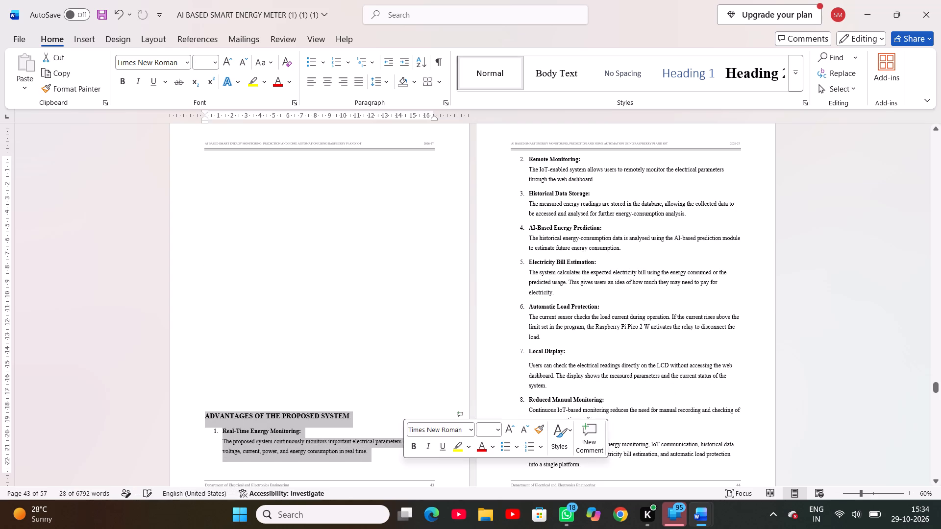
{"action": "key", "text": "BackSpace"}
{"action": "left_click_drag", "start_coordinate": [211, 414], "coordinate": [388, 472]}
{"action": "key", "text": "BackSpace"}
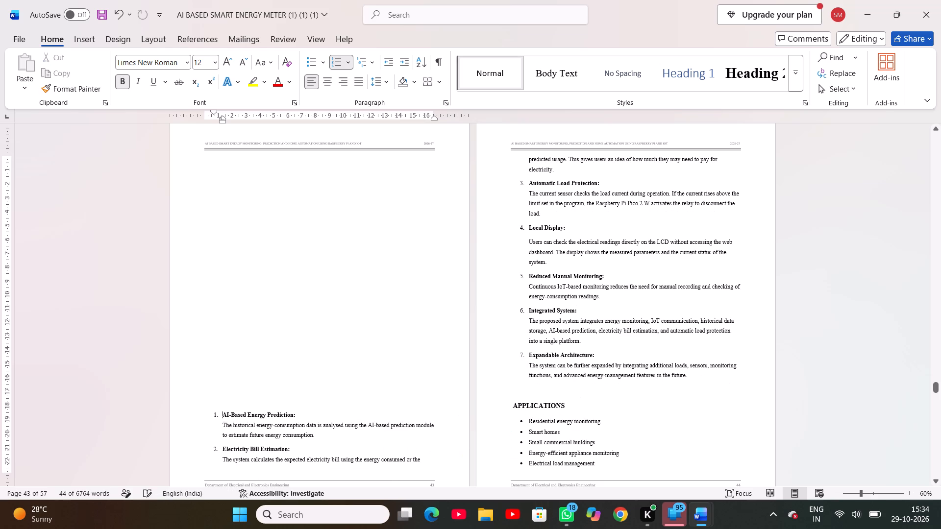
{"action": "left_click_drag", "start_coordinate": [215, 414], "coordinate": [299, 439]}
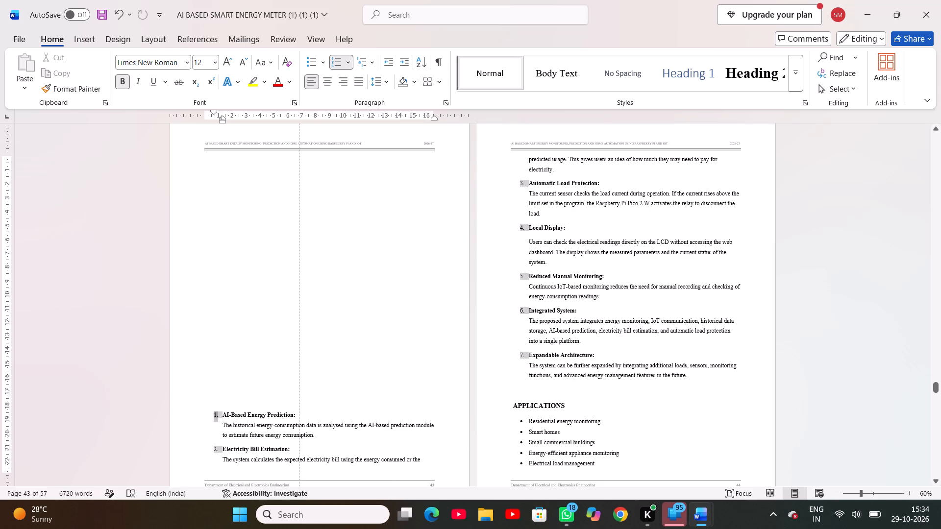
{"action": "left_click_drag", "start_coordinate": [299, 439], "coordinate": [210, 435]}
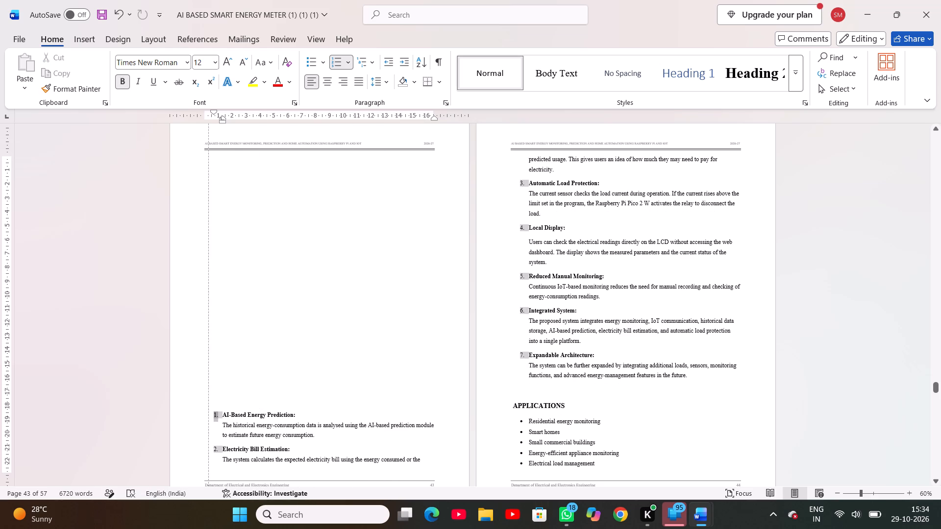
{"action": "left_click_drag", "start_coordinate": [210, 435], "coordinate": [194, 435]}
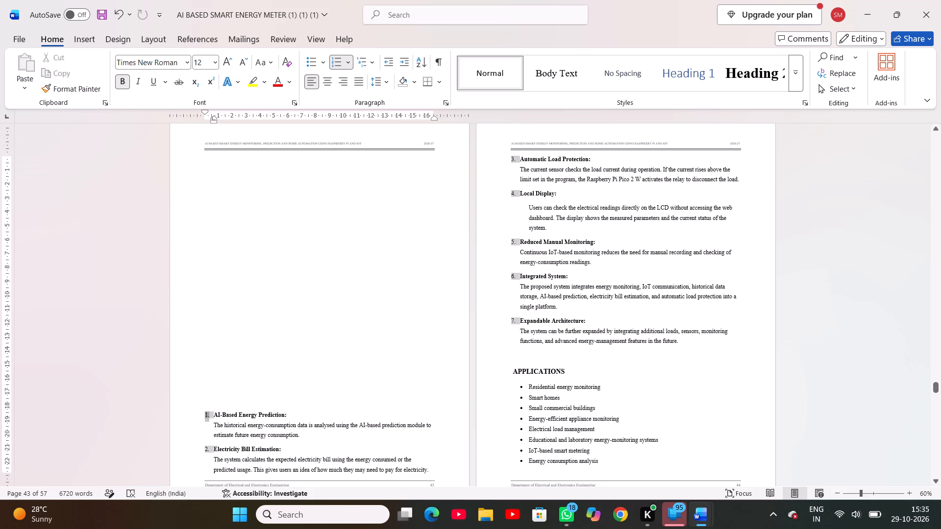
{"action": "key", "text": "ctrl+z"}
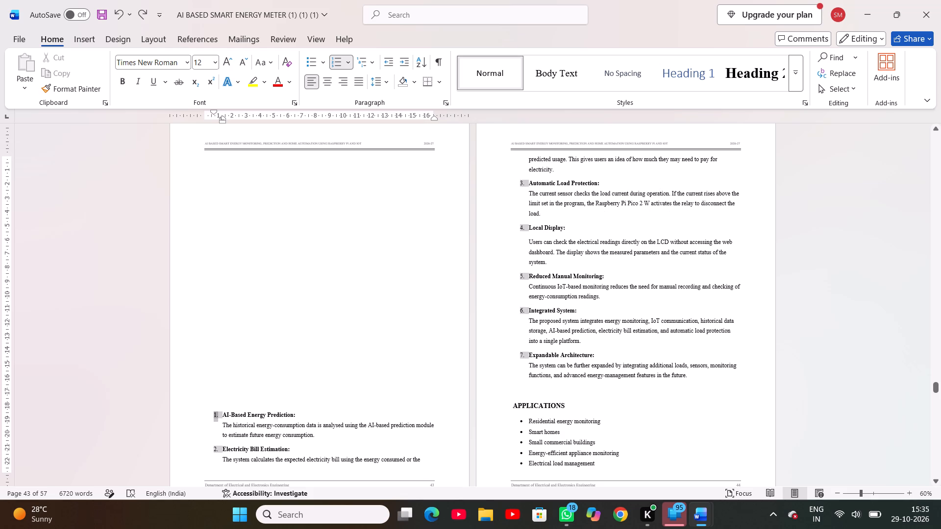
Delete the remaining advantages items, from AI-Based Energy Prediction to Expandable Architecture, and the whole APPLICATIONS list before CHAPTER 6.
{"action": "left_click_drag", "start_coordinate": [225, 419], "coordinate": [417, 463]}
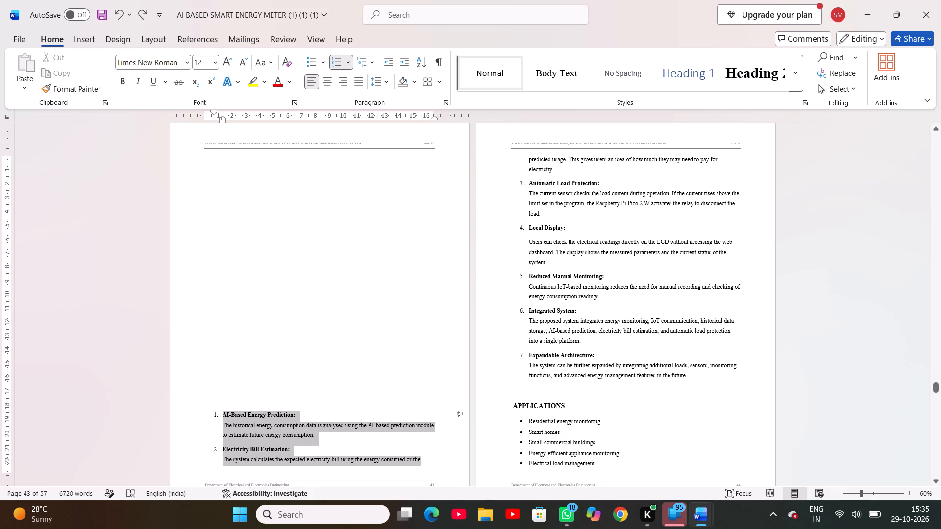
{"action": "left_click_drag", "start_coordinate": [417, 463], "coordinate": [420, 463]}
{"action": "key", "text": "BackSpace"}
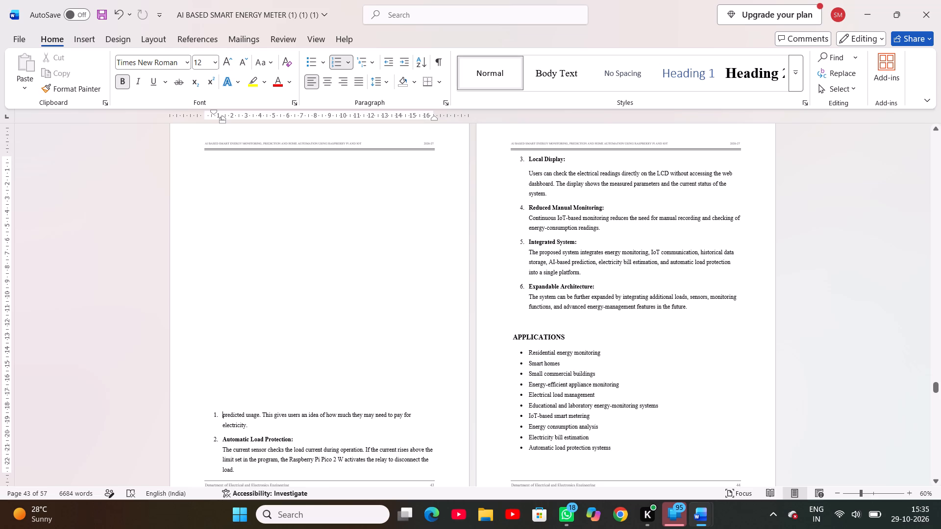
{"action": "left_click_drag", "start_coordinate": [518, 160], "coordinate": [629, 397]}
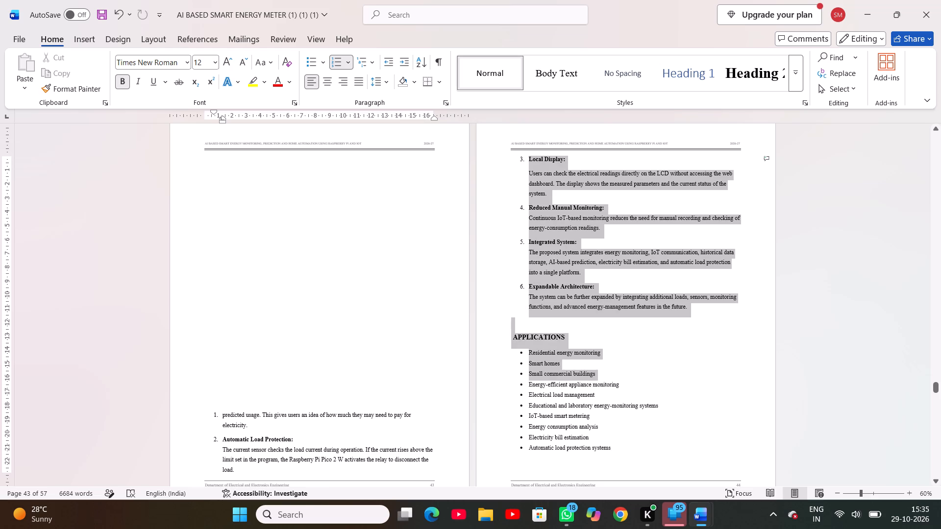
{"action": "left_click_drag", "start_coordinate": [629, 397], "coordinate": [617, 354]}
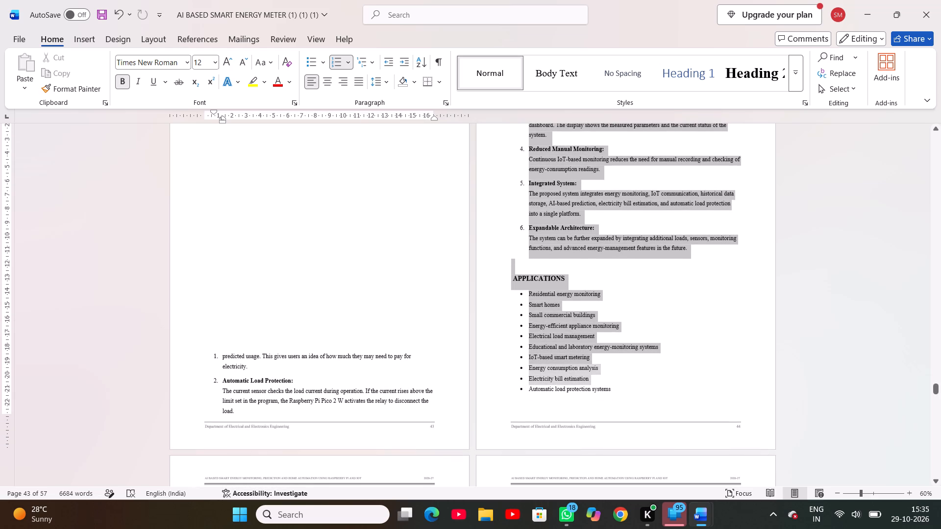
{"action": "left_click_drag", "start_coordinate": [617, 354], "coordinate": [625, 391]}
{"action": "key", "text": "BackSpace"}
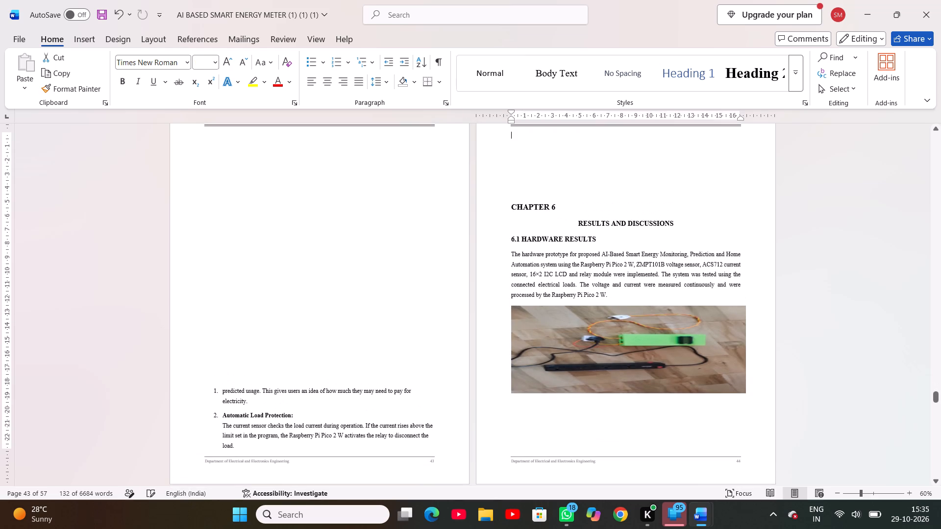
{"action": "left_click_drag", "start_coordinate": [207, 390], "coordinate": [264, 459]}
{"action": "key", "text": "BackSpace"}
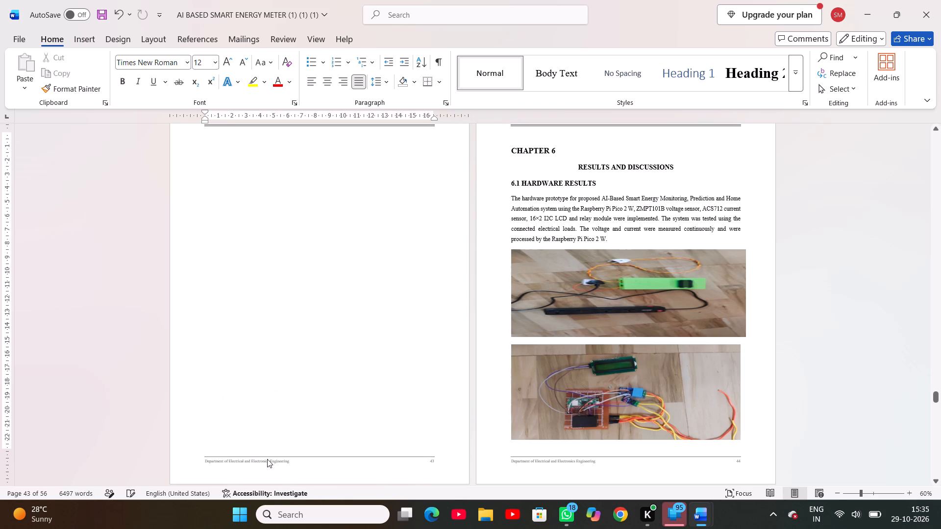
Remove a first batch of empty lines above the CHAPTER 6 heading on the blank page that precedes it.
{"action": "scroll", "coordinate": [545, 345], "scroll_direction": "up", "scroll_amount": 5, "text": "ctrl"}
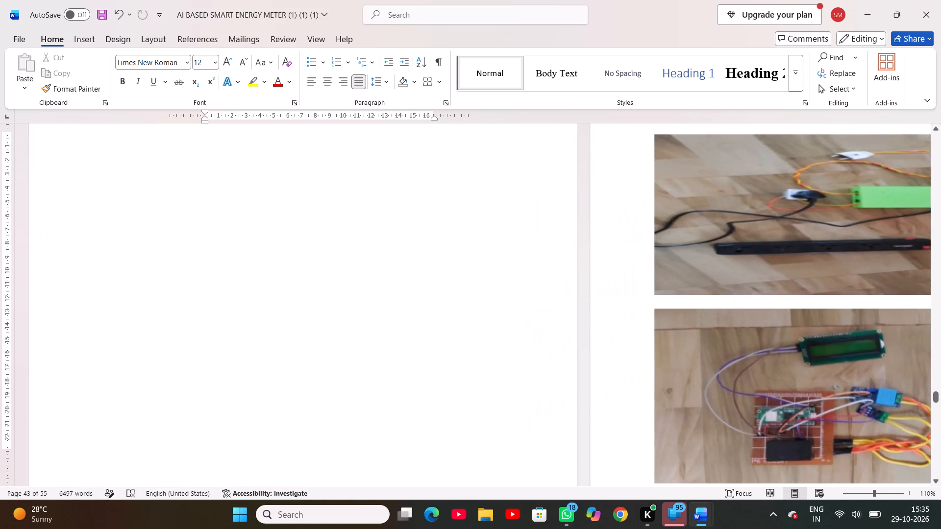
{"action": "scroll", "coordinate": [524, 351], "scroll_direction": "down", "scroll_amount": 4}
{"action": "scroll", "coordinate": [524, 351], "scroll_direction": "up", "scroll_amount": 3}
{"action": "scroll", "coordinate": [524, 351], "scroll_direction": "down", "scroll_amount": 1}
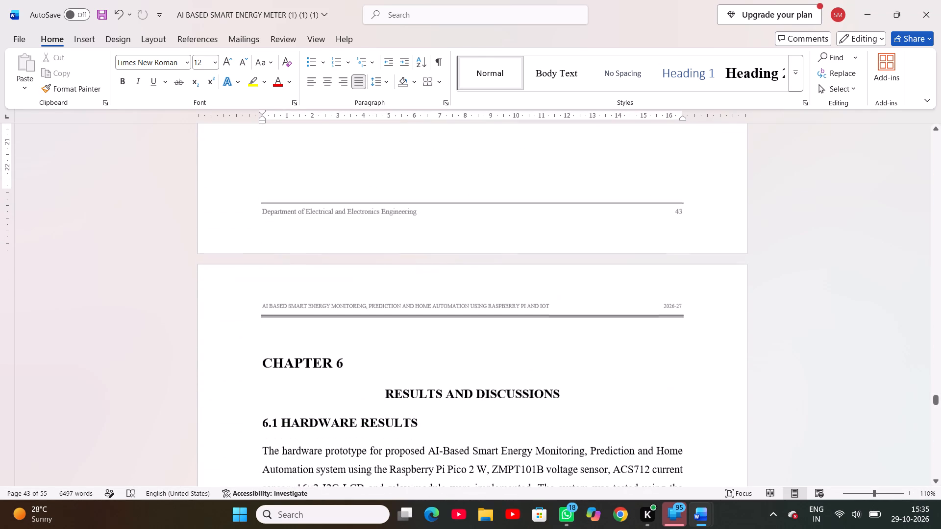
{"action": "left_click", "coordinate": [261, 362]}
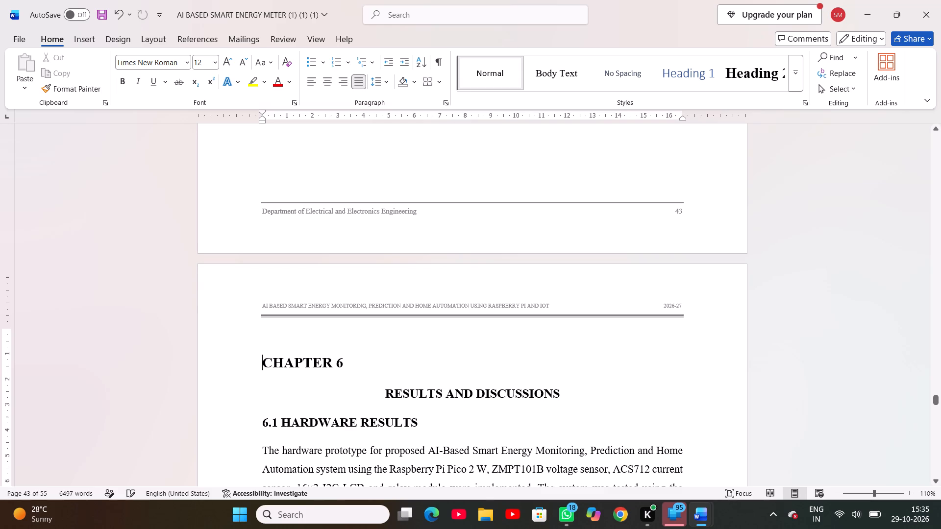
{"action": "key", "text": "BackSpace"}
{"action": "key", "text": "BackSpace"}
{"action": "key", "text": "BackSpace"}
{"action": "key", "text": "BackSpace"}
{"action": "key", "text": "BackSpace"}
{"action": "key", "text": "BackSpace"}
{"action": "key", "text": "BackSpace"}
{"action": "key", "text": "BackSpace"}
{"action": "key", "text": "BackSpace"}
{"action": "key", "text": "BackSpace"}
{"action": "key", "text": "BackSpace"}
{"action": "key", "text": "BackSpace"}
Delete the remaining blank space above CHAPTER 6 back to the 5.6 LCD AND RELAY INTERFACING heading and start erasing that heading from its end.
{"action": "scroll", "coordinate": [261, 362], "scroll_direction": "up", "scroll_amount": 1}
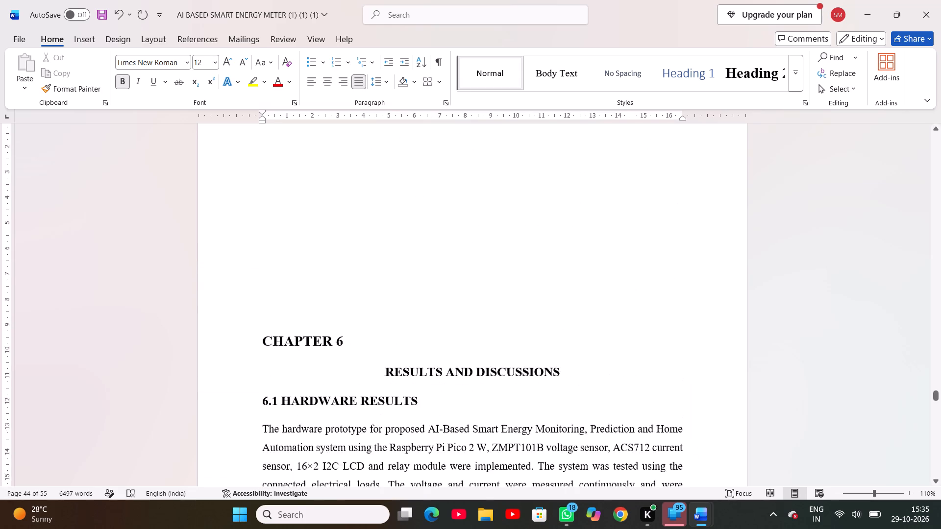
{"action": "scroll", "coordinate": [261, 362], "scroll_direction": "up", "scroll_amount": 1}
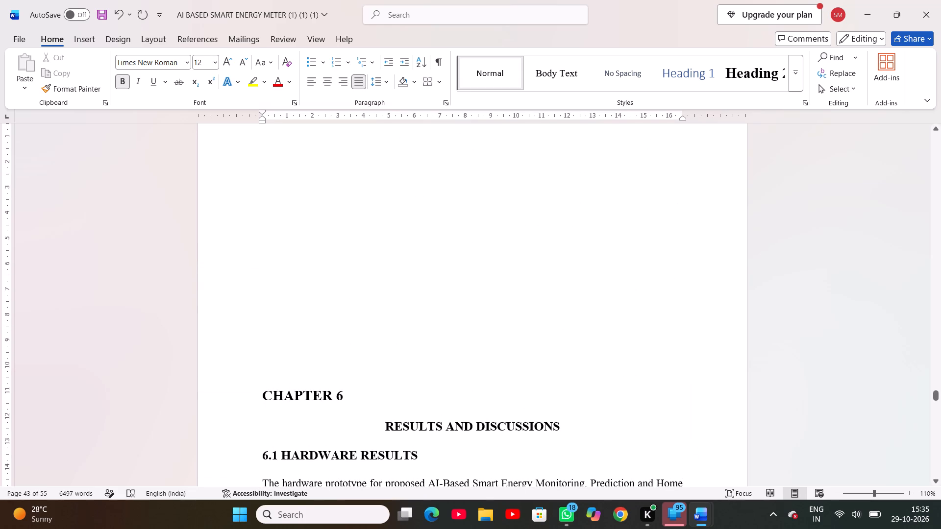
{"action": "key", "text": "BackSpace"}
{"action": "key", "text": "BackSpace"}
{"action": "key", "text": "BackSpace"}
{"action": "key", "text": "BackSpace"}
{"action": "key", "text": "BackSpace"}
{"action": "key", "text": "BackSpace"}
{"action": "key", "text": "BackSpace"}
{"action": "key", "text": "BackSpace"}
{"action": "key", "text": "BackSpace"}
{"action": "key", "text": "BackSpace"}
{"action": "key", "text": "BackSpace"}
{"action": "key", "text": "BackSpace"}
{"action": "key", "text": "BackSpace"}
{"action": "key", "text": "BackSpace"}
{"action": "key", "text": "BackSpace"}
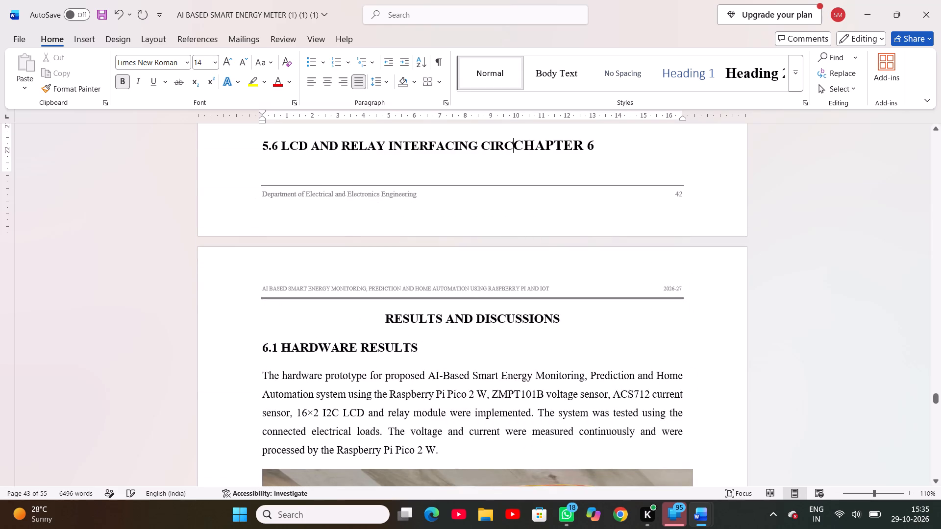
Delete the leftover 5.6 LCD AND RELAY INTERFACING CIRC text in front of CHAPTER 6, keeping the chapter heading.
{"action": "scroll", "coordinate": [262, 396], "scroll_direction": "up", "scroll_amount": 2}
{"action": "scroll", "coordinate": [262, 396], "scroll_direction": "down", "scroll_amount": 2}
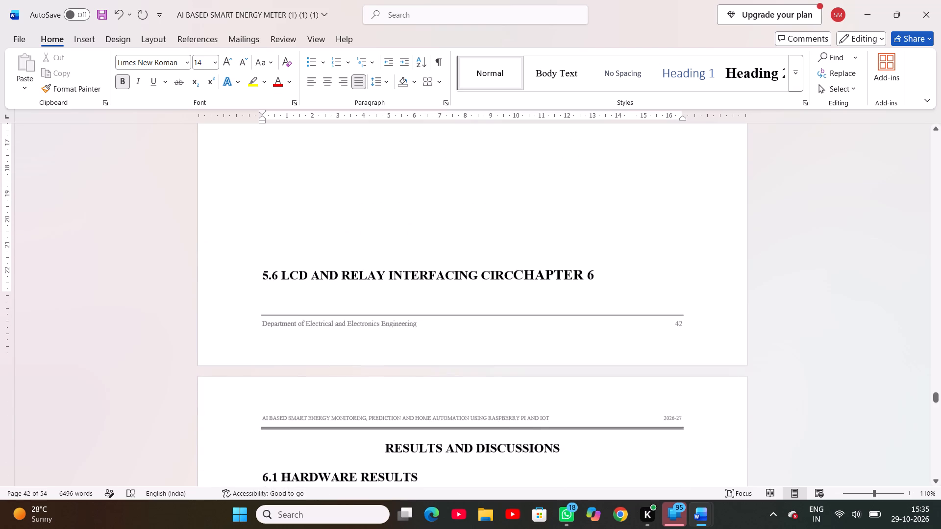
{"action": "scroll", "coordinate": [262, 396], "scroll_direction": "down", "scroll_amount": 1}
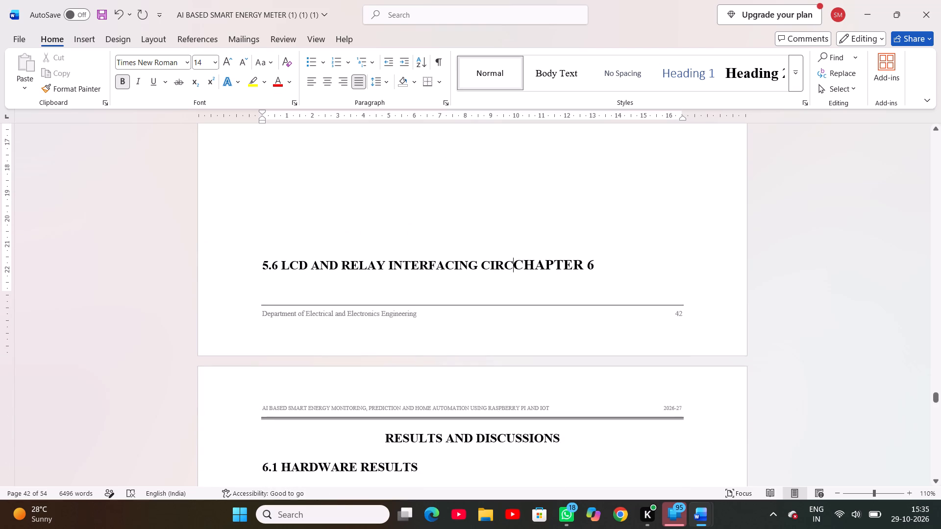
{"action": "left_click_drag", "start_coordinate": [264, 263], "coordinate": [429, 263]}
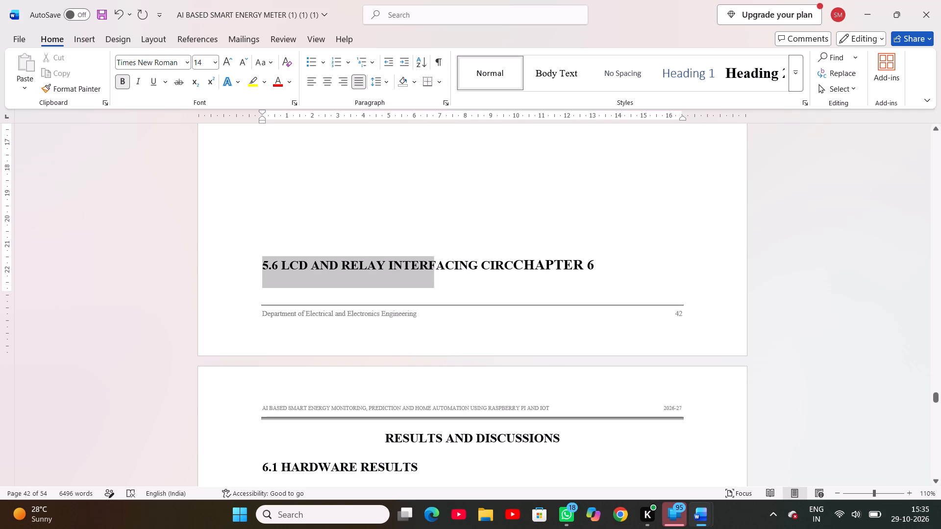
{"action": "left_click_drag", "start_coordinate": [429, 263], "coordinate": [521, 268]}
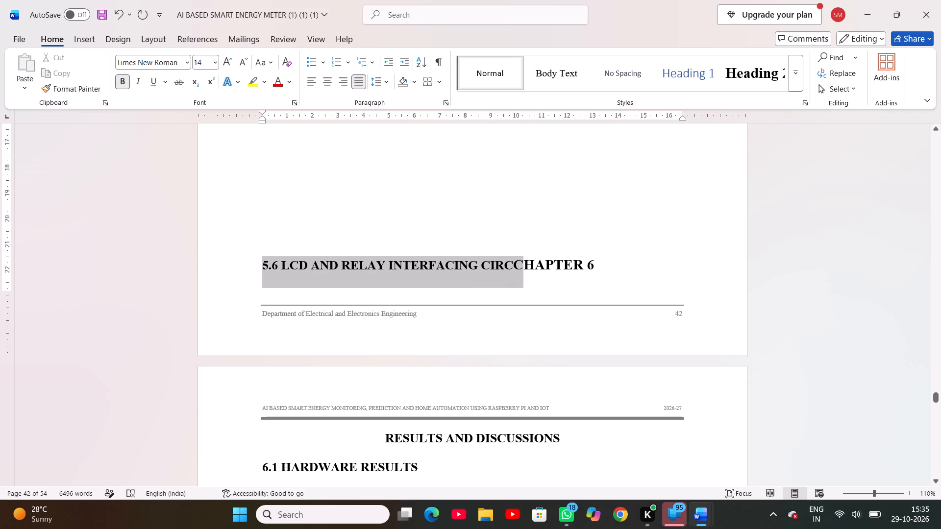
{"action": "left_click_drag", "start_coordinate": [521, 268], "coordinate": [510, 269]}
{"action": "key", "text": "BackSpace"}
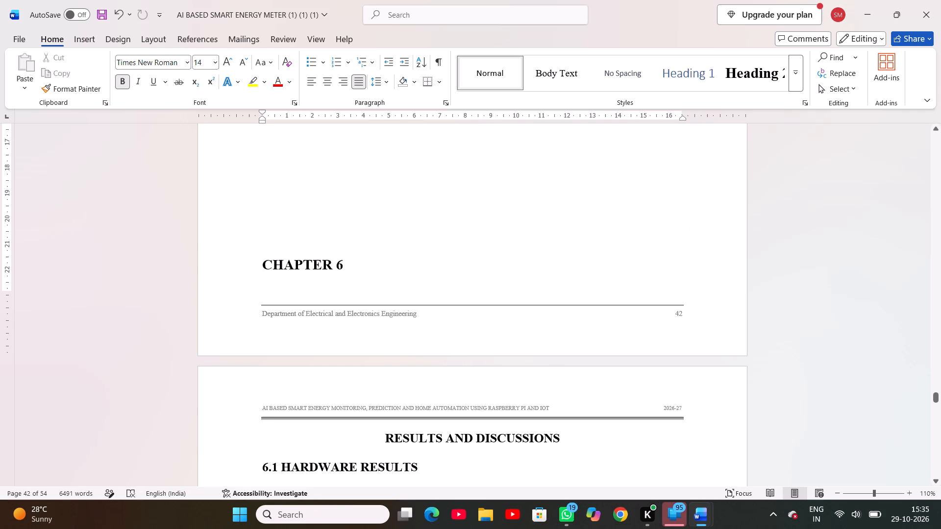
Remove the empty lines above the CHAPTER 6 heading until it sits at the top of page 42.
{"action": "key", "text": "BackSpace"}
{"action": "key", "text": "BackSpace"}
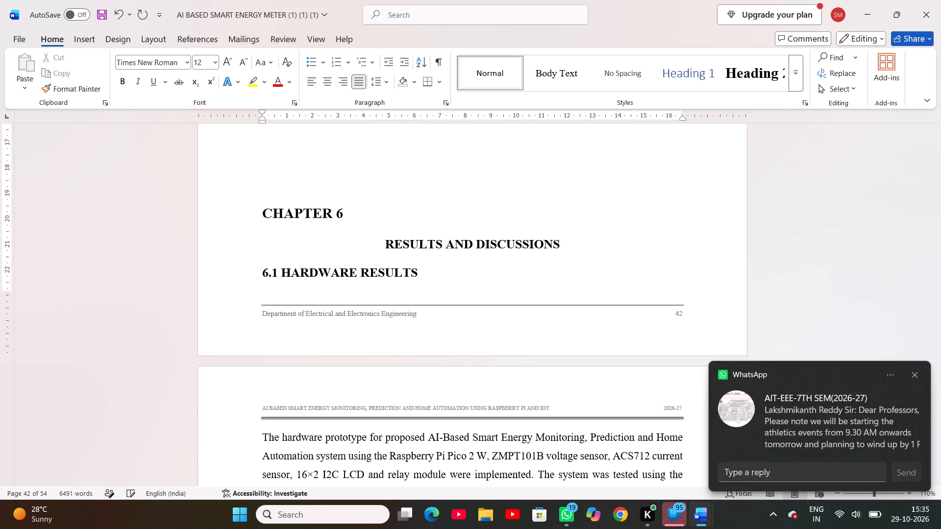
{"action": "key", "text": "BackSpace"}
{"action": "key", "text": "BackSpace"}
{"action": "key", "text": "BackSpace"}
{"action": "scroll", "coordinate": [263, 264], "scroll_direction": "up", "scroll_amount": 1}
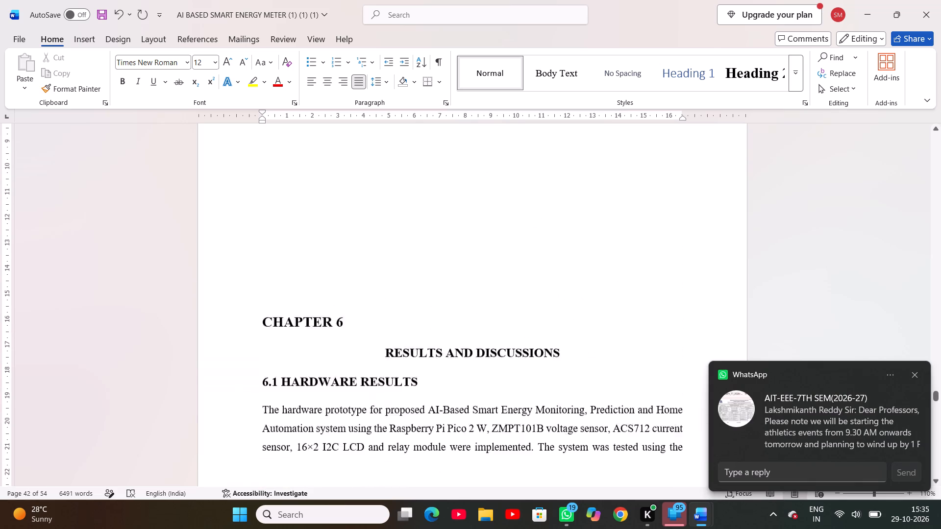
{"action": "scroll", "coordinate": [263, 264], "scroll_direction": "up", "scroll_amount": 1}
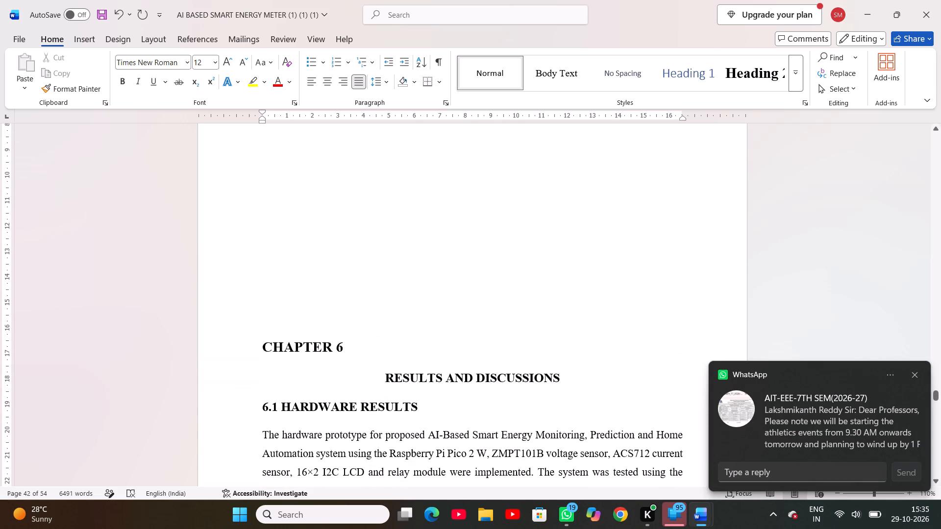
{"action": "left_click", "coordinate": [261, 346]}
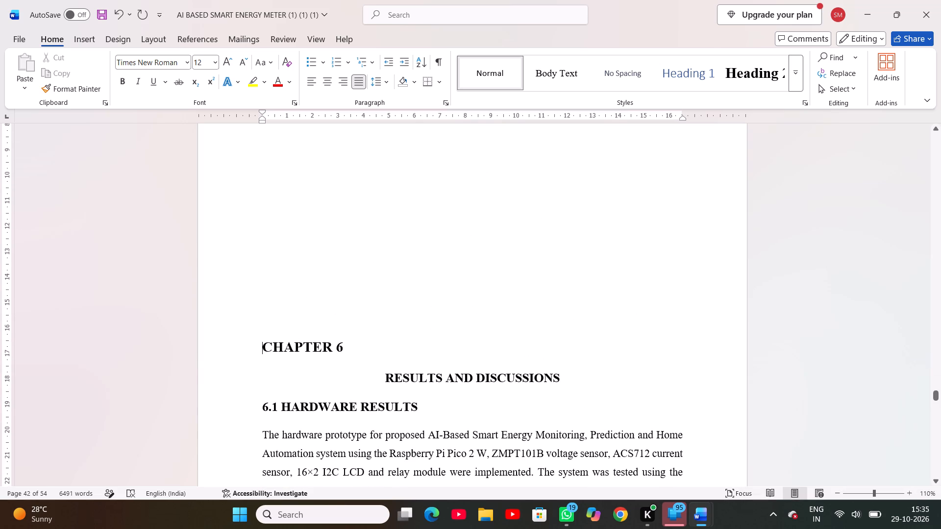
{"action": "key", "text": "BackSpace"}
{"action": "key", "text": "BackSpace"}
{"action": "key", "text": "BackSpace"}
{"action": "key", "text": "BackSpace"}
{"action": "key", "text": "BackSpace"}
{"action": "key", "text": "BackSpace"}
{"action": "key", "text": "BackSpace"}
{"action": "key", "text": "BackSpace"}
{"action": "key", "text": "BackSpace"}
{"action": "key", "text": "BackSpace"}
{"action": "key", "text": "BackSpace"}
{"action": "key", "text": "BackSpace"}
{"action": "key", "text": "BackSpace"}
{"action": "key", "text": "BackSpace"}
{"action": "key", "text": "BackSpace"}
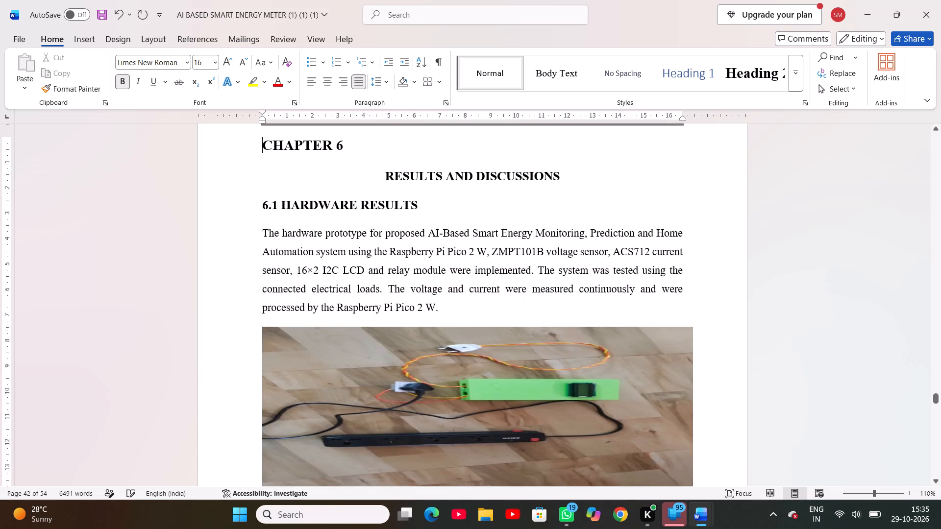
Remove more empty lines before CHAPTER 6 to pull the heading back from page 42 onto blank page 41.
{"action": "scroll", "coordinate": [261, 346], "scroll_direction": "up", "scroll_amount": 1}
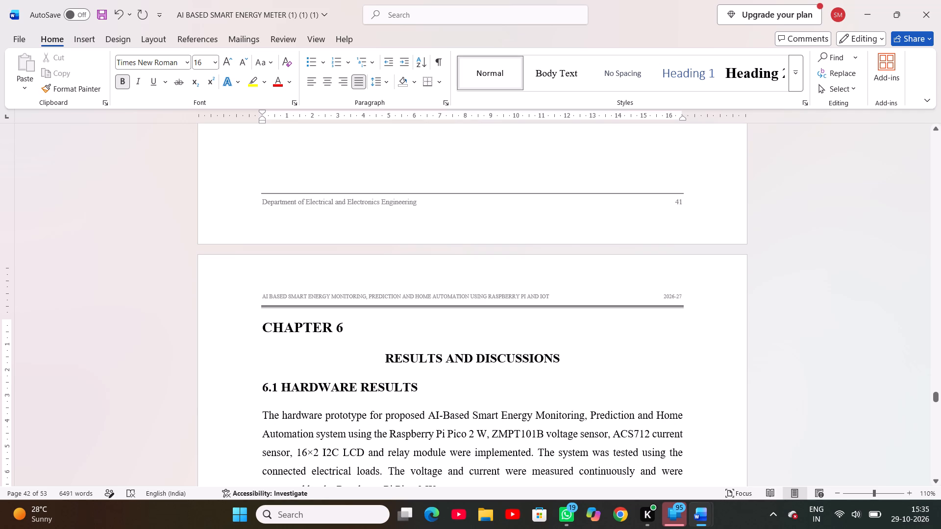
{"action": "left_click", "coordinate": [260, 329]}
{"action": "key", "text": "BackSpace"}
{"action": "key", "text": "BackSpace"}
{"action": "key", "text": "BackSpace"}
{"action": "key", "text": "BackSpace"}
{"action": "key", "text": "BackSpace"}
{"action": "key", "text": "BackSpace"}
{"action": "key", "text": "BackSpace"}
{"action": "key", "text": "BackSpace"}
{"action": "key", "text": "BackSpace"}
{"action": "key", "text": "BackSpace"}
{"action": "key", "text": "BackSpace"}
{"action": "key", "text": "BackSpace"}
{"action": "key", "text": "BackSpace"}
{"action": "key", "text": "BackSpace"}
{"action": "key", "text": "BackSpace"}
{"action": "key", "text": "BackSpace"}
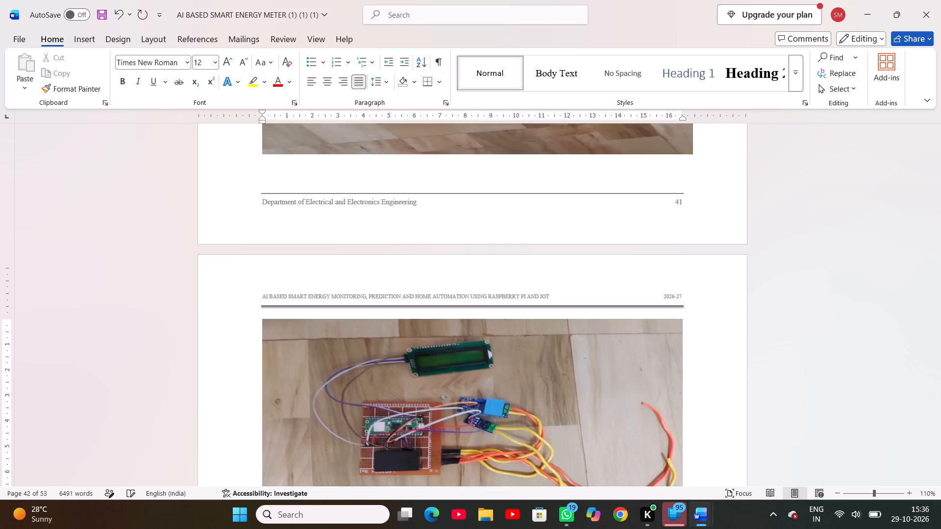
Remove the remaining empty lines above CHAPTER 6 on page 41 and continue up into the blank part of page 40.
{"action": "scroll", "coordinate": [260, 329], "scroll_direction": "up", "scroll_amount": 5}
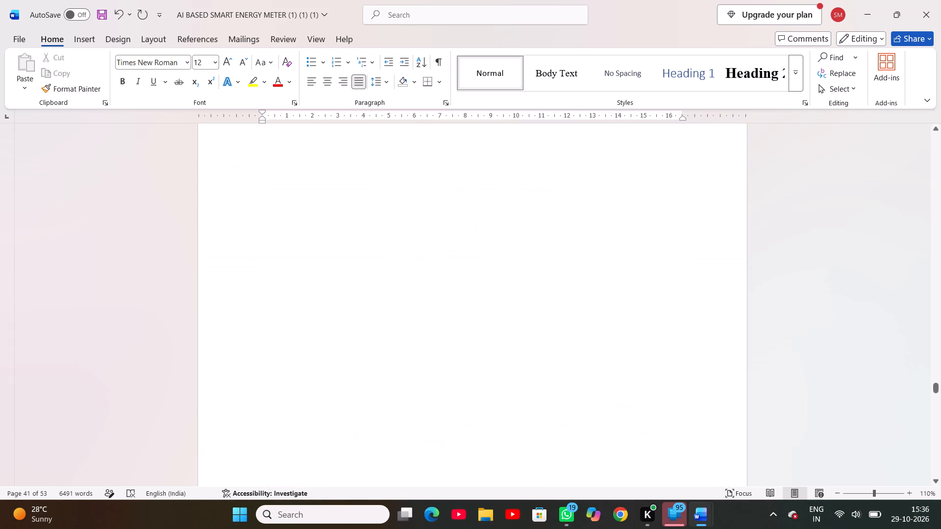
{"action": "scroll", "coordinate": [260, 329], "scroll_direction": "up", "scroll_amount": 3}
{"action": "scroll", "coordinate": [260, 329], "scroll_direction": "down", "scroll_amount": 2}
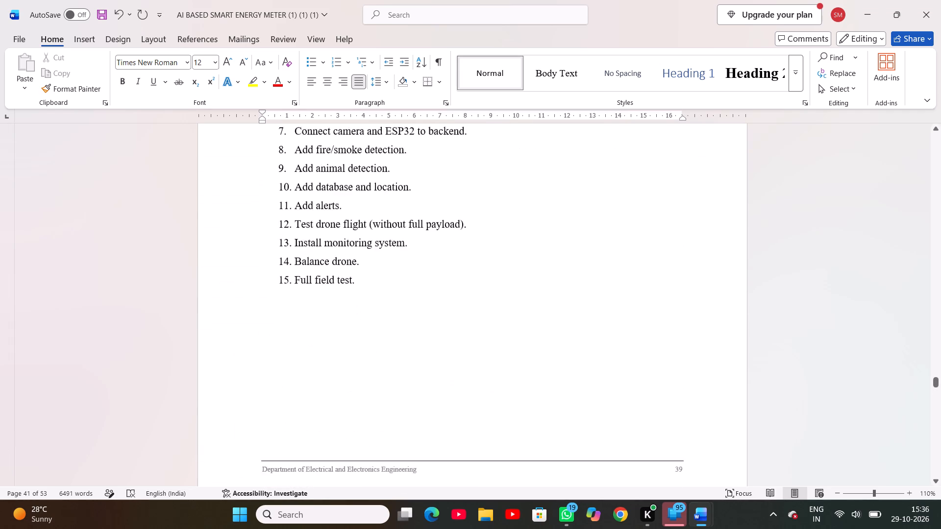
{"action": "scroll", "coordinate": [260, 329], "scroll_direction": "down", "scroll_amount": 3}
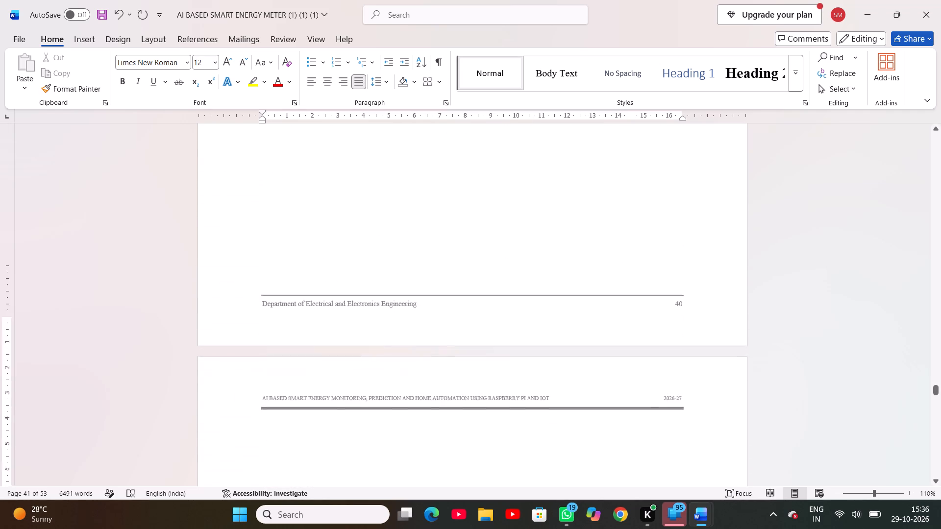
{"action": "scroll", "coordinate": [260, 329], "scroll_direction": "down", "scroll_amount": 2}
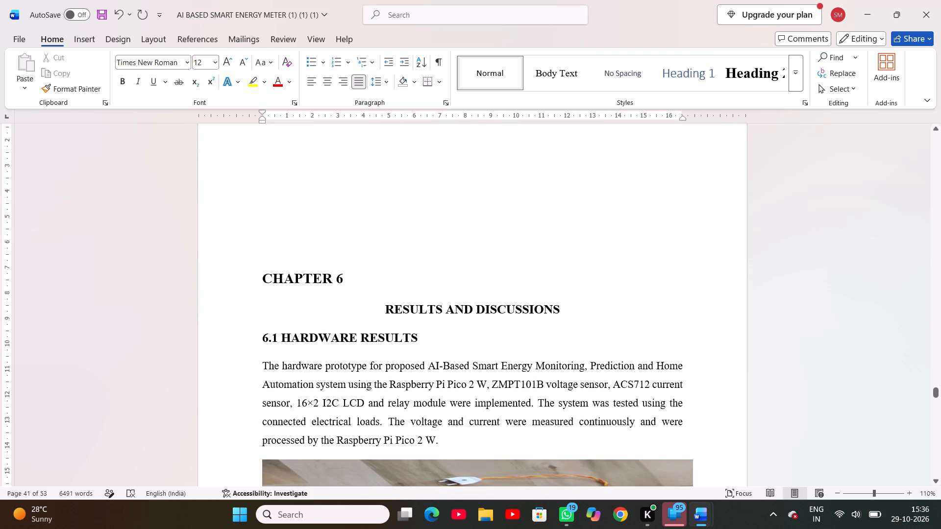
{"action": "left_click", "coordinate": [266, 275]}
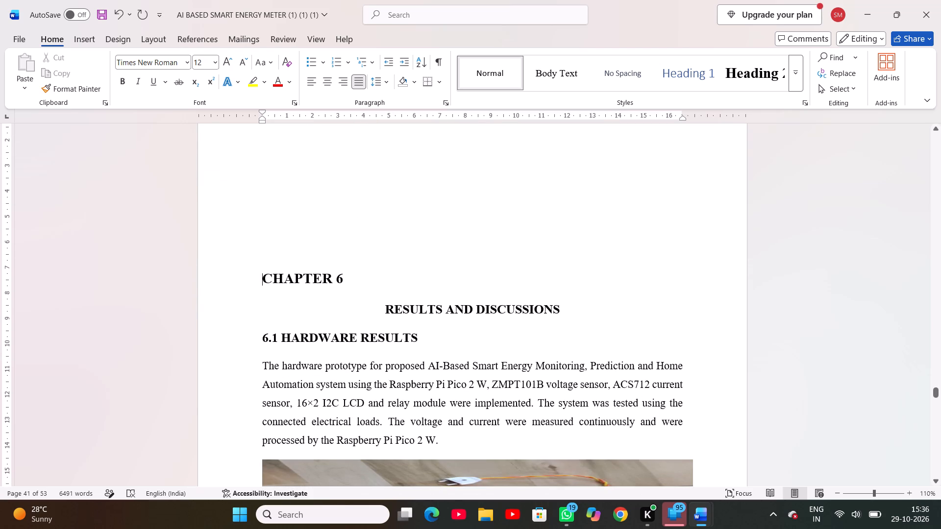
{"action": "left_click", "coordinate": [261, 277]}
{"action": "key", "text": "BackSpace"}
{"action": "key", "text": "BackSpace"}
{"action": "key", "text": "BackSpace"}
{"action": "key", "text": "BackSpace"}
{"action": "key", "text": "BackSpace"}
{"action": "key", "text": "BackSpace"}
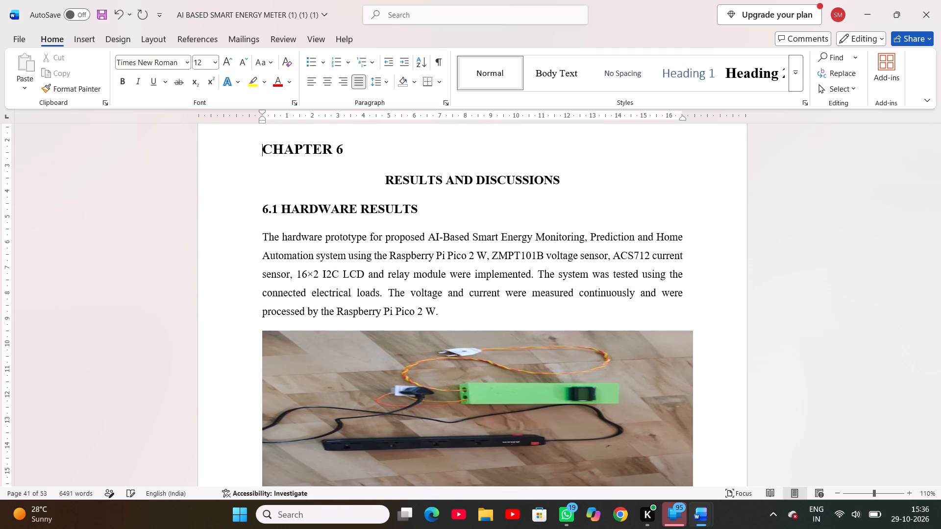
{"action": "key", "text": "BackSpace"}
{"action": "key", "text": "BackSpace"}
{"action": "key", "text": "BackSpace"}
{"action": "key", "text": "BackSpace"}
{"action": "key", "text": "BackSpace"}
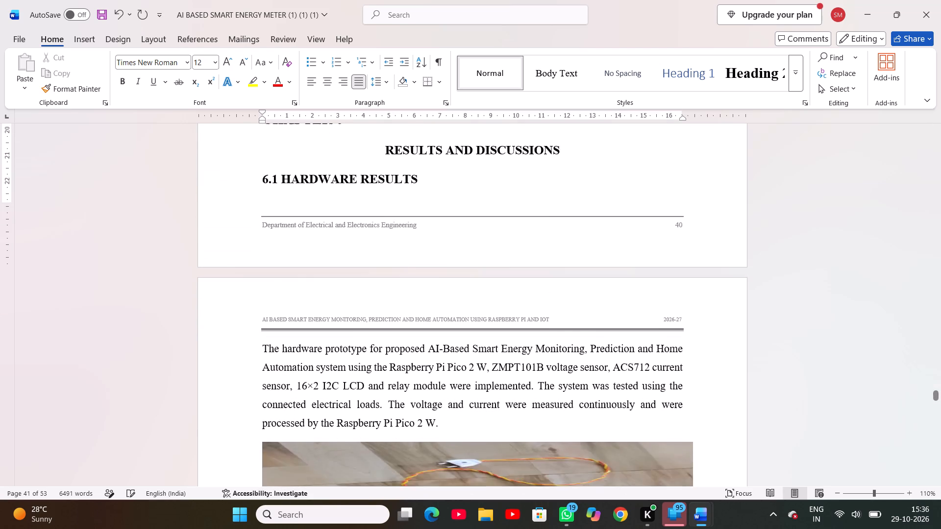
{"action": "key", "text": "BackSpace"}
{"action": "key", "text": "BackSpace"}
{"action": "key", "text": "BackSpace"}
{"action": "key", "text": "BackSpace"}
{"action": "key", "text": "BackSpace"}
{"action": "key", "text": "BackSpace"}
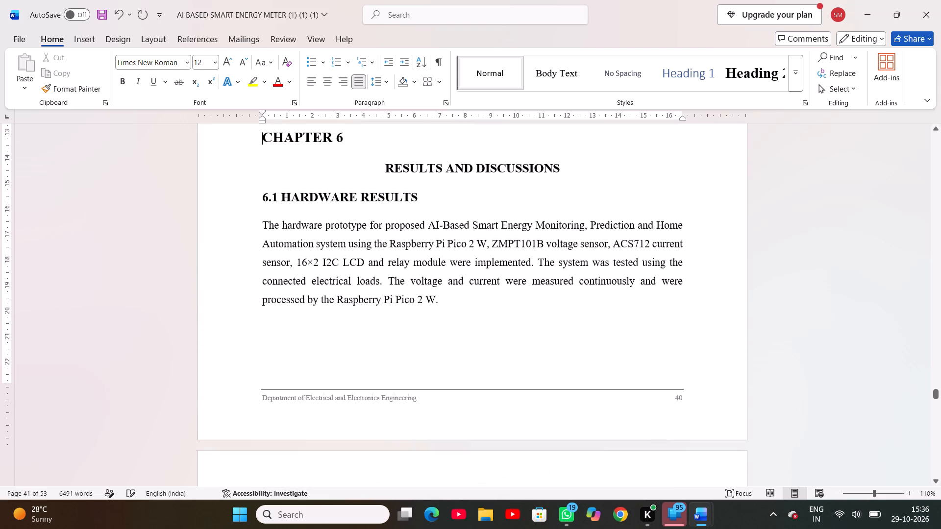
Delete the remaining empty lines above CHAPTER 6 on page 40 so the heading sits directly below the page header.
{"action": "scroll", "coordinate": [261, 277], "scroll_direction": "up", "scroll_amount": 1}
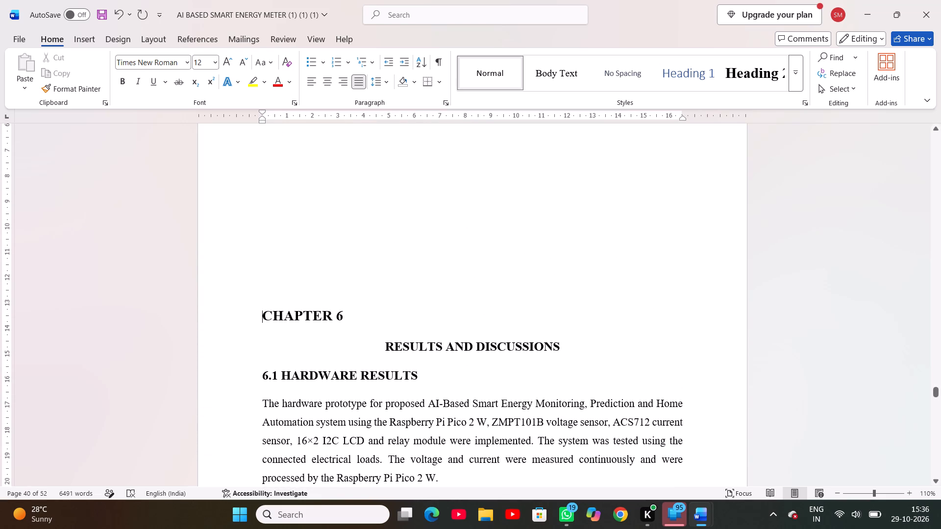
{"action": "left_click", "coordinate": [263, 315]}
{"action": "key", "text": "BackSpace"}
{"action": "key", "text": "BackSpace"}
{"action": "key", "text": "BackSpace"}
{"action": "key", "text": "BackSpace"}
{"action": "key", "text": "BackSpace"}
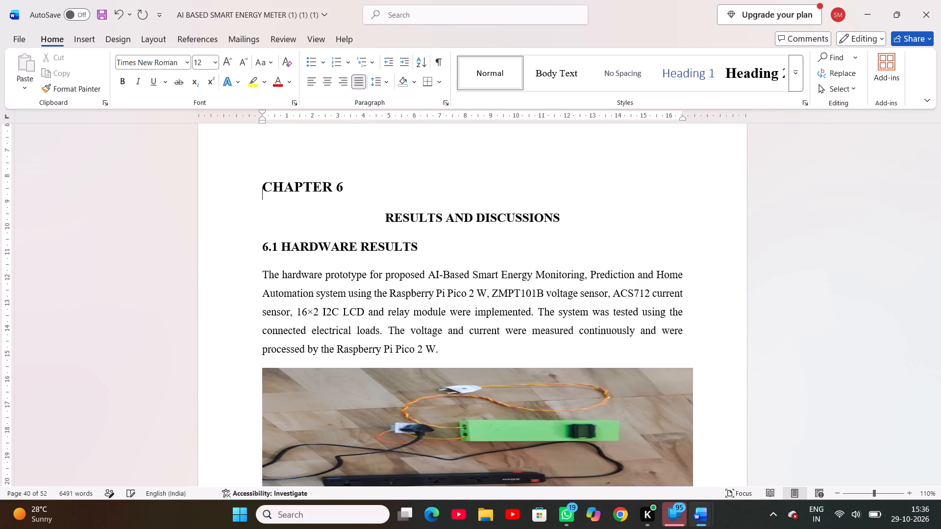
{"action": "scroll", "coordinate": [263, 315], "scroll_direction": "up", "scroll_amount": 3}
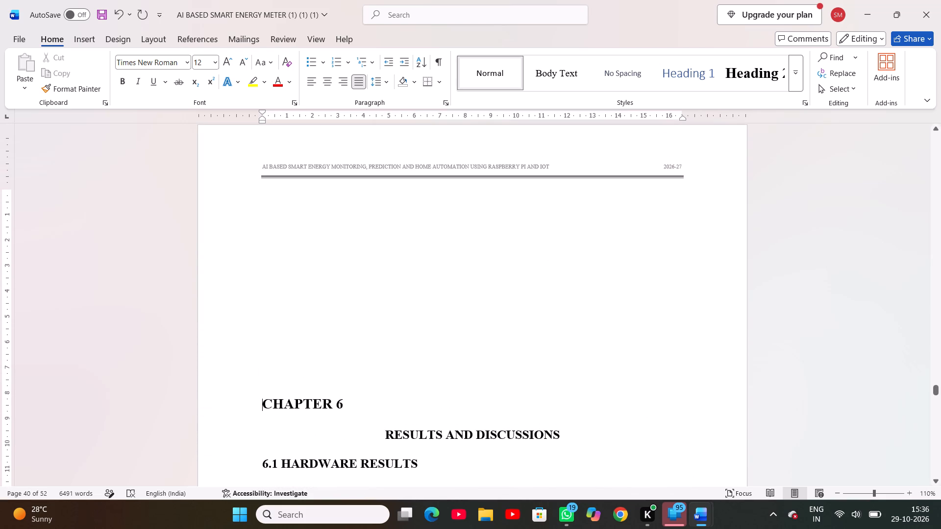
{"action": "left_click", "coordinate": [262, 406]}
{"action": "key", "text": "BackSpace"}
{"action": "key", "text": "BackSpace"}
{"action": "key", "text": "BackSpace"}
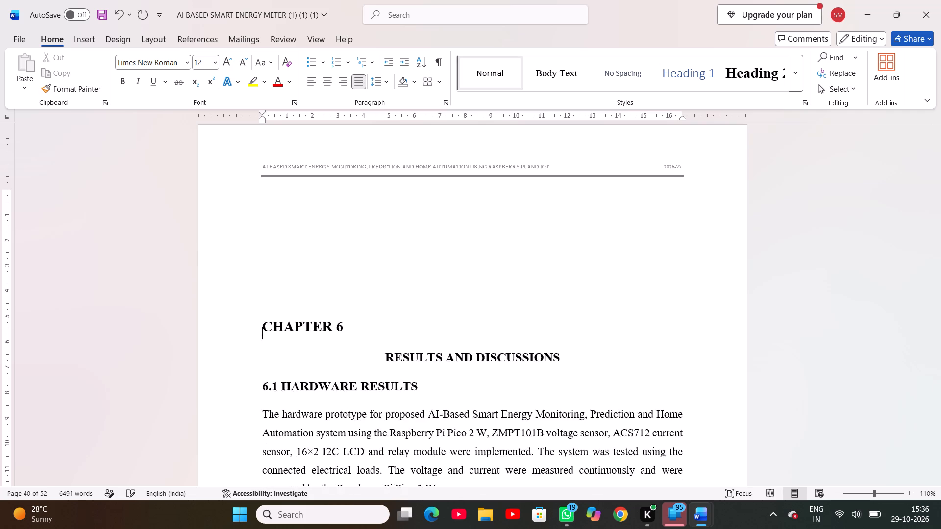
{"action": "key", "text": "BackSpace"}
{"action": "key", "text": "BackSpace"}
{"action": "key", "text": "BackSpace"}
{"action": "key", "text": "BackSpace"}
{"action": "key", "text": "BackSpace"}
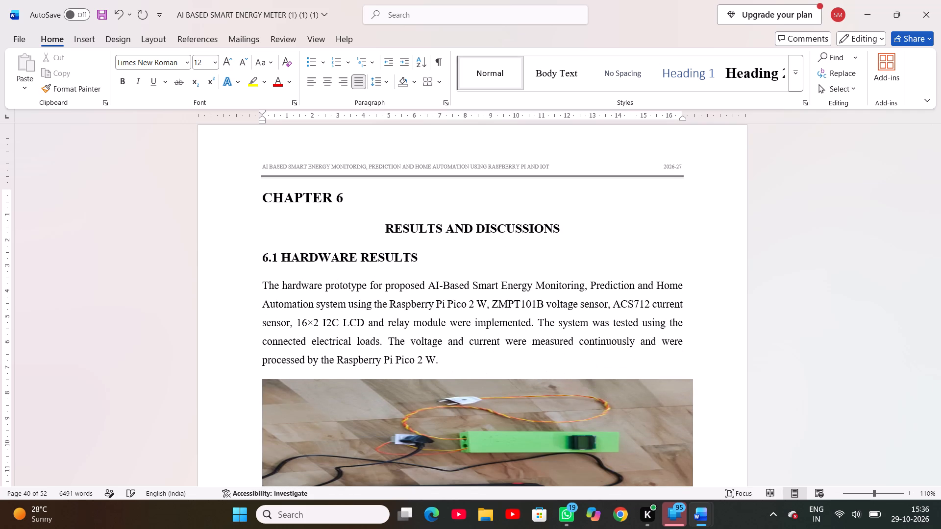
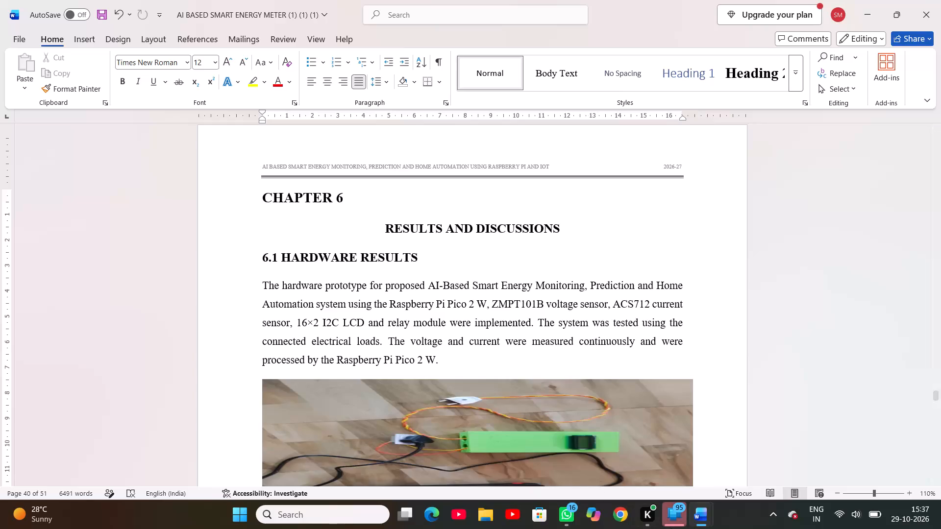
Switch to the smart forest surveillance drone report and look through Chapters 4 and 5 up to the Chapter 6 TESTING section.
{"action": "left_click", "coordinate": [737, 463]}
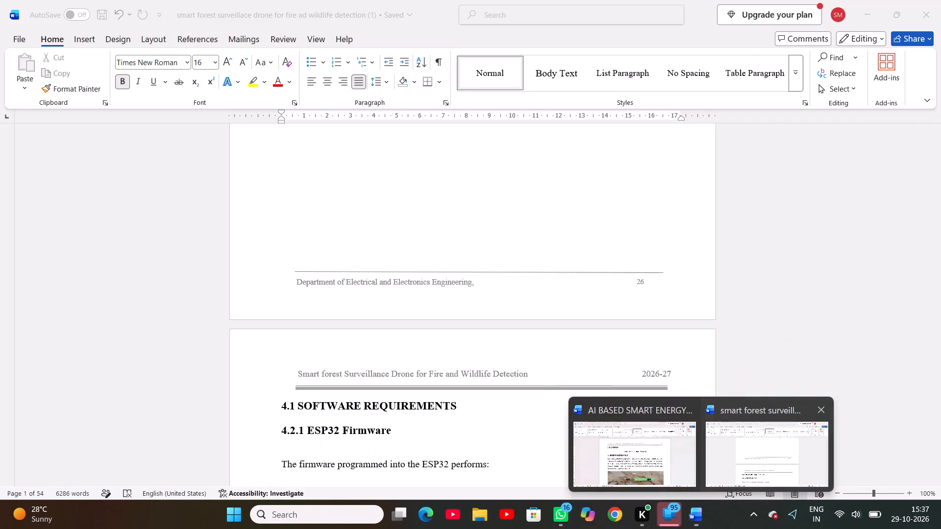
{"action": "scroll", "coordinate": [616, 395], "scroll_direction": "down", "scroll_amount": 6}
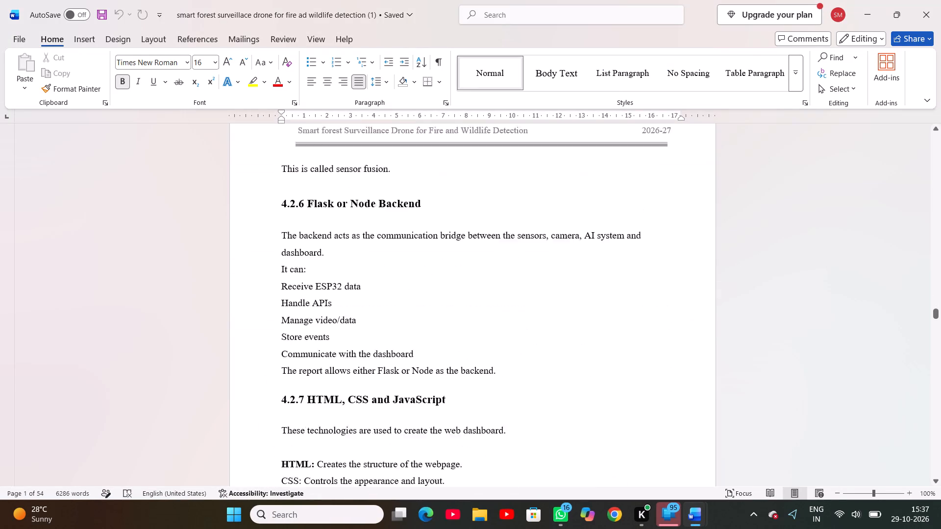
{"action": "scroll", "coordinate": [616, 395], "scroll_direction": "down", "scroll_amount": 4}
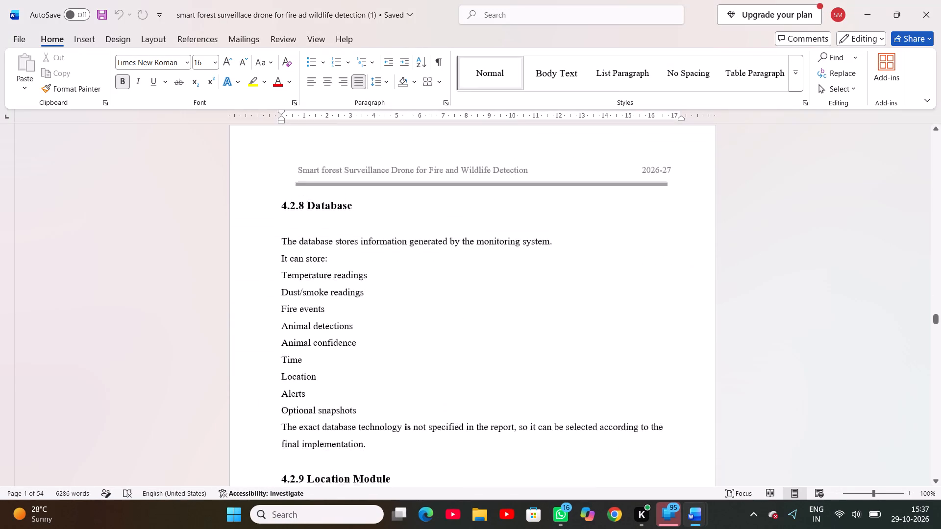
{"action": "scroll", "coordinate": [616, 395], "scroll_direction": "down", "scroll_amount": 5}
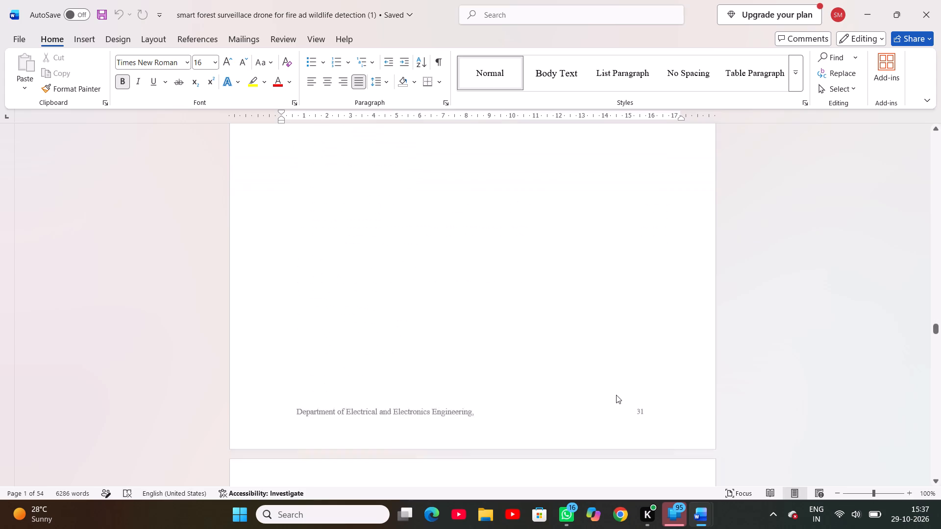
{"action": "scroll", "coordinate": [616, 395], "scroll_direction": "down", "scroll_amount": 3}
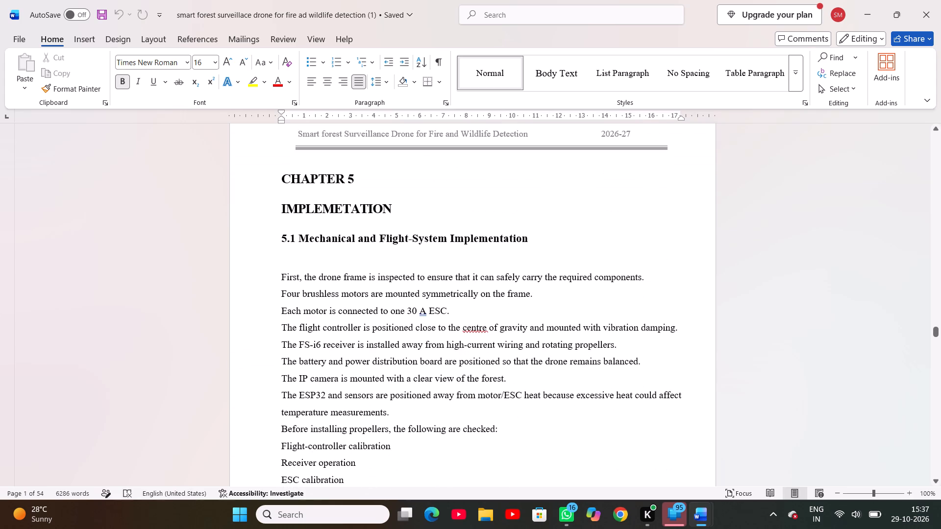
{"action": "scroll", "coordinate": [616, 395], "scroll_direction": "down", "scroll_amount": 6}
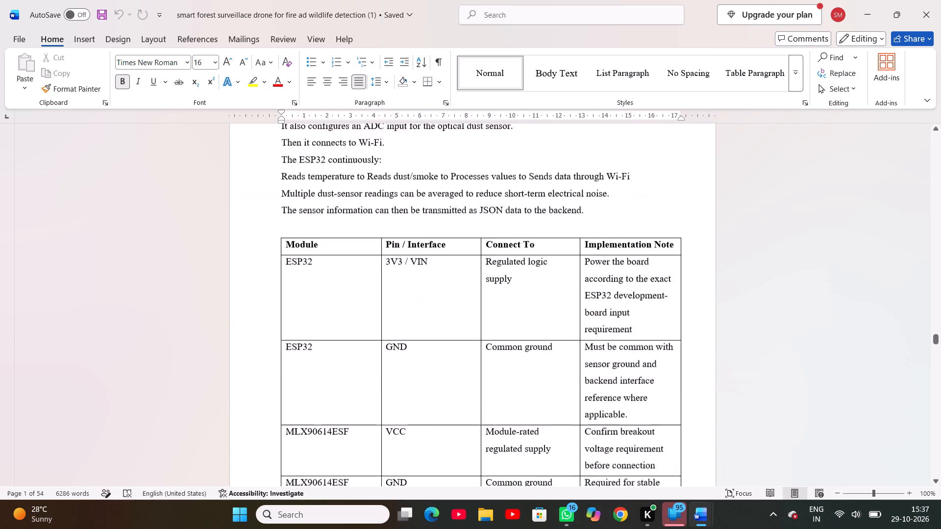
{"action": "scroll", "coordinate": [616, 395], "scroll_direction": "down", "scroll_amount": 7}
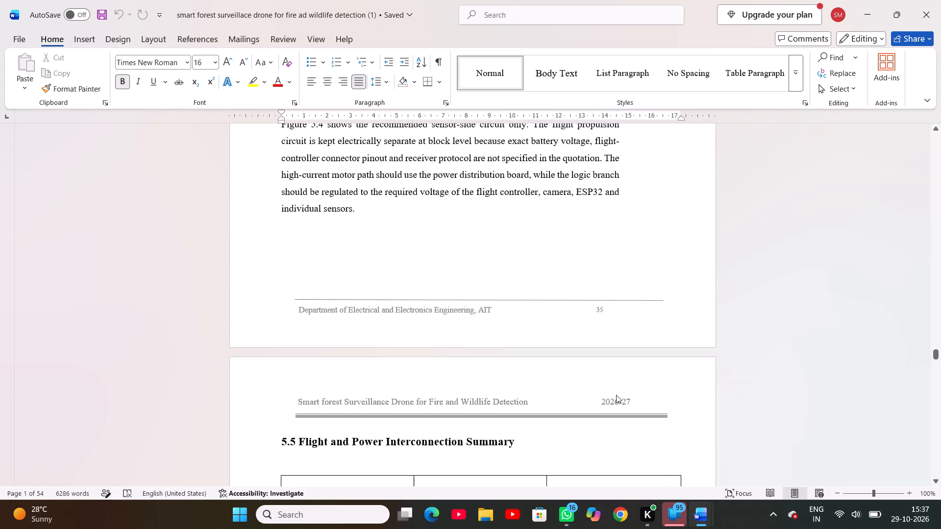
{"action": "scroll", "coordinate": [616, 395], "scroll_direction": "down", "scroll_amount": 4}
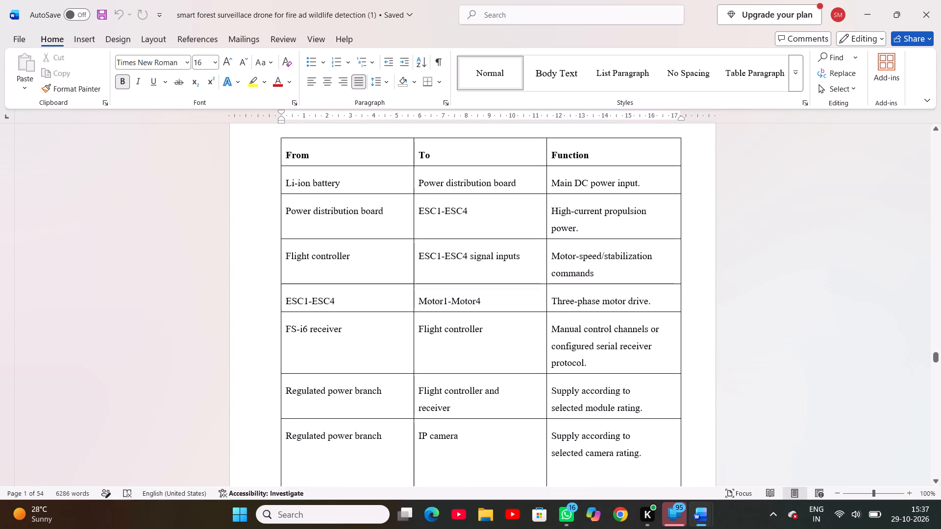
{"action": "scroll", "coordinate": [616, 395], "scroll_direction": "down", "scroll_amount": 8}
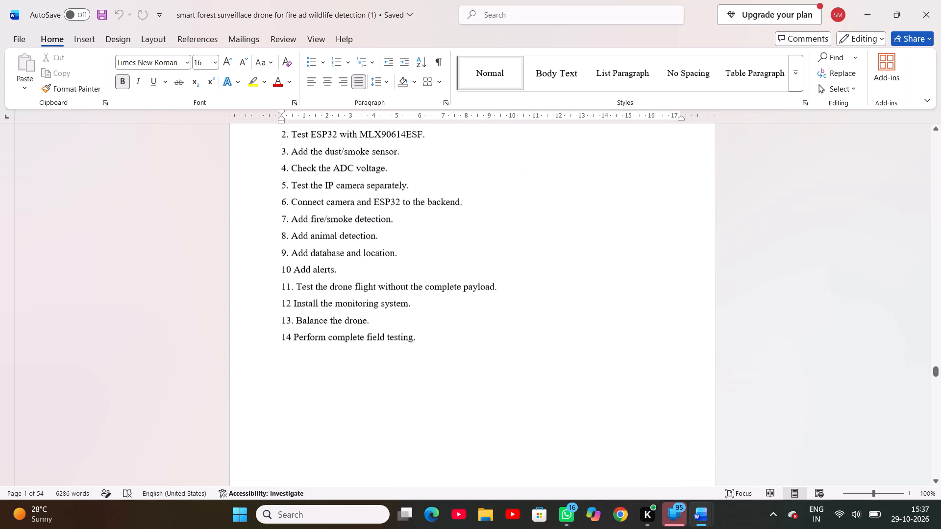
{"action": "scroll", "coordinate": [616, 395], "scroll_direction": "down", "scroll_amount": 3}
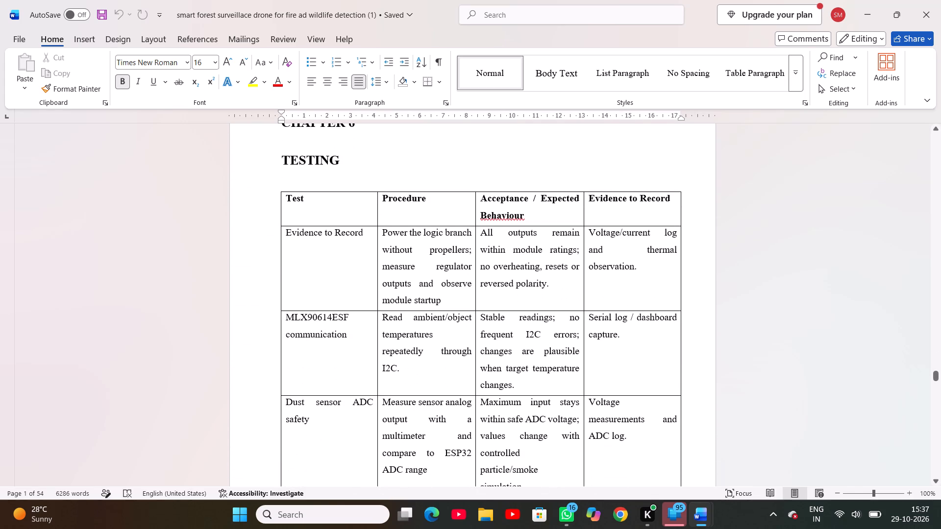
{"action": "scroll", "coordinate": [616, 395], "scroll_direction": "down", "scroll_amount": 2}
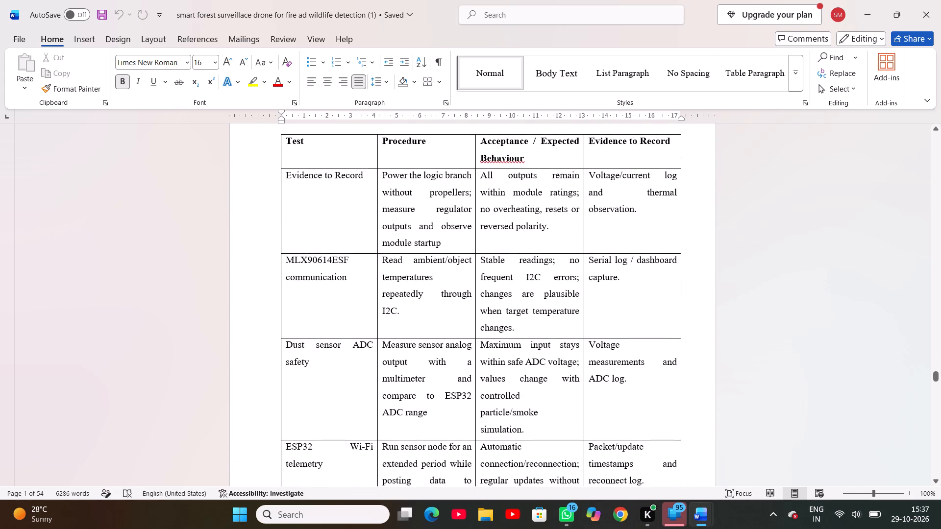
{"action": "scroll", "coordinate": [616, 395], "scroll_direction": "down", "scroll_amount": 1}
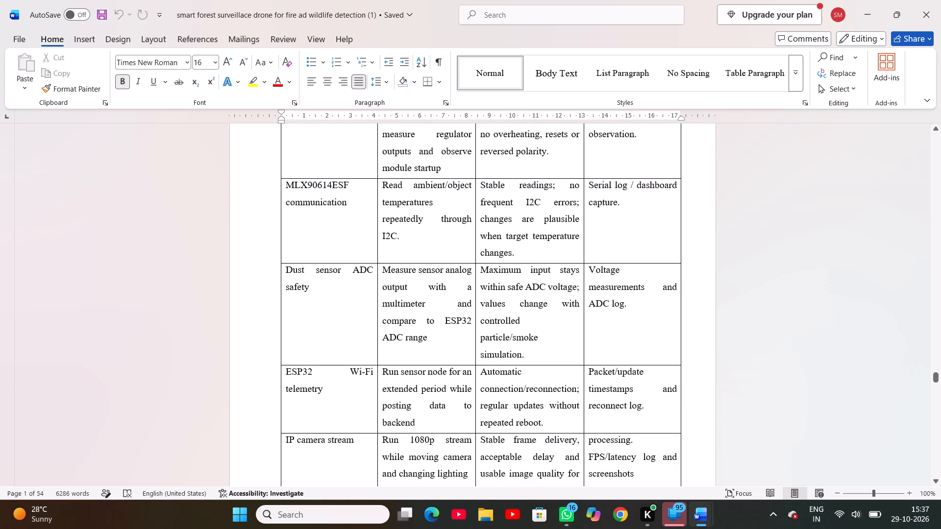
{"action": "scroll", "coordinate": [616, 395], "scroll_direction": "up", "scroll_amount": 2}
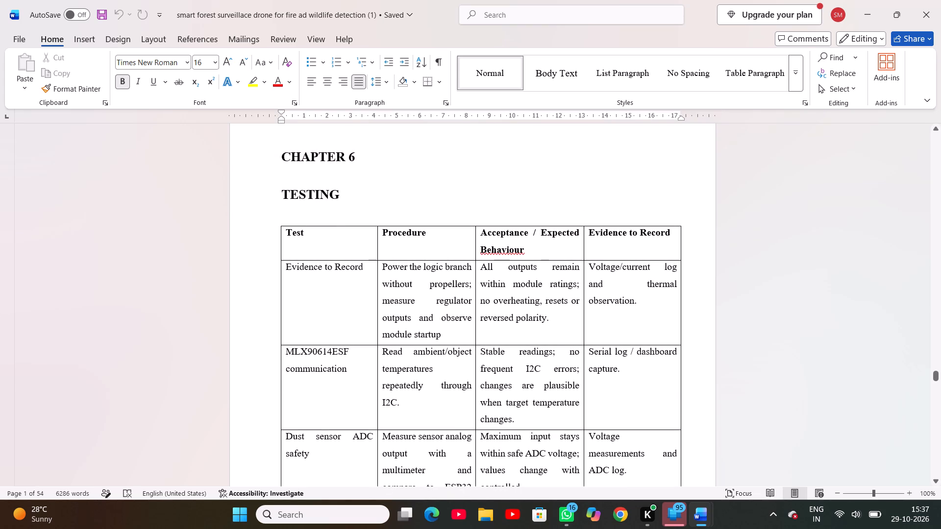
Copy the TESTING heading text under Chapter 6 of the drone report.
{"action": "left_click_drag", "start_coordinate": [280, 192], "coordinate": [332, 196]}
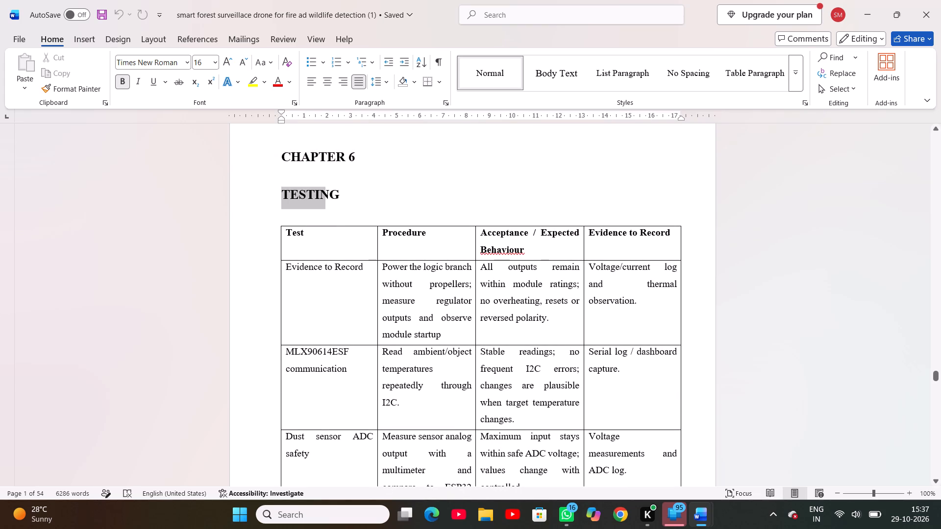
{"action": "left_click_drag", "start_coordinate": [332, 196], "coordinate": [345, 197]}
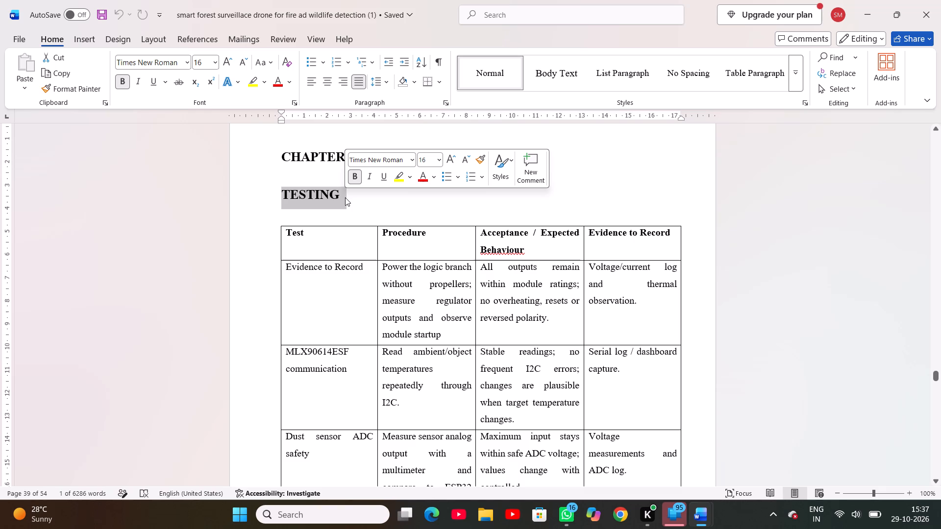
{"action": "left_click", "coordinate": [350, 194]}
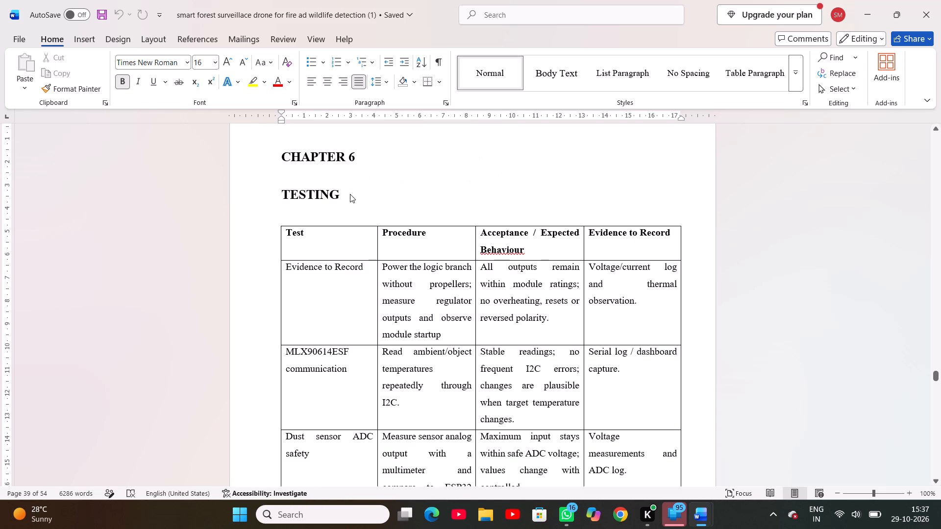
{"action": "left_click_drag", "start_coordinate": [285, 195], "coordinate": [325, 194]}
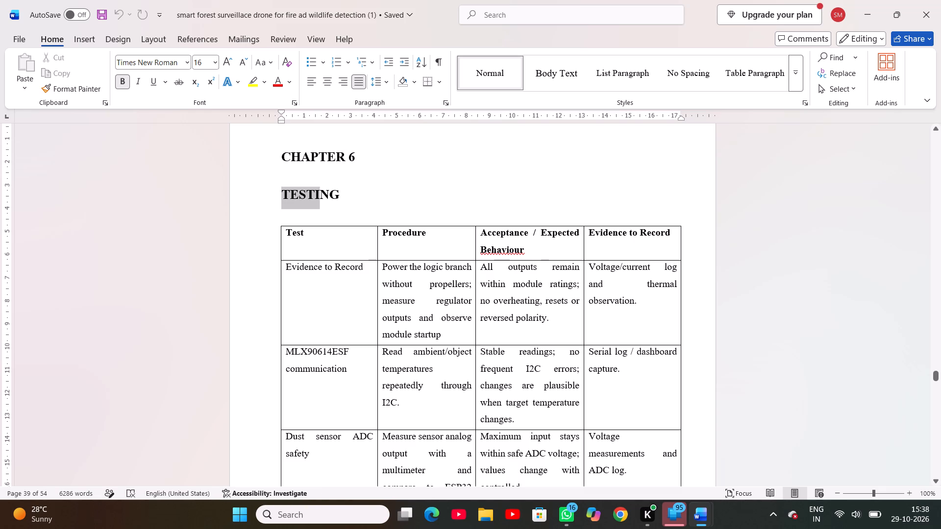
{"action": "left_click_drag", "start_coordinate": [325, 194], "coordinate": [341, 195]}
{"action": "right_click", "coordinate": [341, 195]}
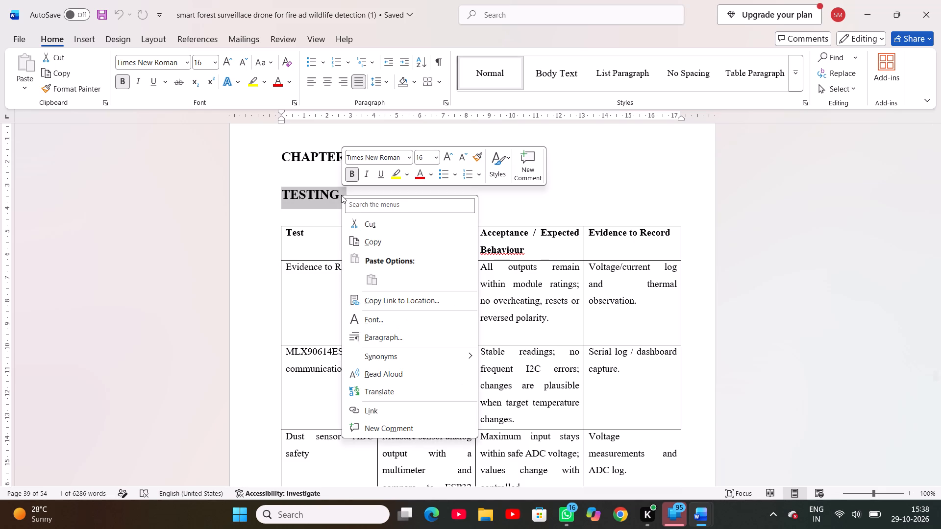
{"action": "left_click", "coordinate": [366, 240]}
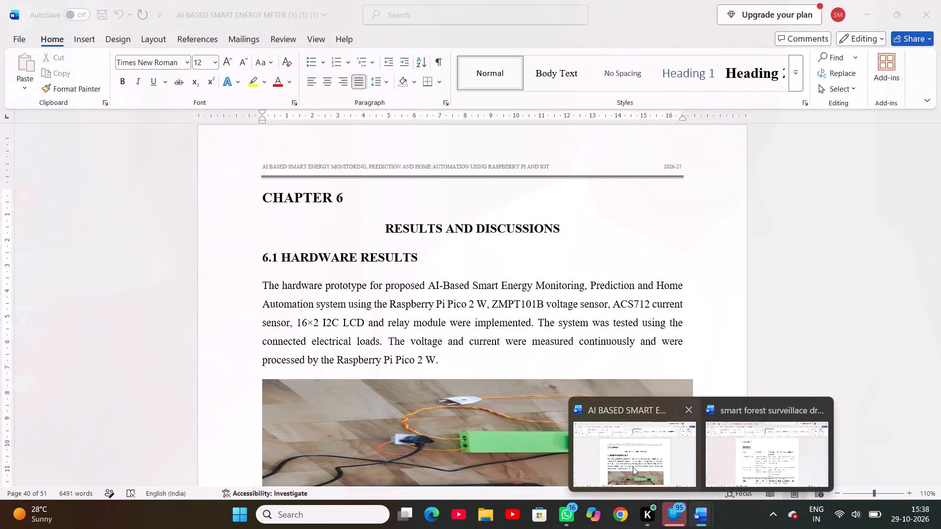
Switch back to the AI-based smart energy meter report and delete the introductory hardware prototype paragraph under heading 6.1.
{"action": "left_click", "coordinate": [633, 467]}
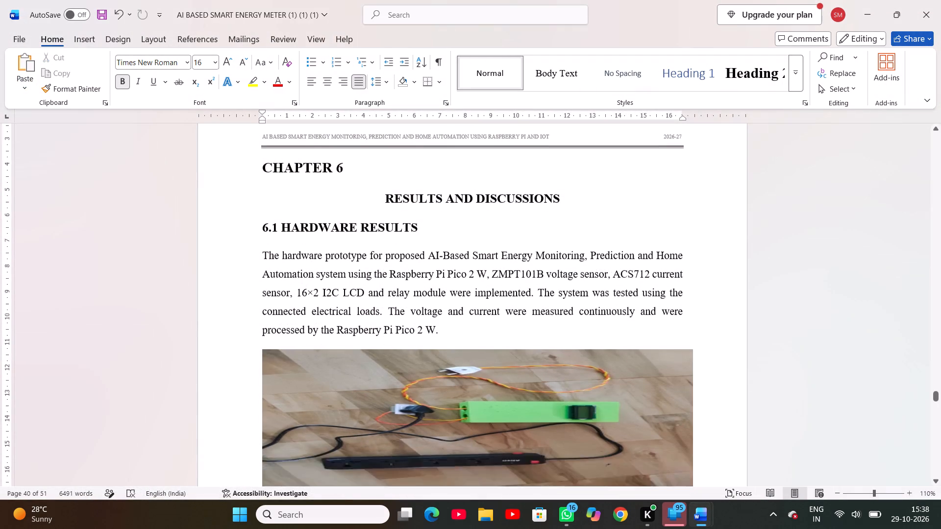
{"action": "scroll", "coordinate": [579, 419], "scroll_direction": "up", "scroll_amount": 1}
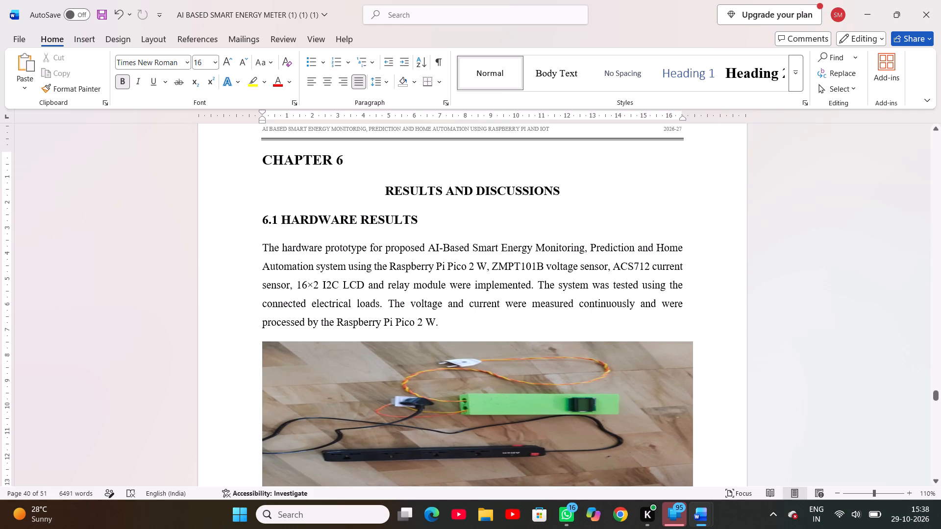
{"action": "left_click_drag", "start_coordinate": [261, 245], "coordinate": [346, 326]}
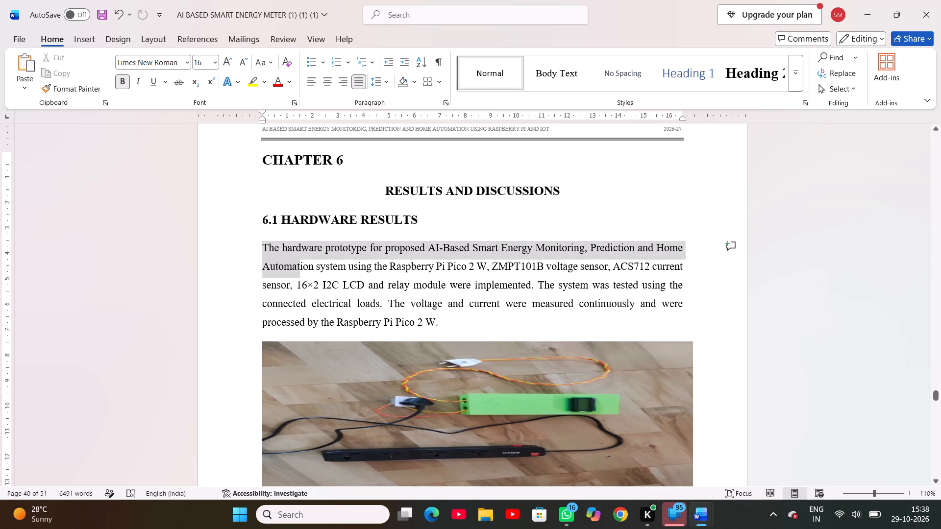
{"action": "left_click_drag", "start_coordinate": [346, 326], "coordinate": [461, 426]}
{"action": "key", "text": "BackSpace"}
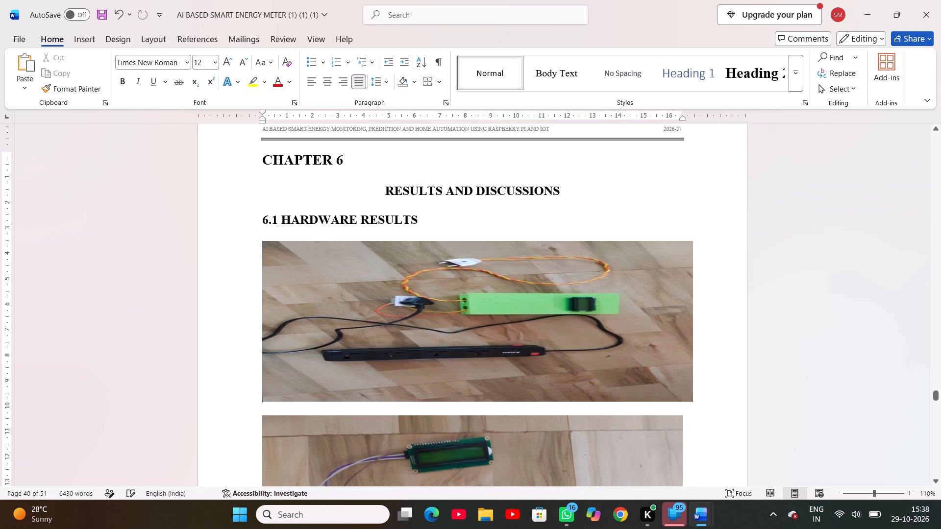
Delete the two hardware photos between heading 6.1 and the Fig. 6.1.1 Hardware Implementation caption.
{"action": "left_click", "coordinate": [477, 378]}
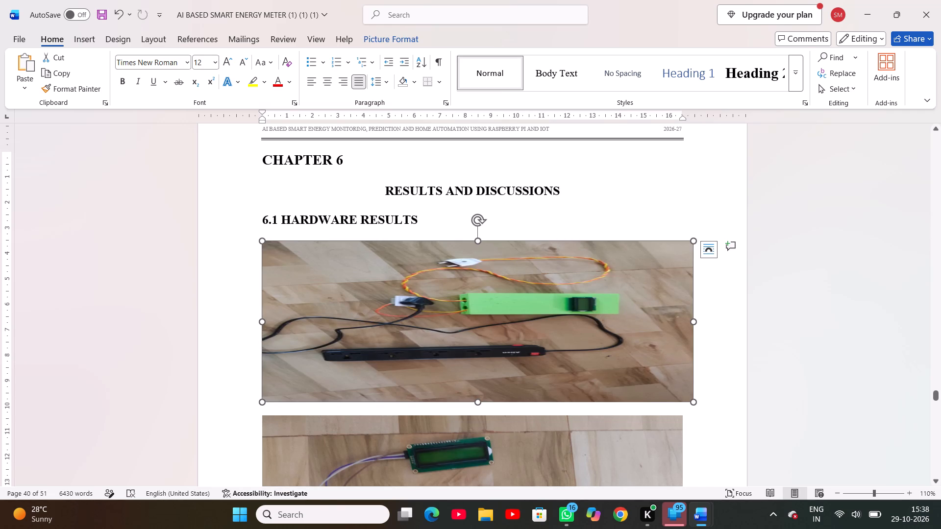
{"action": "key", "text": "BackSpace"}
{"action": "left_click", "coordinate": [477, 378]}
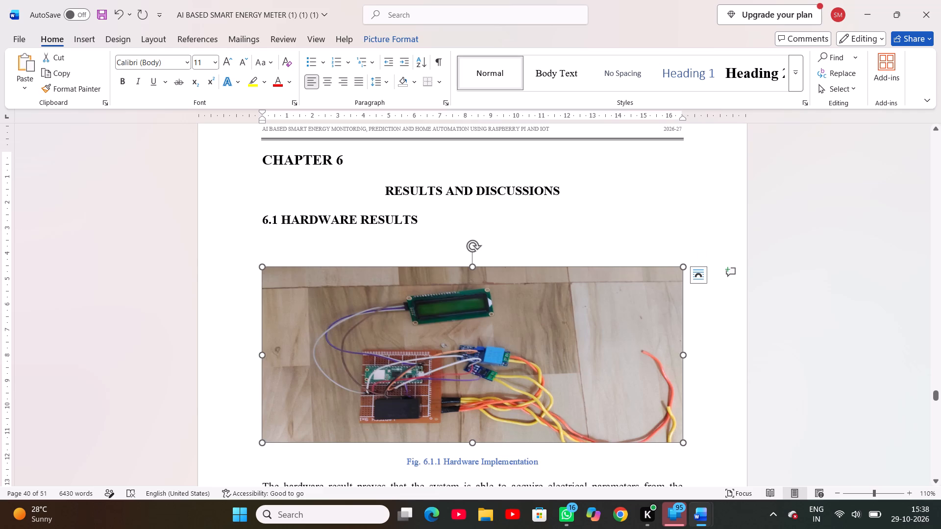
{"action": "key", "text": "BackSpace"}
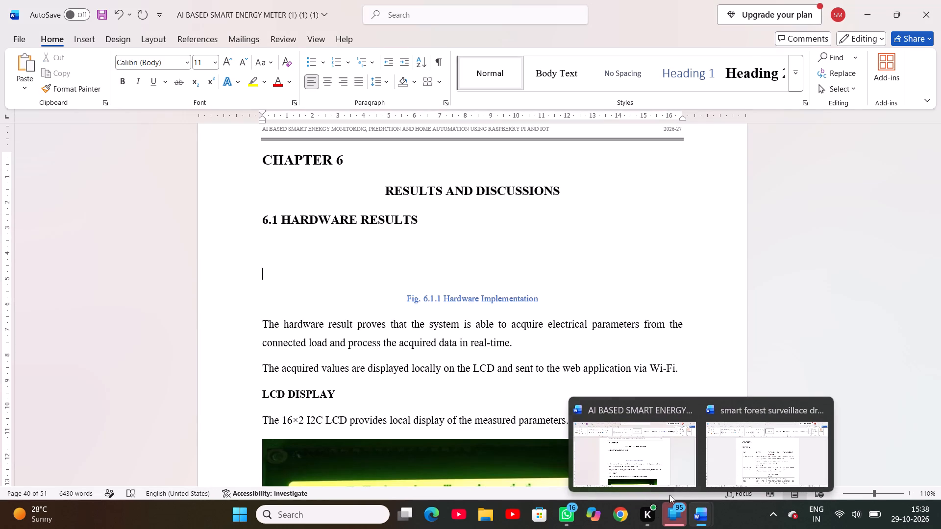
{"action": "left_click", "coordinate": [653, 467]}
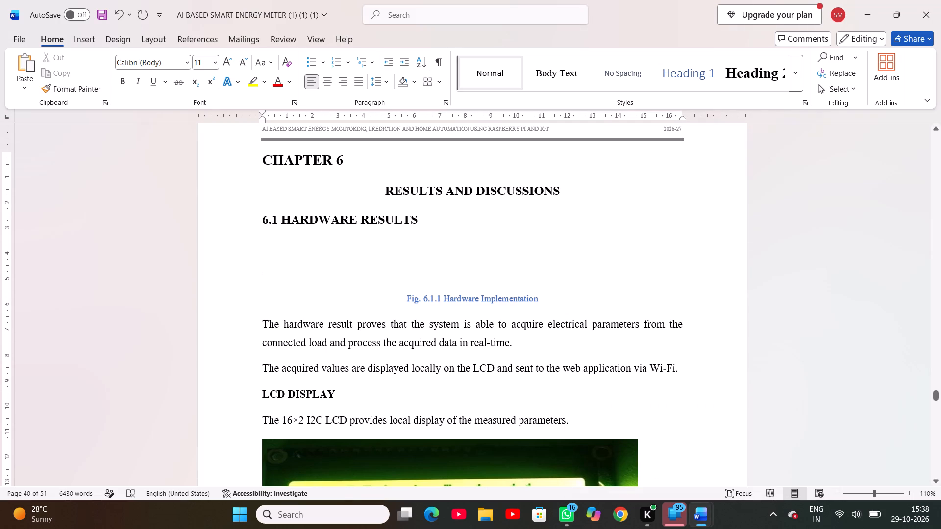
Replace the words of heading 6.1 so that it reads "6.1 TESTING".
{"action": "left_click", "coordinate": [420, 217]}
{"action": "key", "text": "BackSpace"}
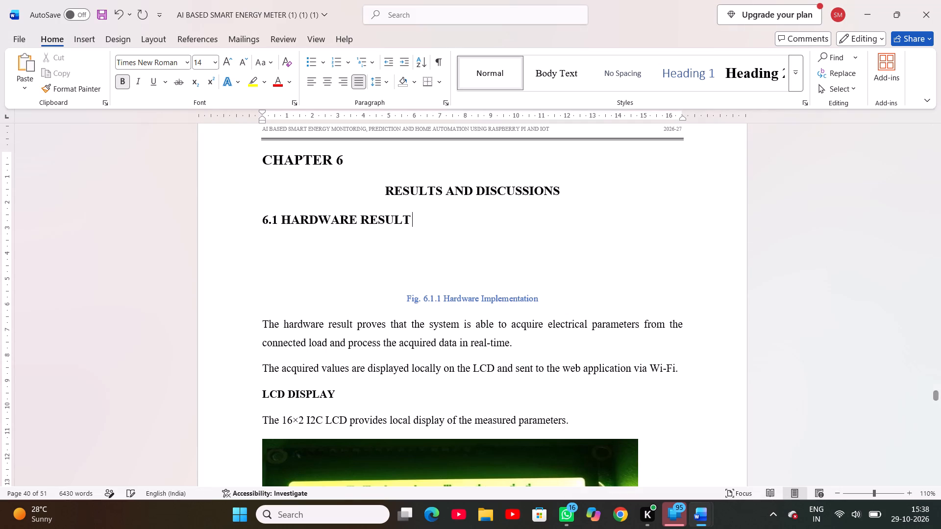
{"action": "key", "text": "BackSpace"}
{"action": "key", "text": "BackSpace"}
{"action": "key", "text": "BackSpace"}
{"action": "key", "text": "BackSpace"}
{"action": "key", "text": "BackSpace"}
{"action": "key", "text": "BackSpace"}
{"action": "key", "text": "BackSpace"}
{"action": "key", "text": "BackSpace"}
{"action": "key", "text": "BackSpace"}
{"action": "key", "text": "BackSpace"}
{"action": "key", "text": "BackSpace"}
{"action": "key", "text": "BackSpace"}
{"action": "key", "text": "BackSpace"}
{"action": "key", "text": "BackSpace"}
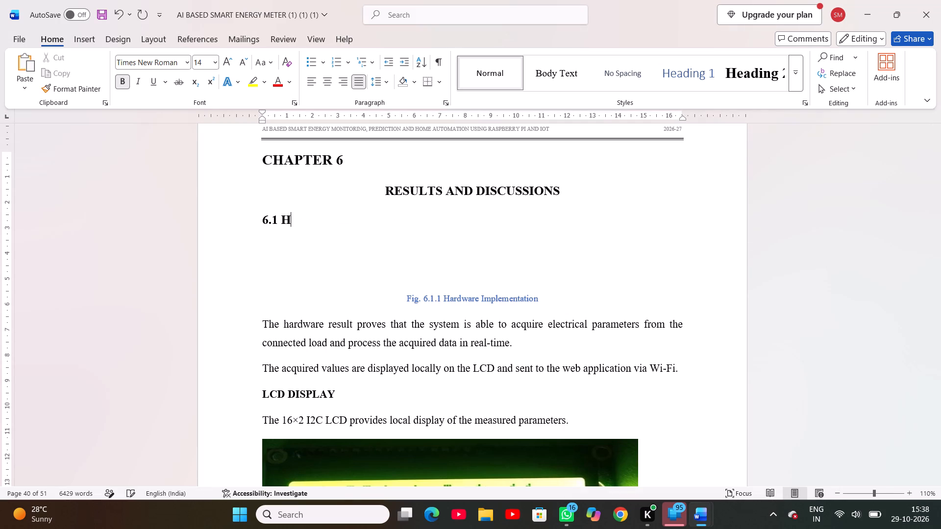
{"action": "key", "text": "BackSpace"}
{"action": "key", "text": "shift+t"}
{"action": "key", "text": "e"}
{"action": "key", "text": "BackSpace"}
{"action": "type", "text": "ESTING"}
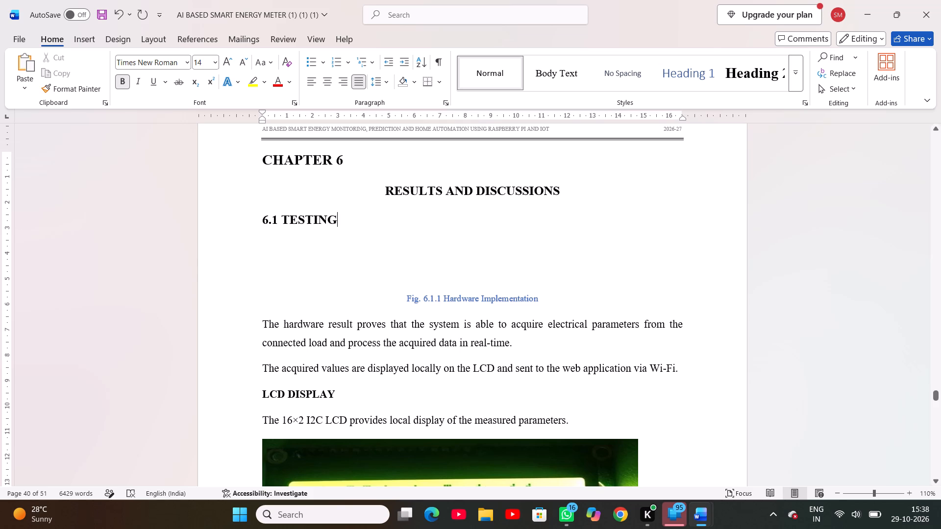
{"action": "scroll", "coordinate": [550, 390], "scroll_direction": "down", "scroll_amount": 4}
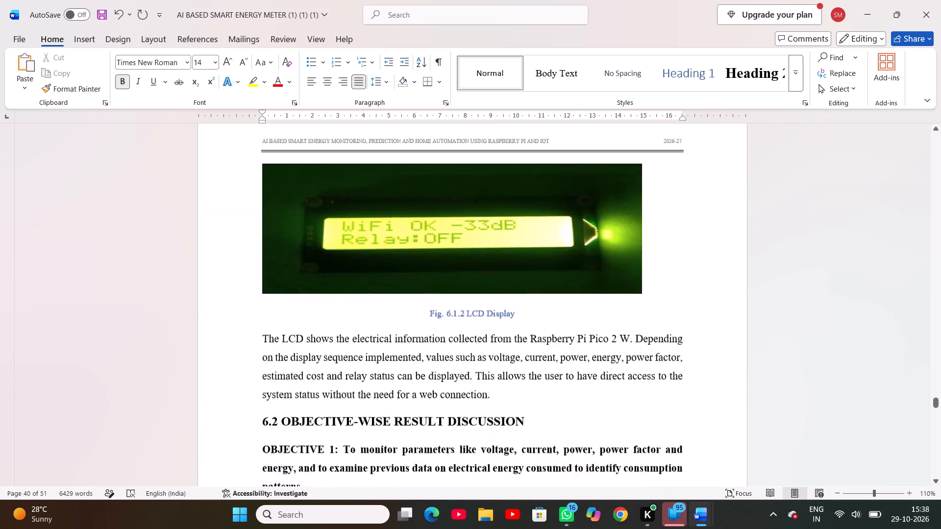
Delete the RESULTS AND DISCUSSIONS title and its empty line between the CHAPTER 6 and 6.1 TESTING headings.
{"action": "scroll", "coordinate": [550, 390], "scroll_direction": "down", "scroll_amount": 2}
{"action": "scroll", "coordinate": [550, 390], "scroll_direction": "up", "scroll_amount": 5}
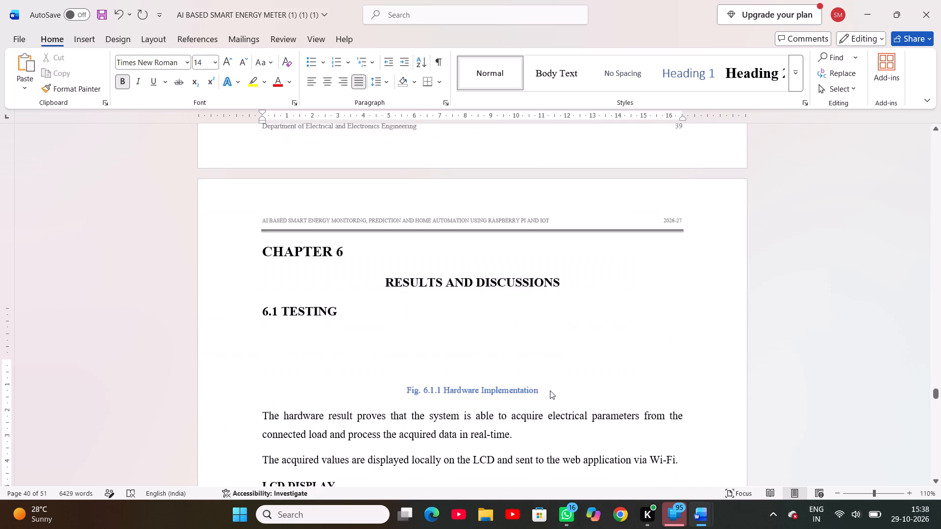
{"action": "scroll", "coordinate": [550, 390], "scroll_direction": "down", "scroll_amount": 1}
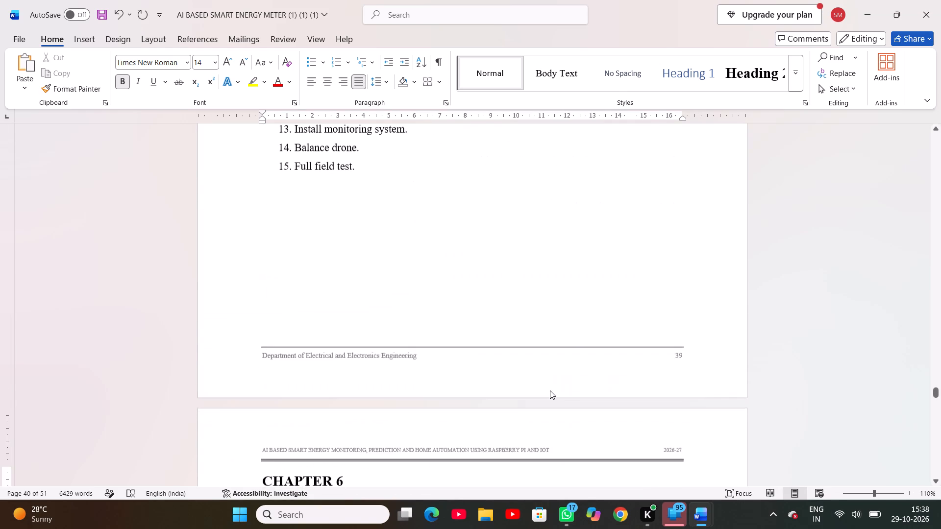
{"action": "scroll", "coordinate": [550, 390], "scroll_direction": "down", "scroll_amount": 1}
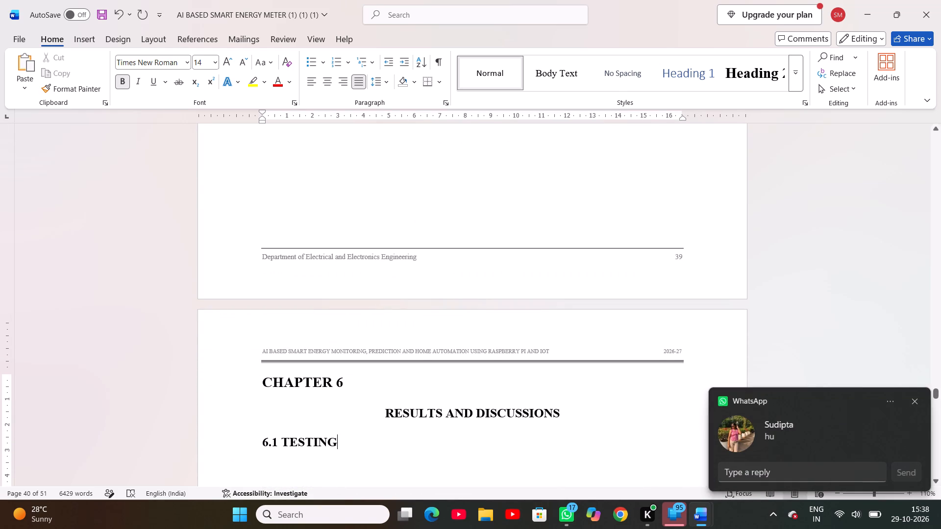
{"action": "left_click", "coordinate": [563, 411]}
{"action": "key", "text": "BackSpace"}
{"action": "key", "text": "BackSpace"}
{"action": "key", "text": "BackSpace"}
{"action": "key", "text": "BackSpace"}
{"action": "key", "text": "BackSpace"}
{"action": "key", "text": "BackSpace"}
{"action": "key", "text": "BackSpace"}
{"action": "key", "text": "BackSpace"}
{"action": "key", "text": "BackSpace"}
{"action": "key", "text": "BackSpace"}
{"action": "key", "text": "BackSpace"}
{"action": "key", "text": "BackSpace"}
{"action": "key", "text": "BackSpace"}
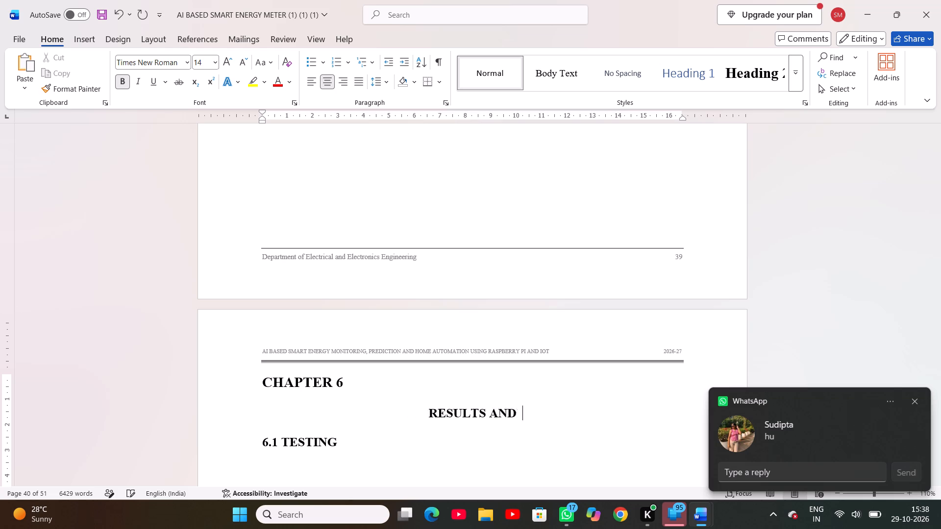
{"action": "key", "text": "BackSpace"}
{"action": "key", "text": "BackSpace"}
{"action": "key", "text": "BackSpace"}
{"action": "key", "text": "BackSpace"}
{"action": "key", "text": "BackSpace"}
{"action": "key", "text": "BackSpace"}
{"action": "key", "text": "BackSpace"}
{"action": "key", "text": "BackSpace"}
{"action": "key", "text": "BackSpace"}
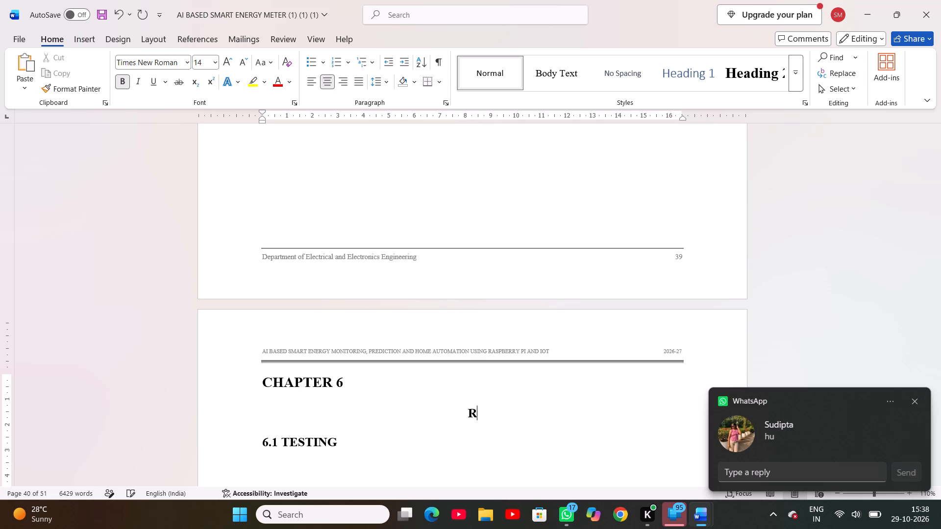
{"action": "key", "text": "BackSpace"}
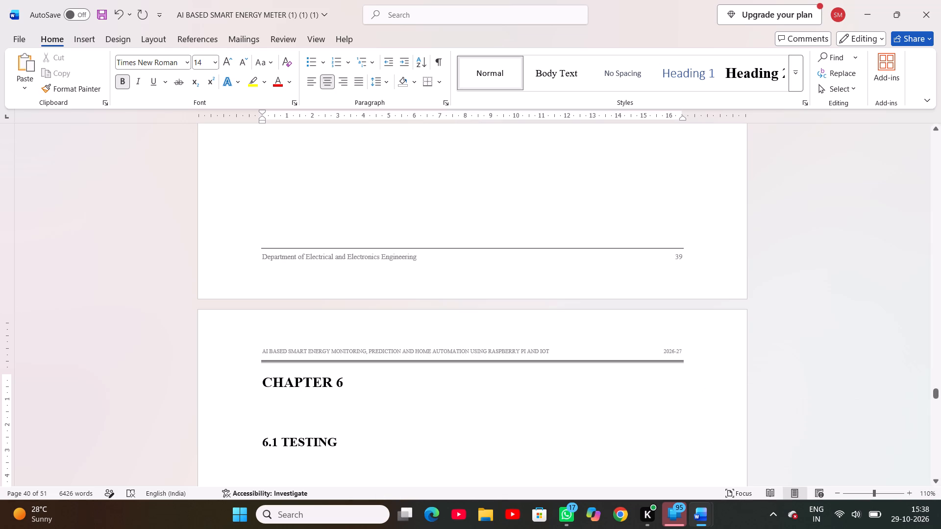
{"action": "left_click", "coordinate": [260, 440]}
{"action": "key", "text": "BackSpace"}
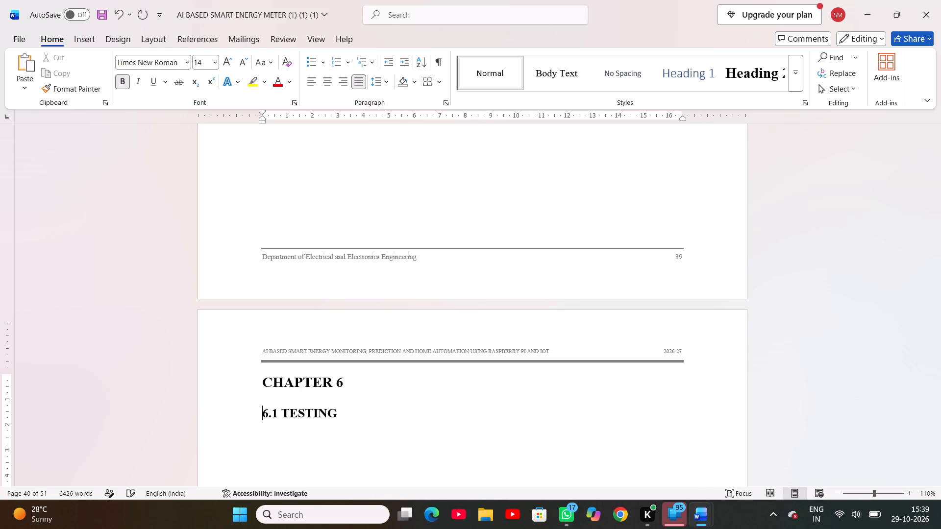
{"action": "left_click", "coordinate": [316, 381]}
{"action": "scroll", "coordinate": [400, 434], "scroll_direction": "down", "scroll_amount": 1}
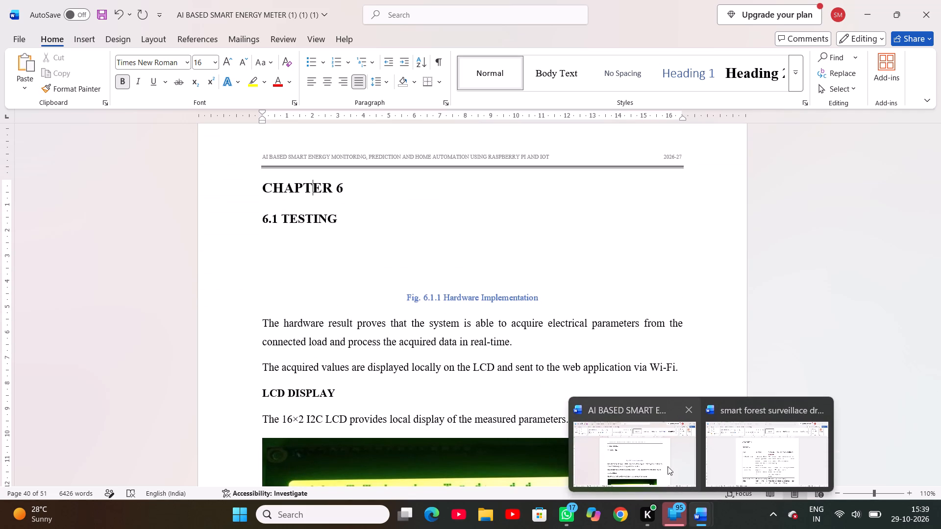
Switch to the smart forest surveillance drone report and examine the test table under its CHAPTER 6 TESTING heading.
{"action": "left_click", "coordinate": [738, 452]}
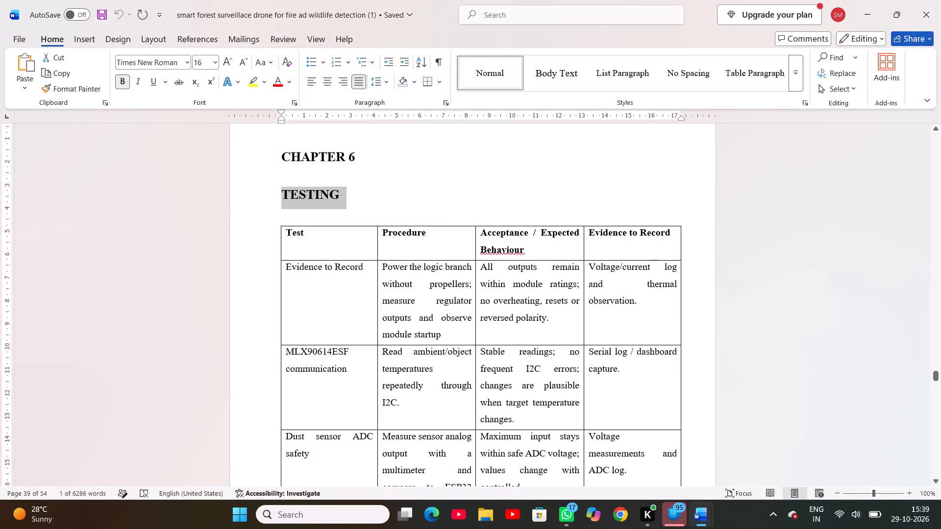
{"action": "left_click", "coordinate": [650, 341]}
{"action": "left_click", "coordinate": [575, 234]}
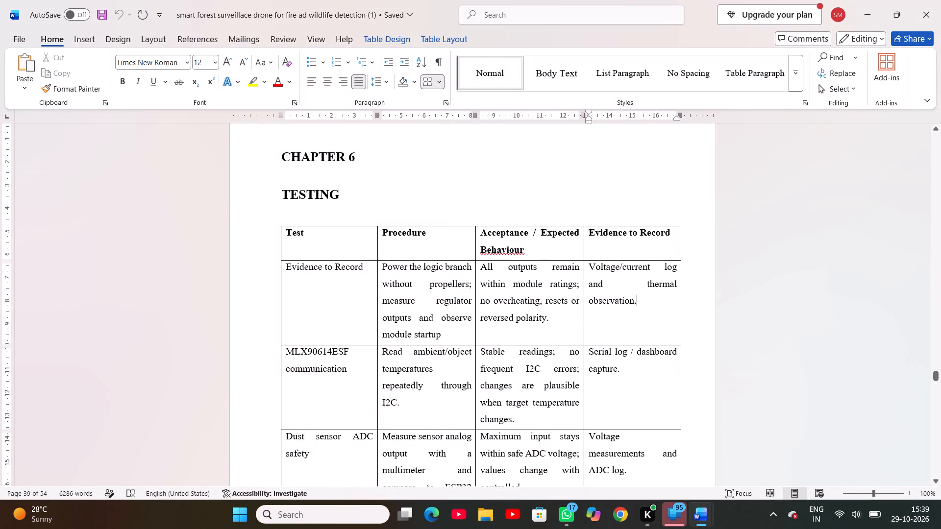
{"action": "left_click", "coordinate": [581, 233]}
{"action": "scroll", "coordinate": [581, 233], "scroll_direction": "down", "scroll_amount": 1}
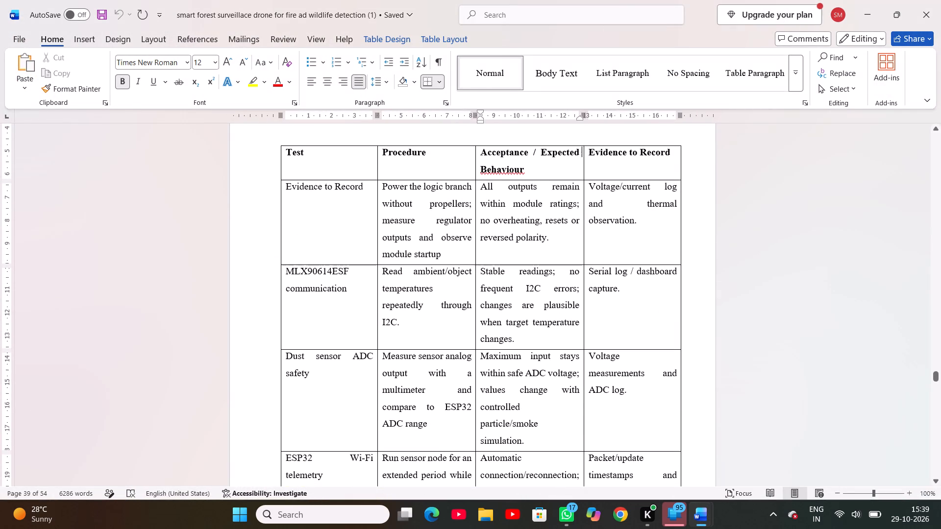
{"action": "left_click", "coordinate": [582, 349]}
{"action": "left_click", "coordinate": [582, 349]}
{"action": "left_click", "coordinate": [682, 149]}
{"action": "left_click", "coordinate": [682, 149]}
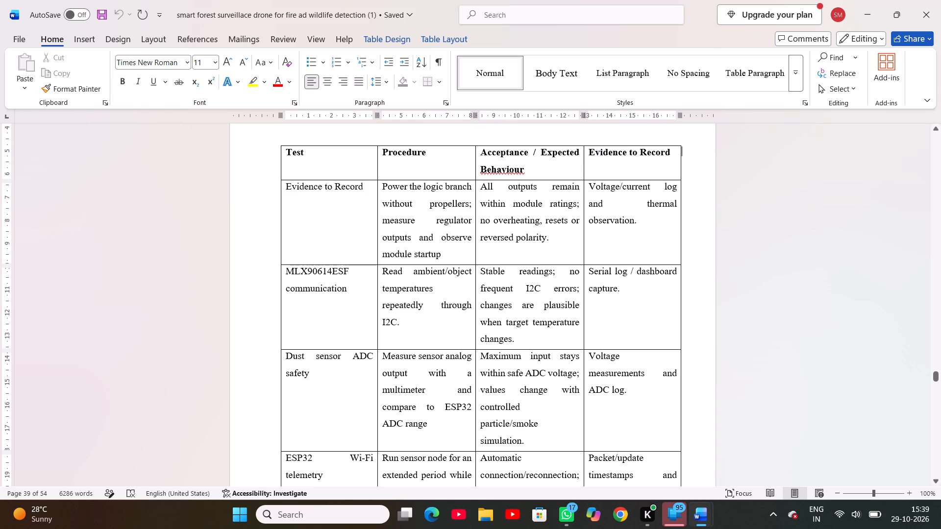
{"action": "left_click", "coordinate": [639, 150]}
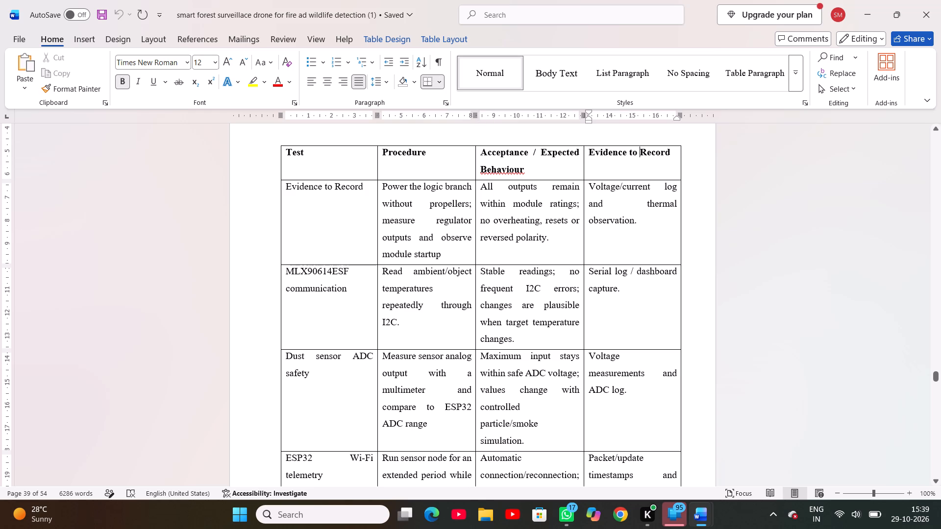
{"action": "left_click", "coordinate": [566, 219]}
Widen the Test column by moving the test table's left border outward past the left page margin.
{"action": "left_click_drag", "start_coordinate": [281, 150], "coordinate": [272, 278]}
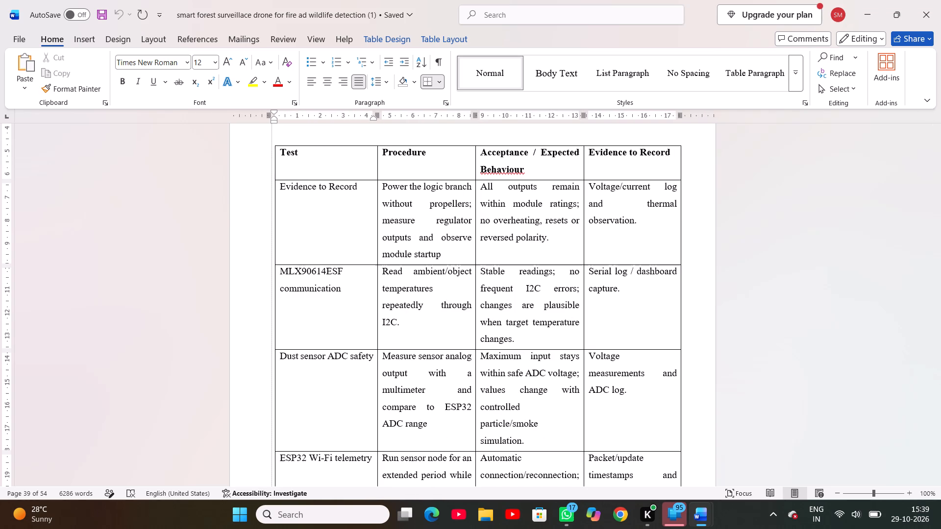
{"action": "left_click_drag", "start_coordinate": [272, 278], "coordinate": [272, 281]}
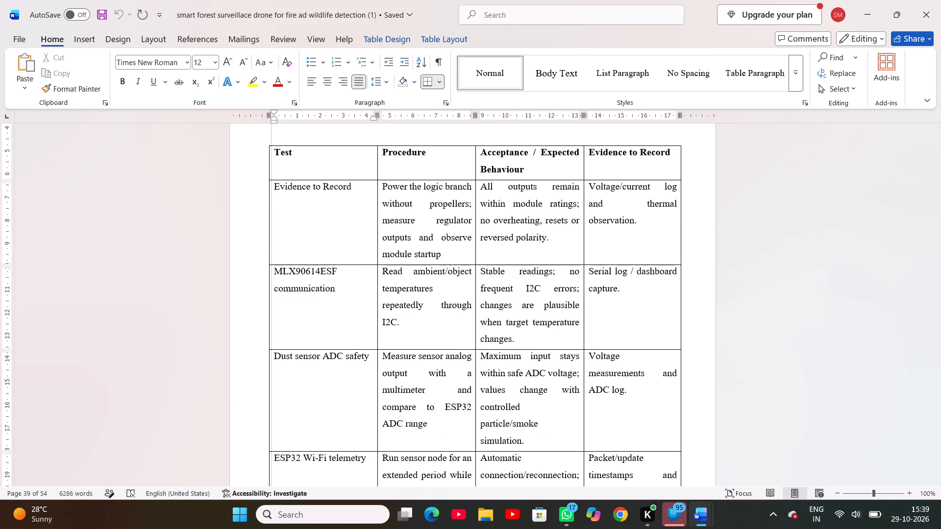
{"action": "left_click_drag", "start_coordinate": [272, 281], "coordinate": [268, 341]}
Move the test table's left border inward, narrowing the Test column so the edge lines up with the start of the page header rule.
{"action": "scroll", "coordinate": [286, 298], "scroll_direction": "up", "scroll_amount": 1}
{"action": "scroll", "coordinate": [382, 354], "scroll_direction": "up", "scroll_amount": 1}
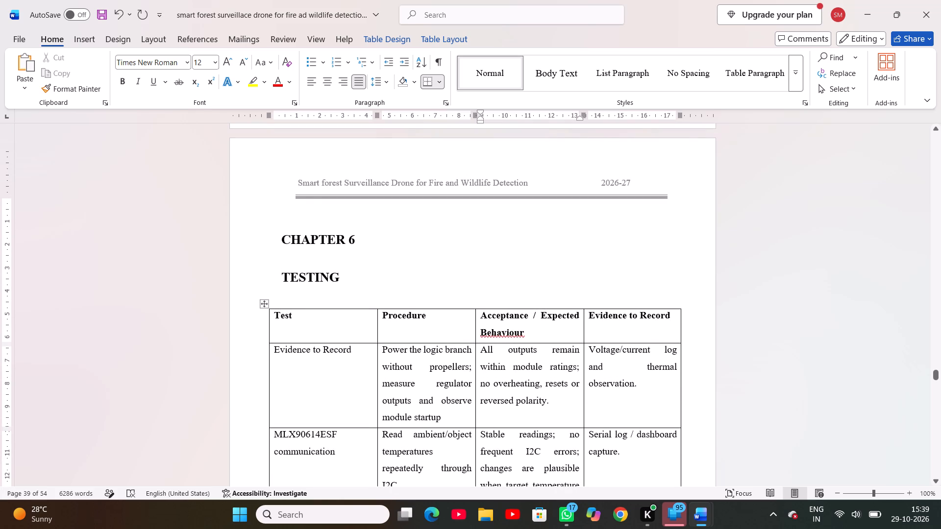
{"action": "left_click_drag", "start_coordinate": [264, 298], "coordinate": [293, 303]}
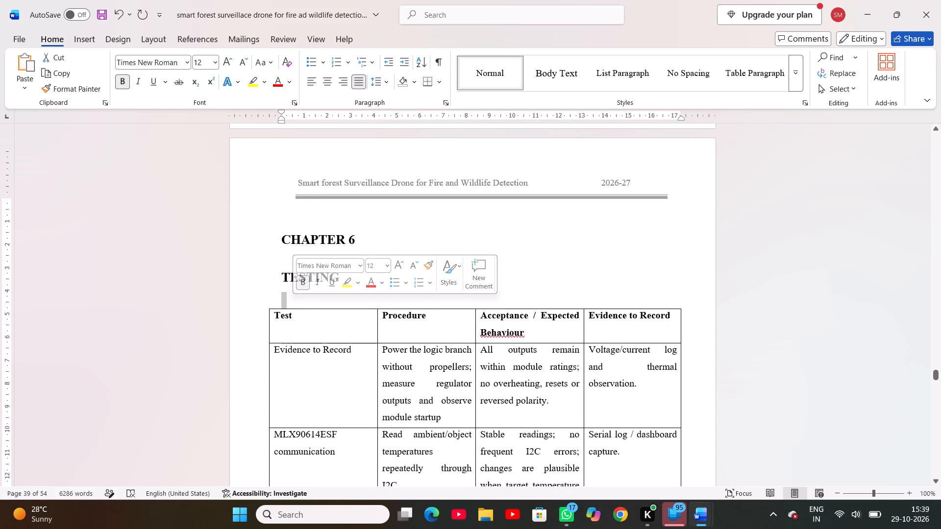
{"action": "left_click_drag", "start_coordinate": [269, 317], "coordinate": [296, 321]}
Indent the TESTING and CHAPTER 6 headings with leading spaces so they roughly line up with the test table's left edge.
{"action": "left_click", "coordinate": [280, 278]}
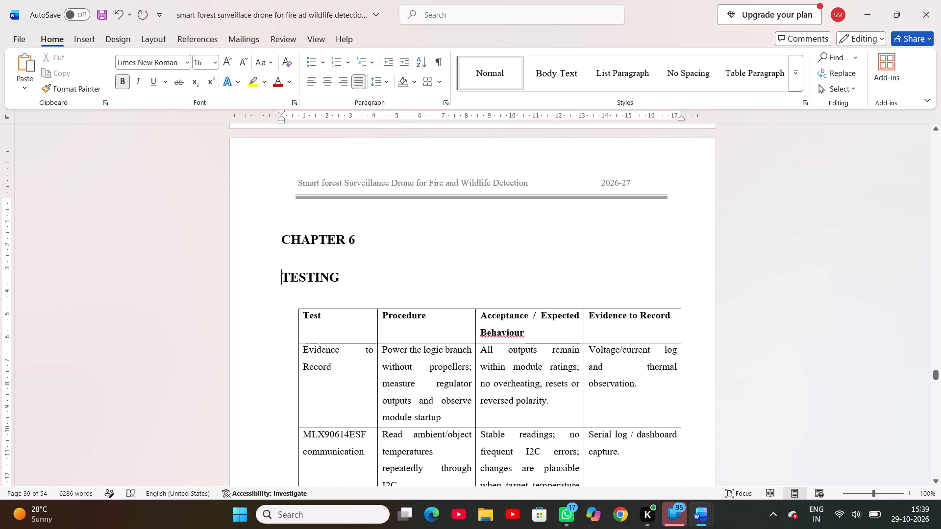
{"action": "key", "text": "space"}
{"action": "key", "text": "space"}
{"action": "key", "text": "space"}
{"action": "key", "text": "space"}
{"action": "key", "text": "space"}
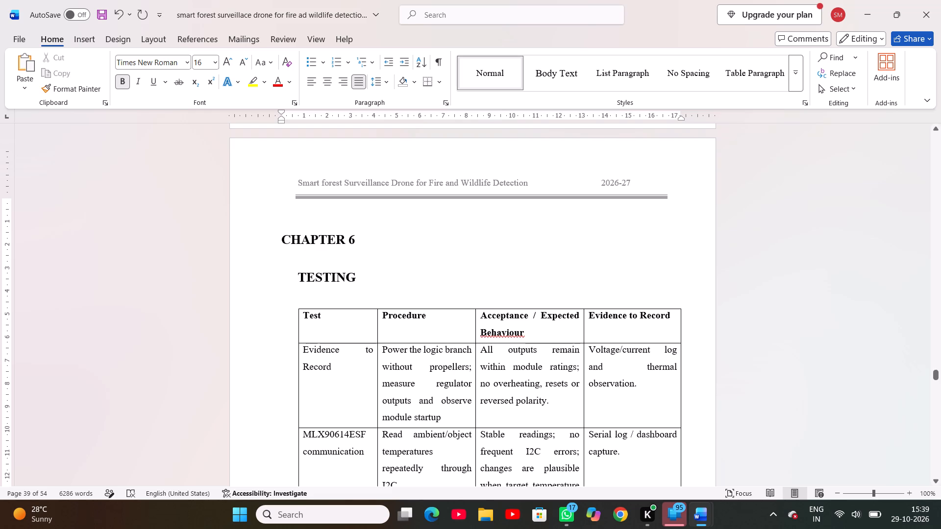
{"action": "left_click", "coordinate": [282, 239]}
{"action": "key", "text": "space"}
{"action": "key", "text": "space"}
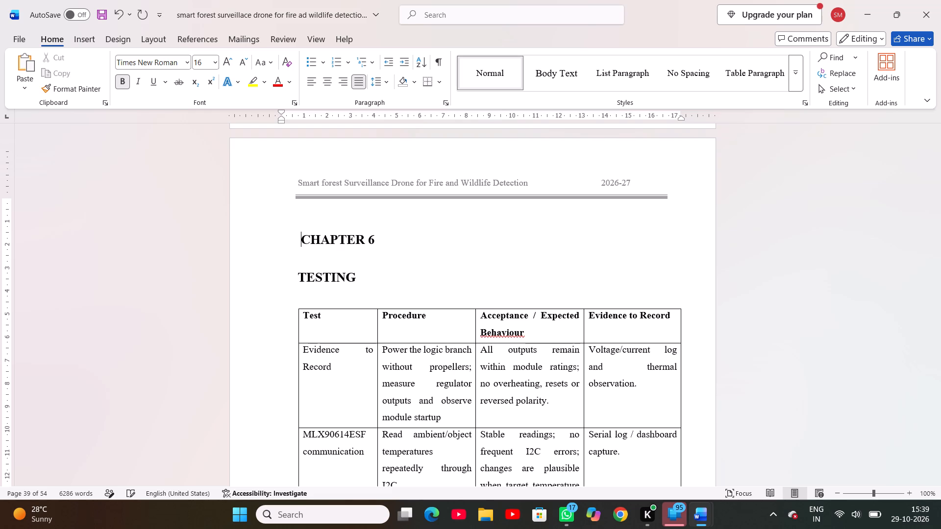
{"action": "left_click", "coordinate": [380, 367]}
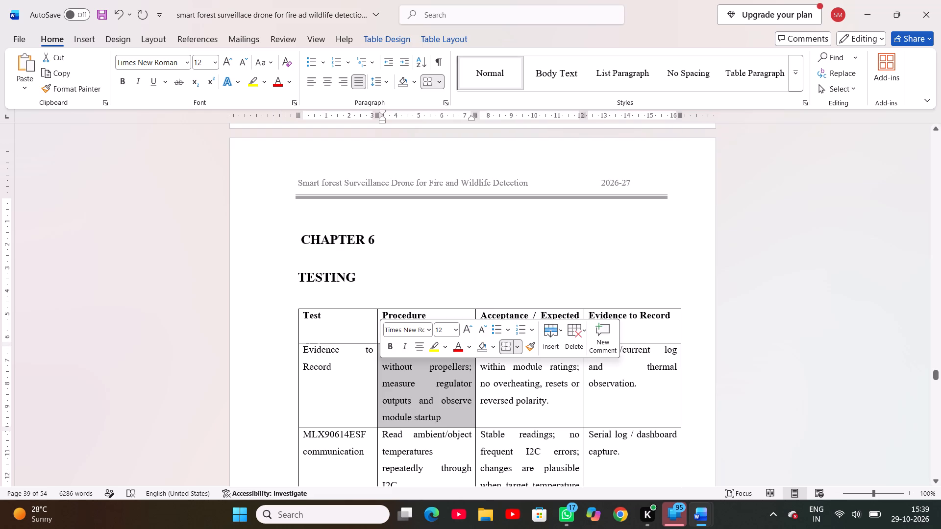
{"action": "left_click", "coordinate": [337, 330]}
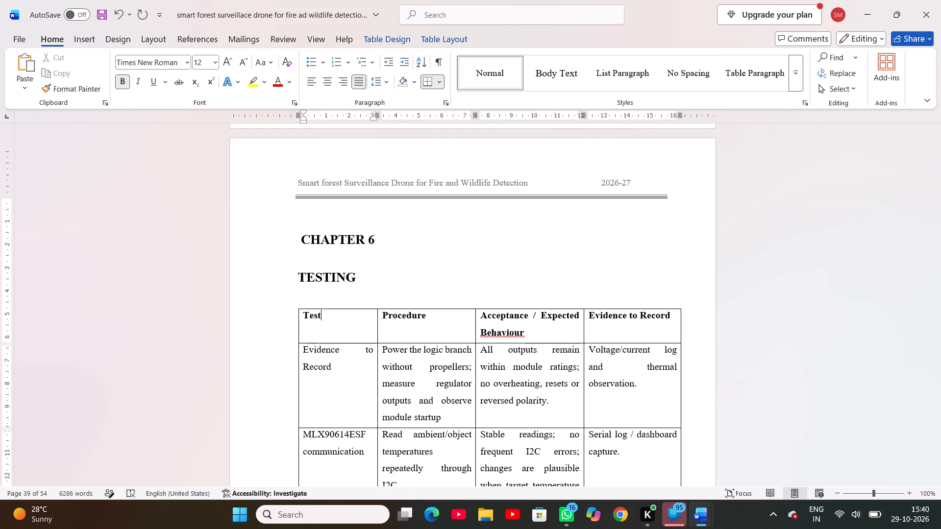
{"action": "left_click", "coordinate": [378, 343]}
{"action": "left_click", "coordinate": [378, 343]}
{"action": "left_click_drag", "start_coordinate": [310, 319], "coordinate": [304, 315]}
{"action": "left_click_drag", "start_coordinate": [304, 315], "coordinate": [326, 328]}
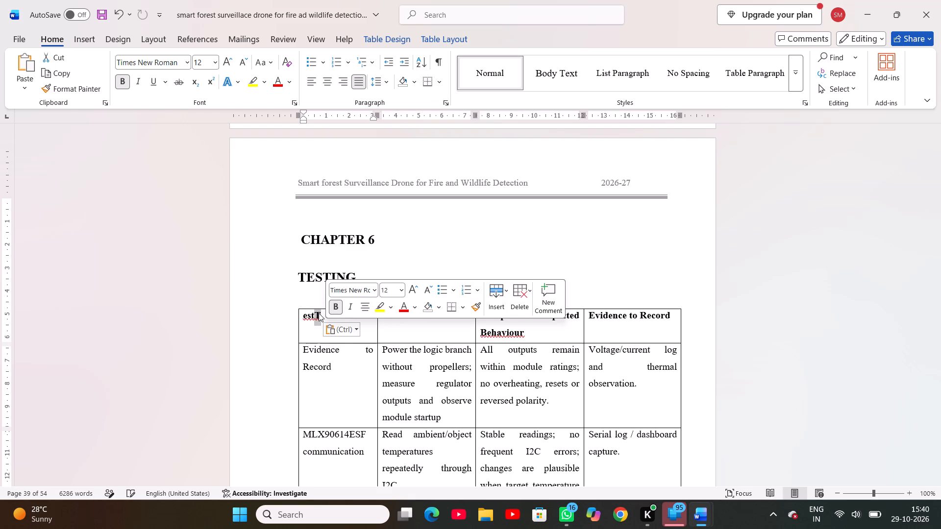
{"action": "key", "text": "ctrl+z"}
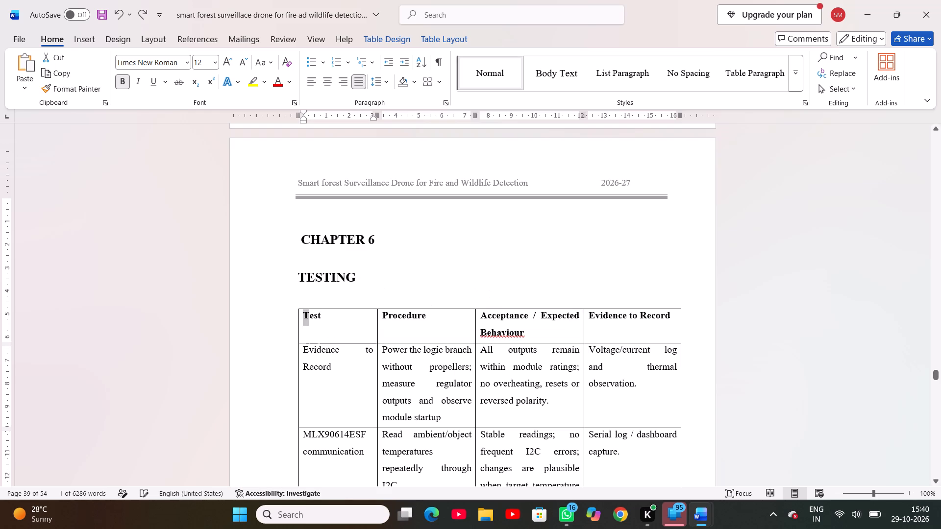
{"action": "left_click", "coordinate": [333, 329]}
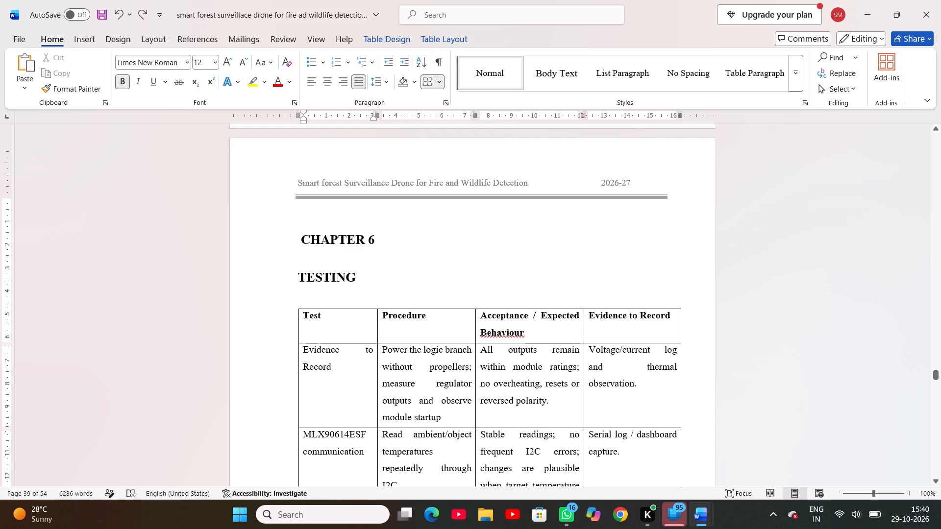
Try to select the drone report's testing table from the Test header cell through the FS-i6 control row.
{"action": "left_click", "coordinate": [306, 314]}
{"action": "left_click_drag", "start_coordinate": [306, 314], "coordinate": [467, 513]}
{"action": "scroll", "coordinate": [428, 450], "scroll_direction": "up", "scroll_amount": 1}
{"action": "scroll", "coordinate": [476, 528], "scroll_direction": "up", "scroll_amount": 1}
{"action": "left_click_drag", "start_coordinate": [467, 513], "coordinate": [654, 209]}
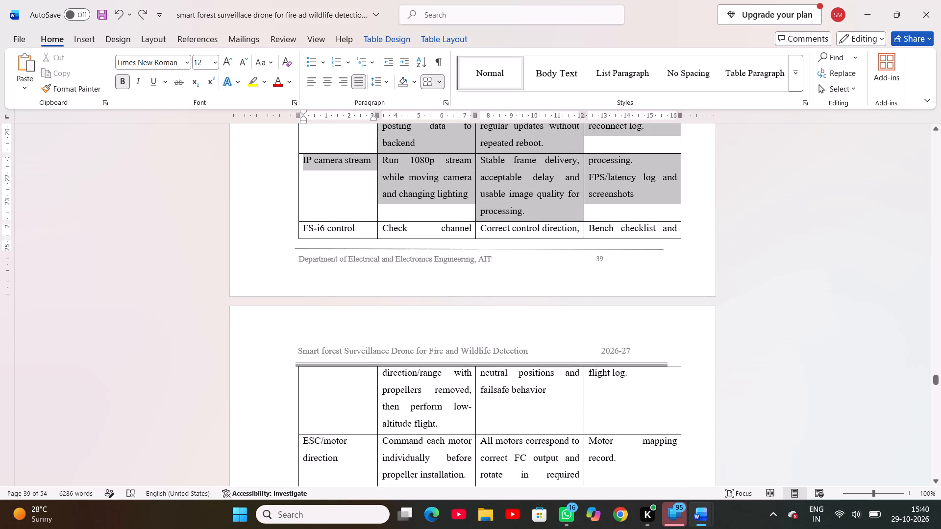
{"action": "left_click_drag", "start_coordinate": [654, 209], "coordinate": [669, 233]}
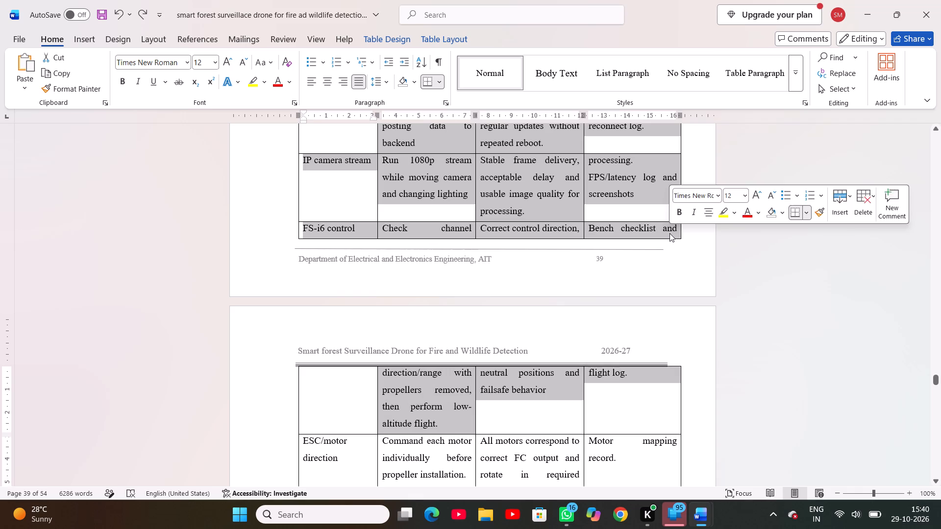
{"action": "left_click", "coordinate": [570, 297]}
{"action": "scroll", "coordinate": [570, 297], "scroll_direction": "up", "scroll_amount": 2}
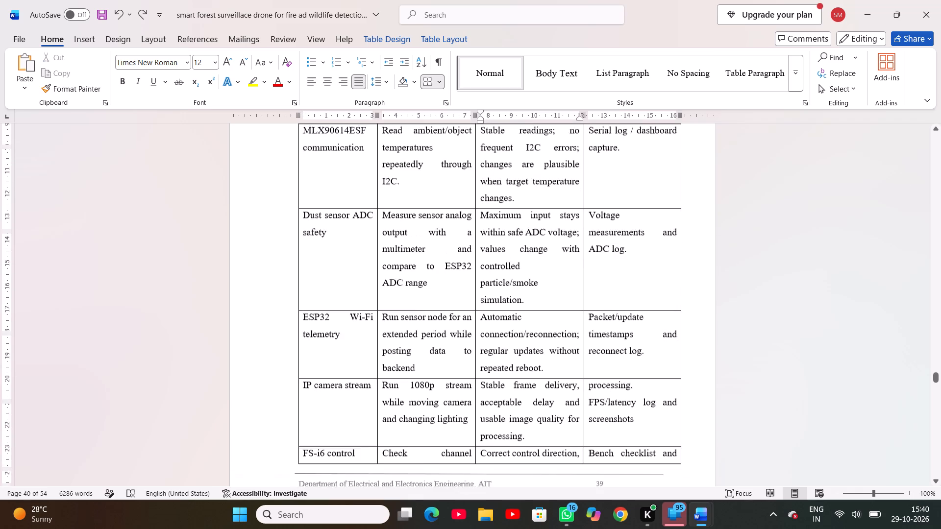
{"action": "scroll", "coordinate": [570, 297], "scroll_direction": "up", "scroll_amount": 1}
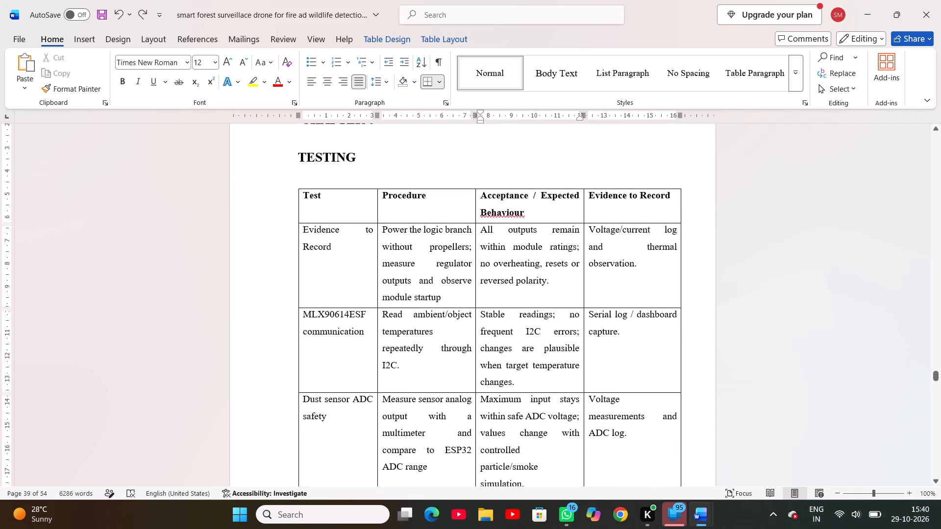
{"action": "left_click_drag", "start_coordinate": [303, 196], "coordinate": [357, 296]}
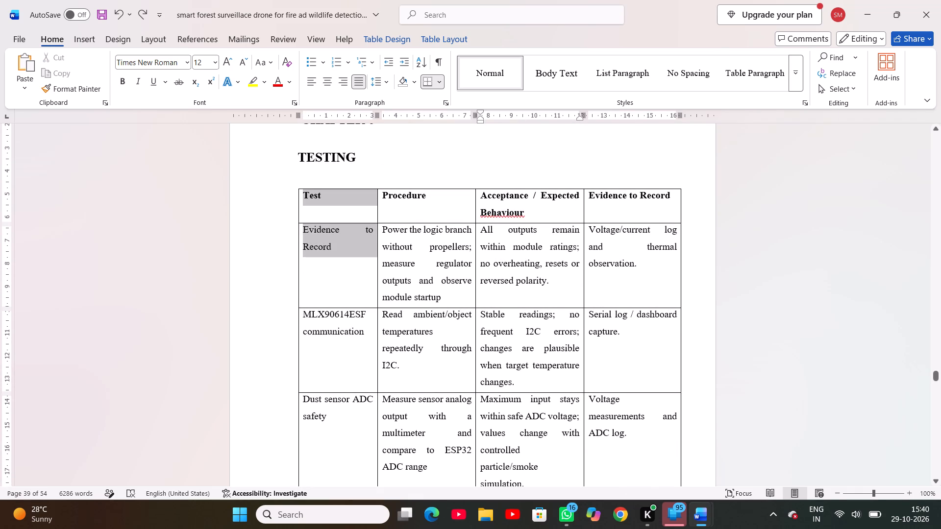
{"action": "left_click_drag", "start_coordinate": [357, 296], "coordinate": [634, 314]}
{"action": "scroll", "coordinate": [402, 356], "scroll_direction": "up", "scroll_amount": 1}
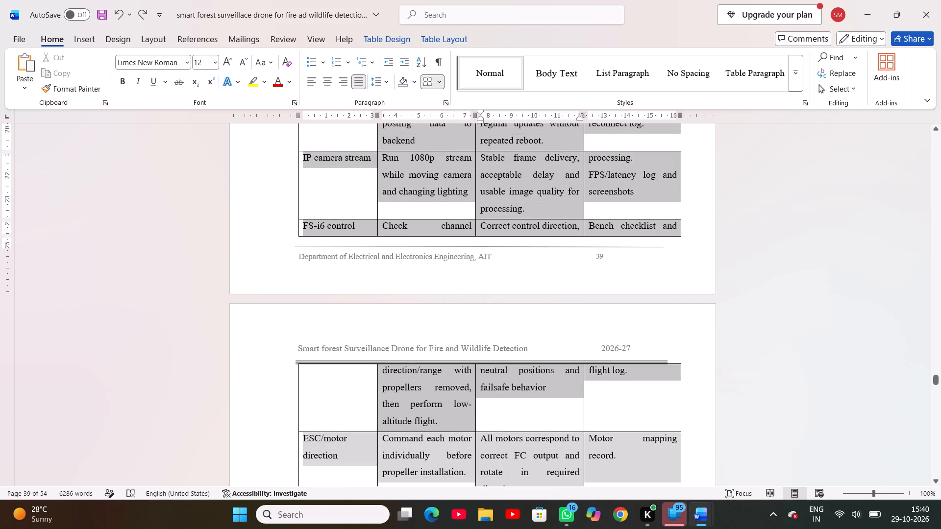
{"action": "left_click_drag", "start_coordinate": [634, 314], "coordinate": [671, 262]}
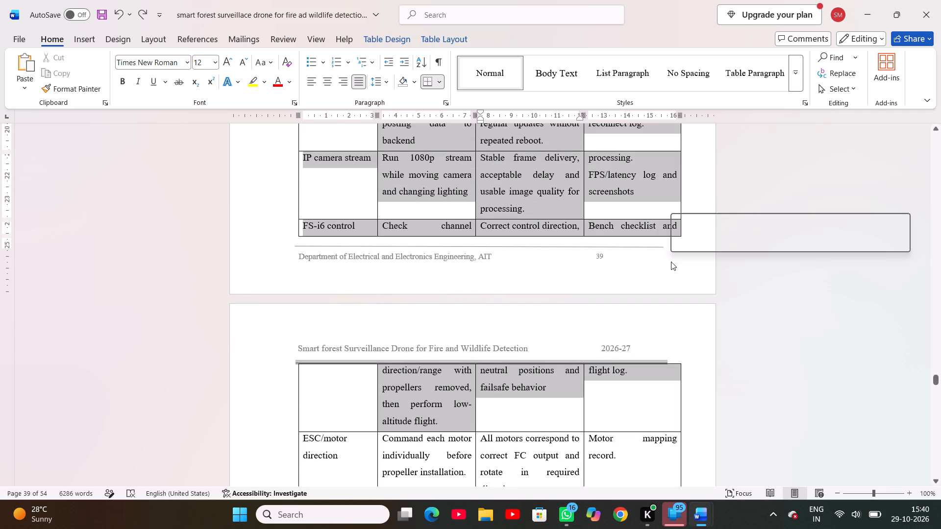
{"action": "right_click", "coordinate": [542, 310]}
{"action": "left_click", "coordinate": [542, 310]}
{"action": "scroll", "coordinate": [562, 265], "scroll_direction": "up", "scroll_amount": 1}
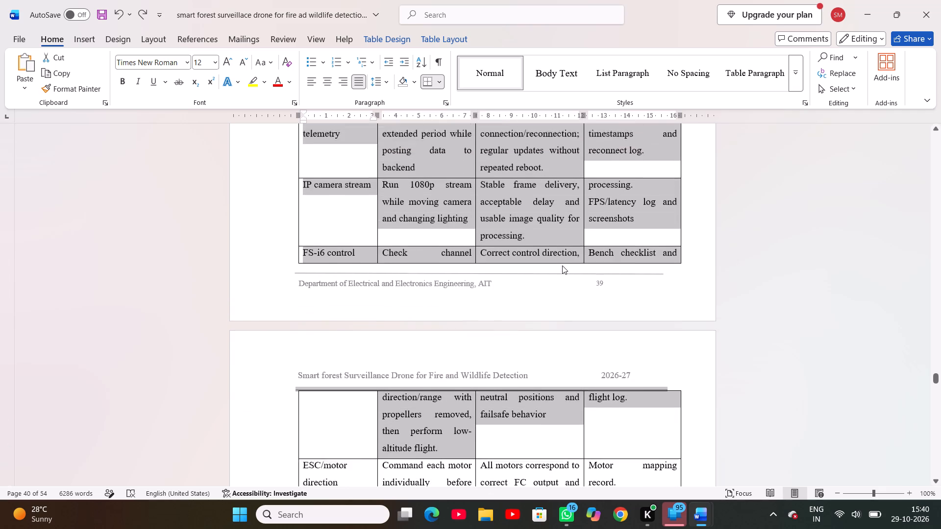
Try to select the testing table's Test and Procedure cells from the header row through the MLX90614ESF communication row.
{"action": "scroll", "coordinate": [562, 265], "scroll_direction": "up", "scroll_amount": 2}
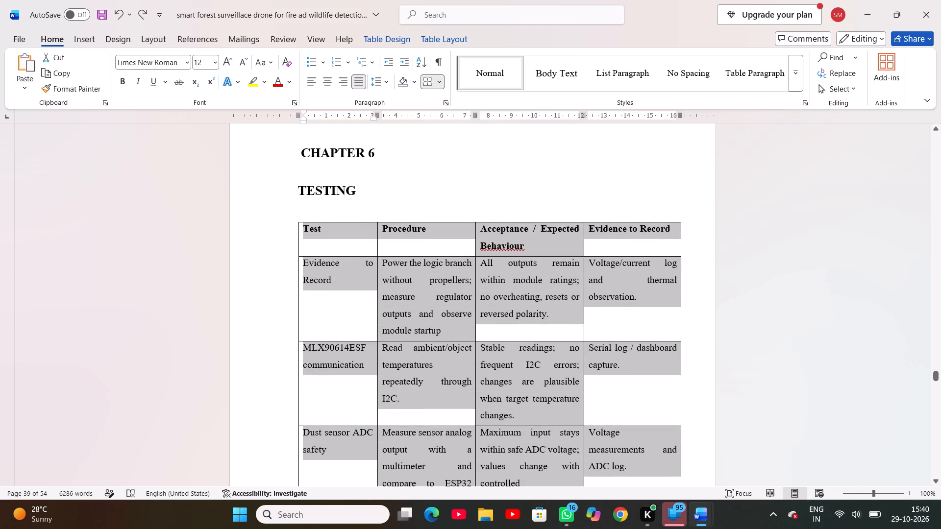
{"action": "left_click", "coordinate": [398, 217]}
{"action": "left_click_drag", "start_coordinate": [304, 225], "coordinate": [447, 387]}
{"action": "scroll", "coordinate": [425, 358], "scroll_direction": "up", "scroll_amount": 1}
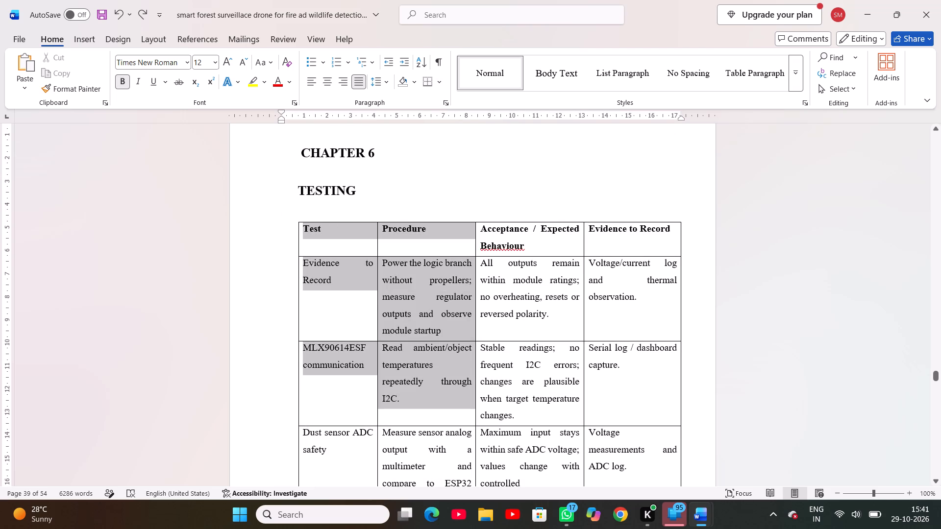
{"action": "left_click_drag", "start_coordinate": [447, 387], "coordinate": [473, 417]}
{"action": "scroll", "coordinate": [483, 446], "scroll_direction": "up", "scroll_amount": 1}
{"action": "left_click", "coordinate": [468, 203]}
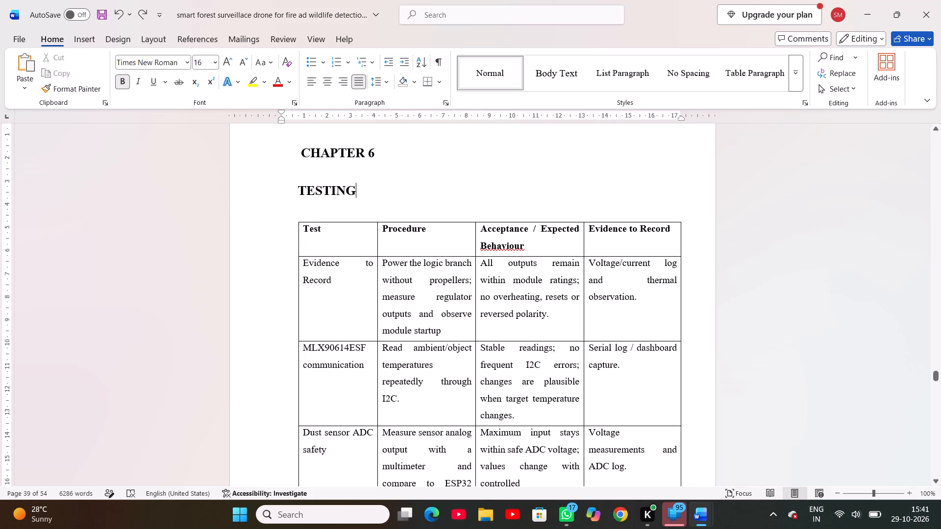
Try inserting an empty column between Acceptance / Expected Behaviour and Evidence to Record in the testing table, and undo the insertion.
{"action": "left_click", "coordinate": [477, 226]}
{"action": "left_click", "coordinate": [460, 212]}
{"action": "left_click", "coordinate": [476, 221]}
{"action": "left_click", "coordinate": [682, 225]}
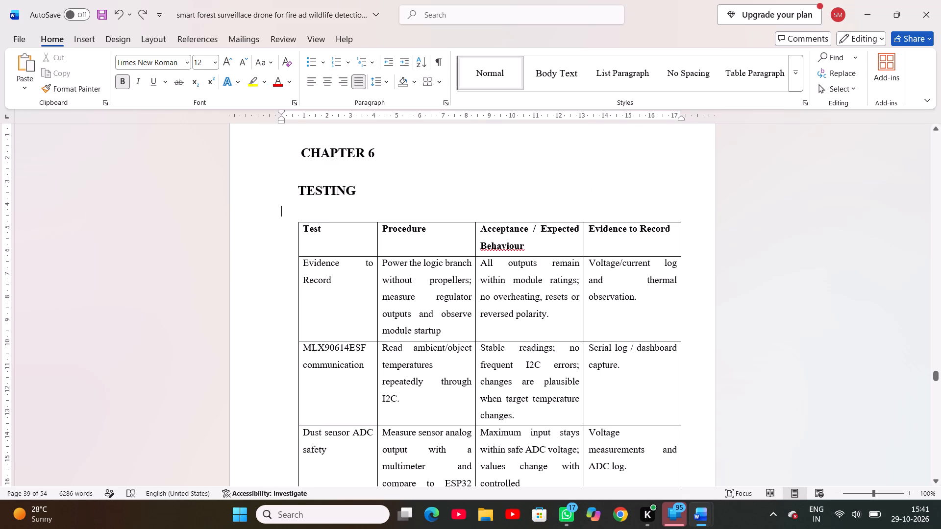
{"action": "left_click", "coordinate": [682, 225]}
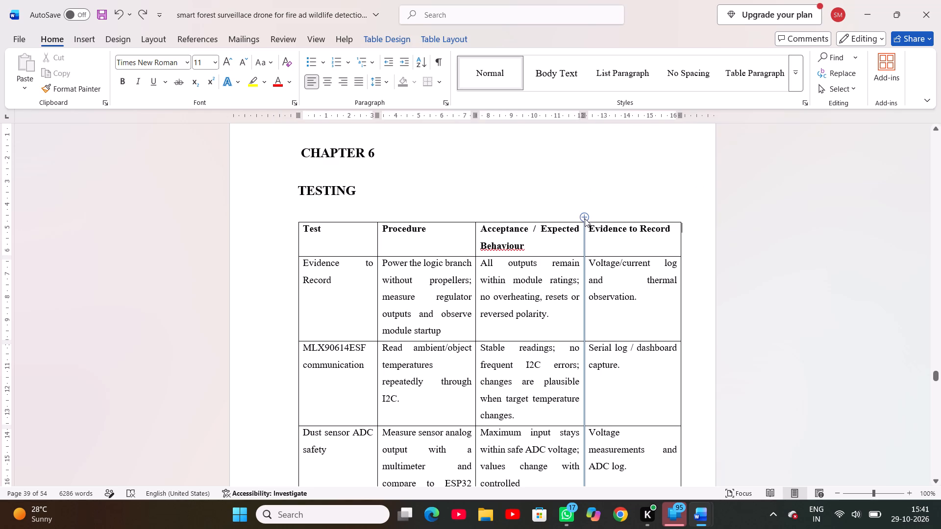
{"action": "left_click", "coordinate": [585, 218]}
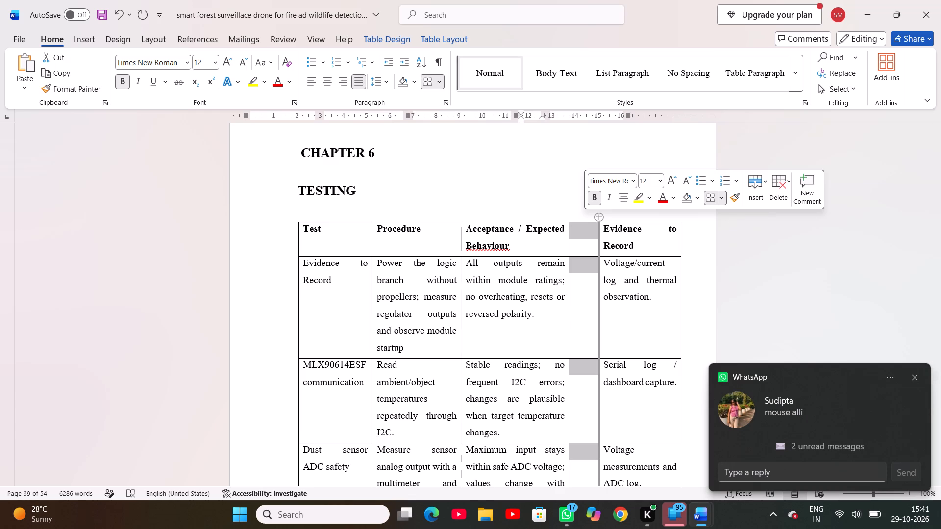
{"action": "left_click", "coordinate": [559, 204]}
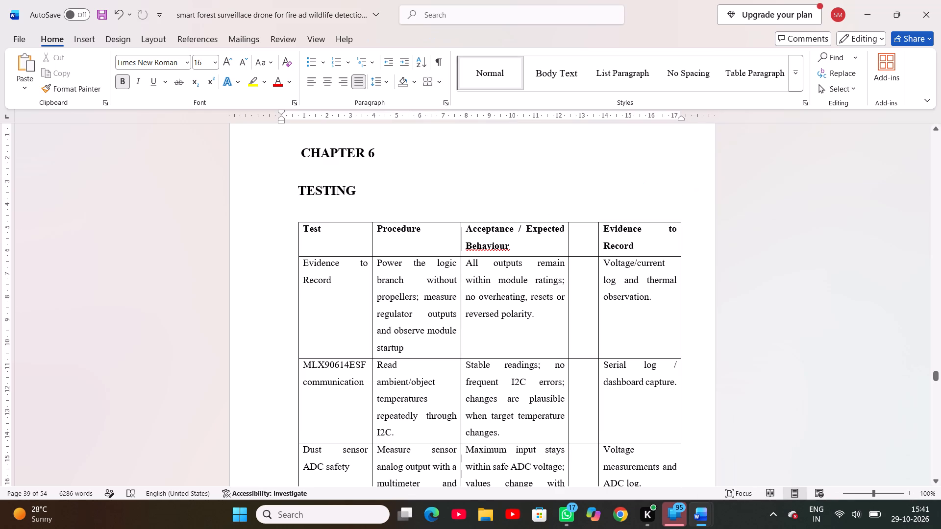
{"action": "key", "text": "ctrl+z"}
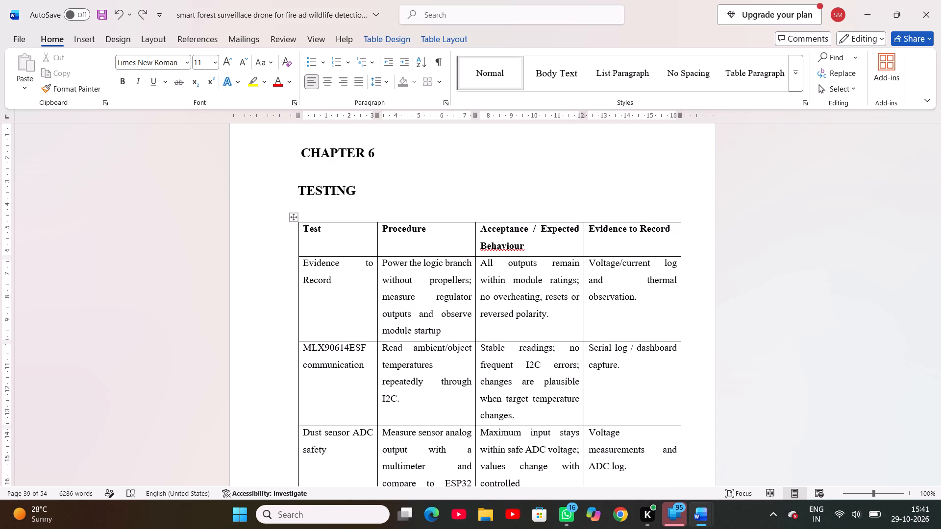
Review the drone report's Chapter 6 headings and testing table from the Test header row through the FS-i6 control row.
{"action": "scroll", "coordinate": [578, 234], "scroll_direction": "down", "scroll_amount": 2}
{"action": "scroll", "coordinate": [578, 234], "scroll_direction": "up", "scroll_amount": 1}
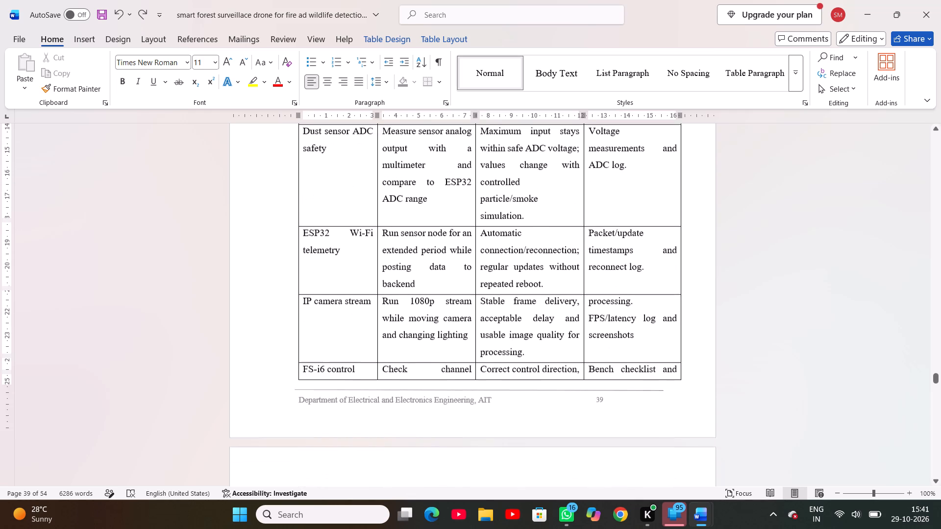
{"action": "scroll", "coordinate": [578, 234], "scroll_direction": "up", "scroll_amount": 2}
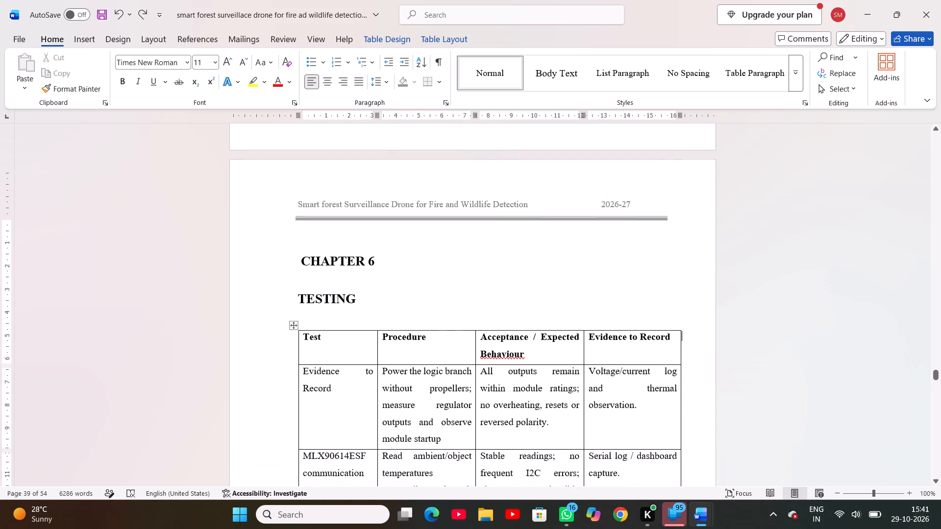
{"action": "scroll", "coordinate": [578, 234], "scroll_direction": "down", "scroll_amount": 2}
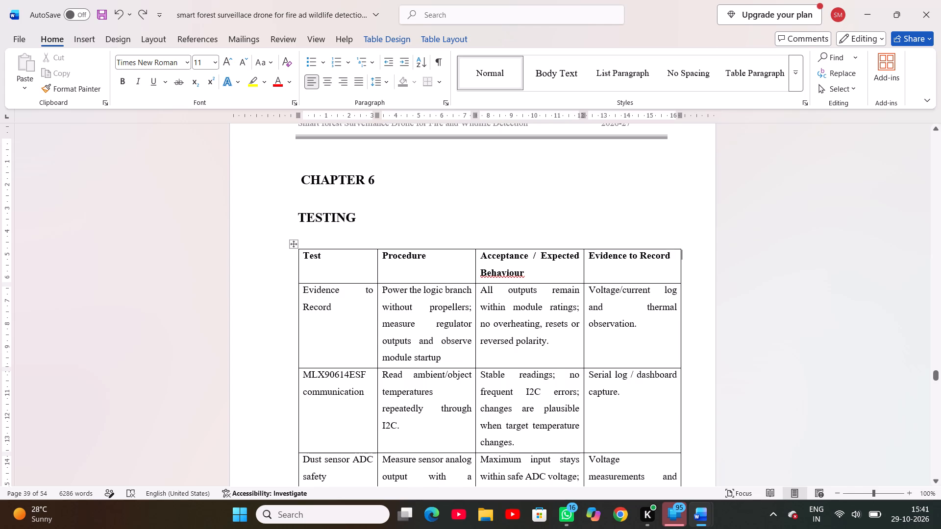
{"action": "scroll", "coordinate": [558, 313], "scroll_direction": "down", "scroll_amount": 1}
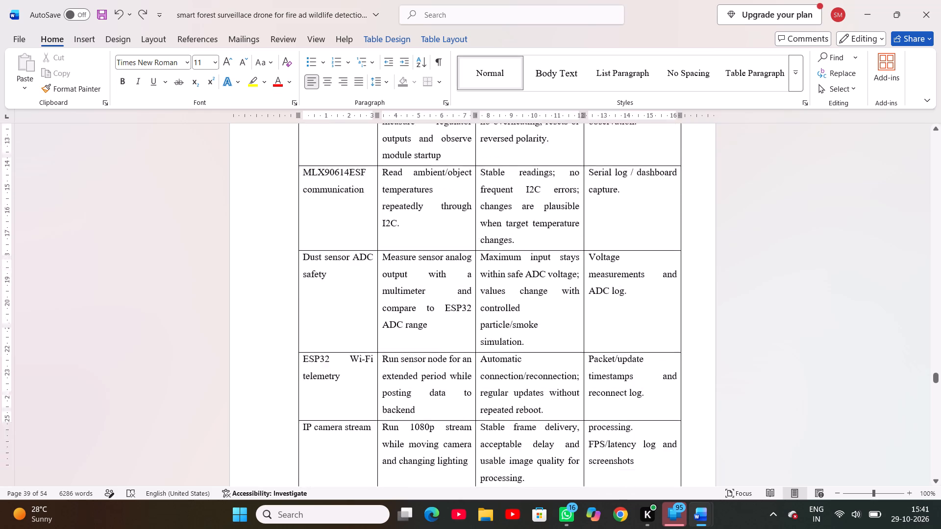
{"action": "scroll", "coordinate": [558, 313], "scroll_direction": "down", "scroll_amount": 1}
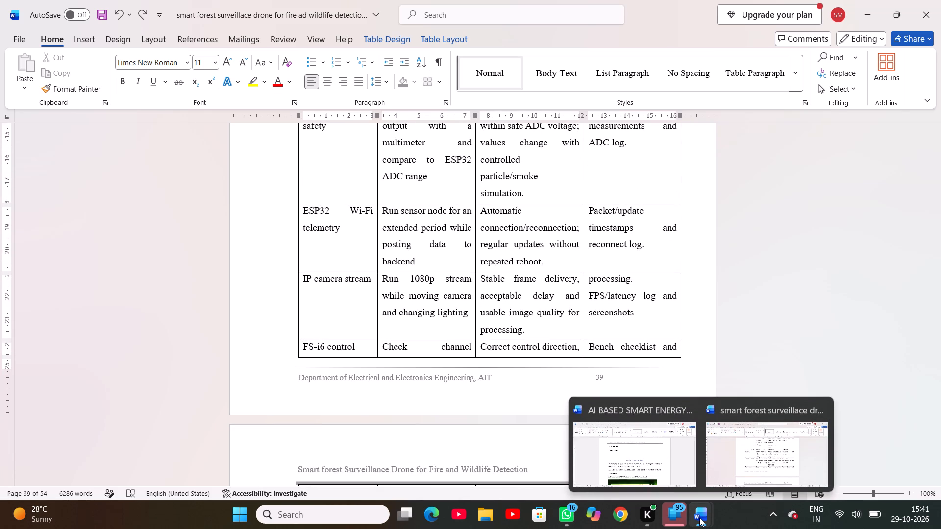
Switch to the AI BASED SMART ENERGY METER report at its Chapter 6 page.
{"action": "left_click", "coordinate": [646, 464]}
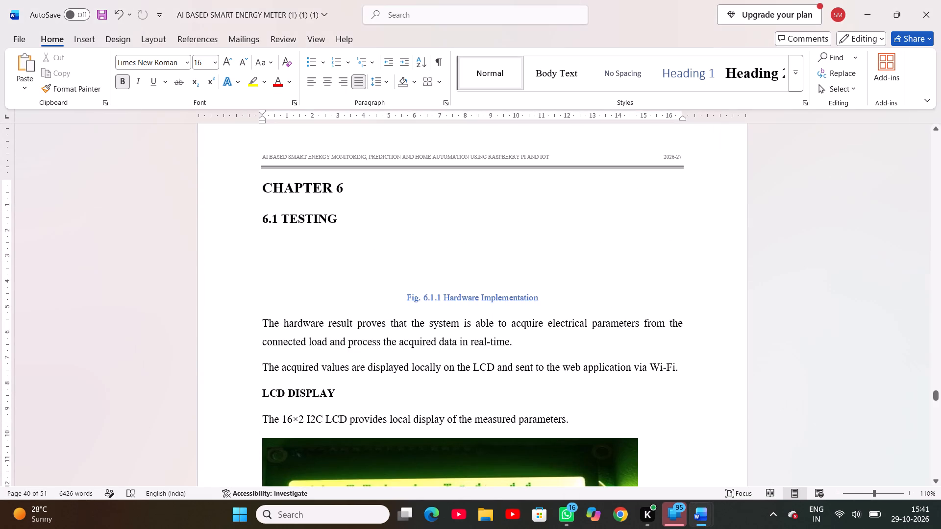
In the smart energy meter report, delete everything from the Fig. 6.1.1 caption through the second LCD photo, including the LCD DISPLAY heading.
{"action": "scroll", "coordinate": [483, 334], "scroll_direction": "down", "scroll_amount": 1}
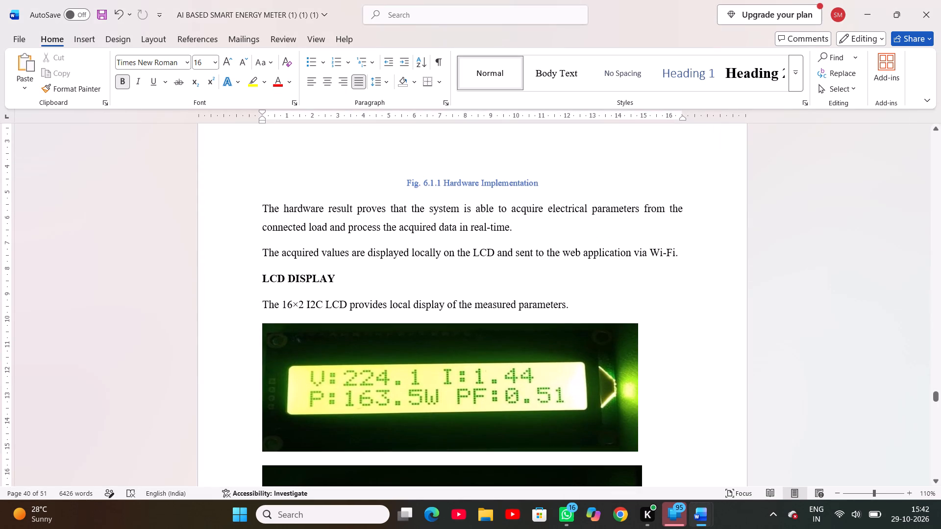
{"action": "left_click_drag", "start_coordinate": [410, 181], "coordinate": [559, 453]}
{"action": "scroll", "coordinate": [530, 394], "scroll_direction": "up", "scroll_amount": 1}
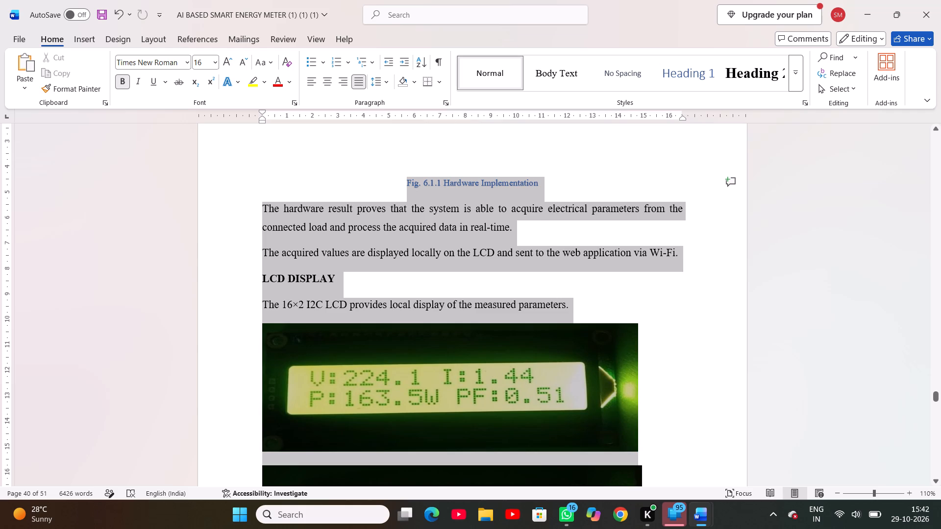
{"action": "left_click_drag", "start_coordinate": [559, 453], "coordinate": [622, 474]}
{"action": "scroll", "coordinate": [606, 463], "scroll_direction": "up", "scroll_amount": 1}
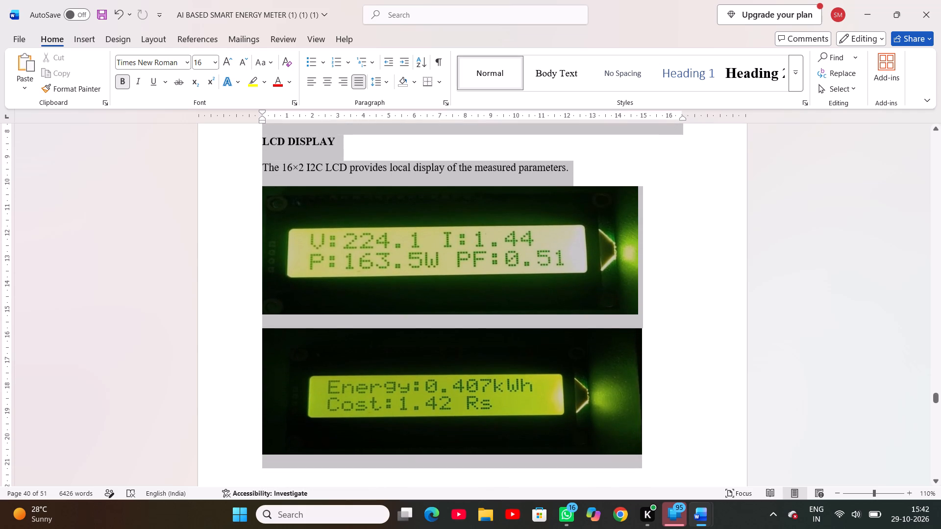
{"action": "left_click_drag", "start_coordinate": [622, 474], "coordinate": [644, 440]}
{"action": "key", "text": "BackSpace"}
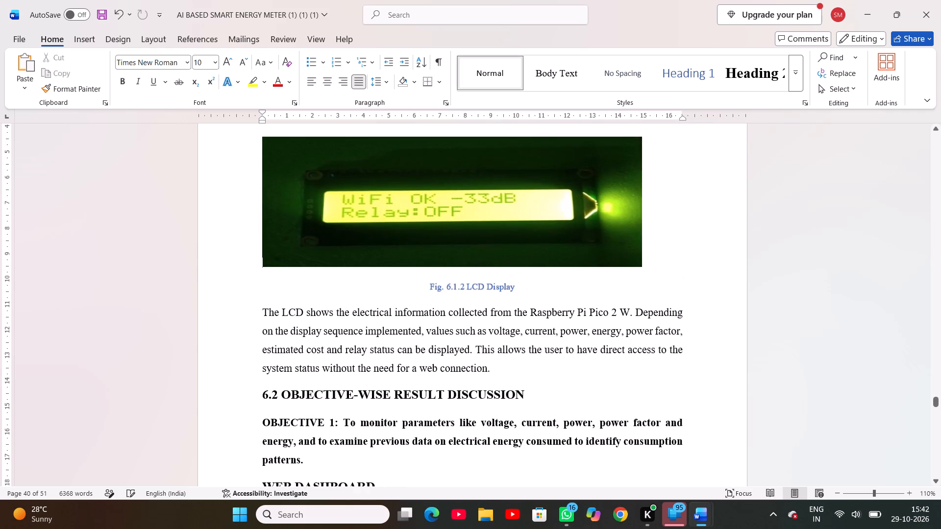
Insert 22 blank lines between the 6.1 TESTING heading and the remaining LCD photo showing the Wi-Fi and relay status.
{"action": "scroll", "coordinate": [644, 440], "scroll_direction": "up", "scroll_amount": 1}
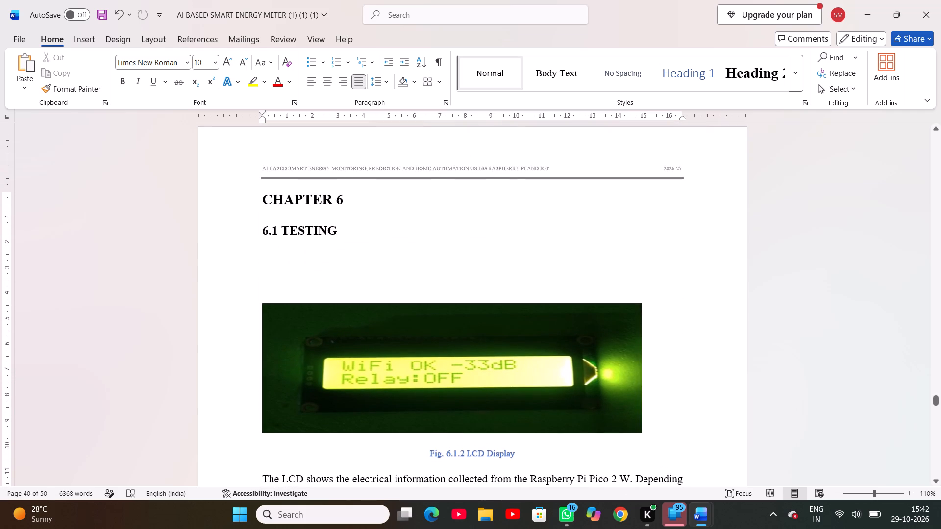
{"action": "left_click", "coordinate": [283, 228]}
{"action": "left_click", "coordinate": [260, 305]}
{"action": "key", "text": "Return"}
{"action": "key", "text": "Return"}
{"action": "key", "text": "Return"}
{"action": "key", "text": "Return"}
{"action": "key", "text": "Return"}
{"action": "key", "text": "Return"}
{"action": "key", "text": "Return"}
{"action": "key", "text": "Return"}
{"action": "key", "text": "Return"}
{"action": "key", "text": "Return"}
{"action": "key", "text": "Return"}
{"action": "key", "text": "Return"}
{"action": "key", "text": "Return"}
{"action": "key", "text": "Return"}
{"action": "key", "text": "Return"}
{"action": "key", "text": "Return"}
{"action": "key", "text": "Return"}
{"action": "key", "text": "Return"}
{"action": "key", "text": "Return"}
{"action": "key", "text": "Return"}
{"action": "key", "text": "Return"}
{"action": "key", "text": "Return"}
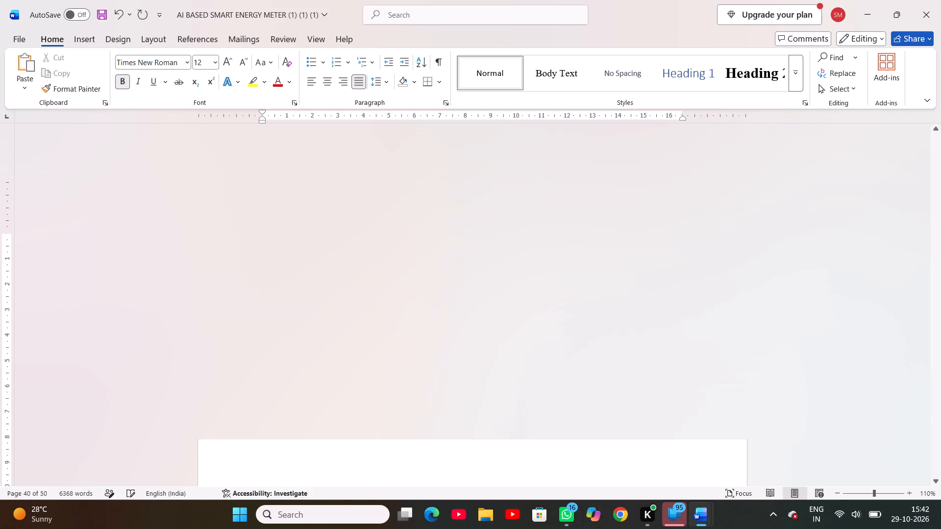
Switch back to the drone report's Chapter 6 testing table.
{"action": "scroll", "coordinate": [260, 305], "scroll_direction": "up", "scroll_amount": 2}
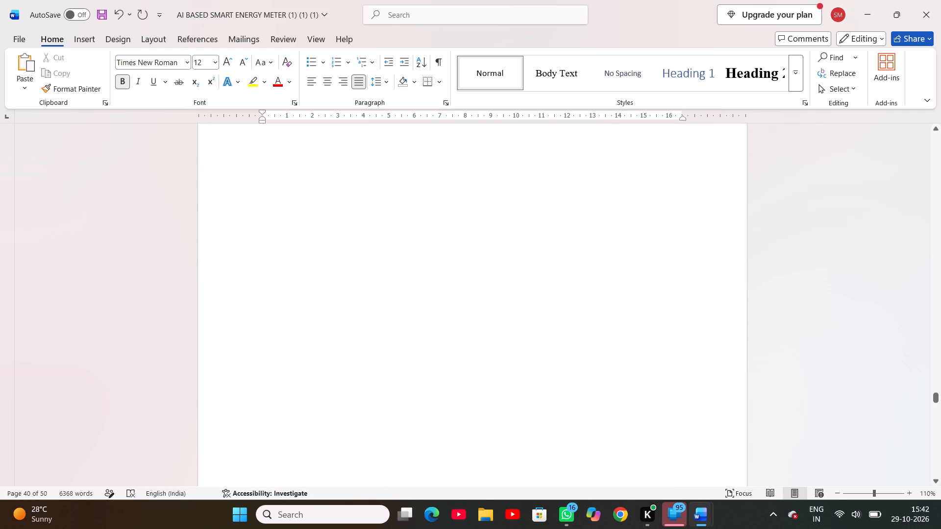
{"action": "scroll", "coordinate": [260, 305], "scroll_direction": "up", "scroll_amount": 3}
{"action": "scroll", "coordinate": [260, 305], "scroll_direction": "down", "scroll_amount": 1}
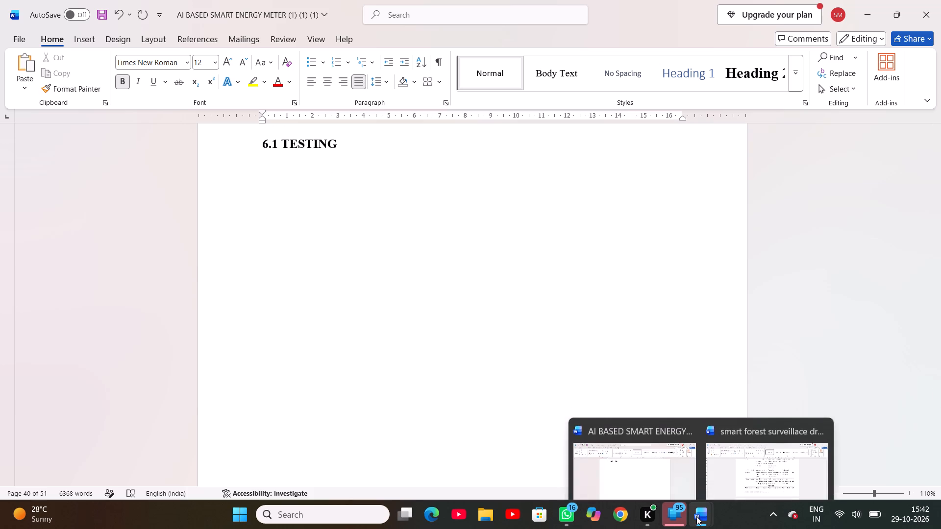
{"action": "left_click", "coordinate": [727, 462]}
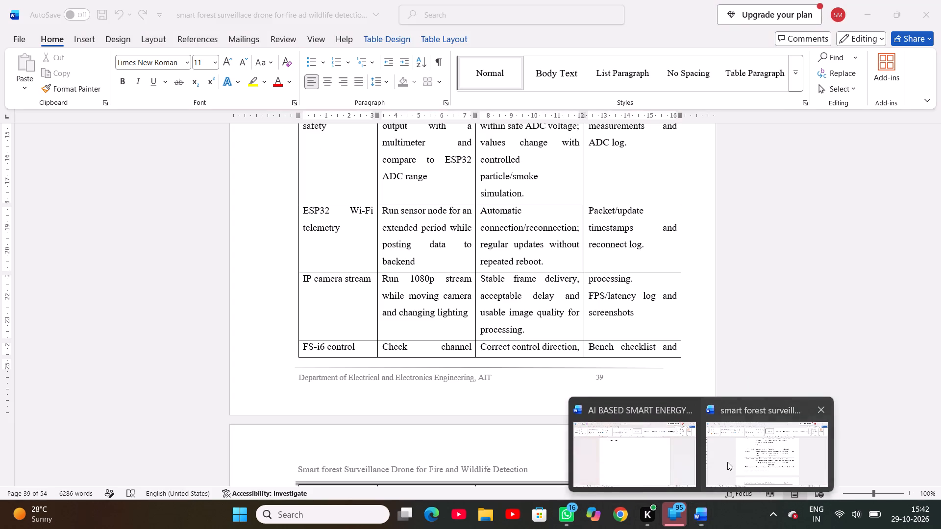